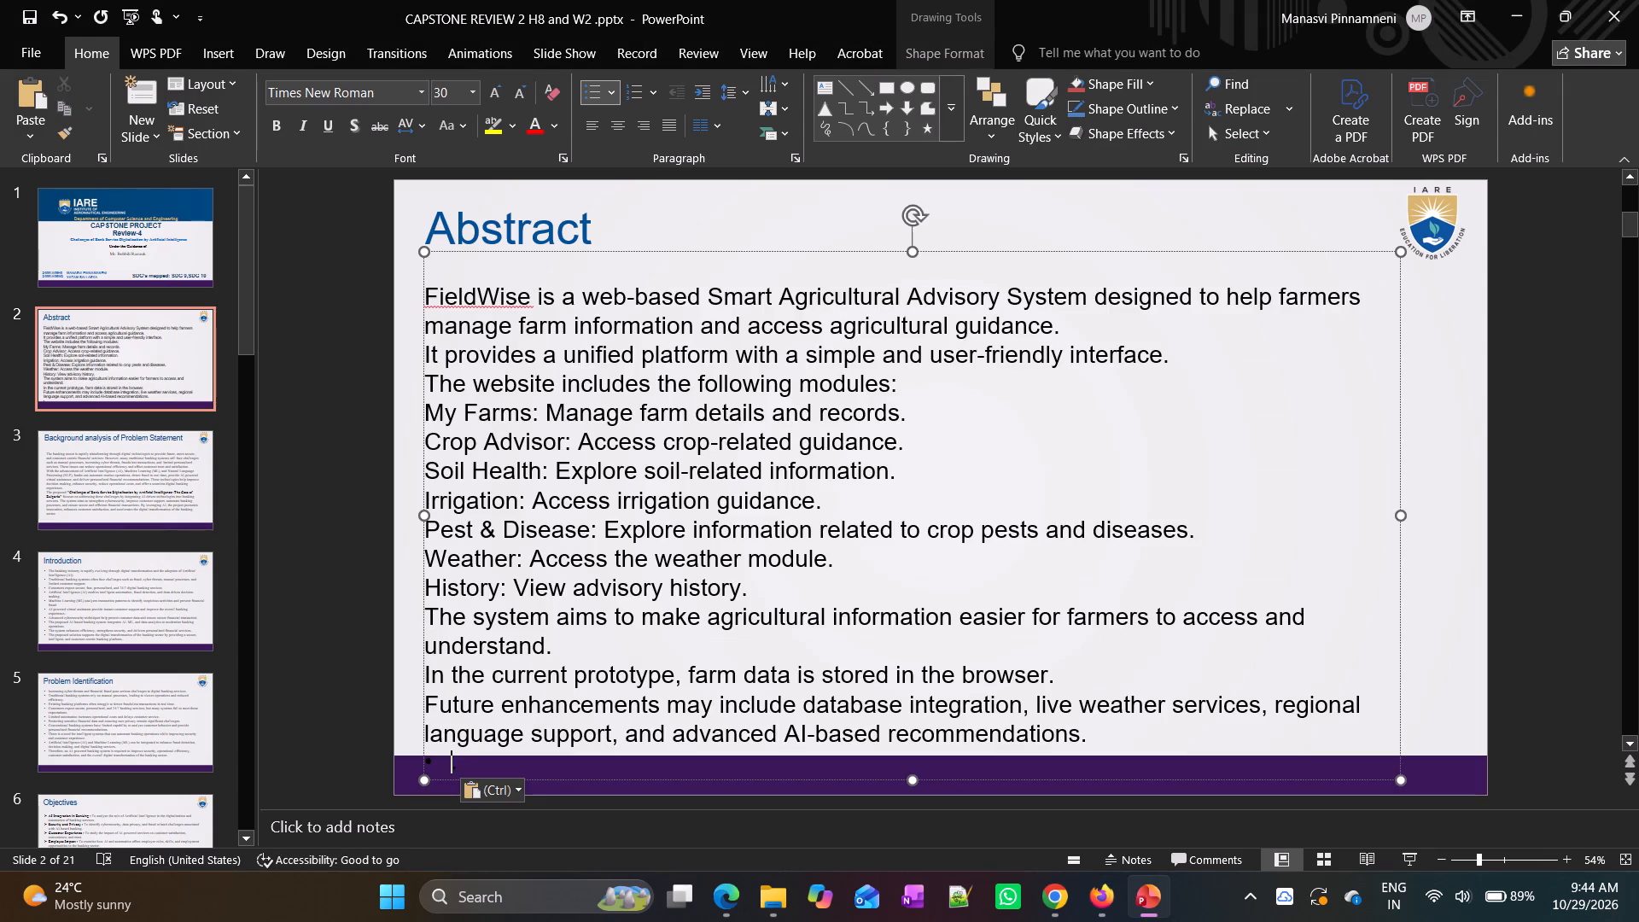
Apply bullet formatting to all of the pasted body text on the Abstract slide.
{"action": "left_click", "coordinate": [587, 446]}
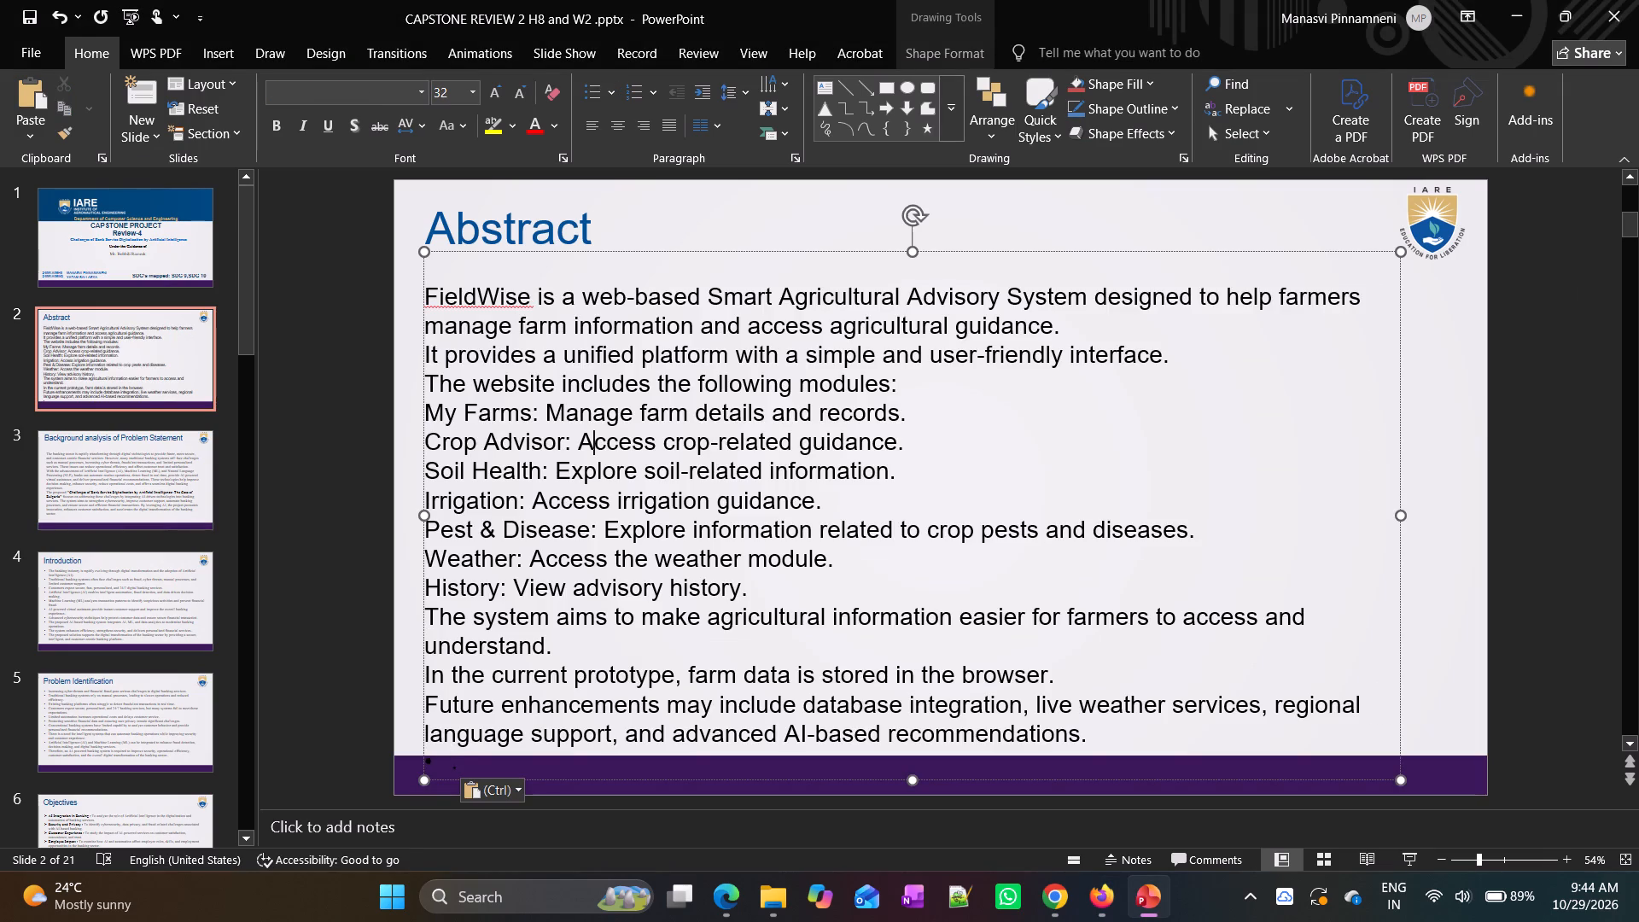
{"action": "key", "text": "ctrl+a"}
{"action": "left_click", "coordinate": [596, 87]}
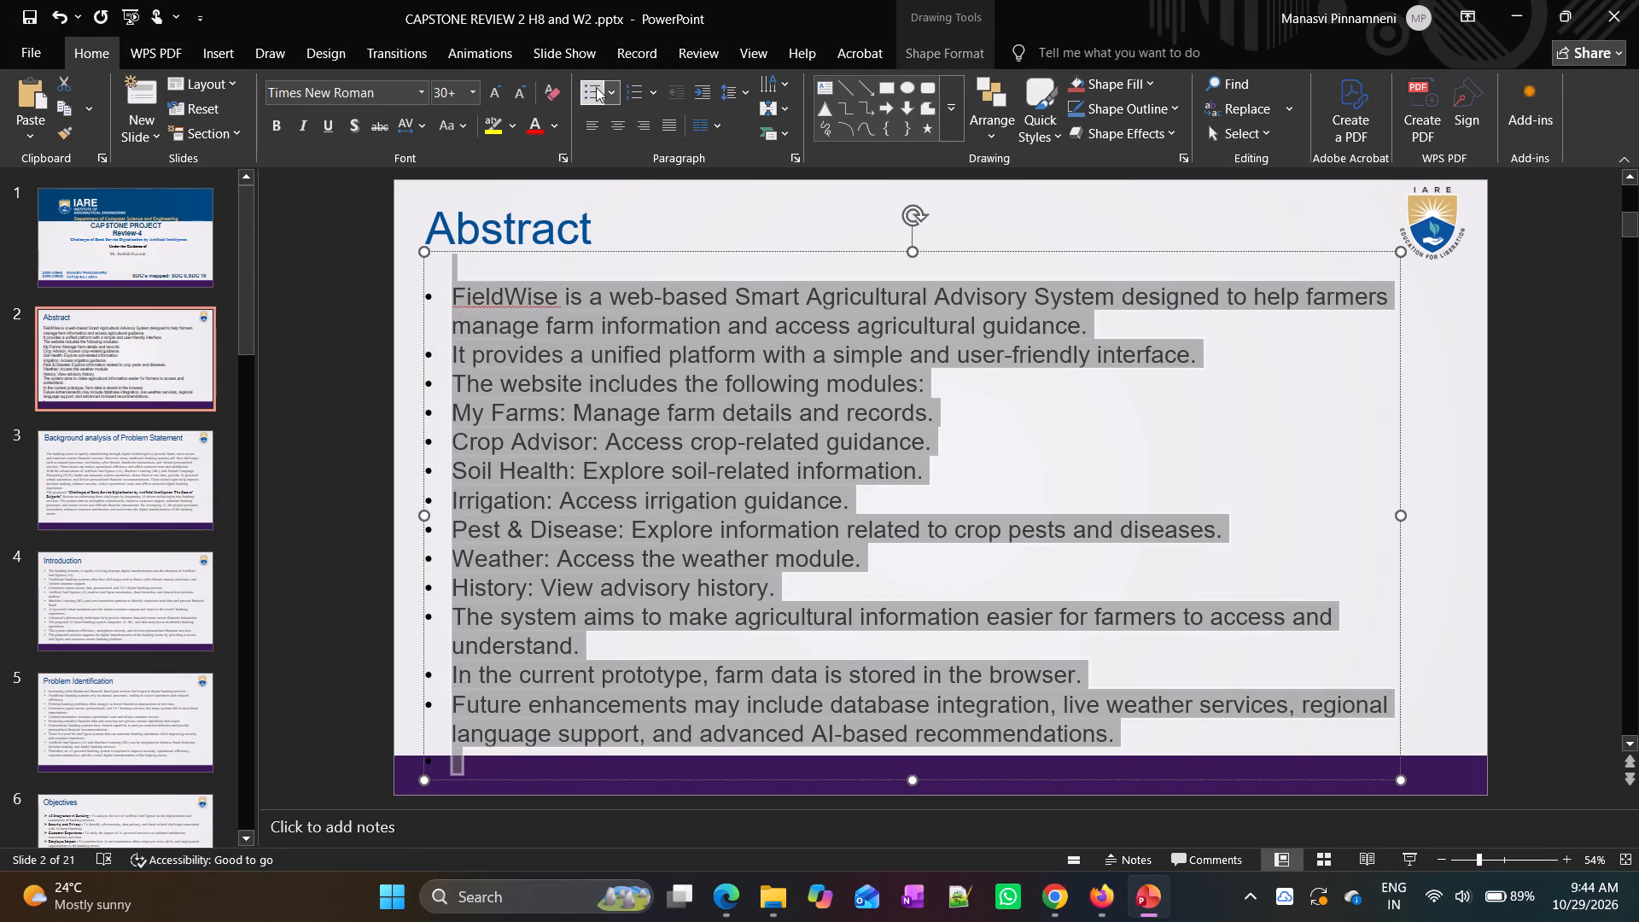
Make the spell checker ignore all occurrences of the word "FieldWise".
{"action": "left_click", "coordinate": [574, 285]}
{"action": "right_click", "coordinate": [519, 299]}
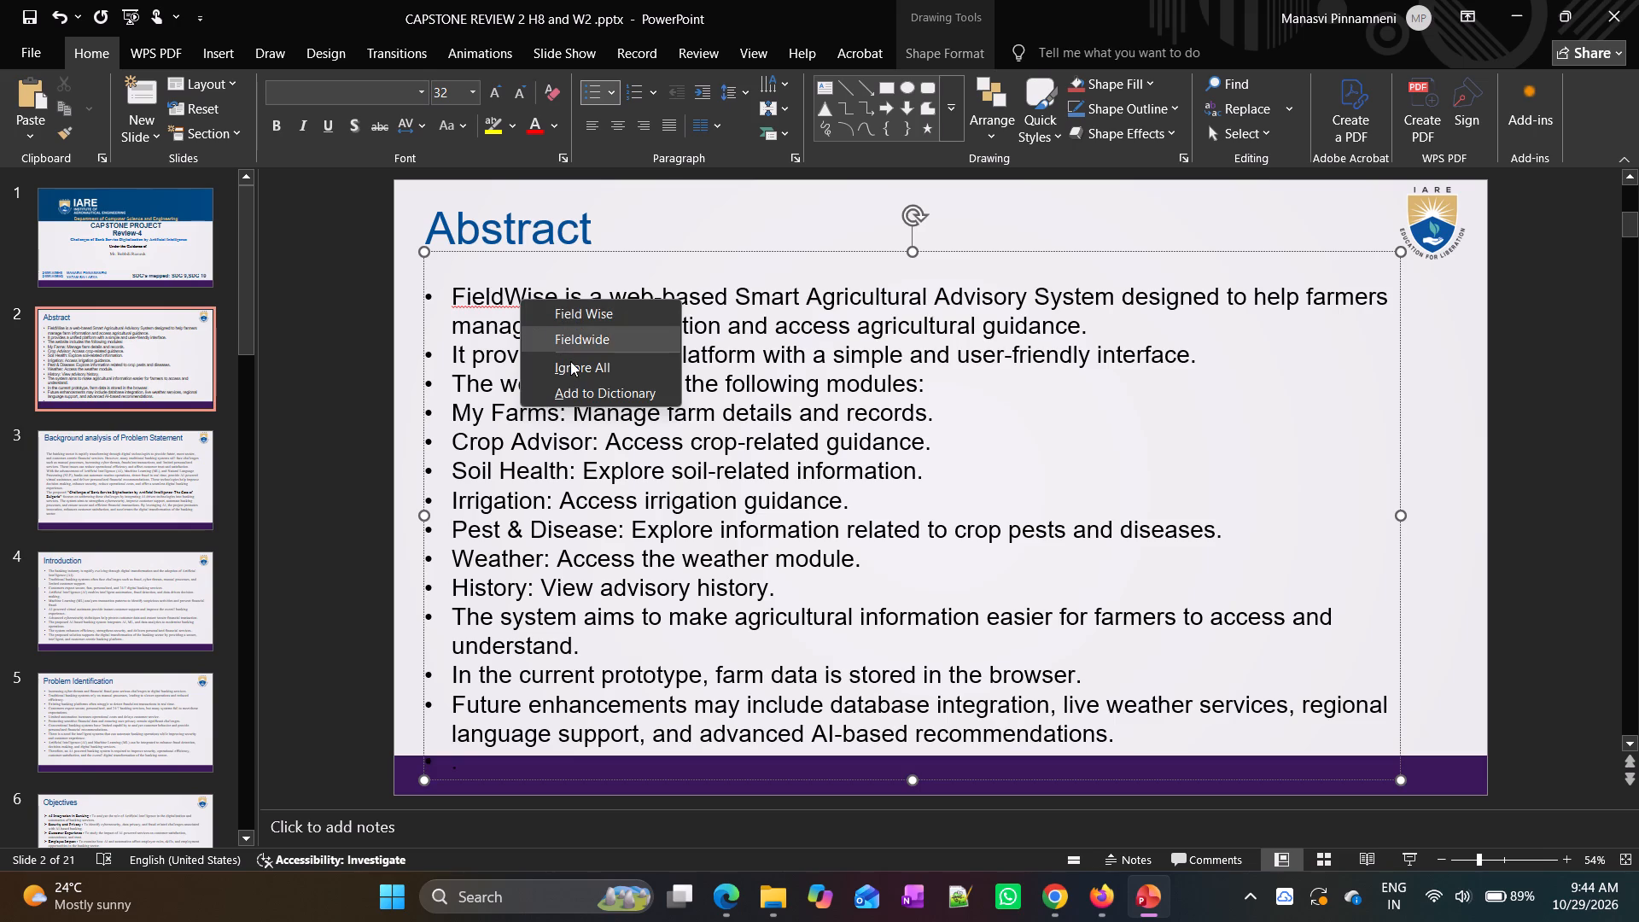
{"action": "left_click", "coordinate": [588, 362]}
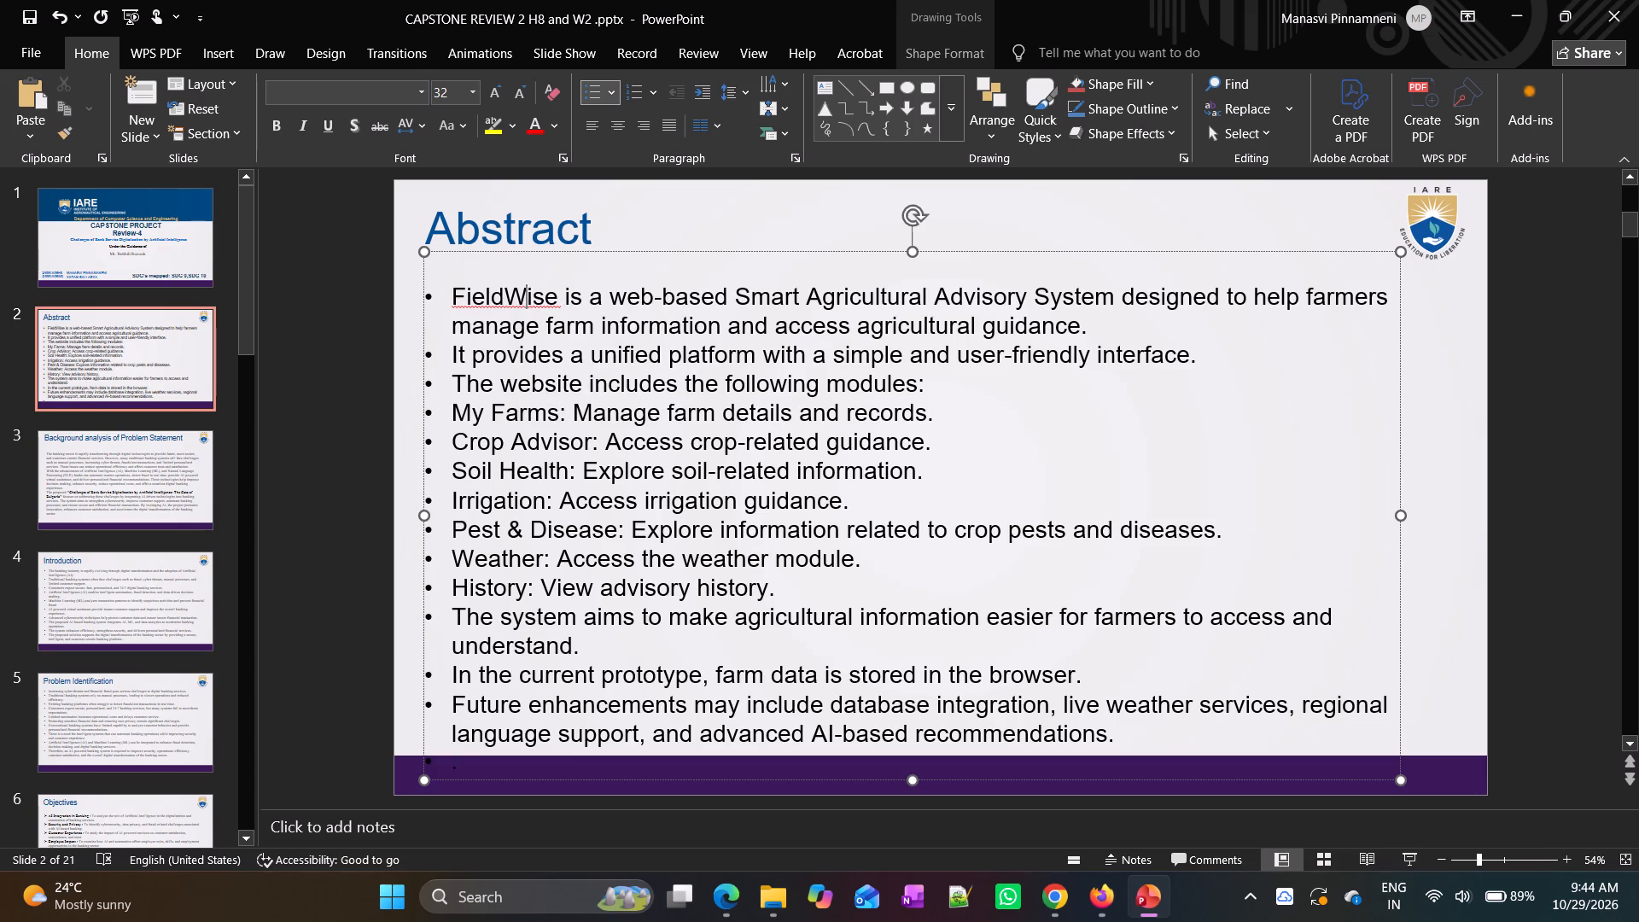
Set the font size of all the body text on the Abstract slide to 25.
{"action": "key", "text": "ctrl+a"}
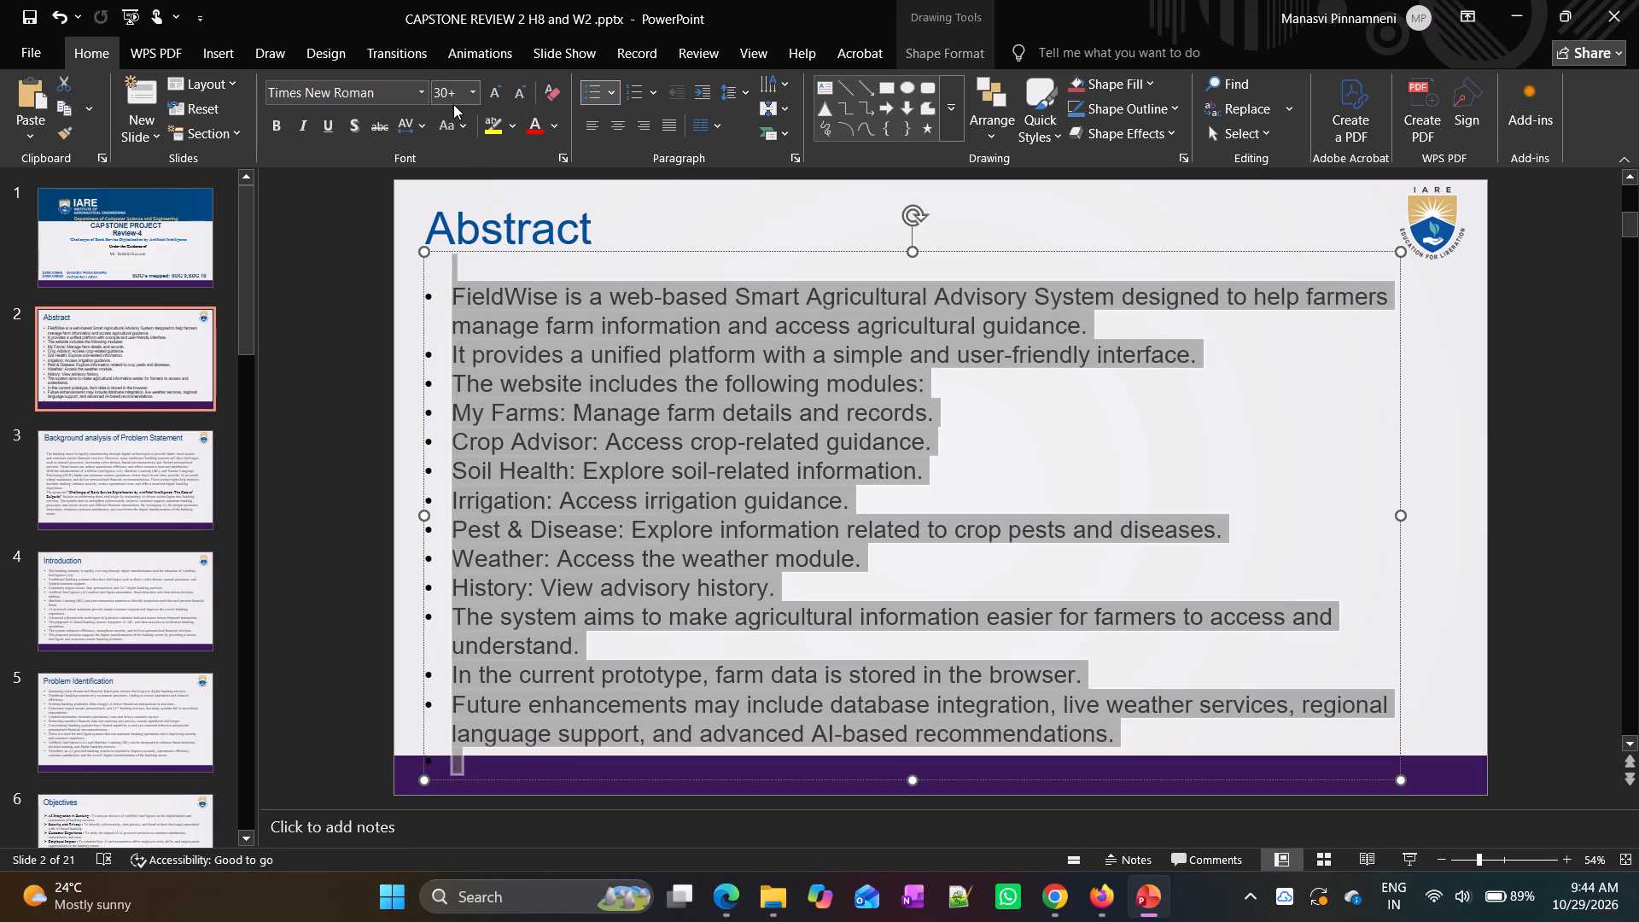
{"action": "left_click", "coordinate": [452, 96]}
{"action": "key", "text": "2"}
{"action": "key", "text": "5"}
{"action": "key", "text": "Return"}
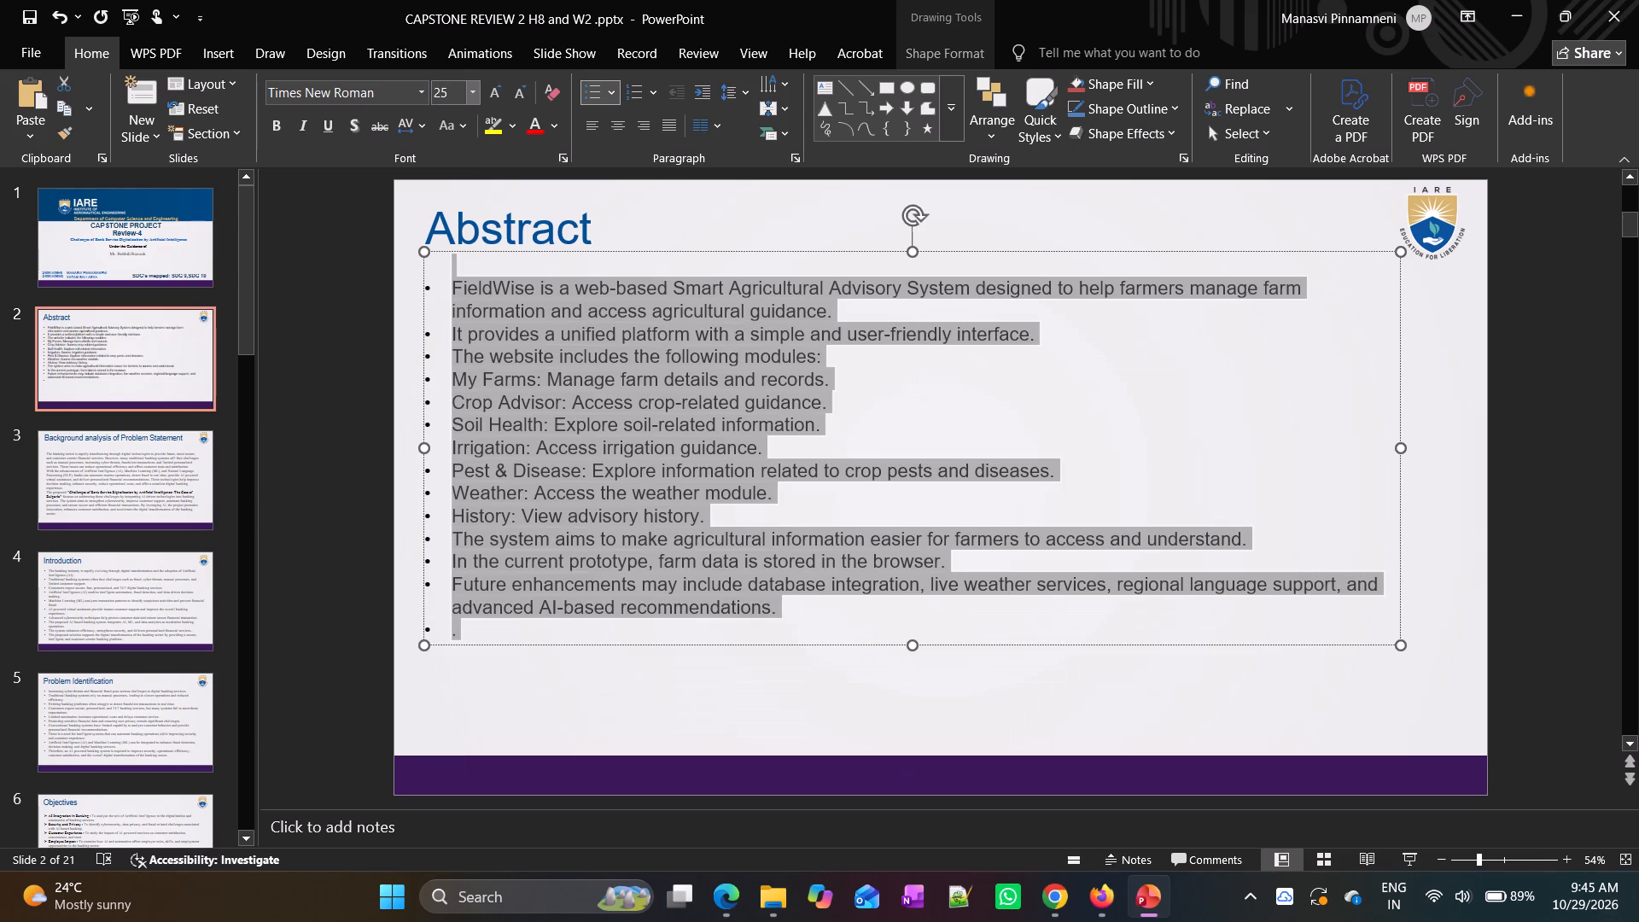
Set the font size of the selected Abstract body text to 30.
{"action": "left_click", "coordinate": [435, 101]}
{"action": "left_click", "coordinate": [439, 93]}
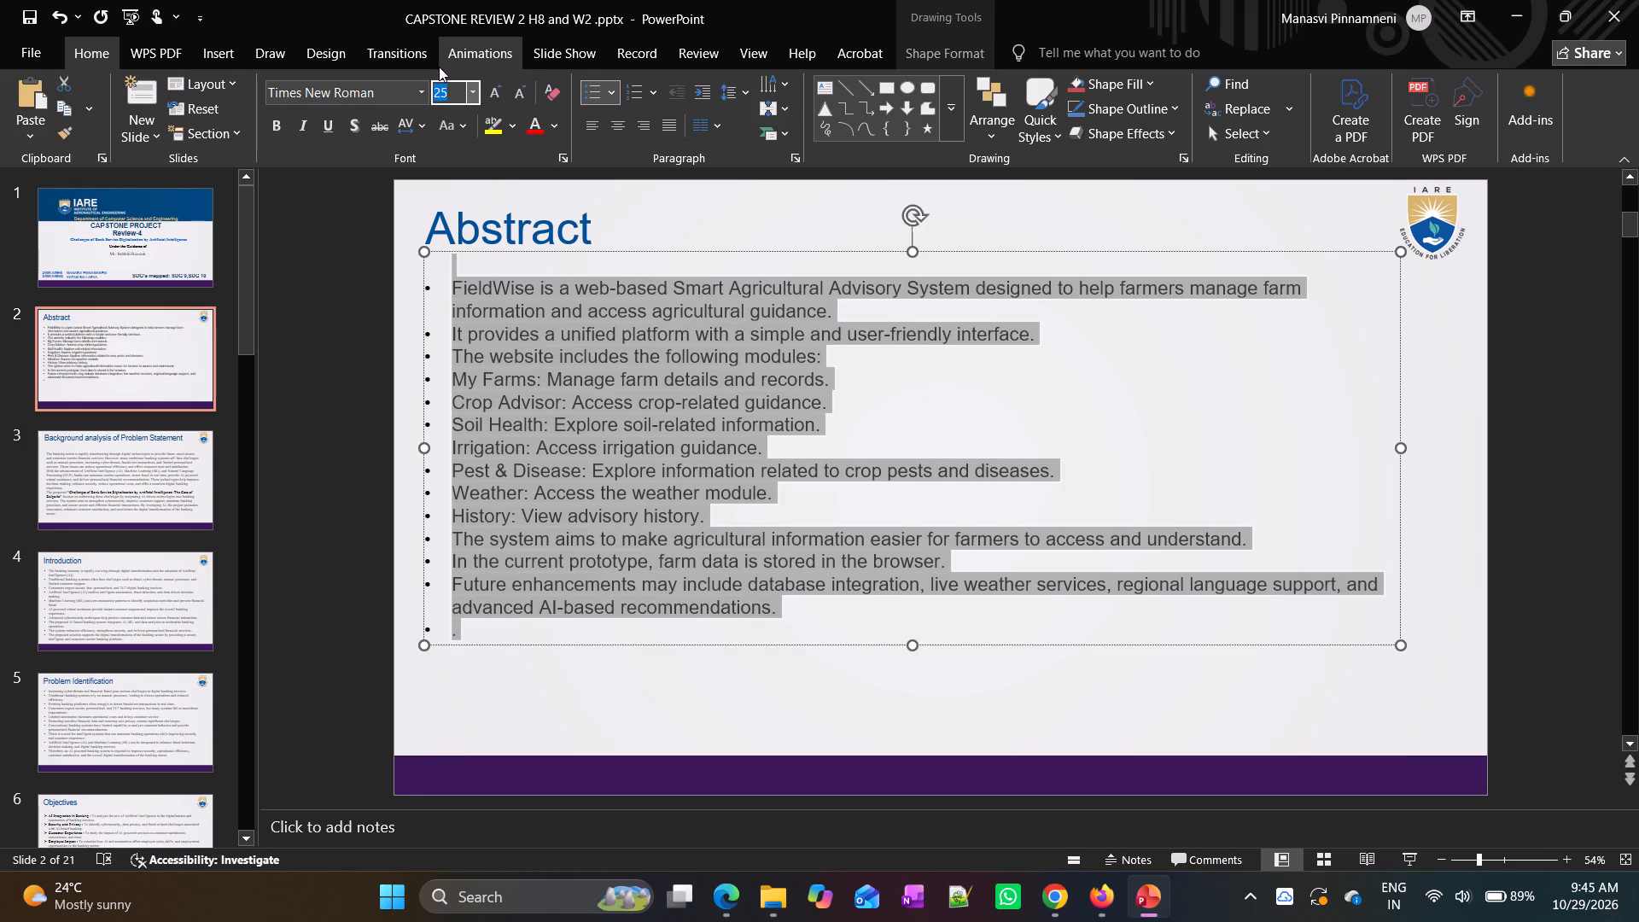
{"action": "type", "text": "30"}
{"action": "key", "text": "Return"}
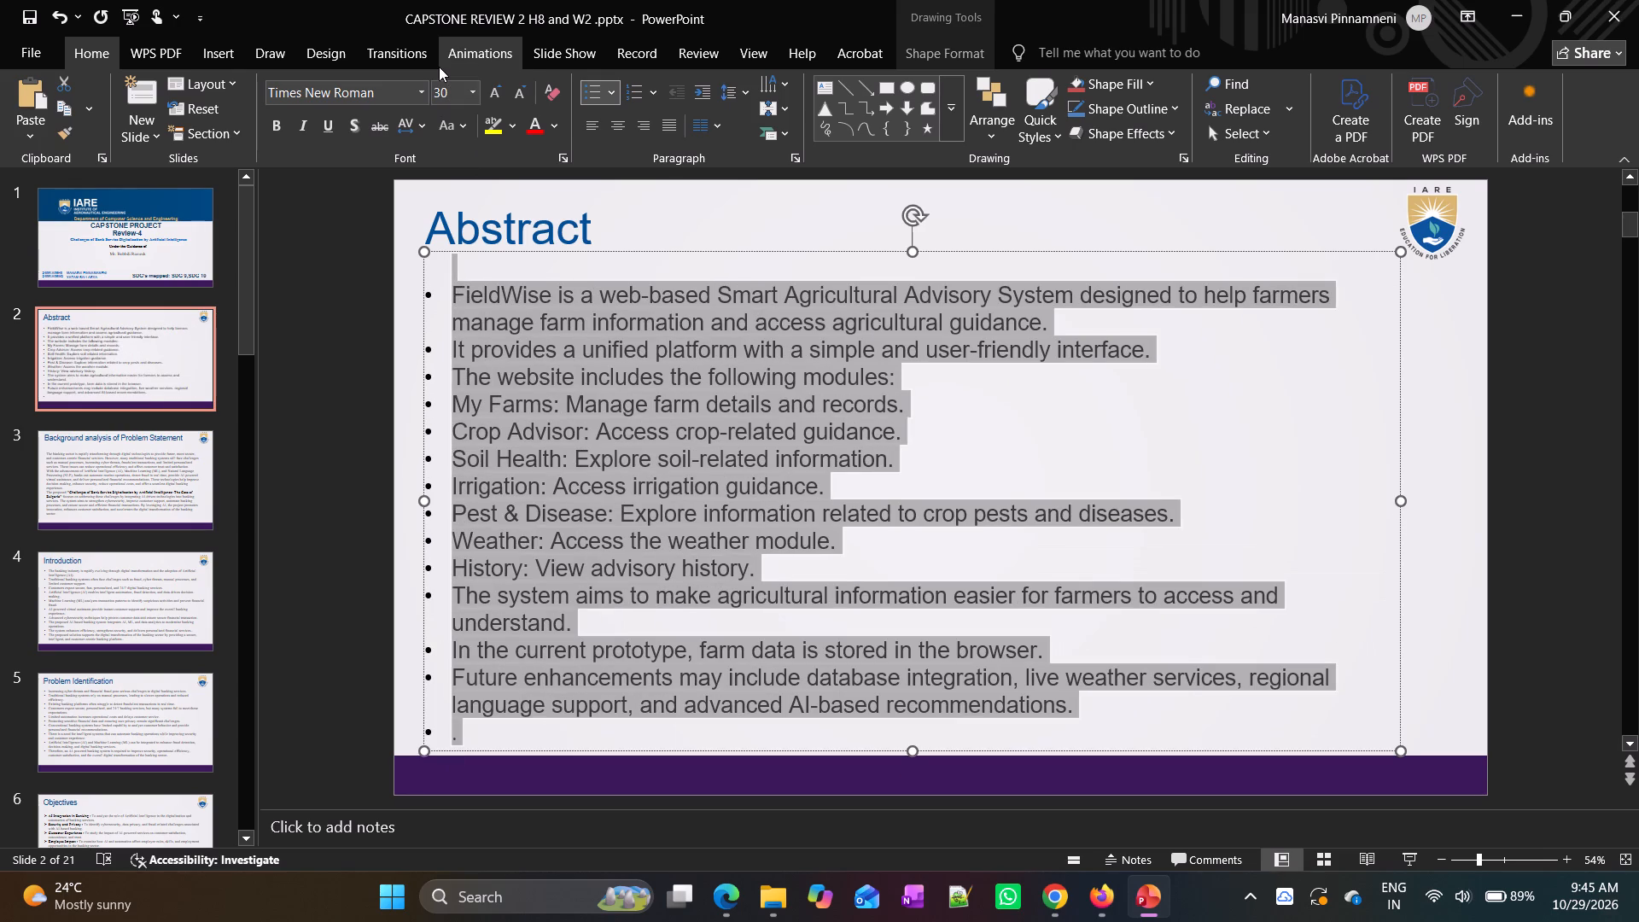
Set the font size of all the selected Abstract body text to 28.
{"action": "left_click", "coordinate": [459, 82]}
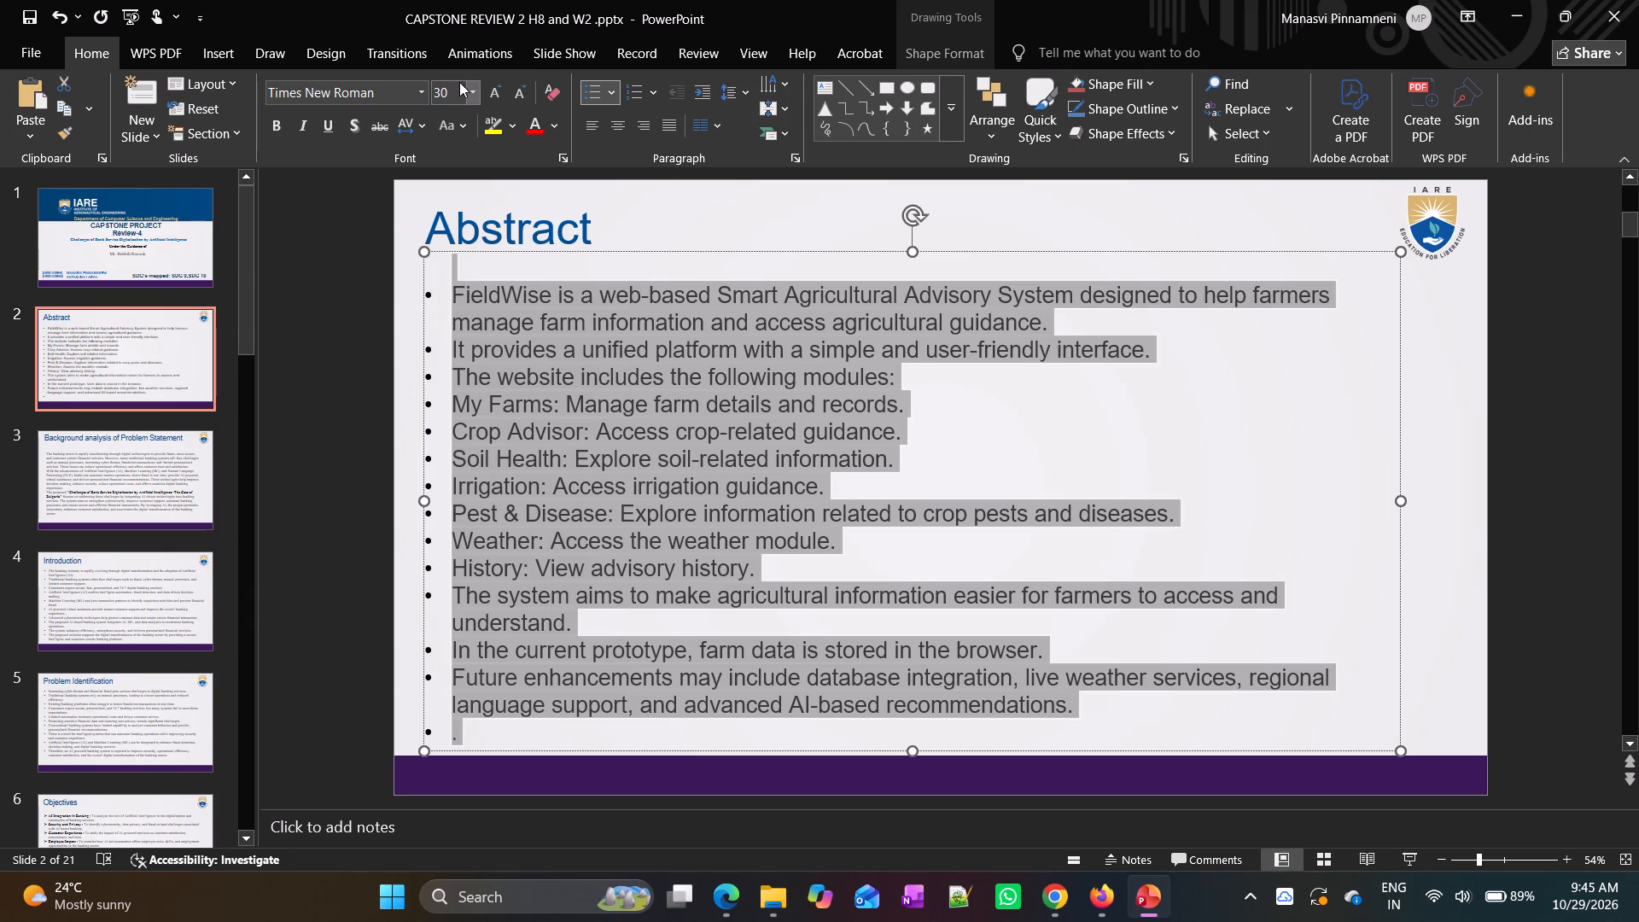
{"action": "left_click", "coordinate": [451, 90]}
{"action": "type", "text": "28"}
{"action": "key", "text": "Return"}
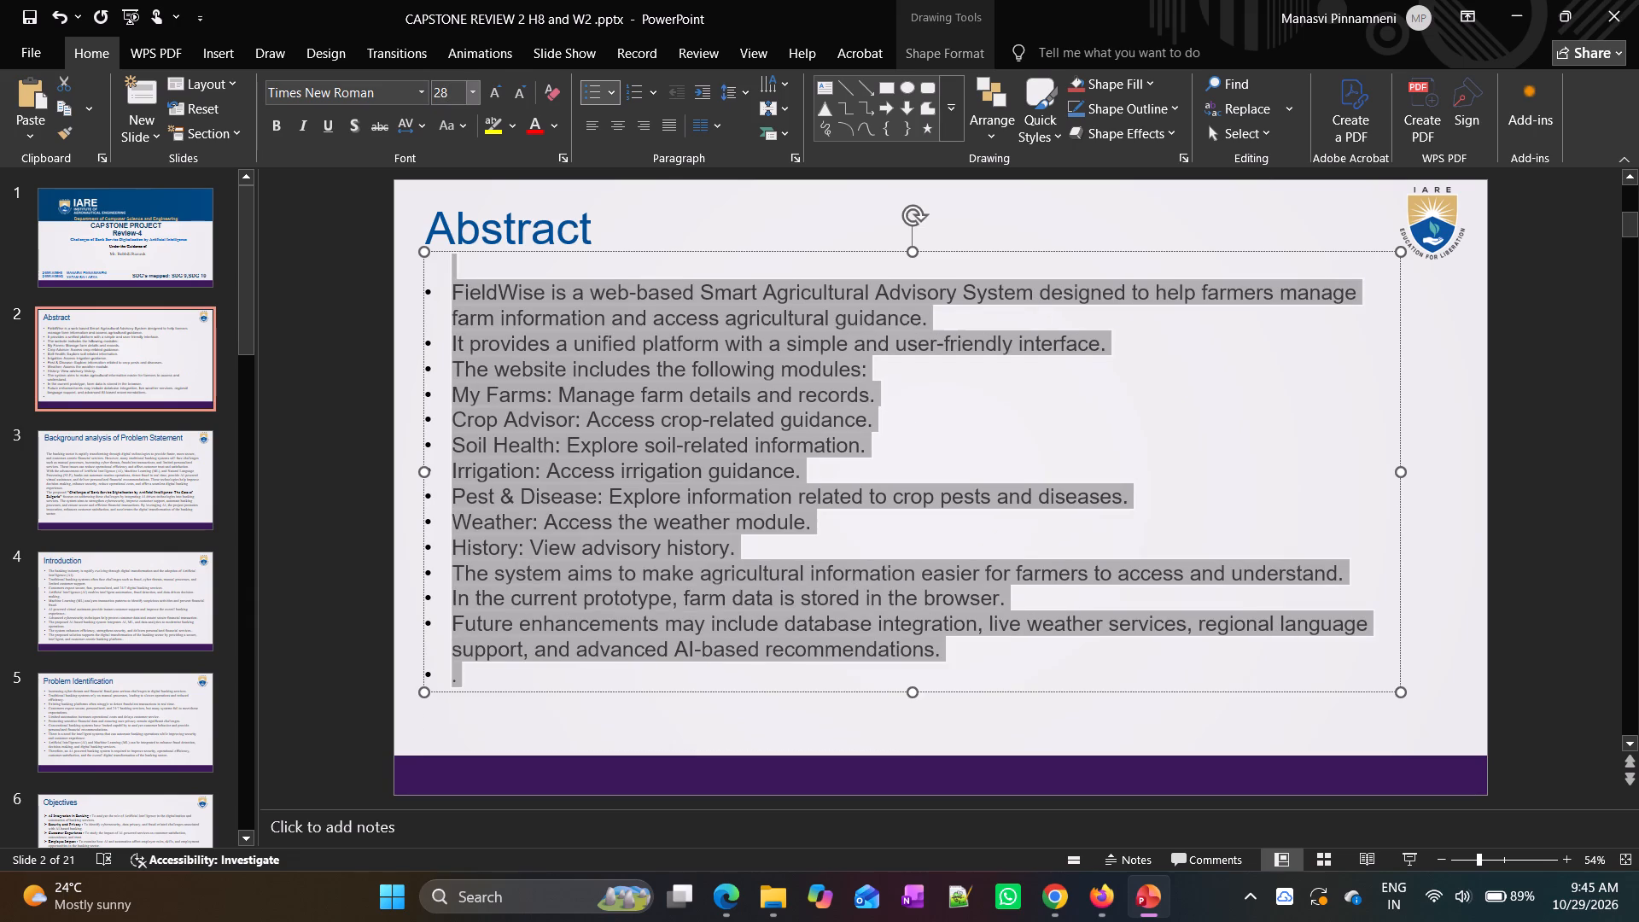
Set the font size of all the body text on the Abstract slide to 30.
{"action": "left_click", "coordinate": [733, 372]}
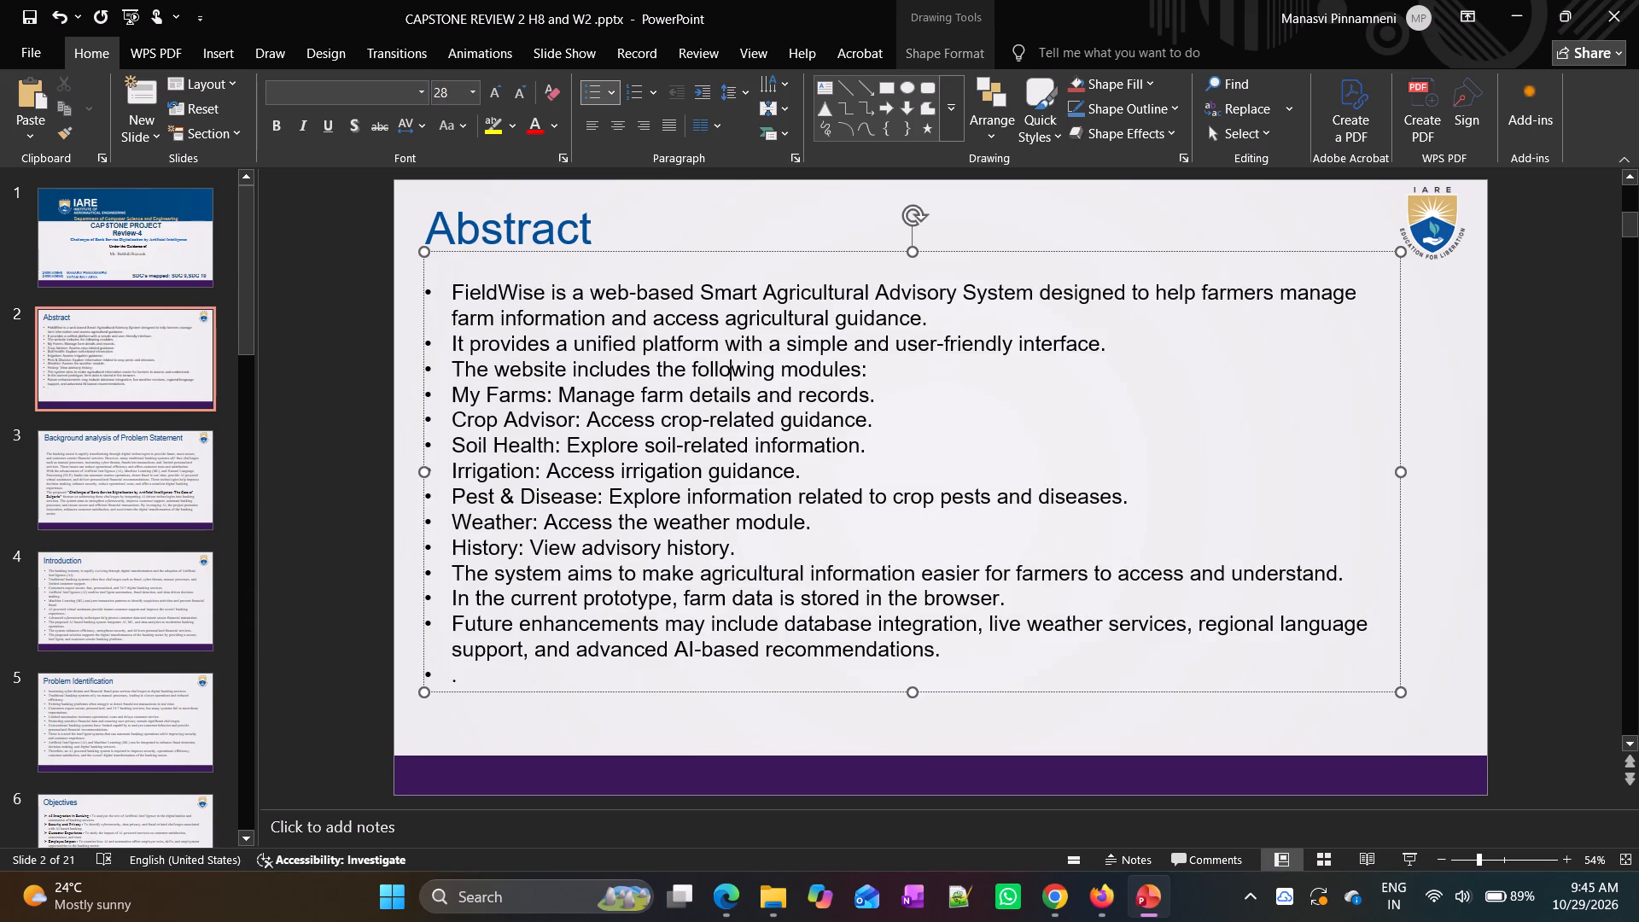
{"action": "left_click", "coordinate": [487, 293]}
{"action": "key", "text": "ctrl+a"}
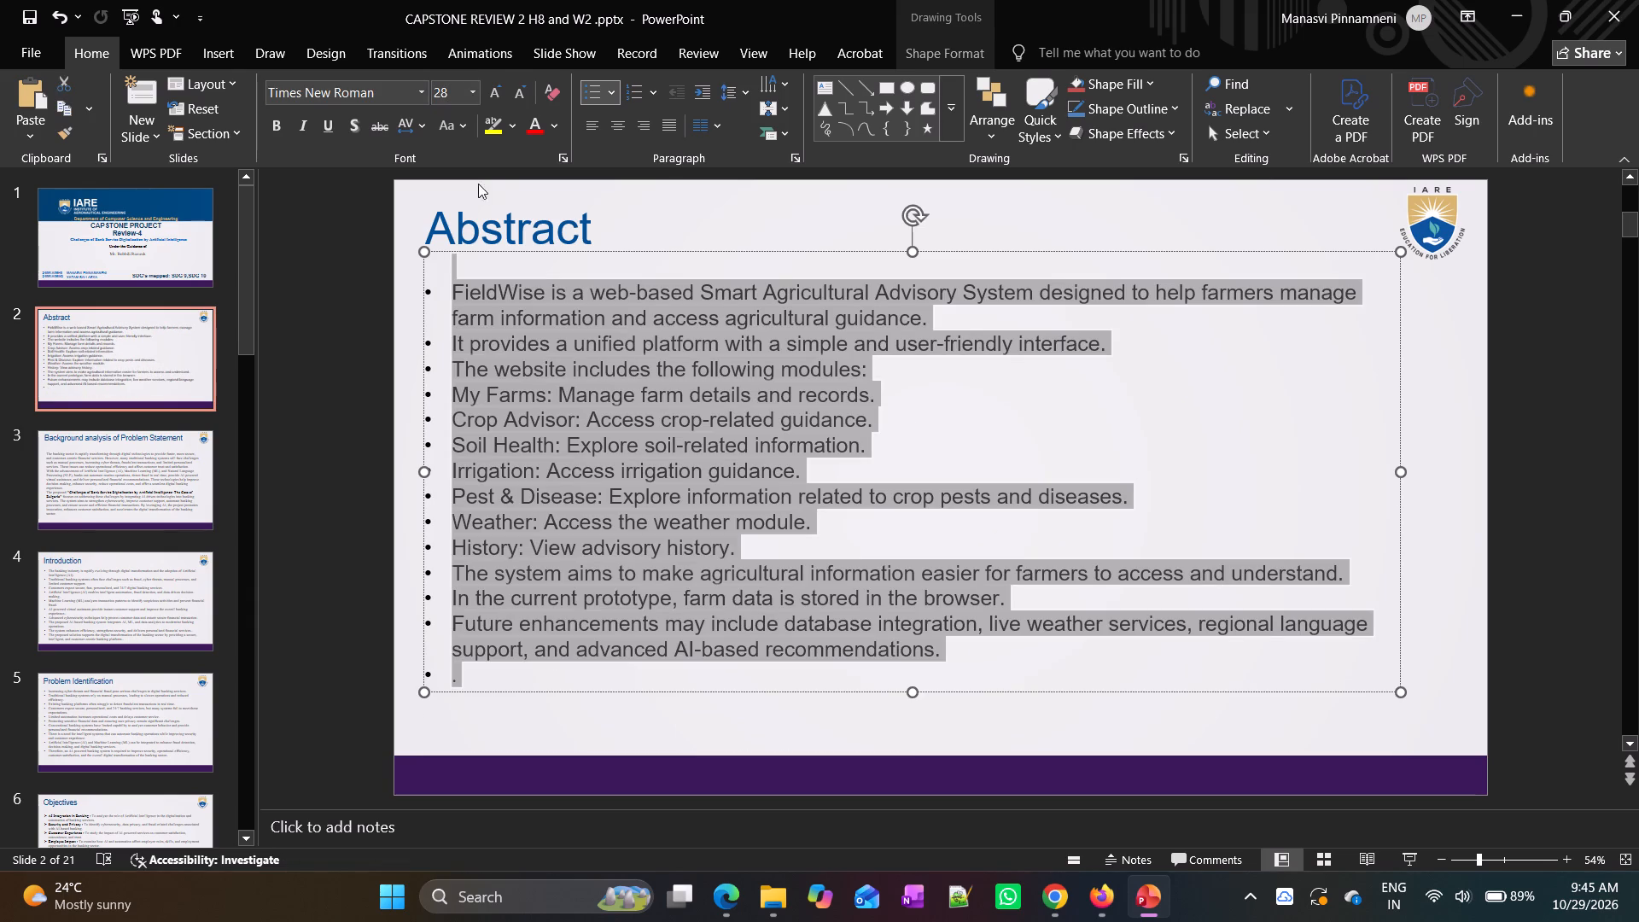
{"action": "left_click", "coordinate": [446, 98]}
{"action": "type", "text": "30"}
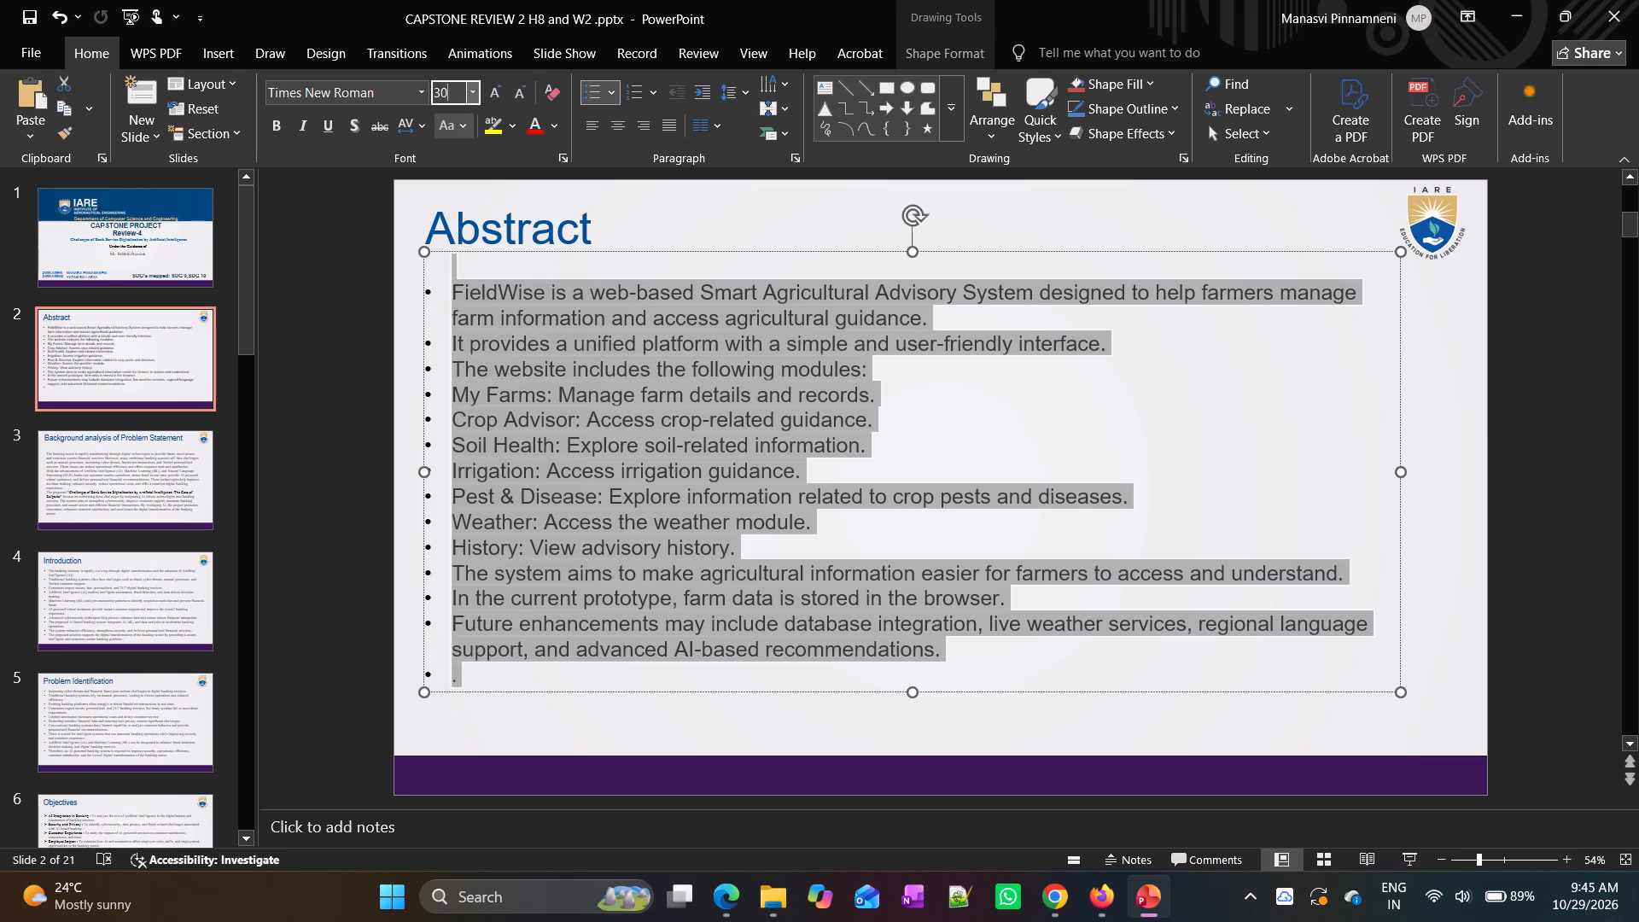
{"action": "key", "text": "Return"}
Delete the stray period and its bullet at the end of the Abstract body text.
{"action": "left_click", "coordinate": [576, 731]}
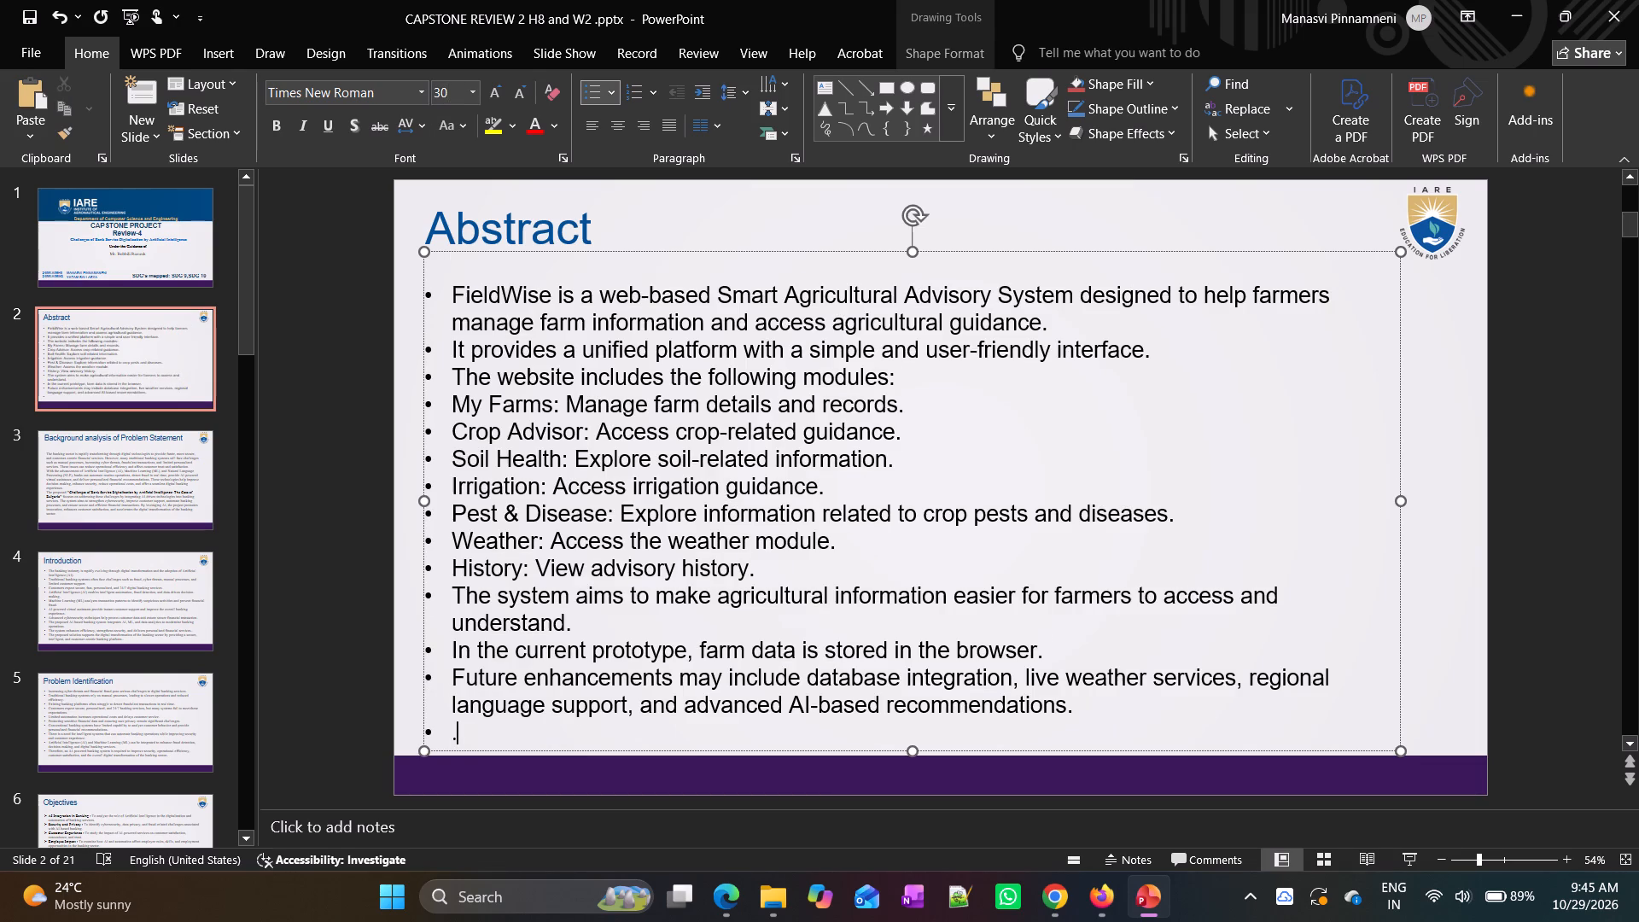
{"action": "key", "text": "BackSpace"}
{"action": "key", "text": "BackSpace"}
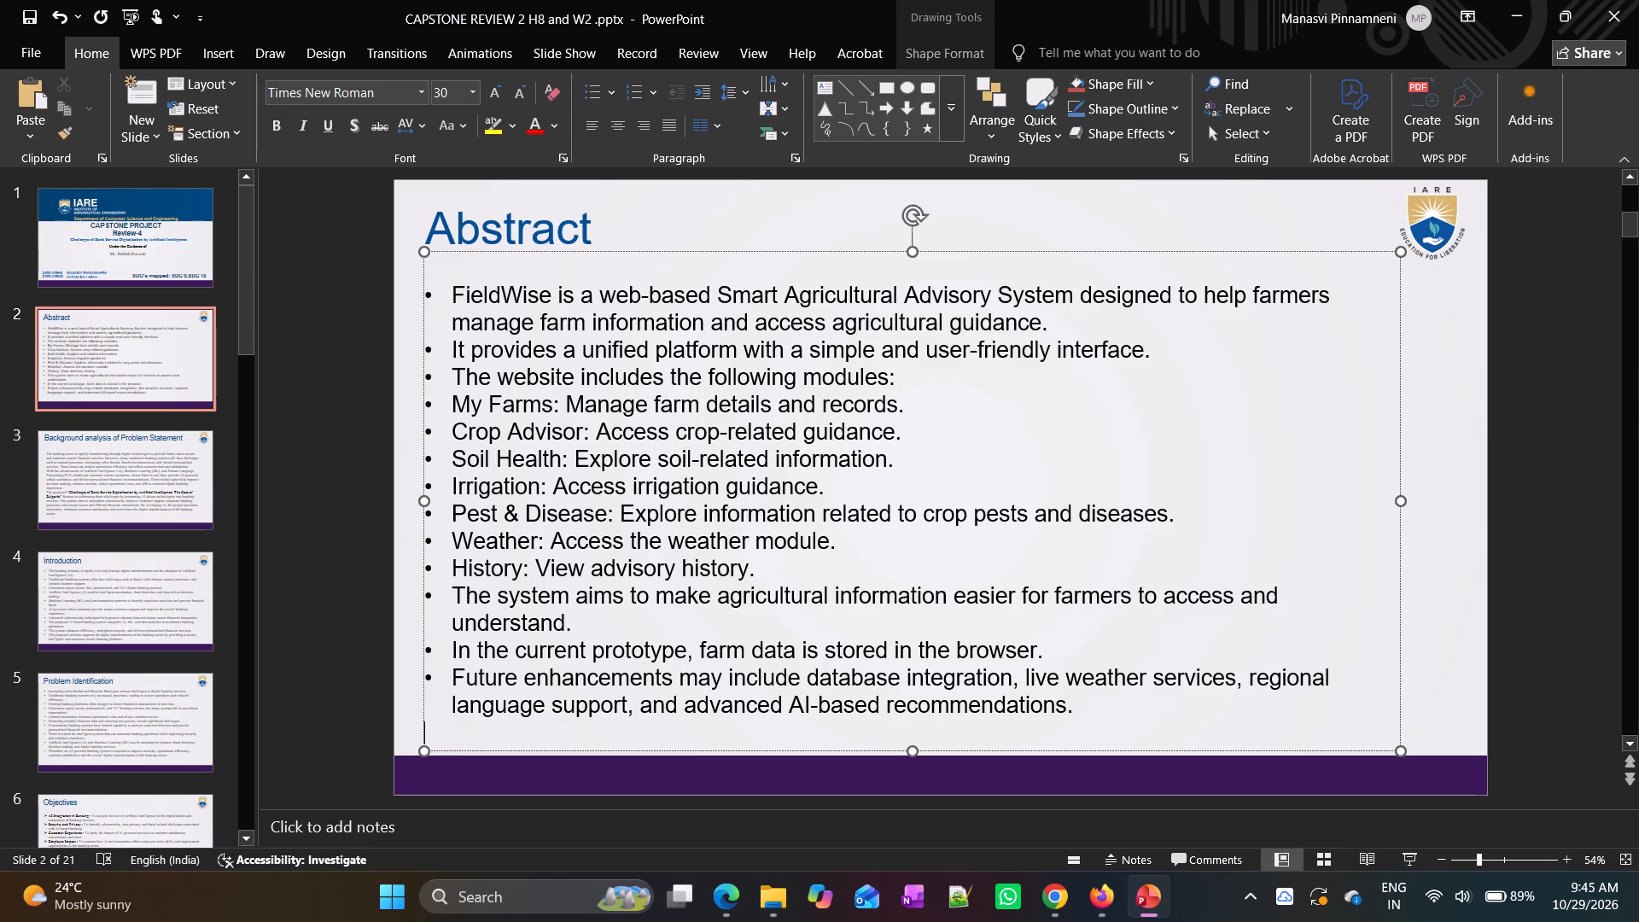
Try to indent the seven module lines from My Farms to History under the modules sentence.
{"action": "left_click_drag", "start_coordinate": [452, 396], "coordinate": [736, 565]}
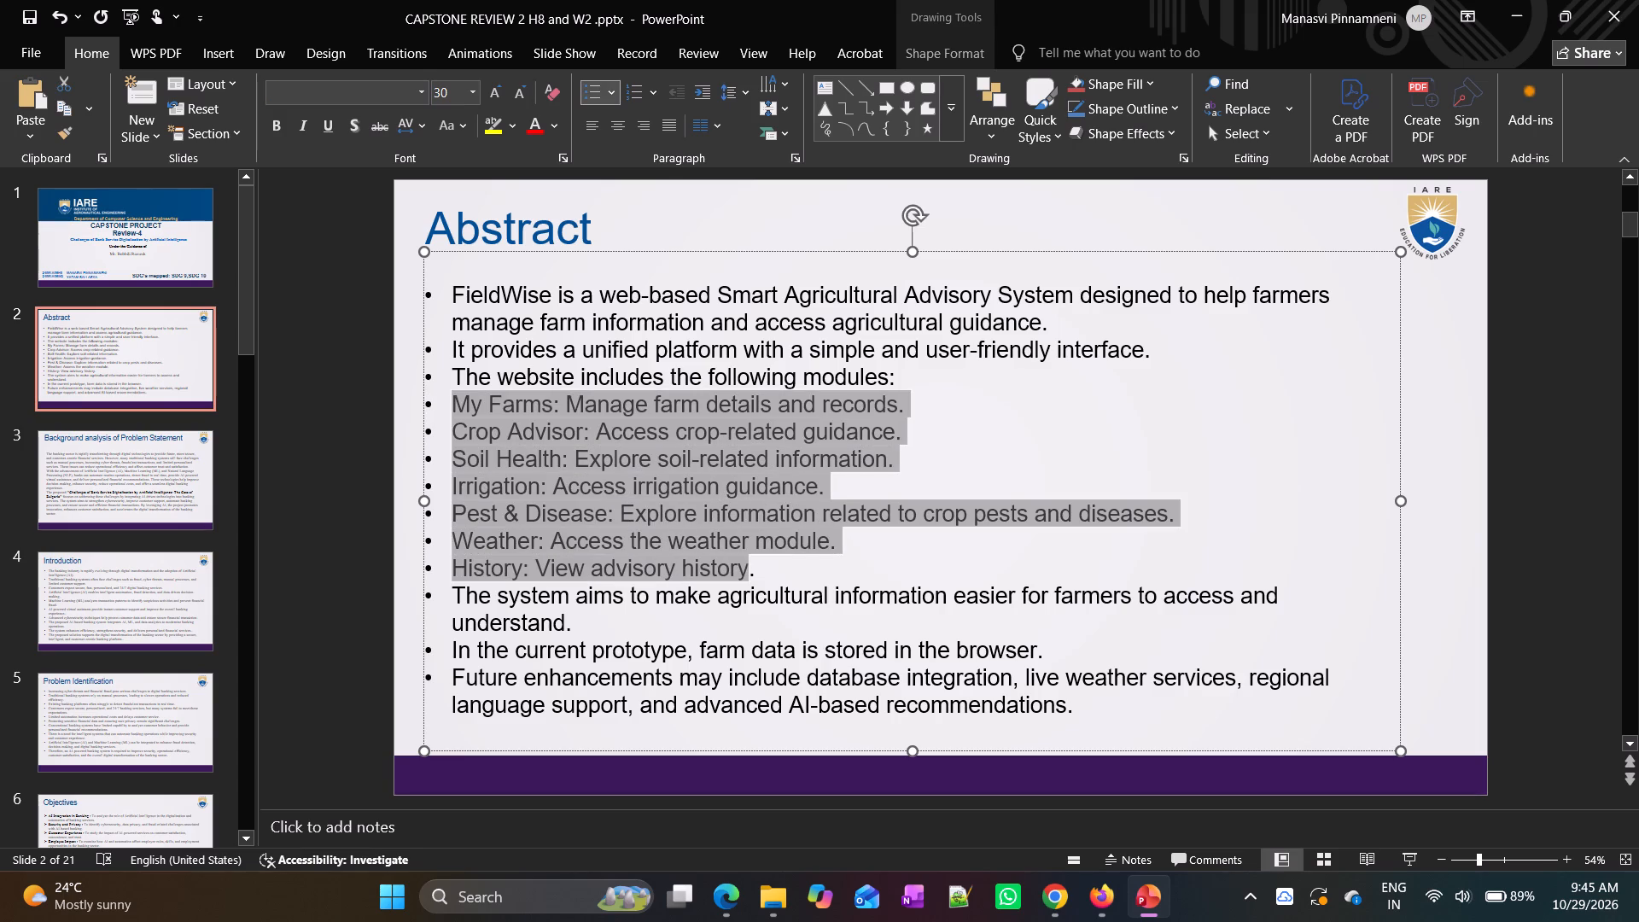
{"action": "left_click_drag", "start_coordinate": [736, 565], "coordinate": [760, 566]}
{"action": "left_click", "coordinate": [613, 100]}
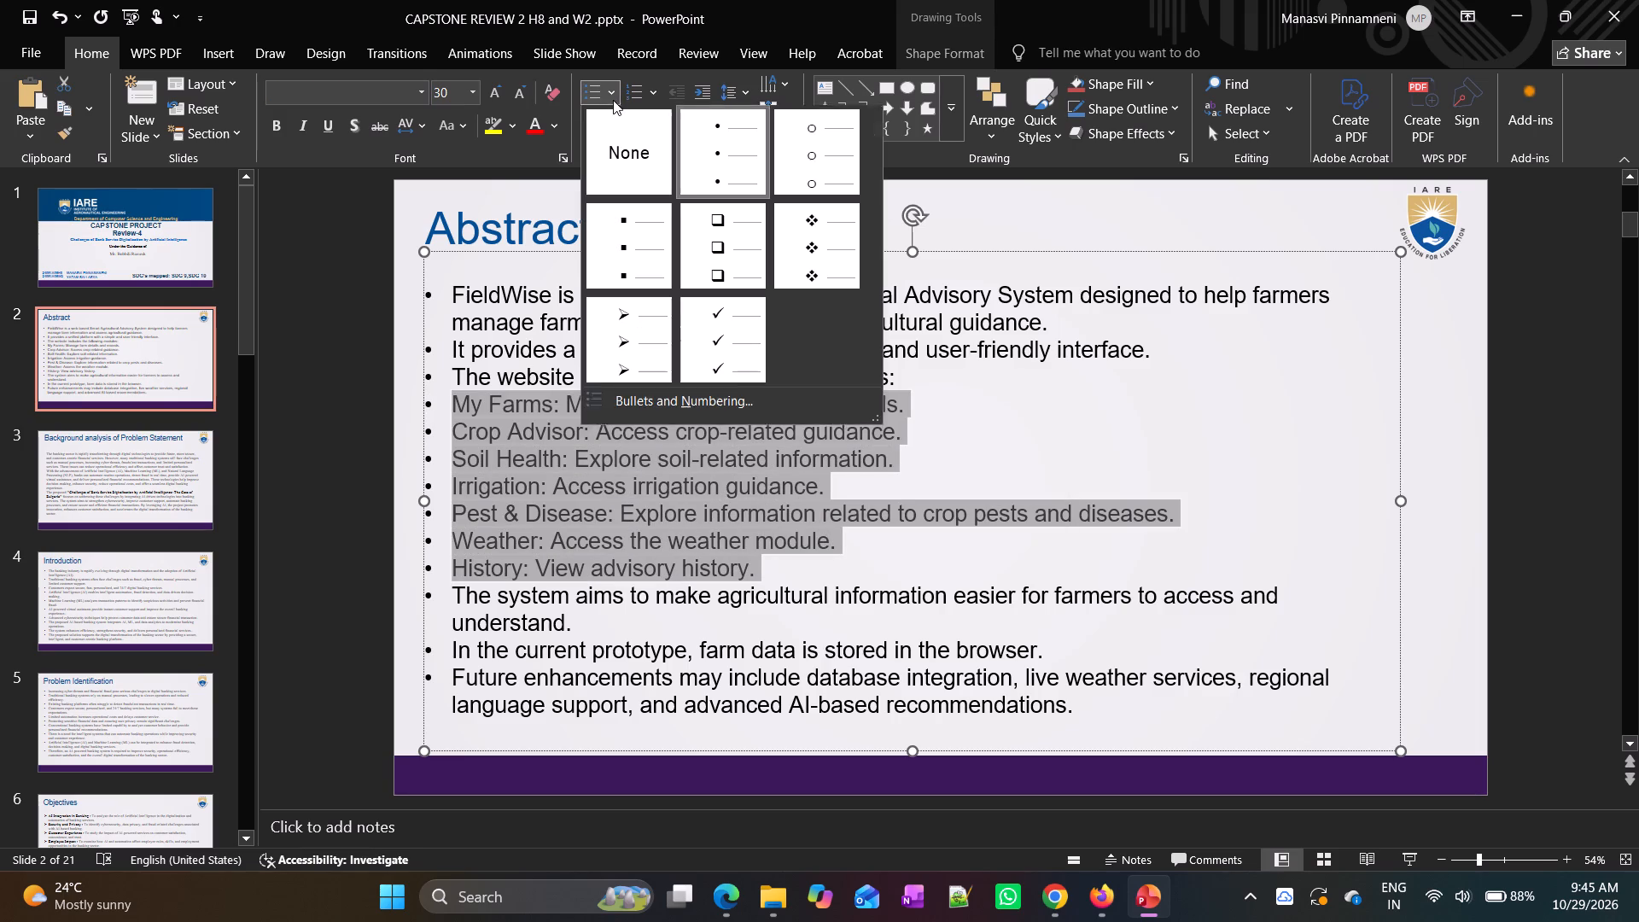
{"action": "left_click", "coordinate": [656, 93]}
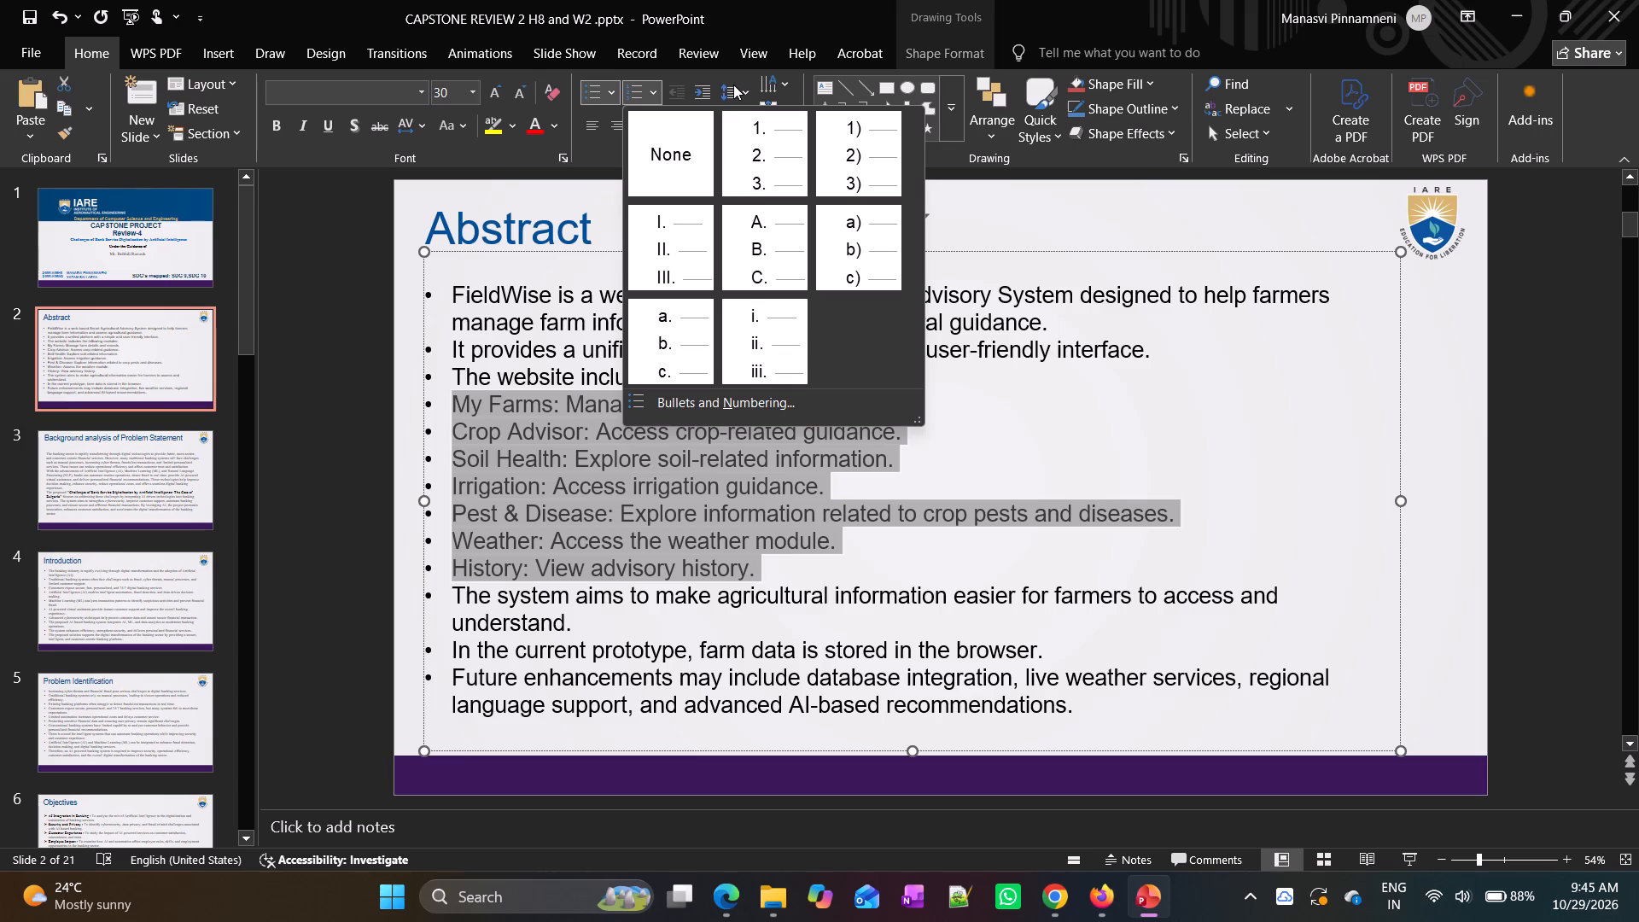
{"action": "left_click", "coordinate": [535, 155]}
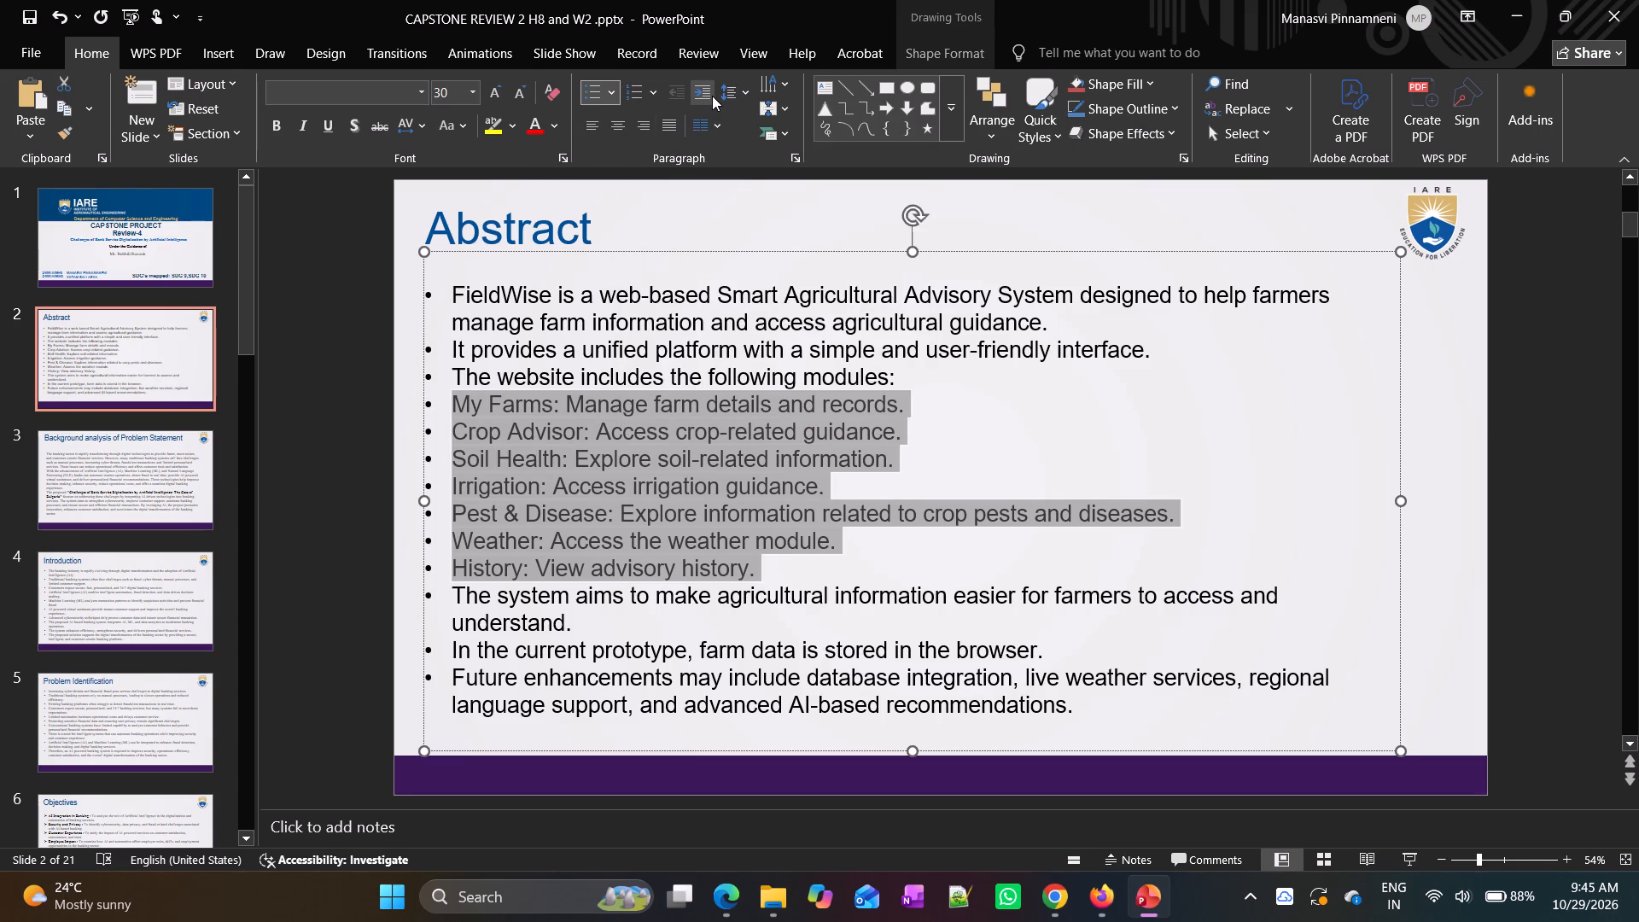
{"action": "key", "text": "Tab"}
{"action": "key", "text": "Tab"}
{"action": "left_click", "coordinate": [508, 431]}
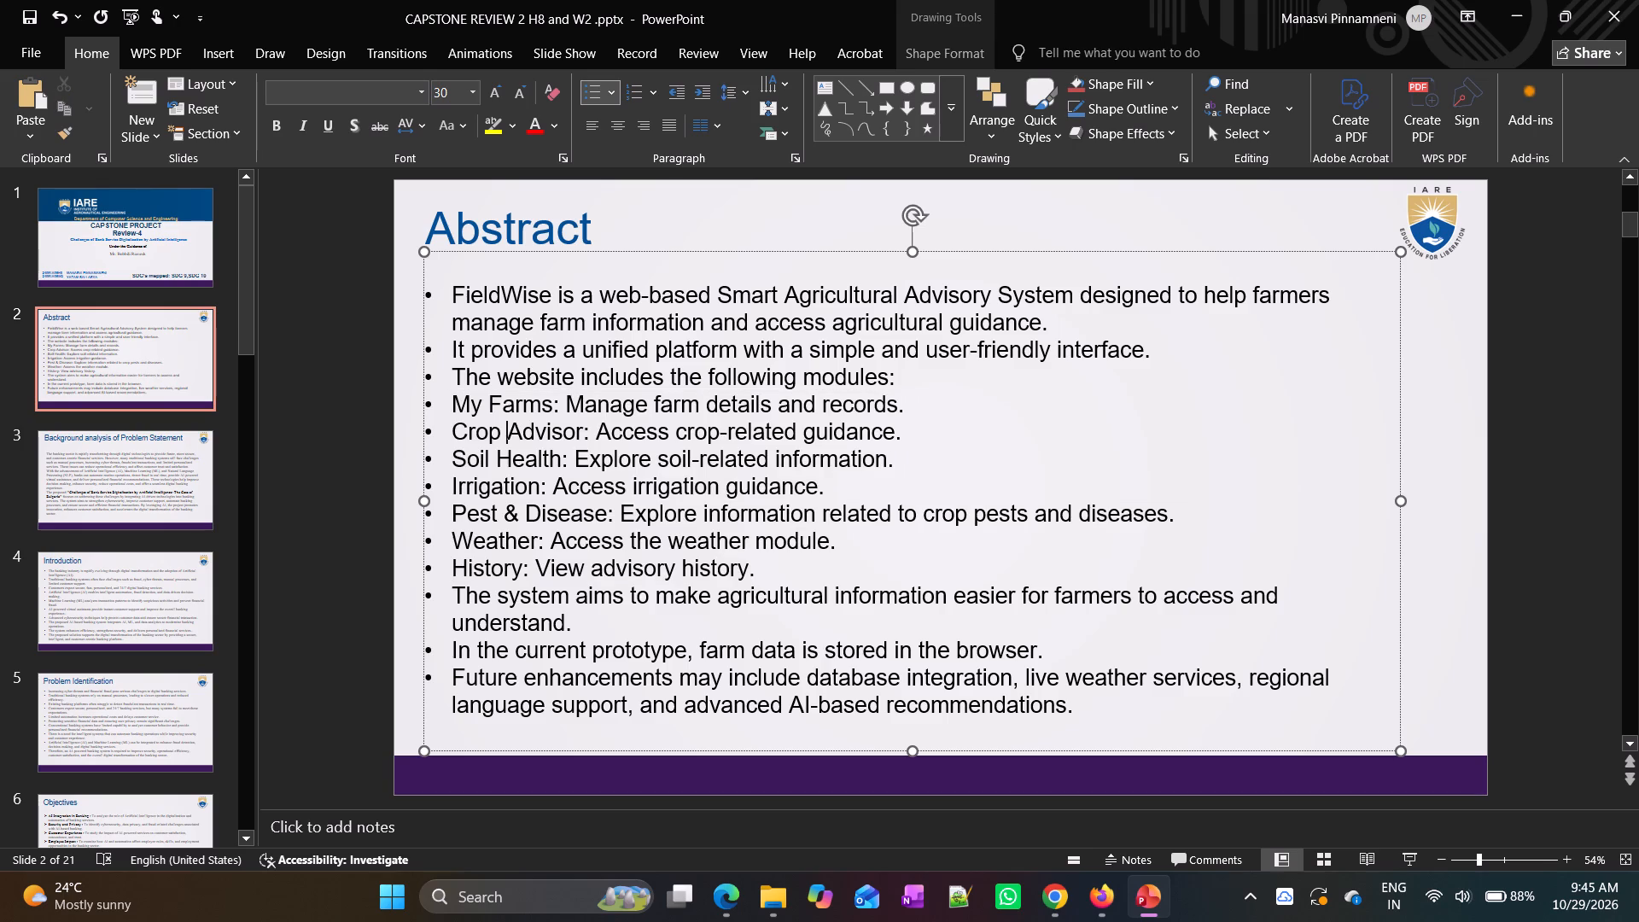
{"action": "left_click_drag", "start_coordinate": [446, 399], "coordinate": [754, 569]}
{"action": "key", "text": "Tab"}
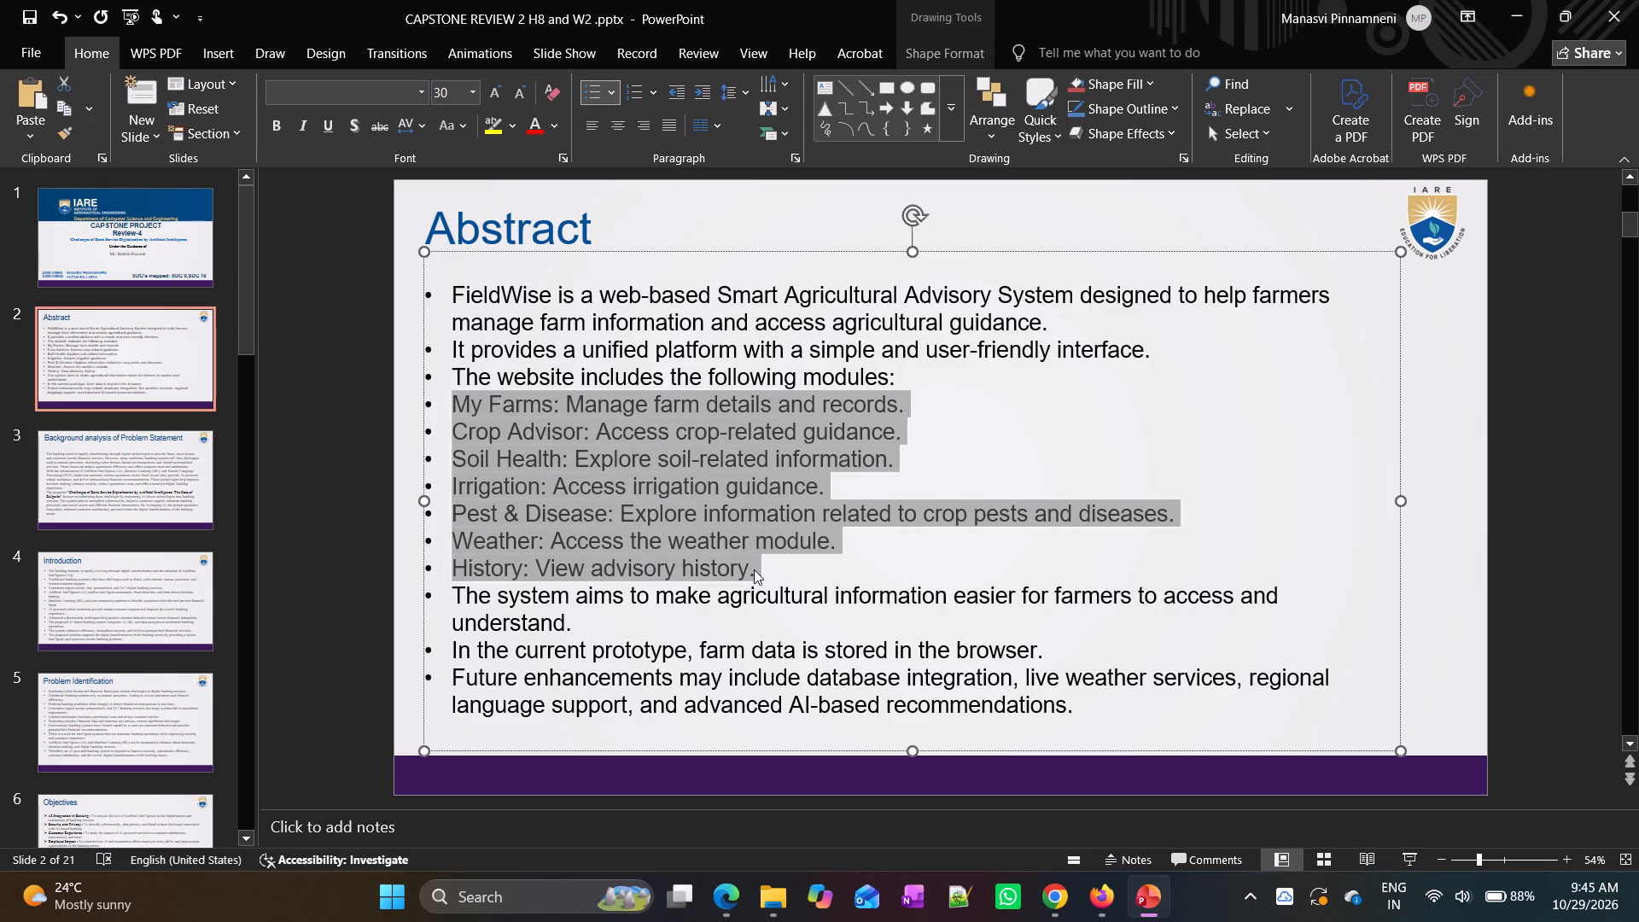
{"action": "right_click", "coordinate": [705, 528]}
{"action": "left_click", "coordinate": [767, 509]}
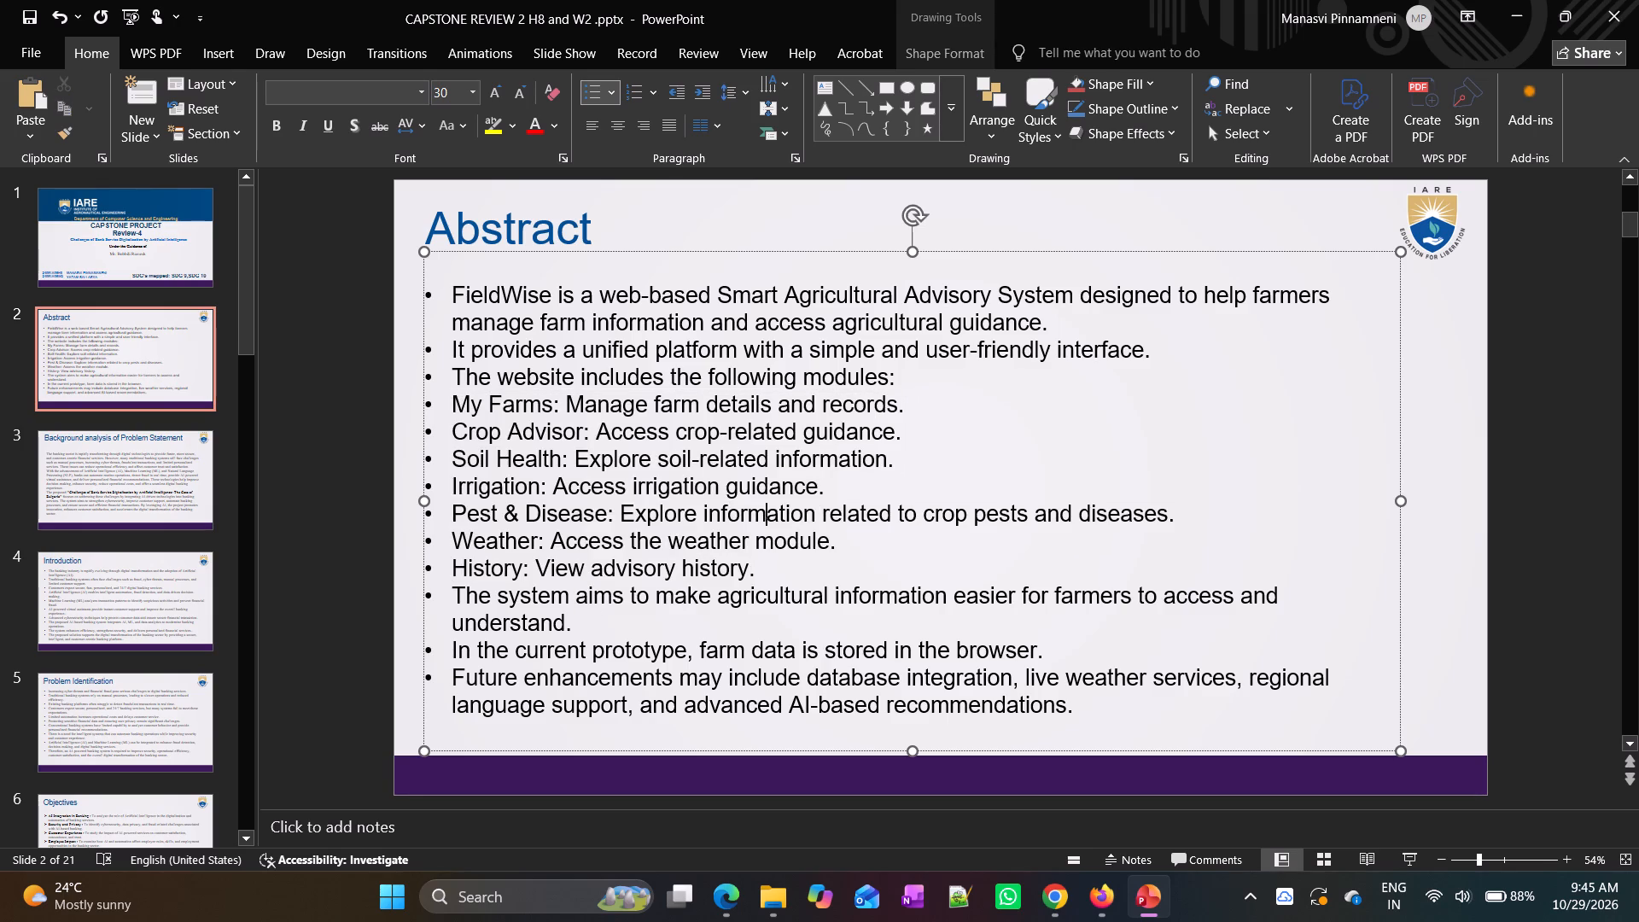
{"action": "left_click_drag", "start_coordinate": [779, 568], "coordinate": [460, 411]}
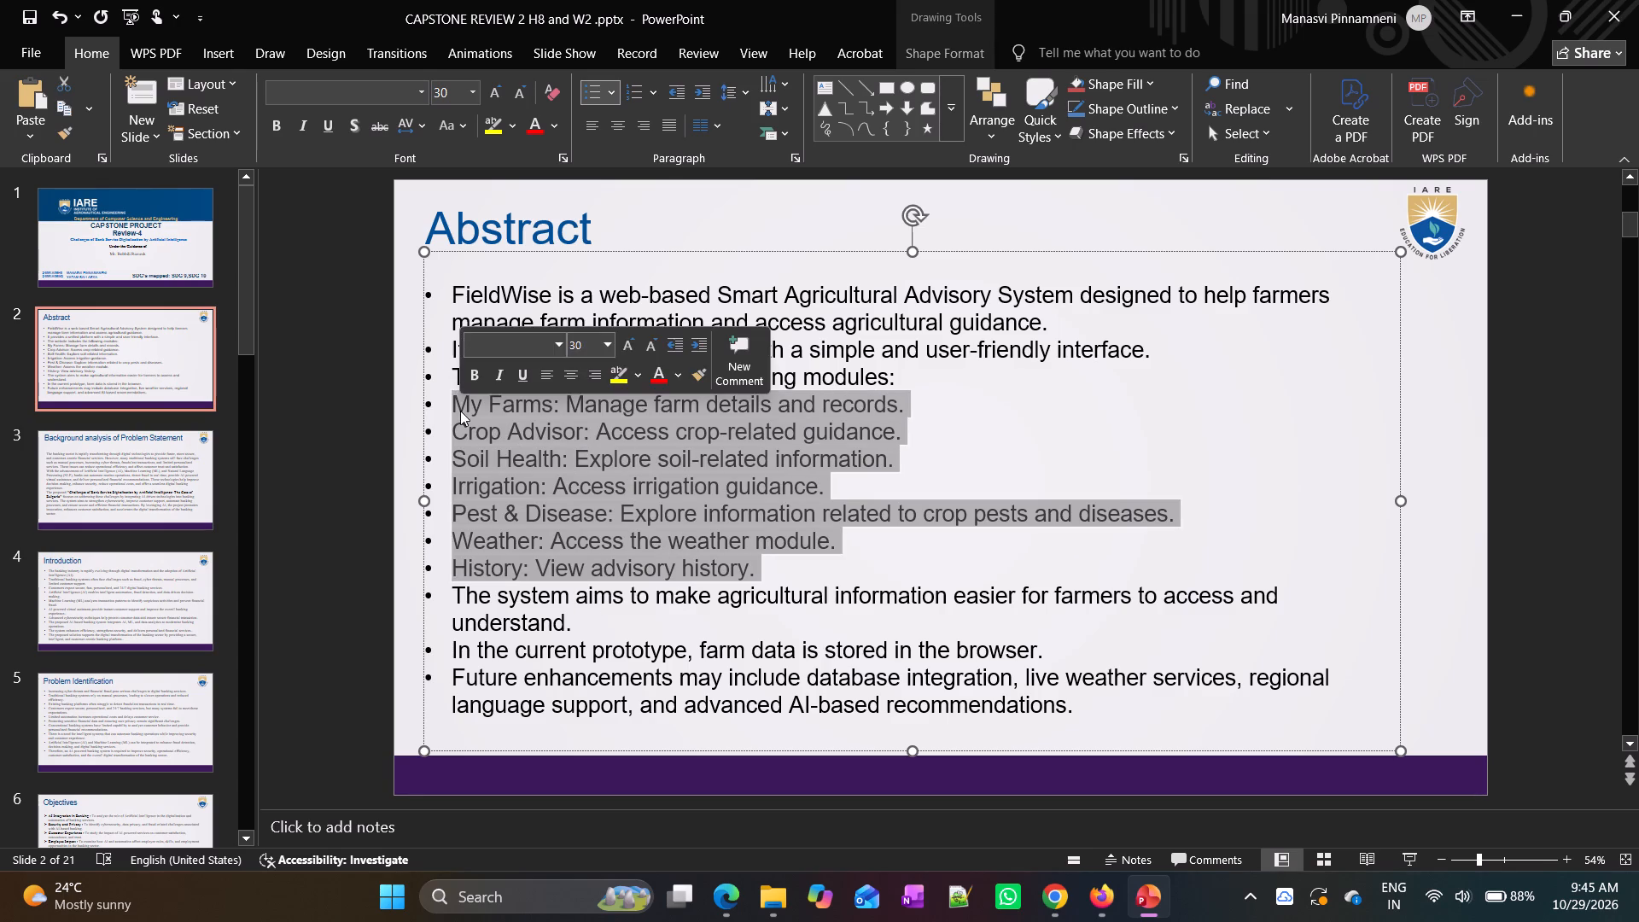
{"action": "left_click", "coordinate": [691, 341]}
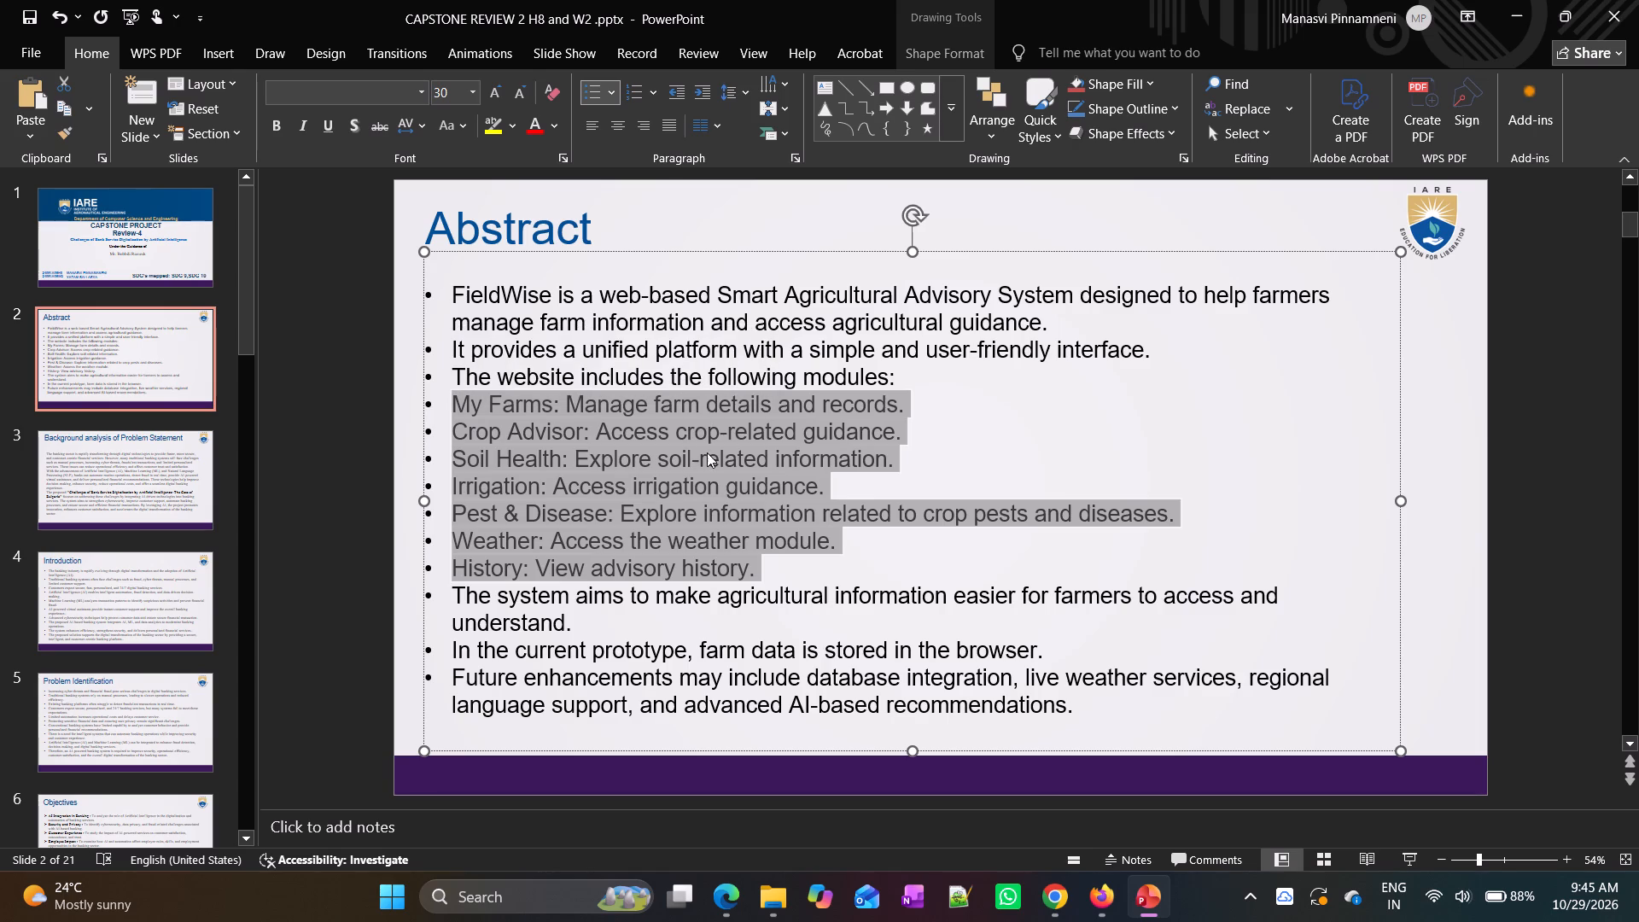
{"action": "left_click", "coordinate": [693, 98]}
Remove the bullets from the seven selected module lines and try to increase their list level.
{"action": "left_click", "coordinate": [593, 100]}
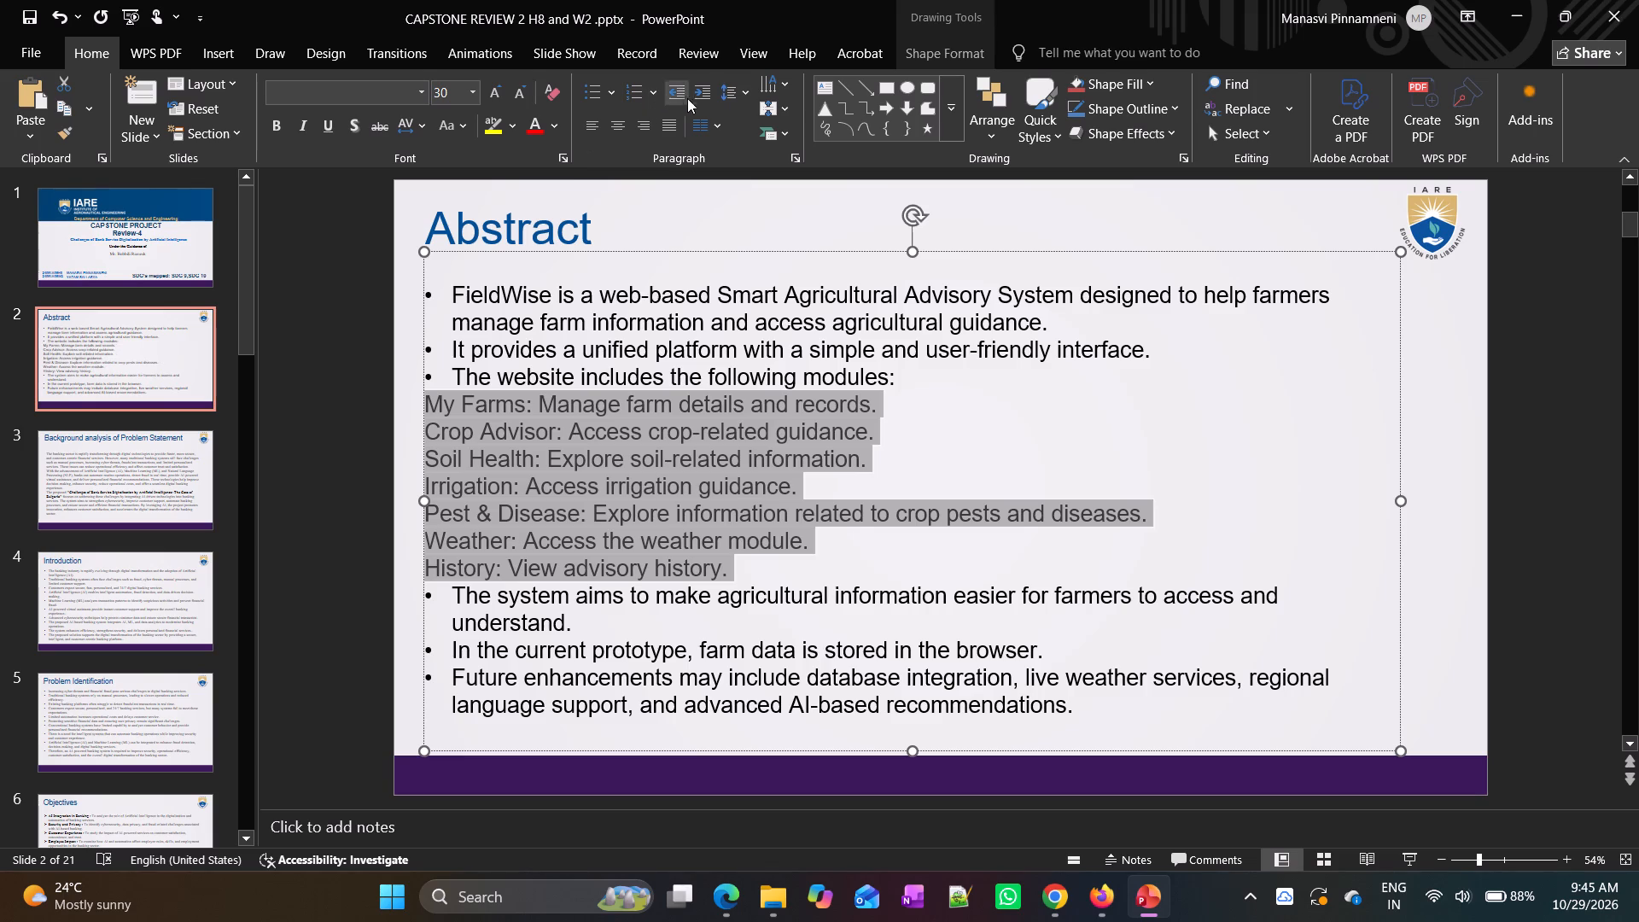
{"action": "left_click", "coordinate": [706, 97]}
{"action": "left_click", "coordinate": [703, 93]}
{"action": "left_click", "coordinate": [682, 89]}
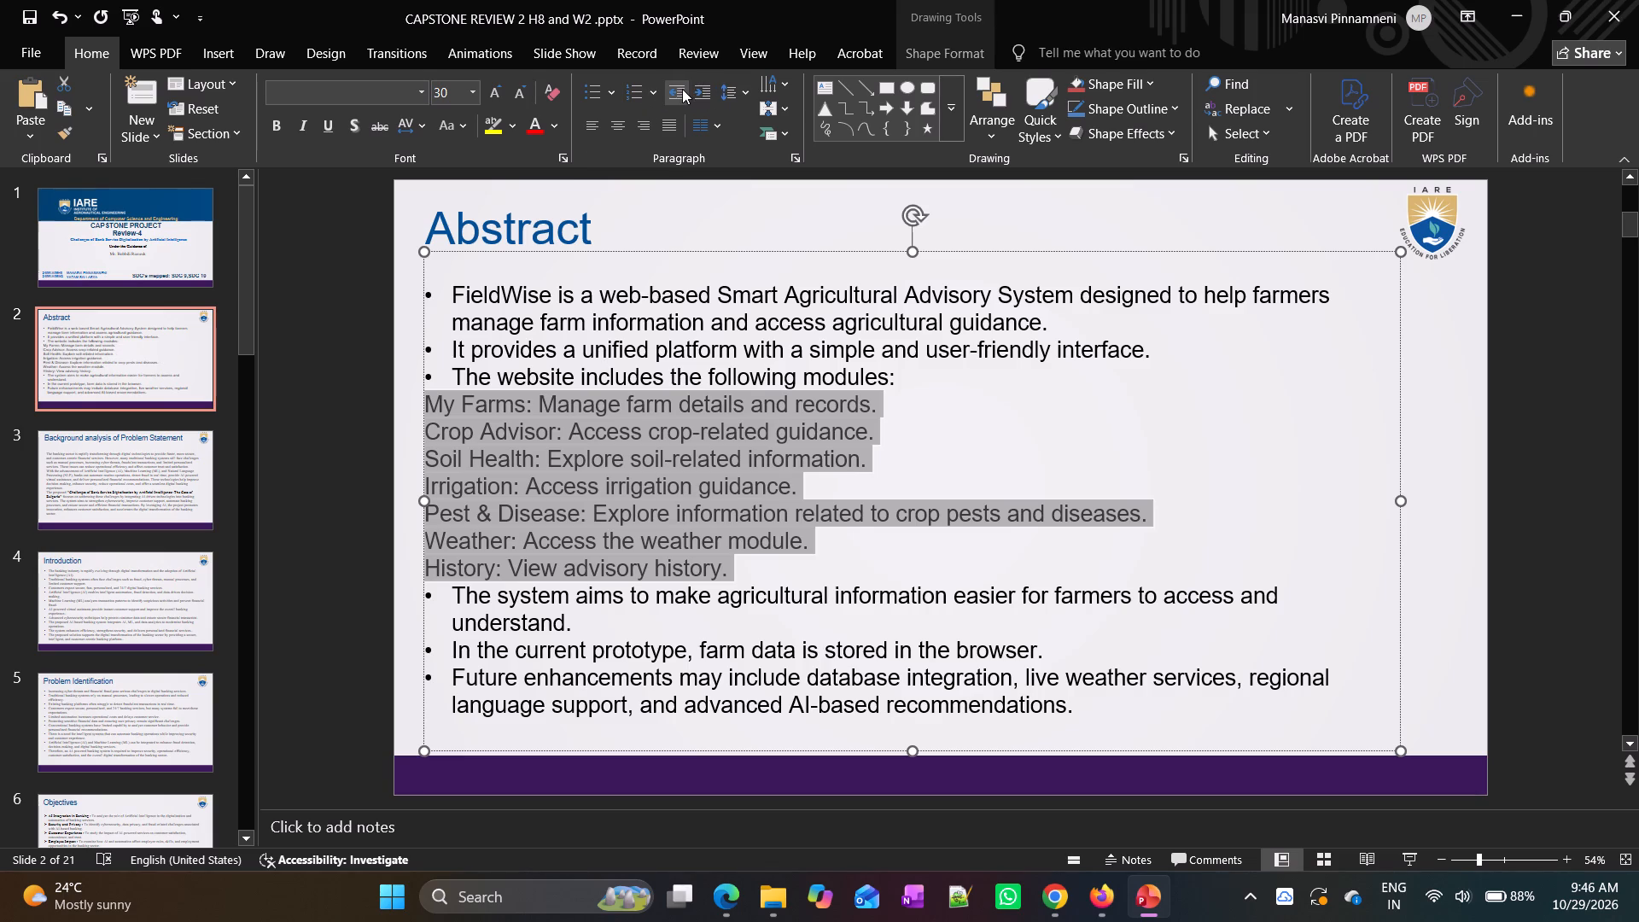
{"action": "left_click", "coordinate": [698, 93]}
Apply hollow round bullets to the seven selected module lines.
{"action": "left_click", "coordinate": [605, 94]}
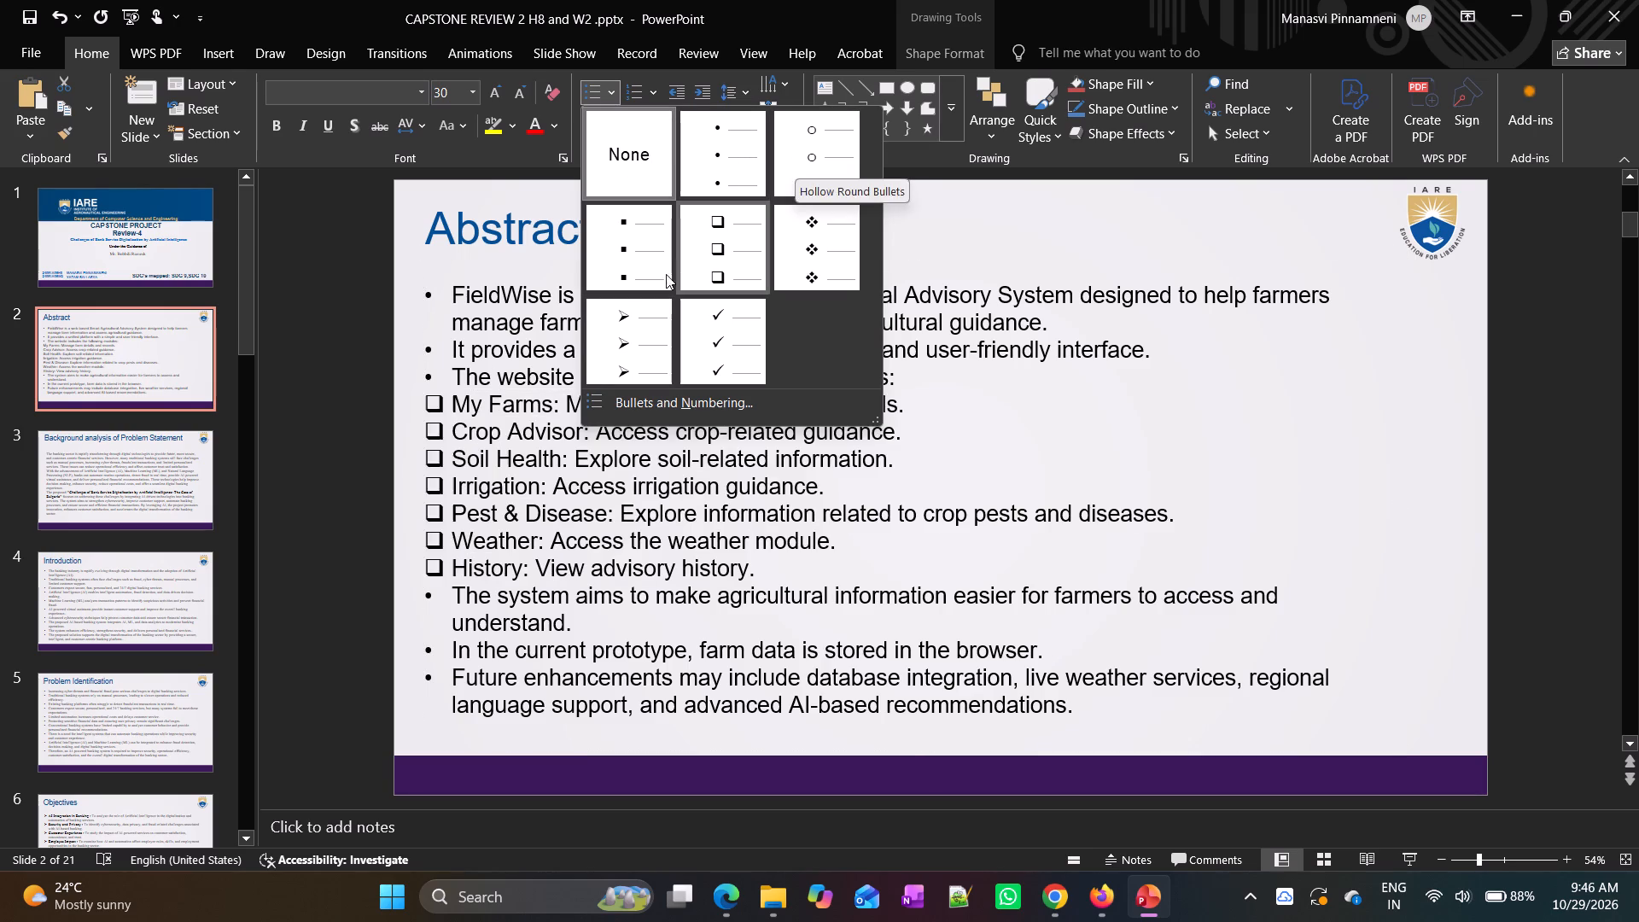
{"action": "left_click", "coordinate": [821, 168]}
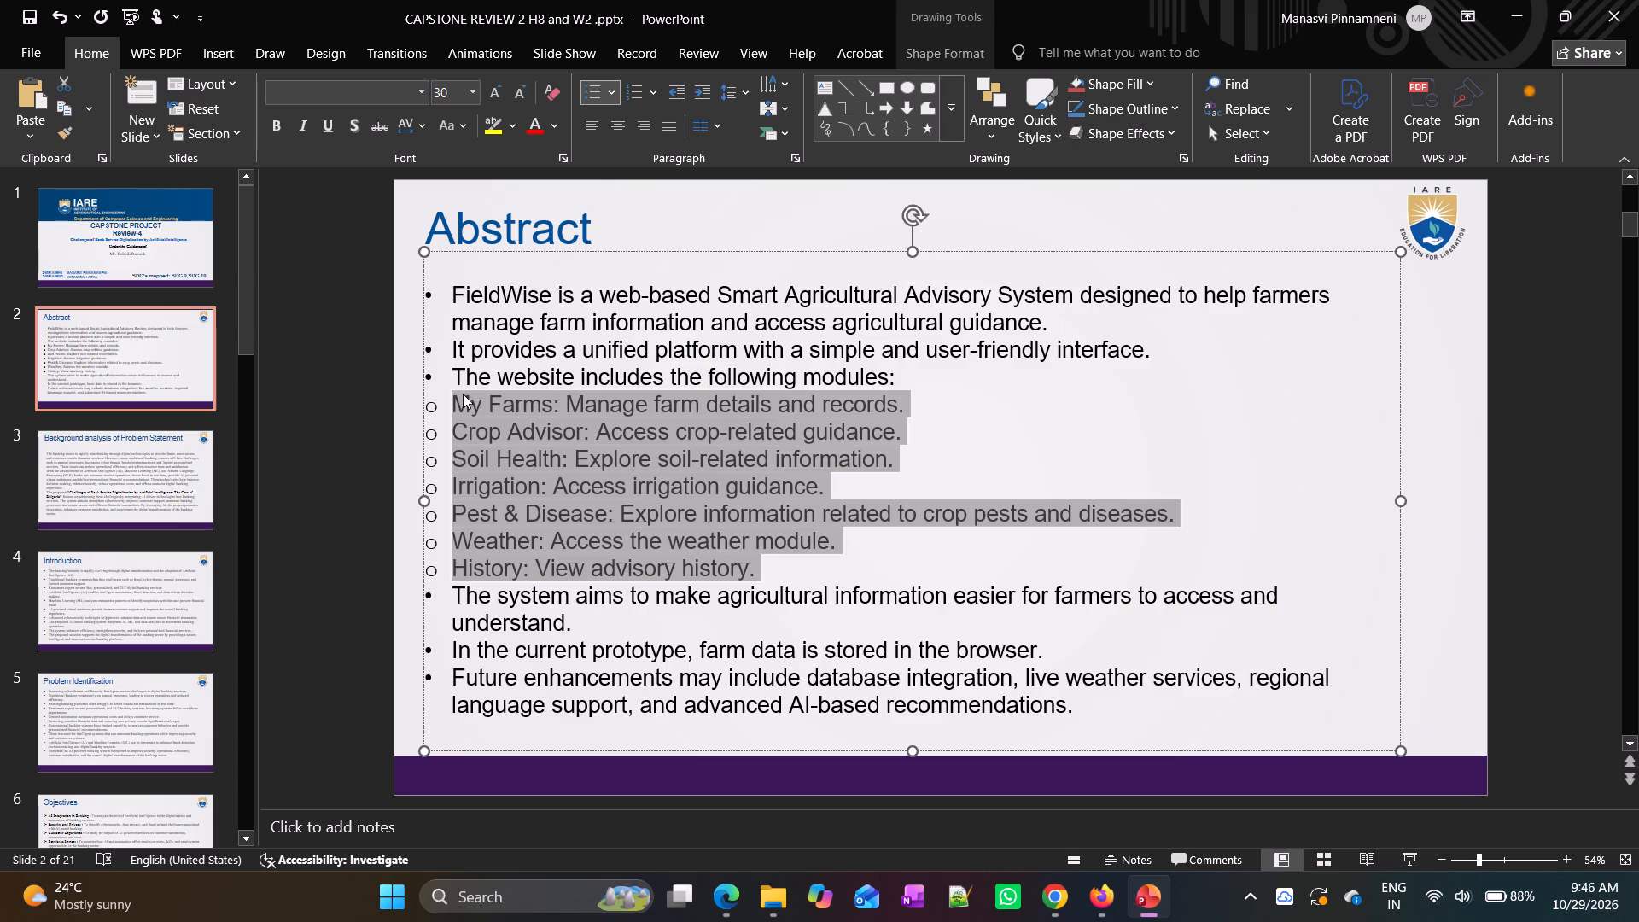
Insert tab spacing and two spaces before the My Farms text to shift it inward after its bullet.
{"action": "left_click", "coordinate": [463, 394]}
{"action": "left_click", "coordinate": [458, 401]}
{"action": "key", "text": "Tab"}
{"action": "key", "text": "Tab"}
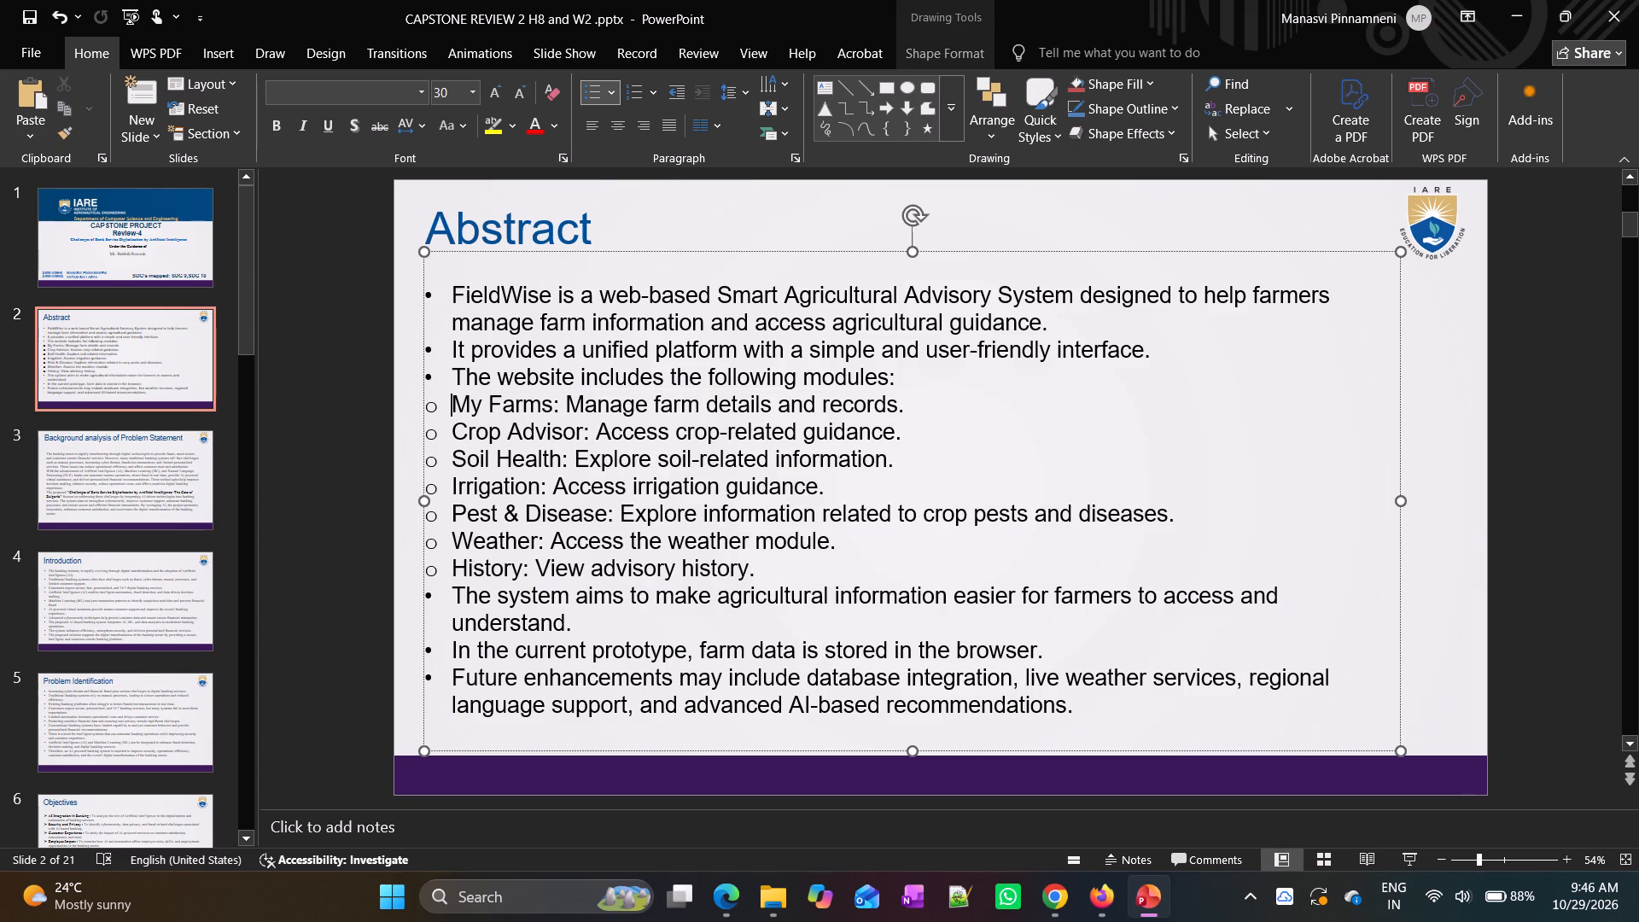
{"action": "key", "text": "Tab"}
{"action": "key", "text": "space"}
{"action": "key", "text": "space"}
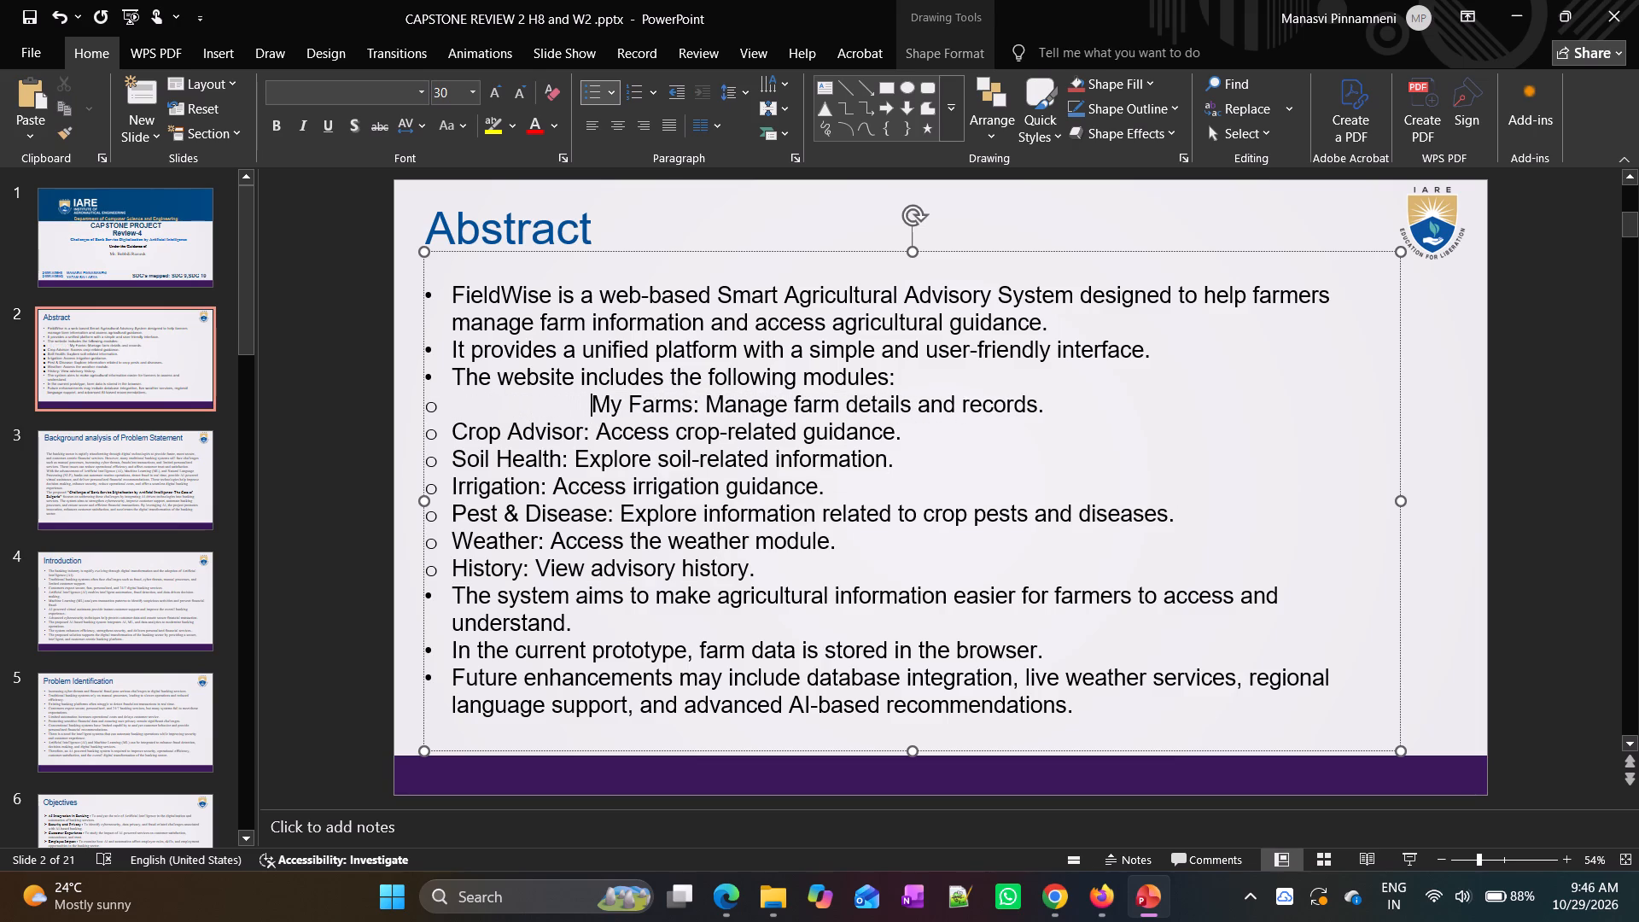
Remove the hollow round bullets from each of the seven module lines, from My Farms down to History.
{"action": "left_click", "coordinate": [445, 434]}
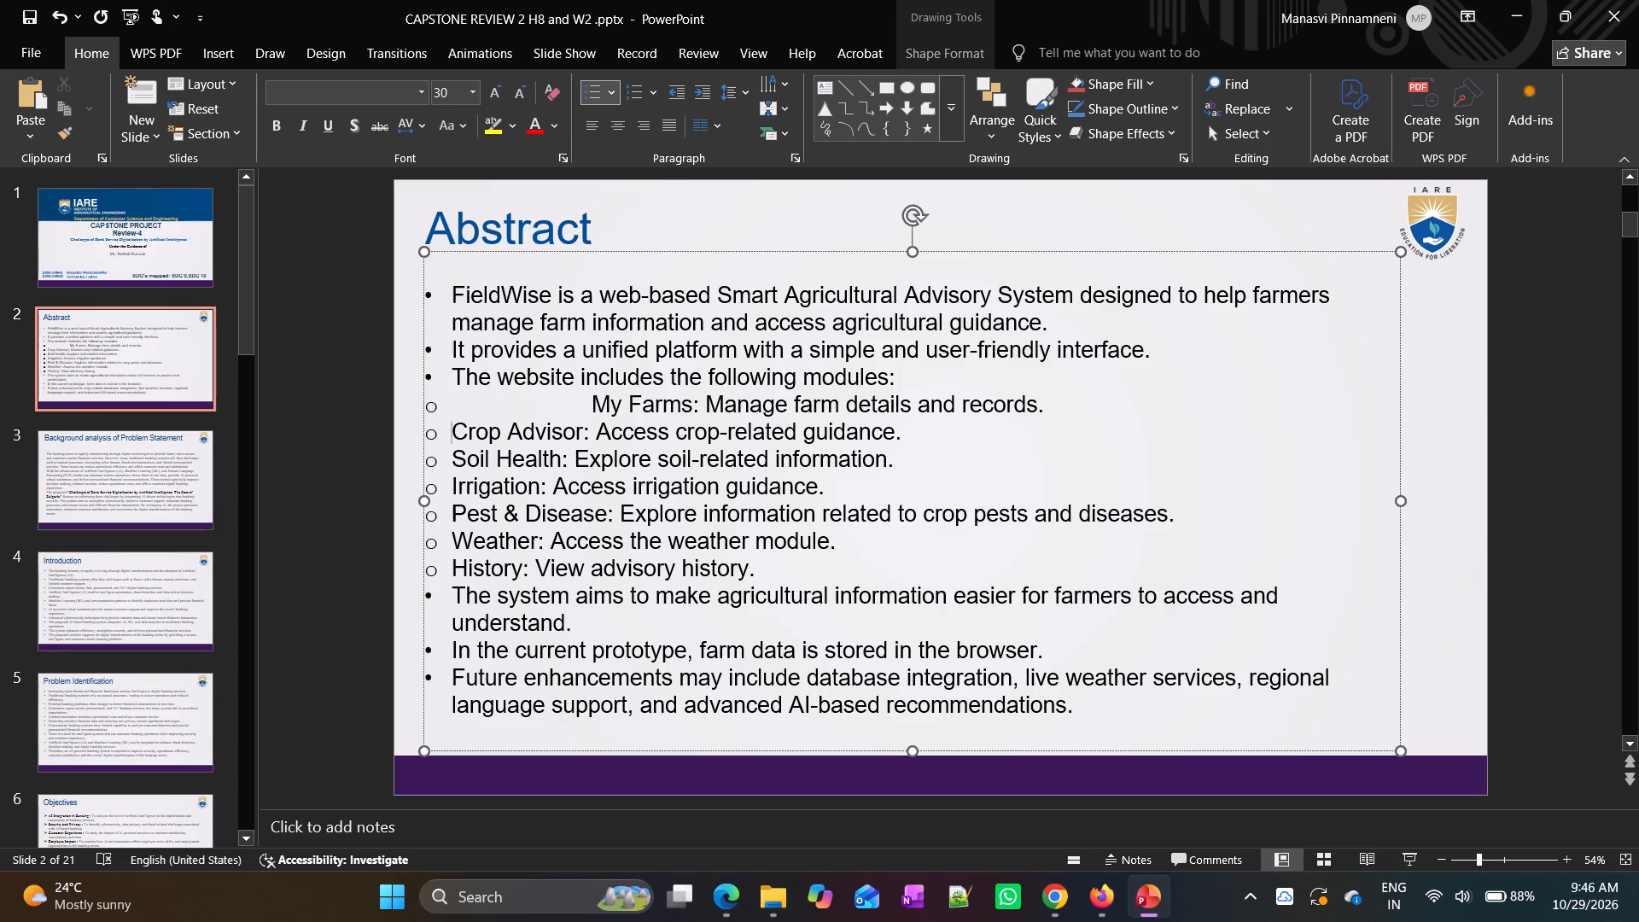
{"action": "left_click", "coordinate": [439, 411]}
{"action": "key", "text": "BackSpace"}
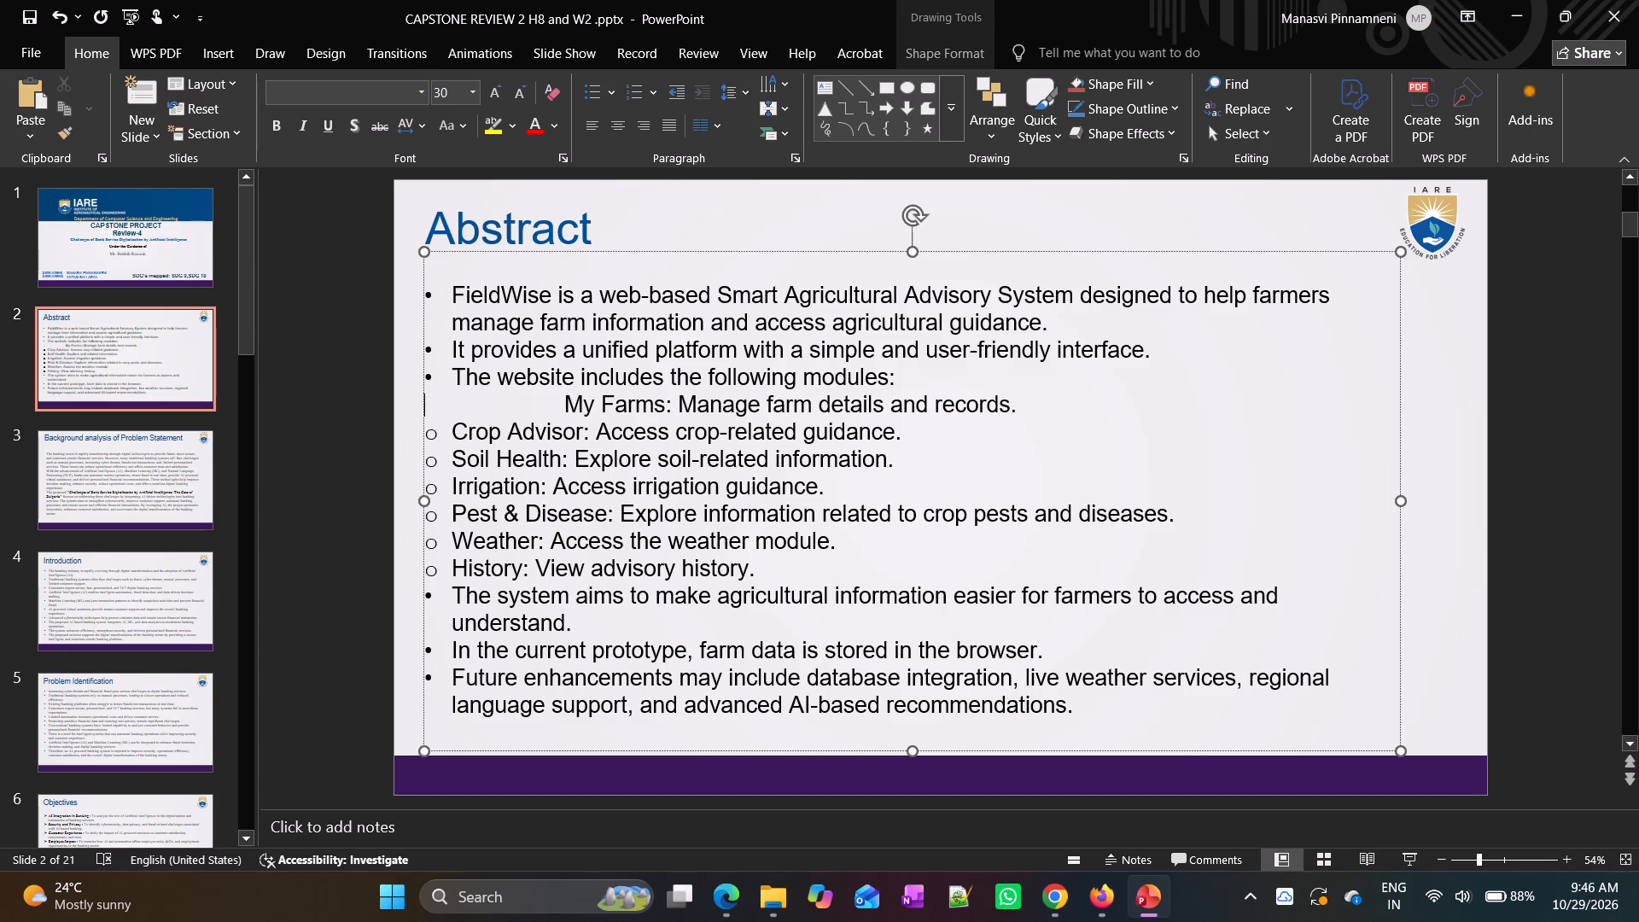
{"action": "key", "text": "Down"}
{"action": "key", "text": "BackSpace"}
{"action": "key", "text": "Down"}
{"action": "key", "text": "BackSpace"}
{"action": "key", "text": "Down"}
{"action": "key", "text": "BackSpace"}
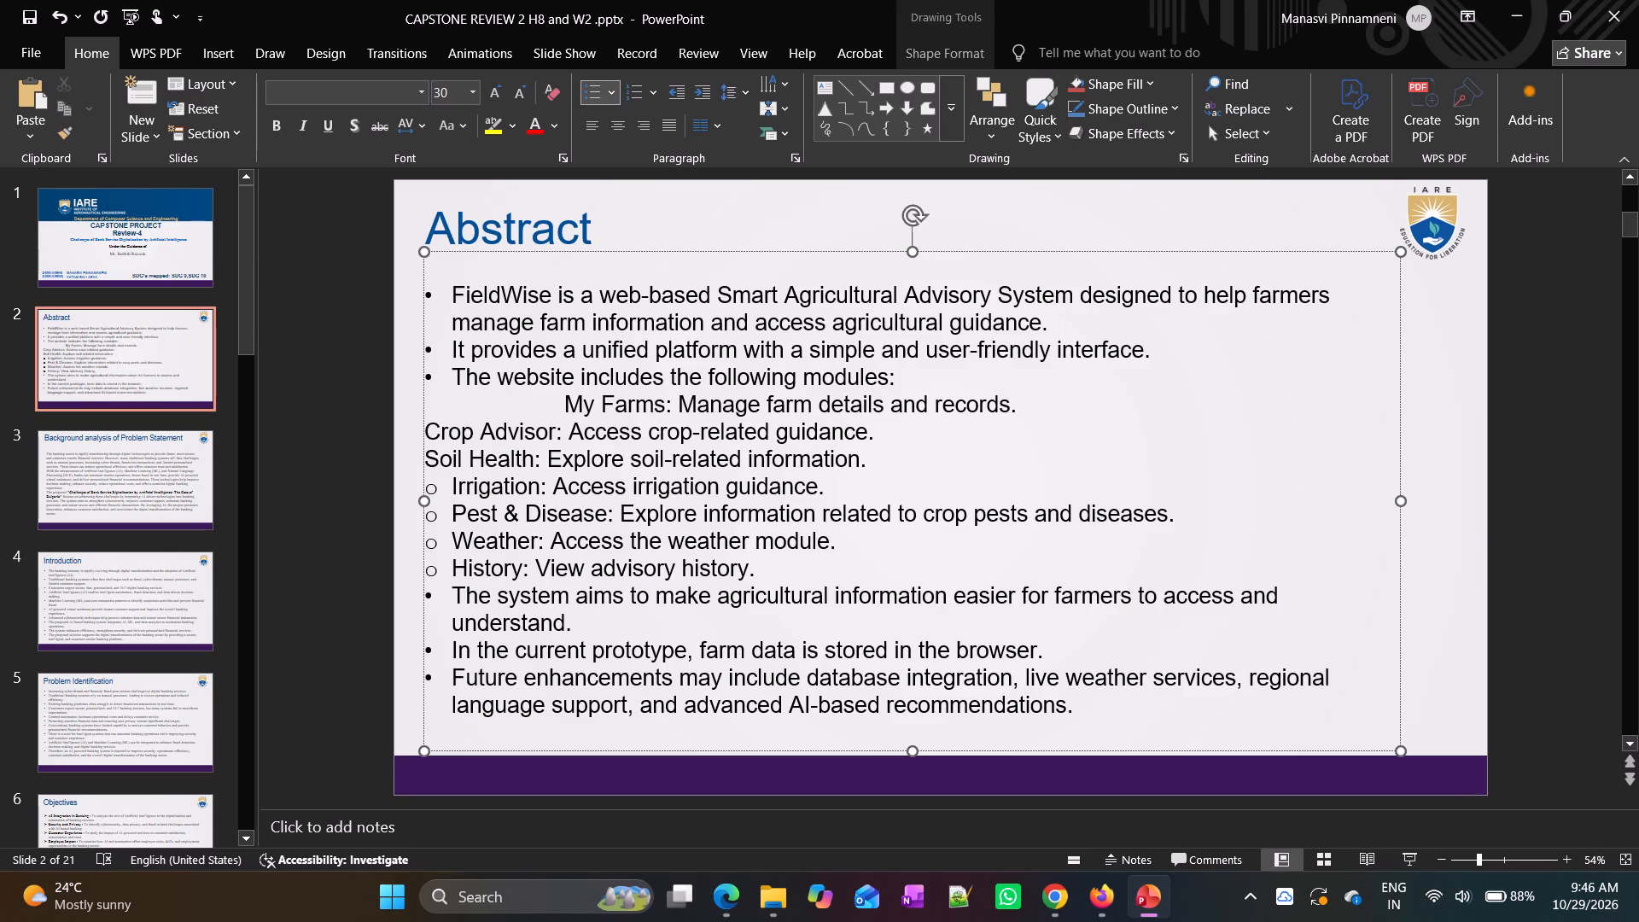
{"action": "key", "text": "Down"}
{"action": "key", "text": "BackSpace"}
{"action": "key", "text": "Down"}
{"action": "key", "text": "BackSpace"}
{"action": "key", "text": "Down"}
{"action": "key", "text": "BackSpace"}
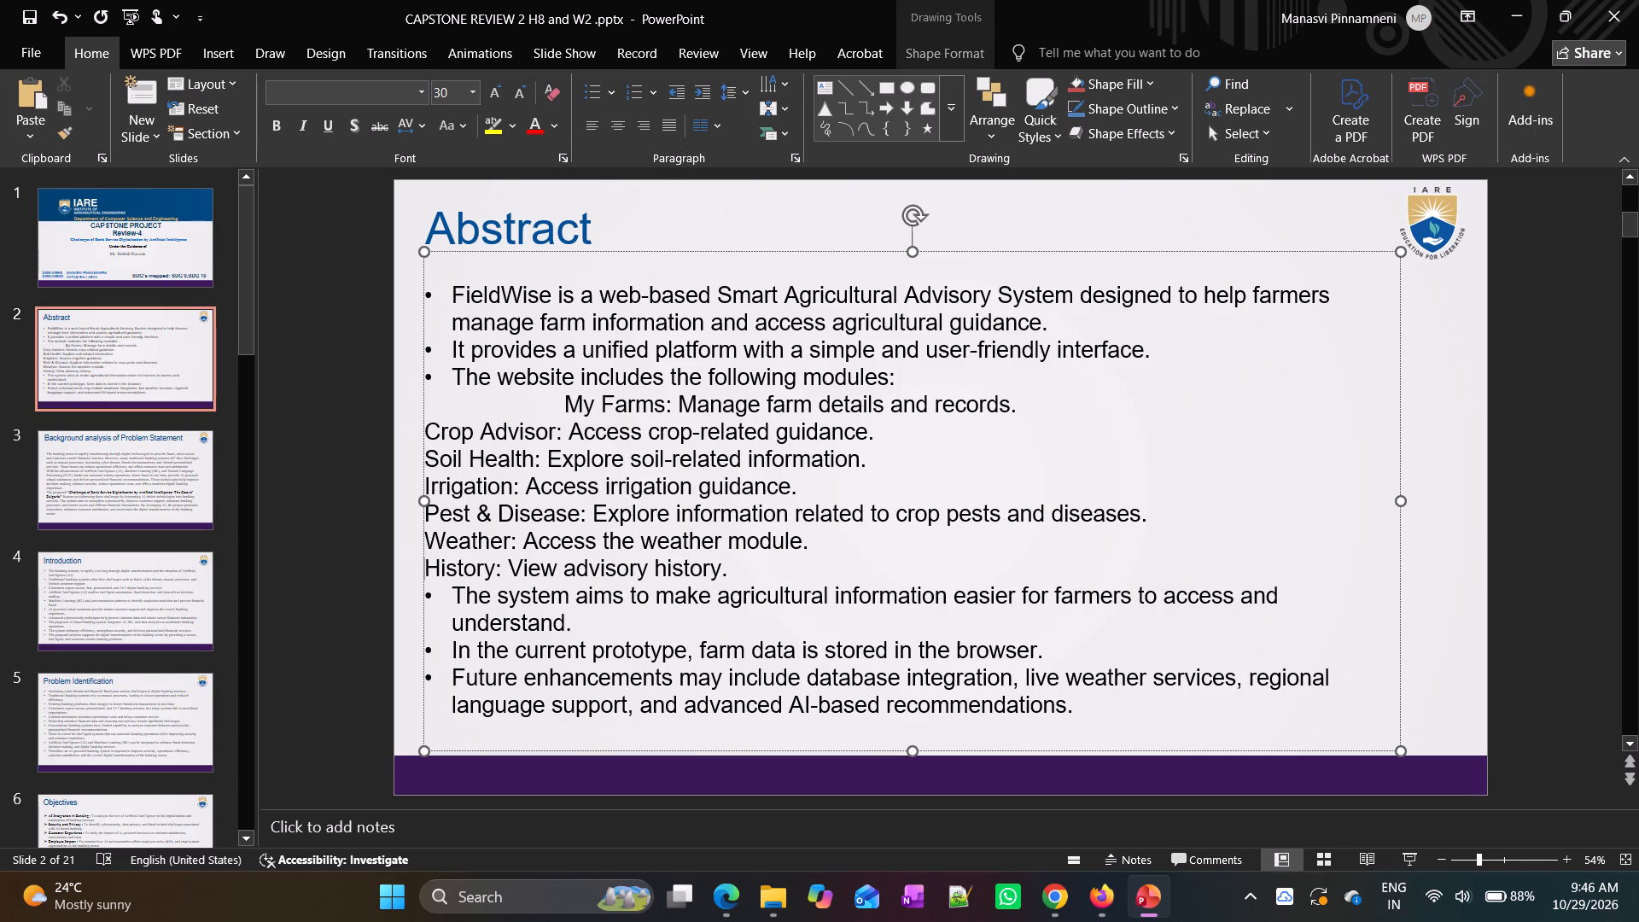
Indent the History line by three tab stops.
{"action": "key", "text": "Tab"}
{"action": "key", "text": "Tab"}
{"action": "key", "text": "Tab"}
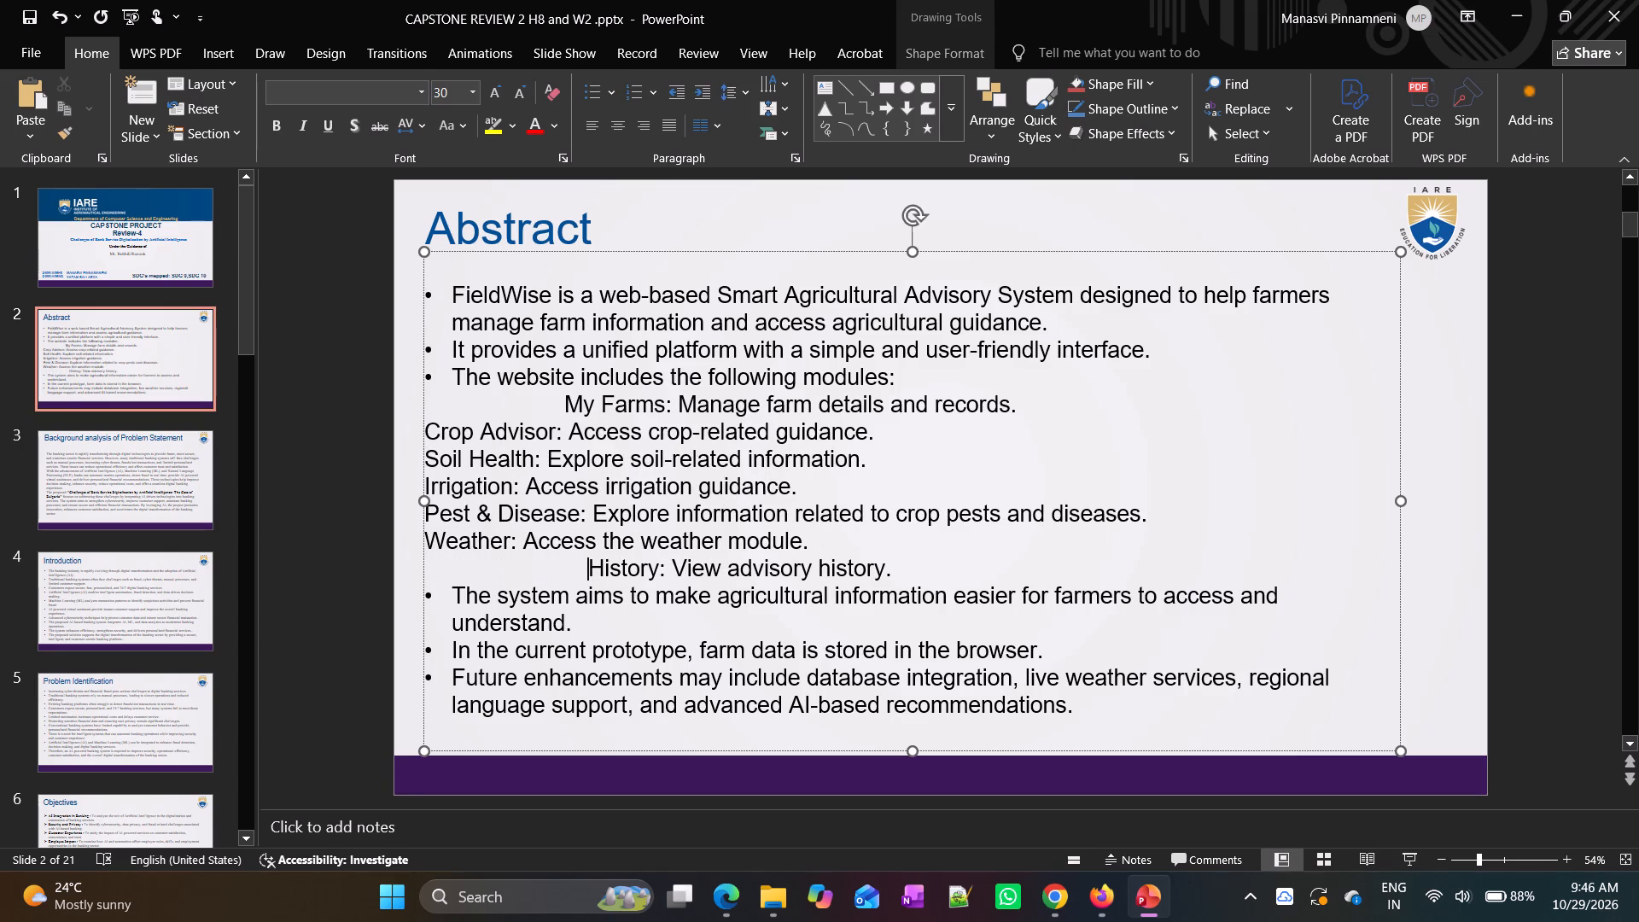
Clear the existing spacing before the My Farms line and indent it by three tab stops.
{"action": "left_click", "coordinate": [520, 412]}
{"action": "key", "text": "Delete"}
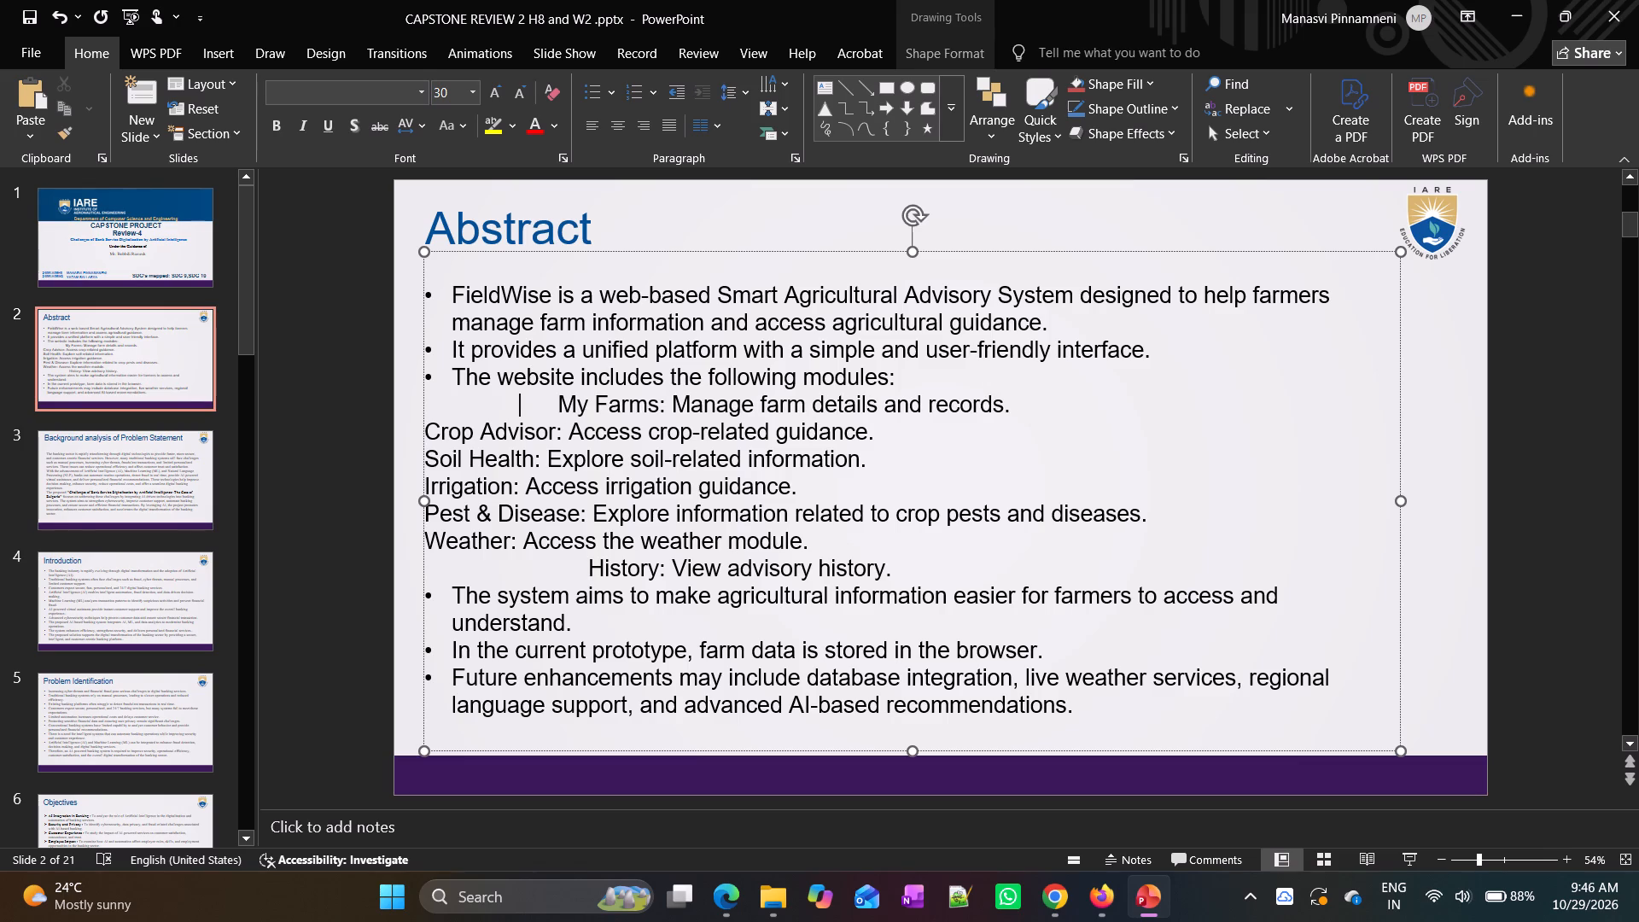
{"action": "key", "text": "Delete"}
{"action": "key", "text": "Delete"}
{"action": "key", "text": "Delete"}
{"action": "key", "text": "Delete"}
{"action": "key", "text": "Delete"}
{"action": "key", "text": "Delete"}
{"action": "key", "text": "BackSpace"}
{"action": "key", "text": "BackSpace"}
{"action": "key", "text": "BackSpace"}
{"action": "key", "text": "BackSpace"}
{"action": "key", "text": "BackSpace"}
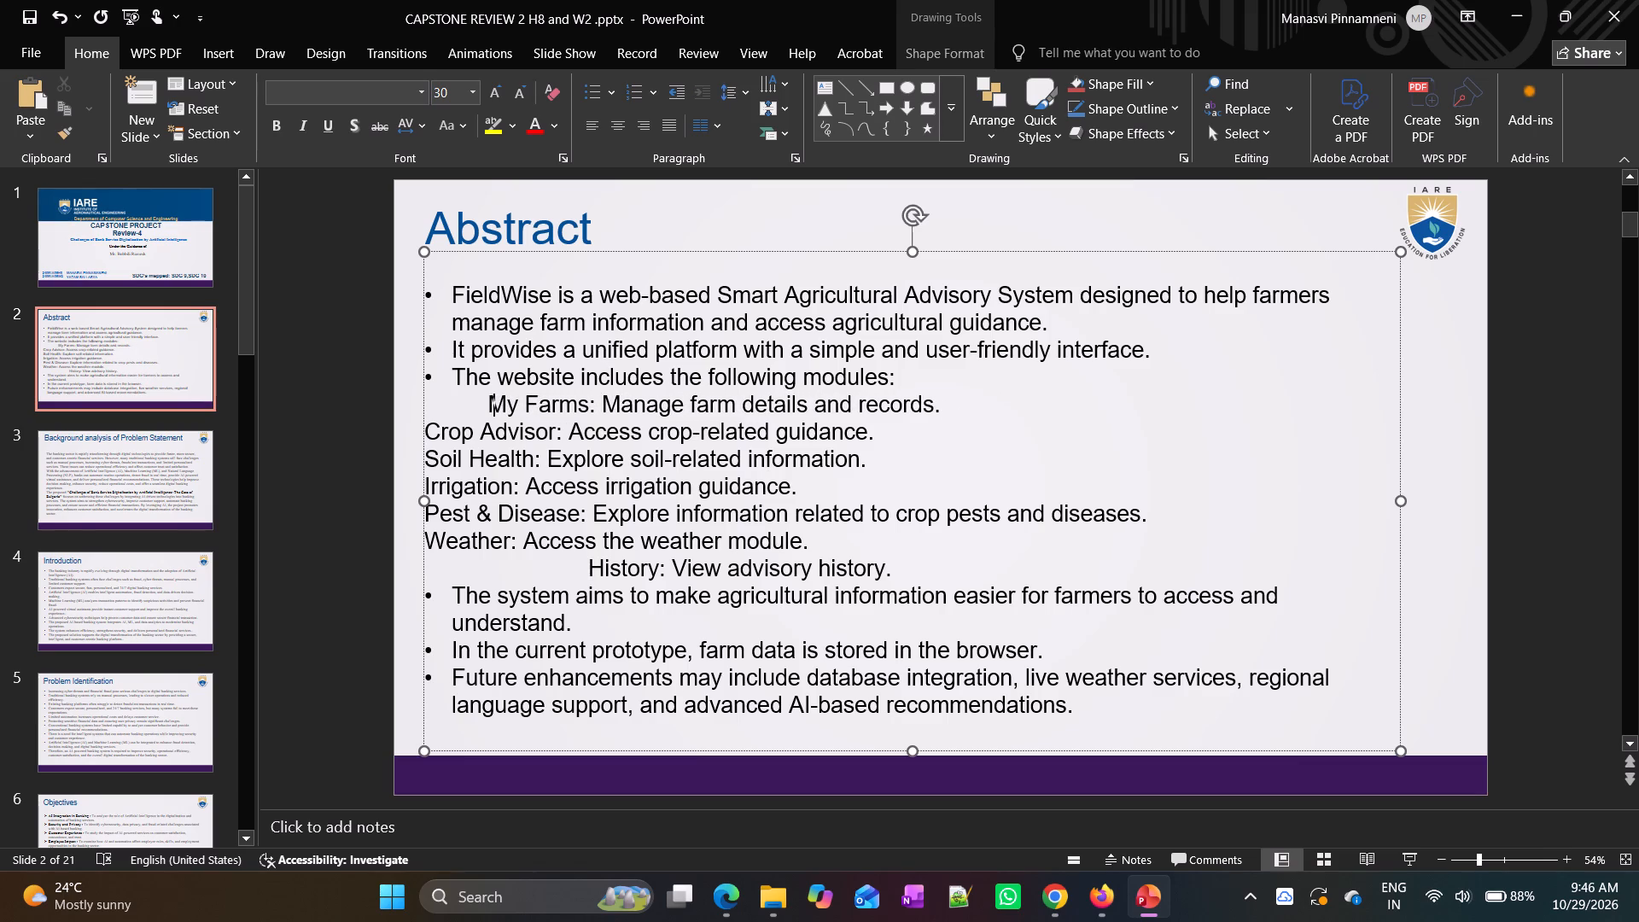
{"action": "key", "text": "BackSpace"}
{"action": "key", "text": "BackSpace"}
{"action": "key", "text": "BackSpace"}
{"action": "key", "text": "BackSpace"}
{"action": "key", "text": "BackSpace"}
{"action": "key", "text": "BackSpace"}
{"action": "key", "text": "BackSpace"}
{"action": "key", "text": "BackSpace"}
{"action": "key", "text": "BackSpace"}
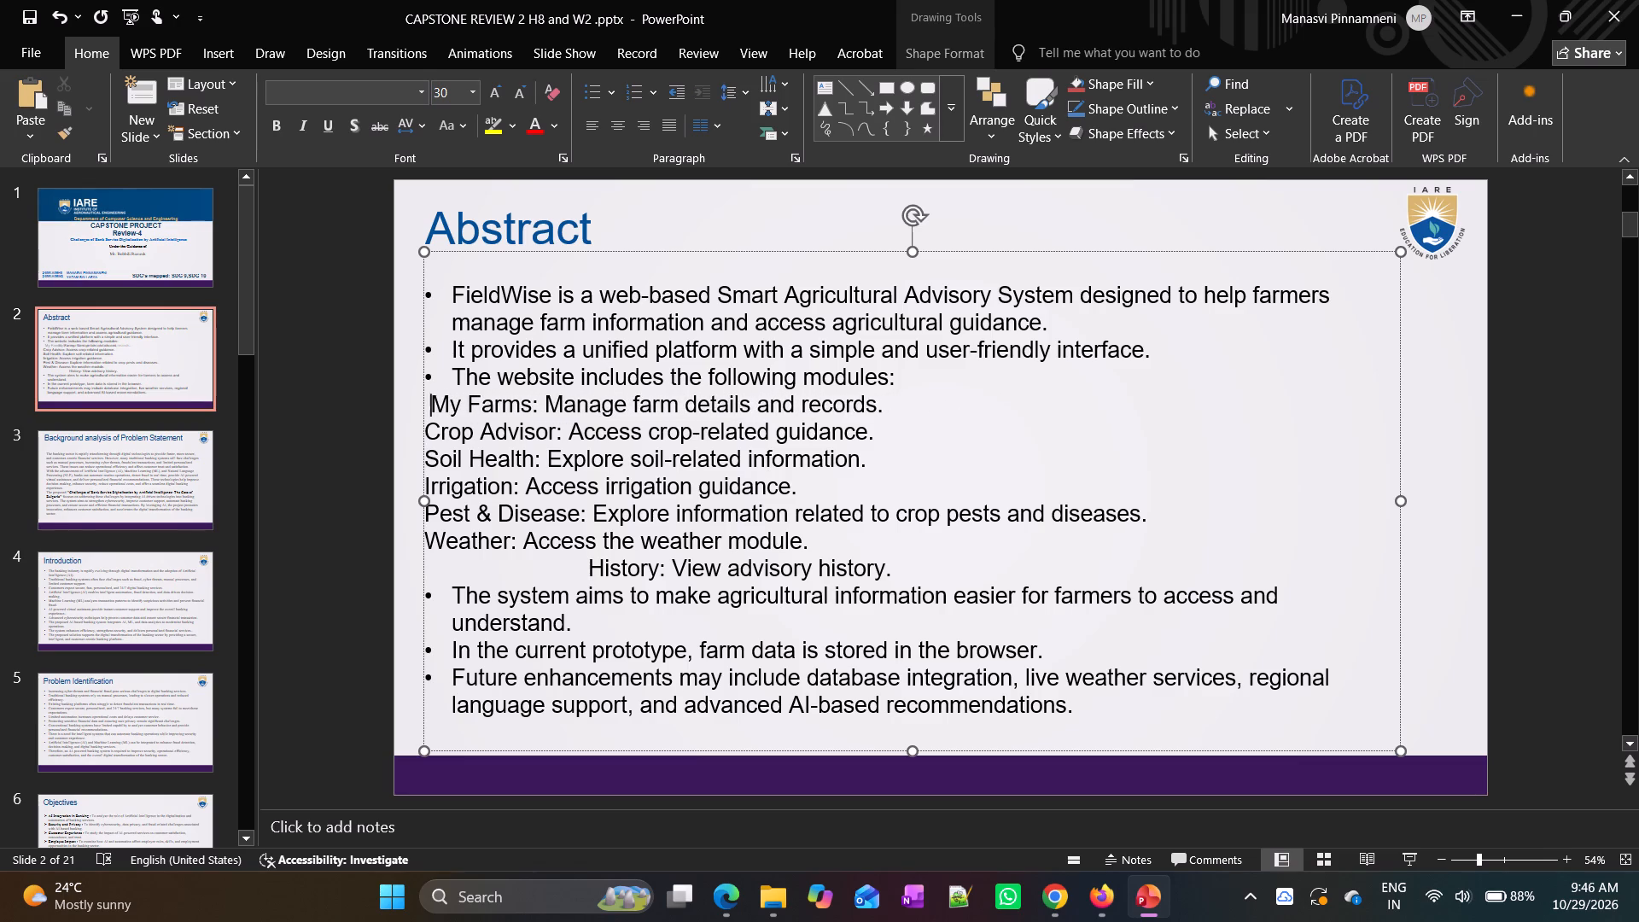
{"action": "key", "text": "BackSpace"}
{"action": "key", "text": "Tab"}
{"action": "key", "text": "Tab"}
{"action": "key", "text": "Tab"}
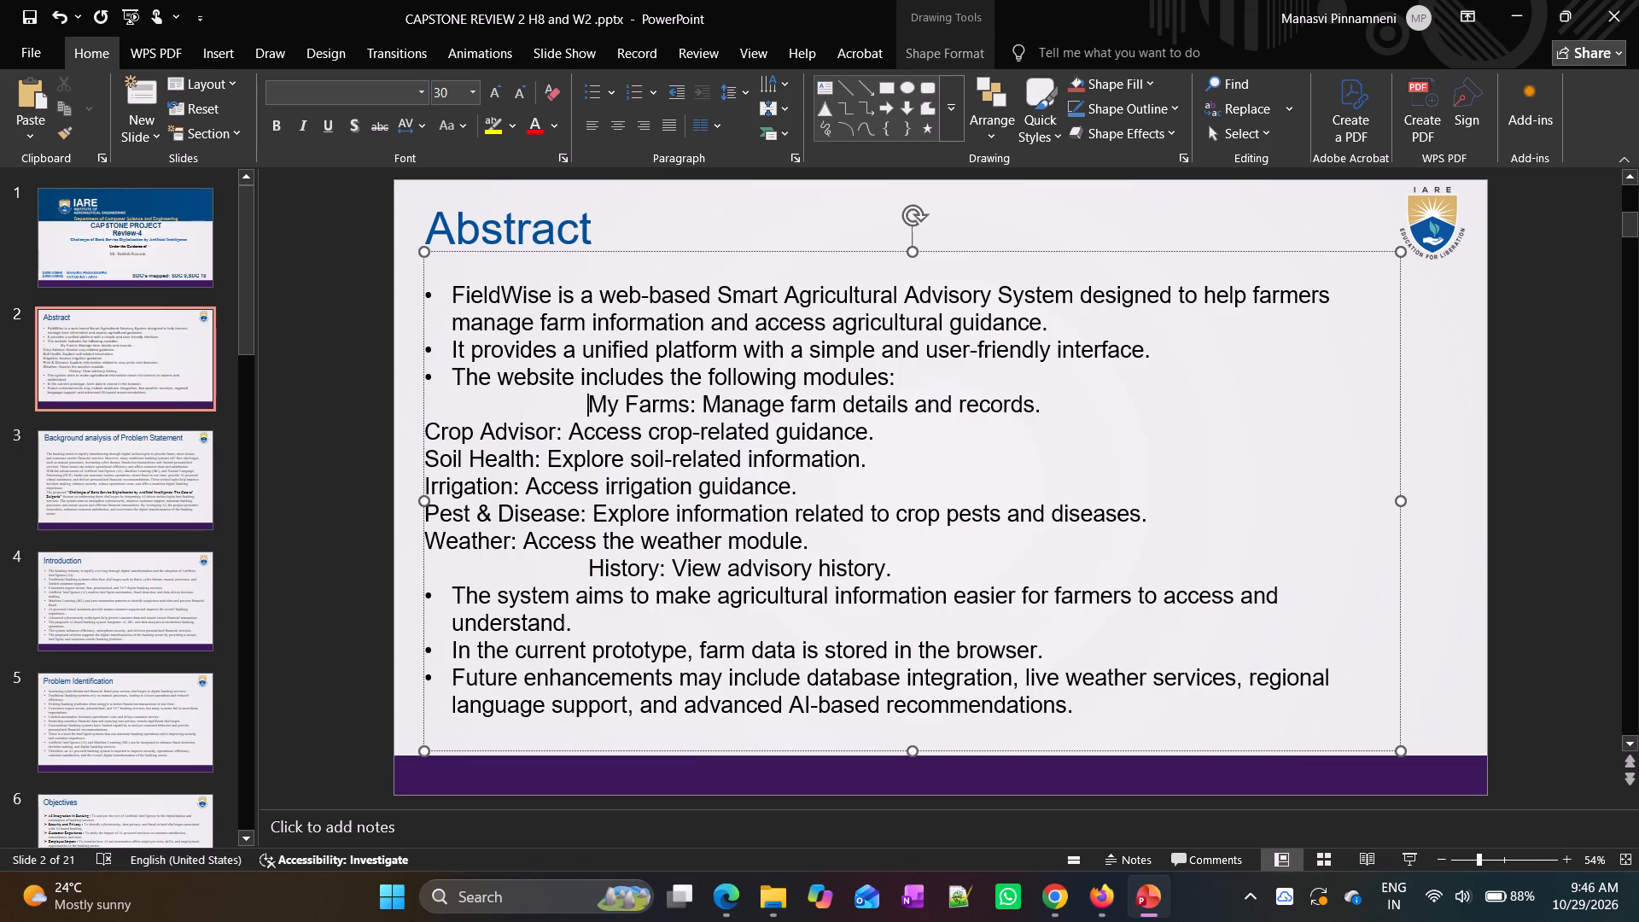
Indent the Crop Advisor line by three tab stops.
{"action": "left_click", "coordinate": [435, 431]}
{"action": "key", "text": "Left"}
{"action": "key", "text": "Tab"}
{"action": "key", "text": "Tab"}
{"action": "key", "text": "Tab"}
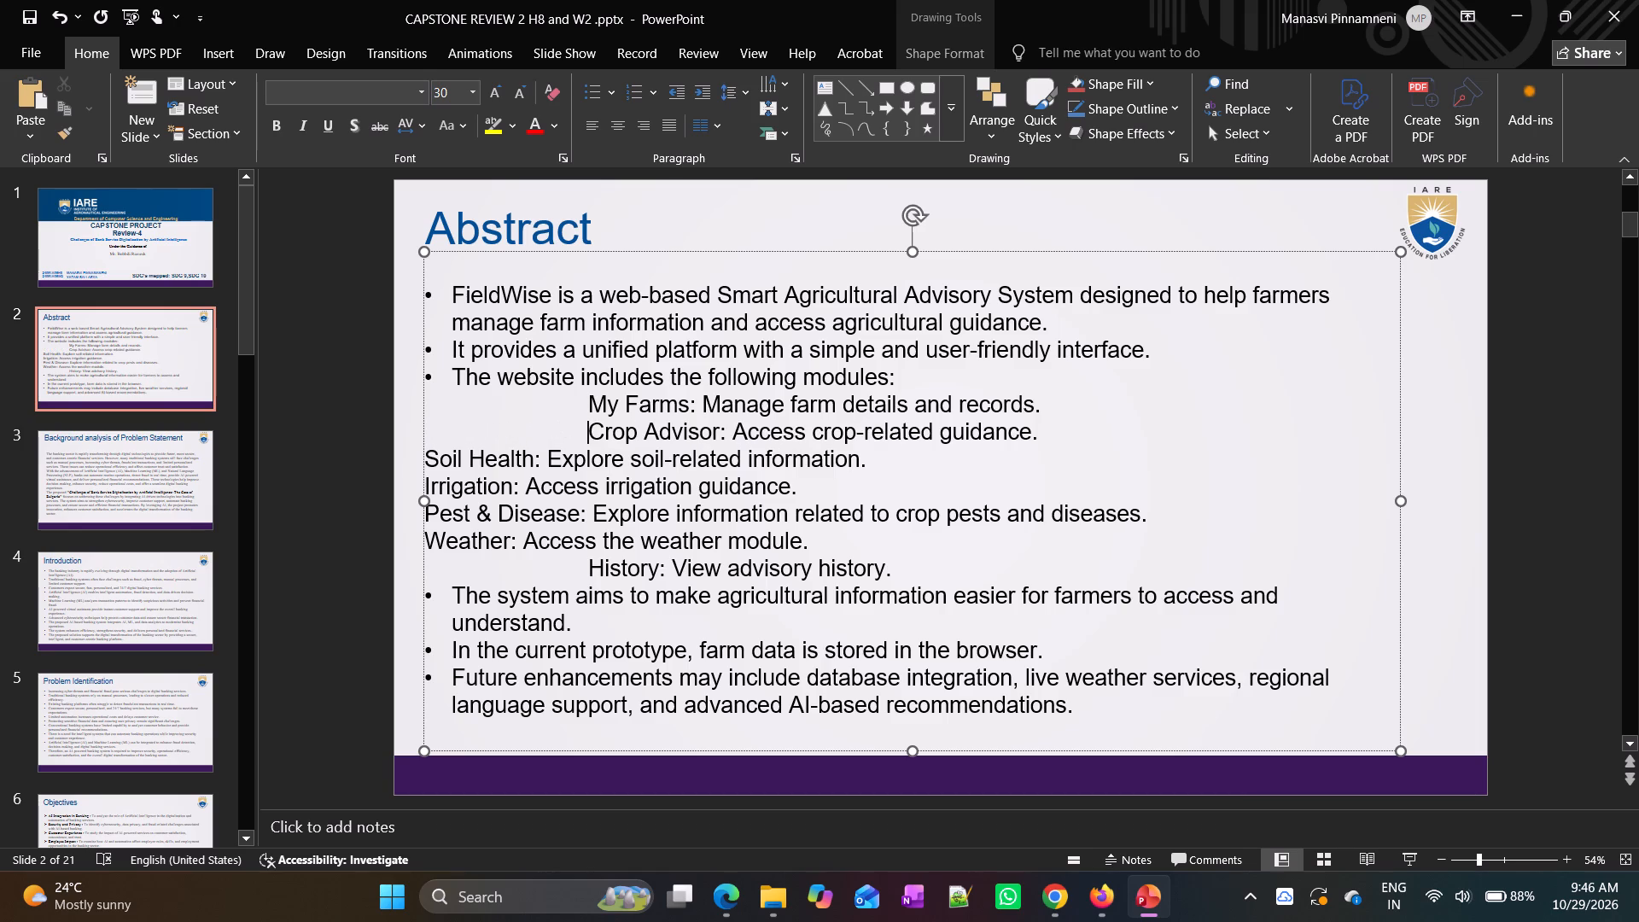
Indent the Soil Health and Irrigation lines by three tab stops each.
{"action": "left_click", "coordinate": [428, 458]}
{"action": "key", "text": "Tab"}
{"action": "key", "text": "Tab"}
{"action": "key", "text": "Tab"}
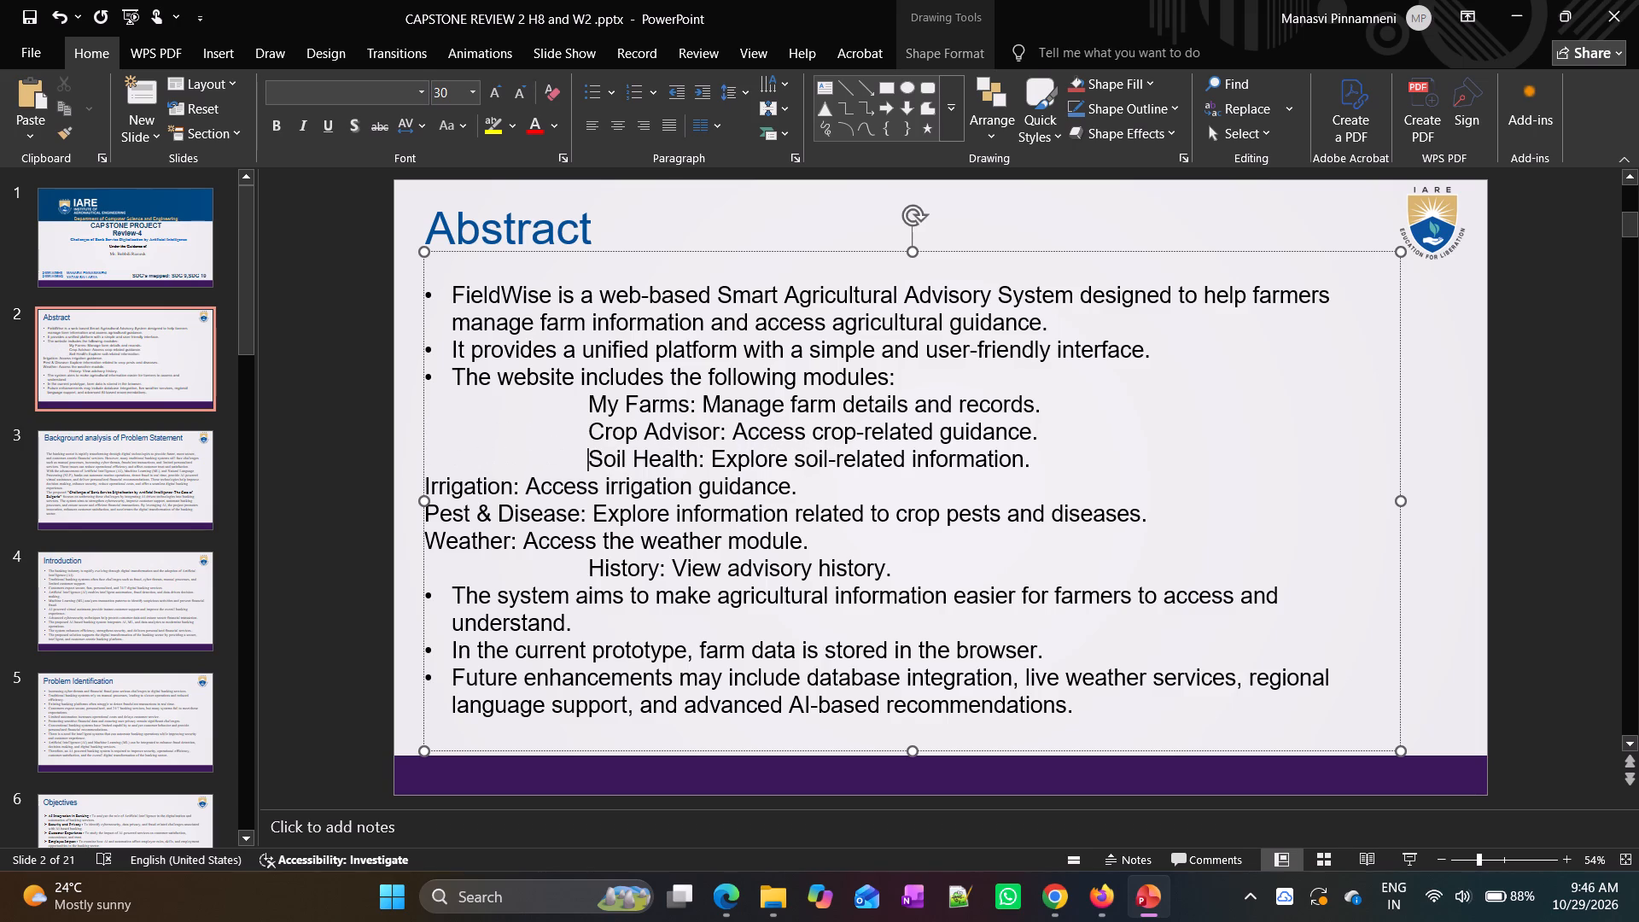
{"action": "key", "text": "Left"}
{"action": "key", "text": "Left"}
{"action": "key", "text": "Left"}
{"action": "key", "text": "Left"}
{"action": "key", "text": "Right"}
{"action": "key", "text": "Down"}
{"action": "key", "text": "Tab"}
{"action": "key", "text": "Tab"}
{"action": "key", "text": "Tab"}
Indent the Pest & Disease and Weather lines by three tab stops each to align with the other modules.
{"action": "key", "text": "Left"}
{"action": "key", "text": "Left"}
{"action": "key", "text": "Left"}
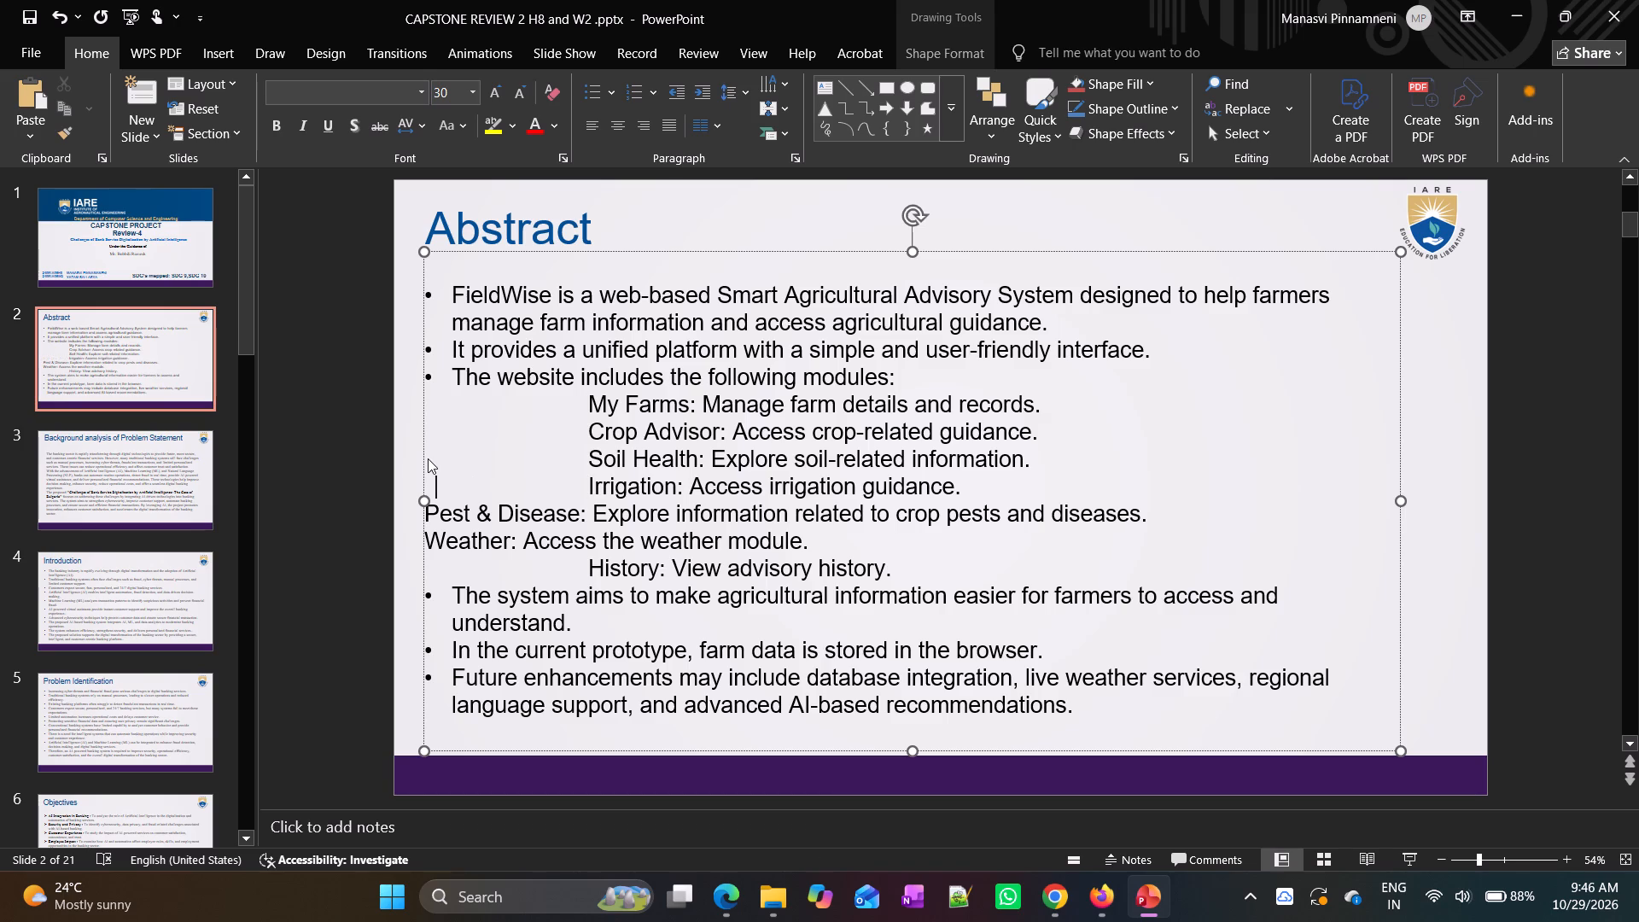
{"action": "key", "text": "Left"}
{"action": "key", "text": "Right"}
{"action": "key", "text": "Down"}
{"action": "key", "text": "Tab"}
{"action": "key", "text": "Tab"}
{"action": "key", "text": "Tab"}
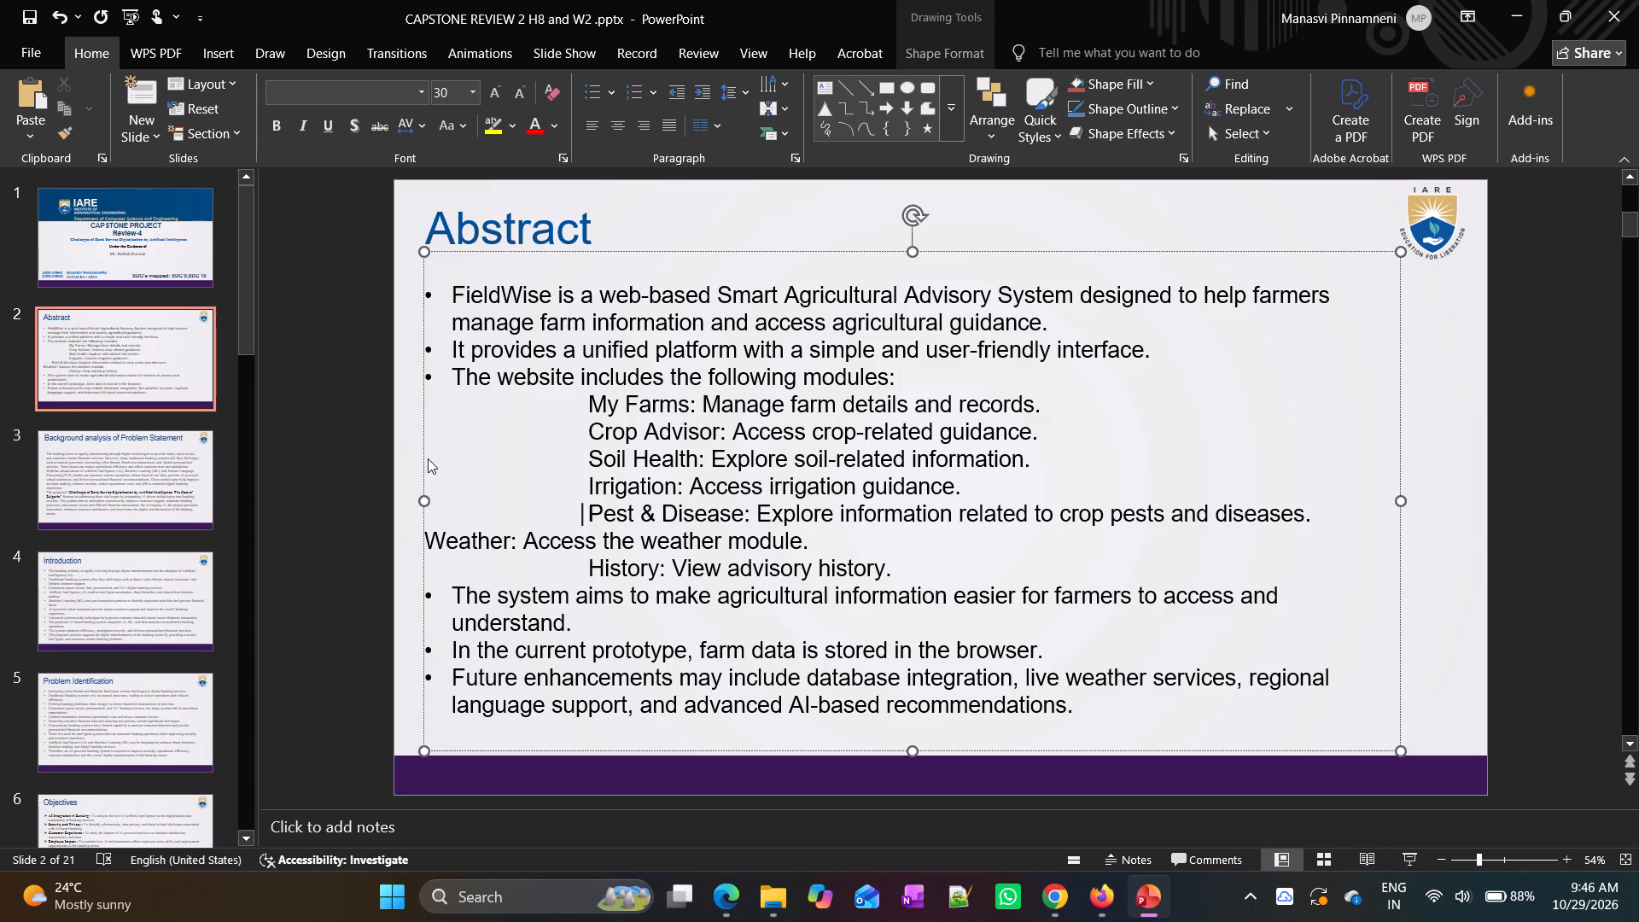
{"action": "key", "text": "Left"}
{"action": "key", "text": "Left"}
{"action": "key", "text": "Left"}
{"action": "key", "text": "Down"}
{"action": "key", "text": "Tab"}
{"action": "key", "text": "Tab"}
{"action": "key", "text": "Tab"}
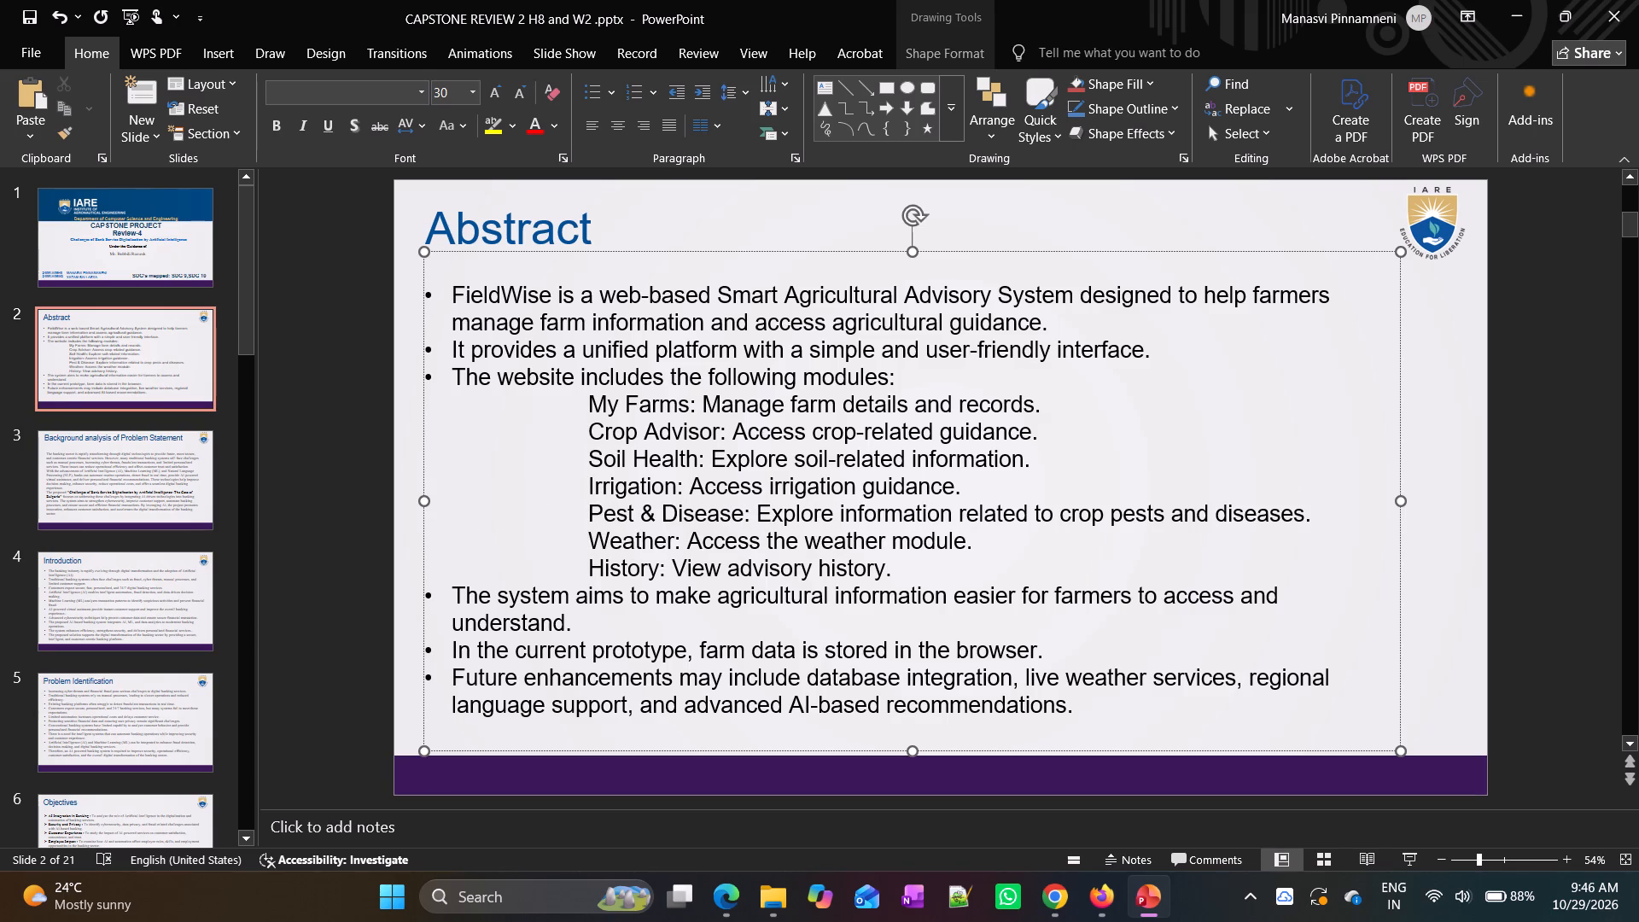
Make the "My Farms:" and "Crop Advisor:" labels bold in the module list.
{"action": "left_click_drag", "start_coordinate": [702, 400], "coordinate": [611, 412]}
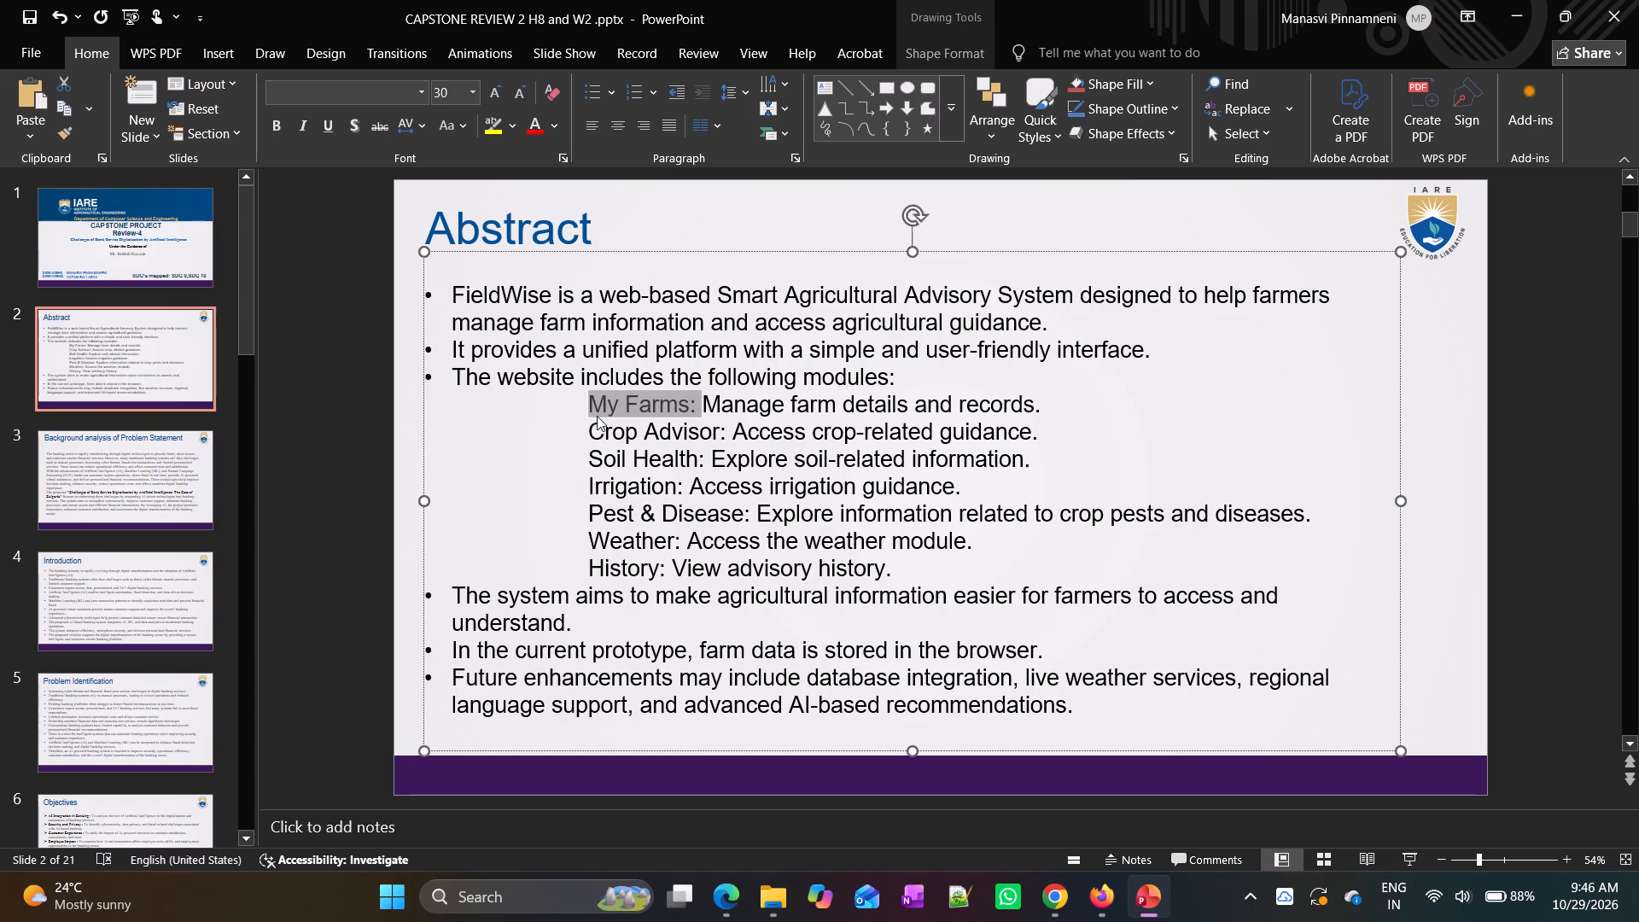
{"action": "key", "text": "ctrl+b"}
{"action": "key", "text": "Down"}
{"action": "key", "text": "Right"}
{"action": "key", "text": "Right"}
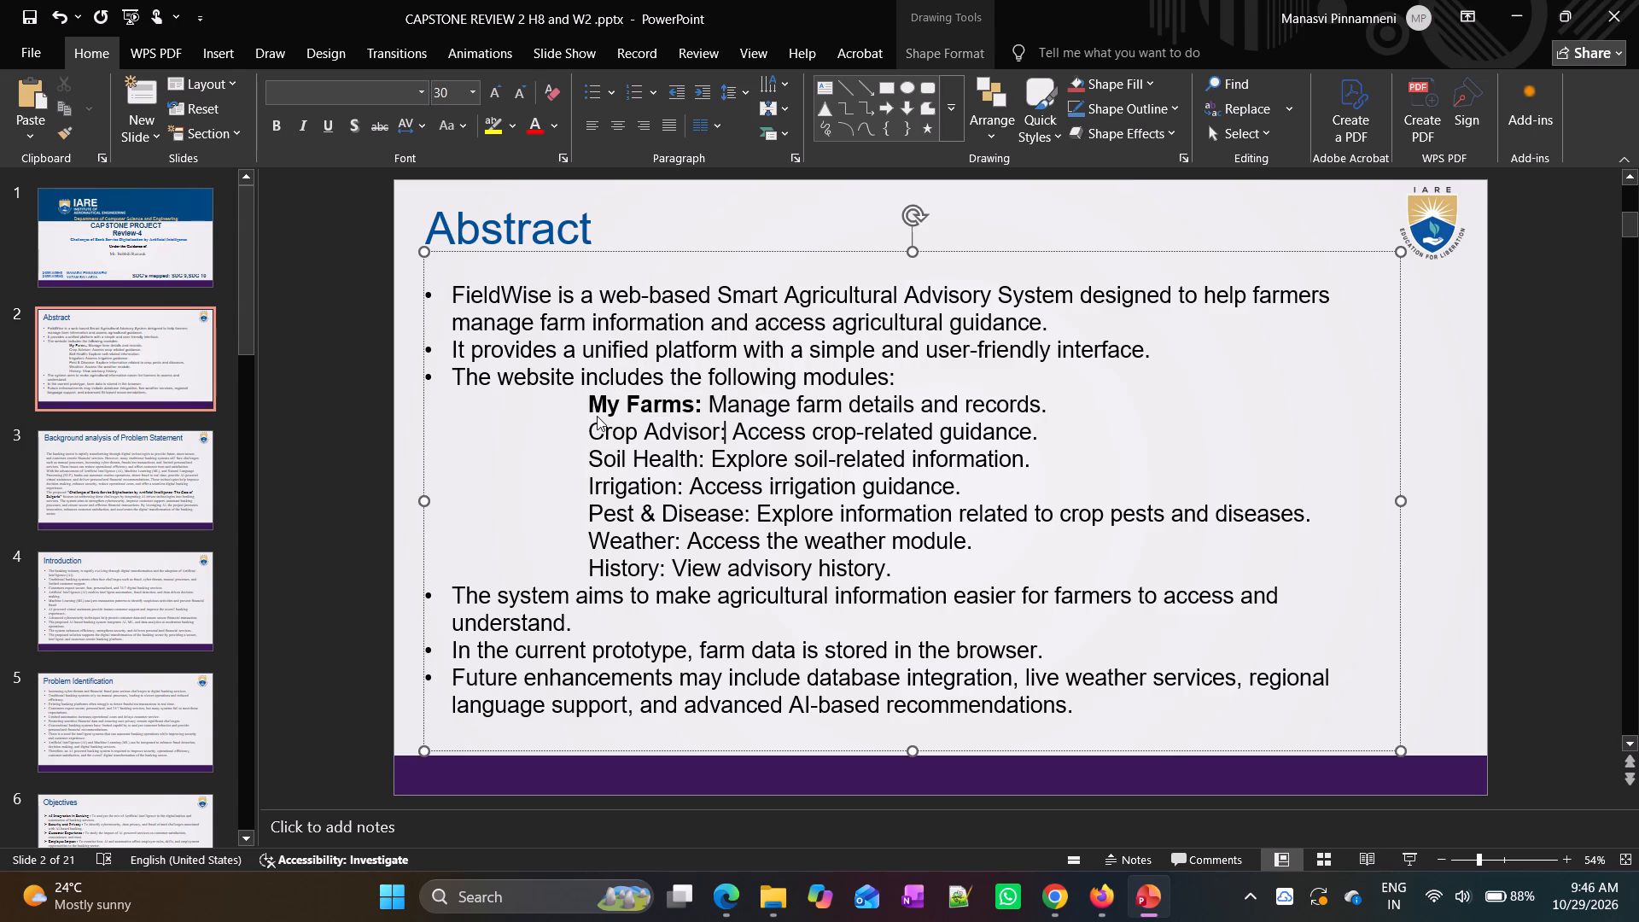
{"action": "key", "text": "ctrl+shift+Left"}
{"action": "key", "text": "ctrl+shift+Left"}
{"action": "key", "text": "ctrl+shift+Left"}
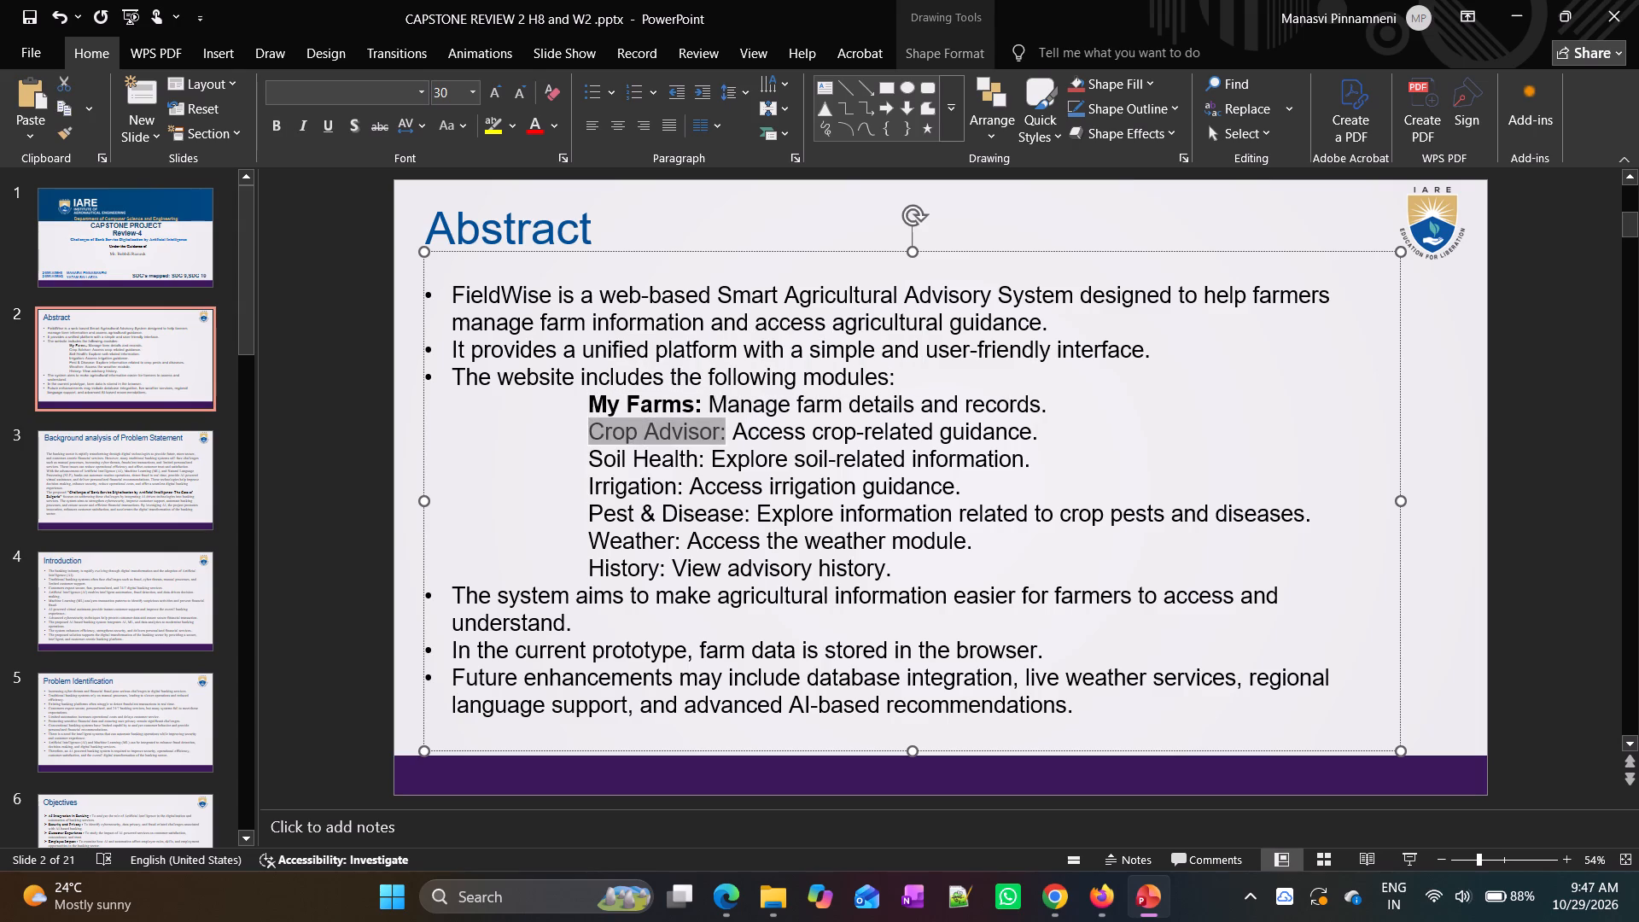
{"action": "key", "text": "ctrl+b"}
Make the "Soil Health:" label bold in the module list.
{"action": "key", "text": "Down"}
{"action": "key", "text": "Left"}
{"action": "key", "text": "Left"}
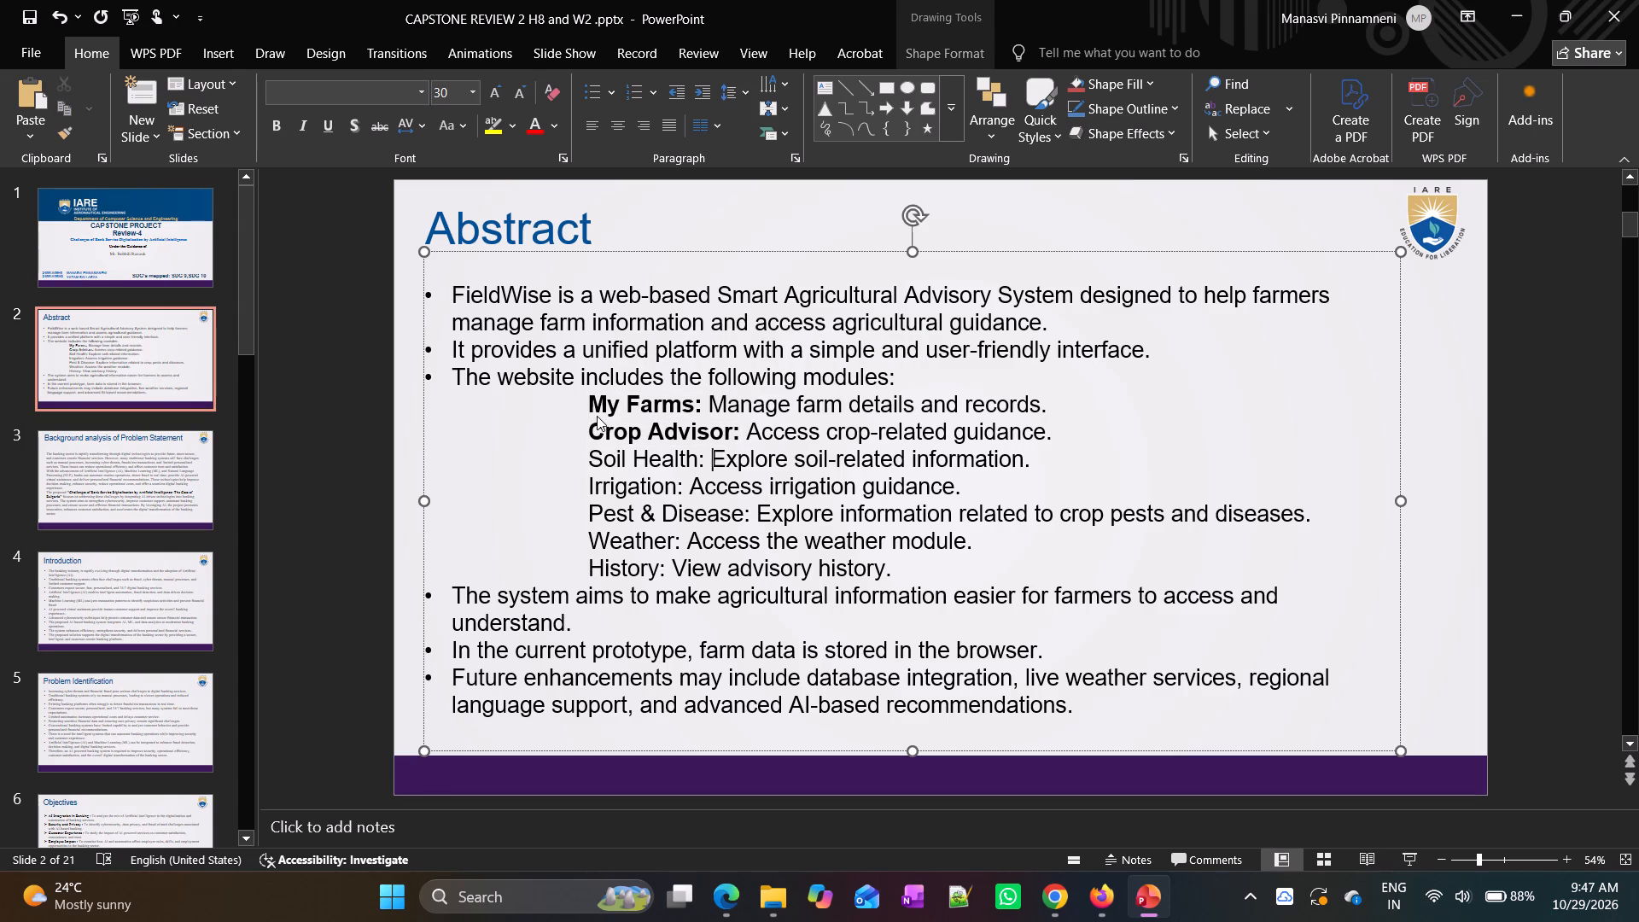
{"action": "key", "text": "Left"}
{"action": "key", "text": "ctrl+shift+Left"}
{"action": "key", "text": "ctrl+shift+Left"}
{"action": "key", "text": "ctrl+shift+Left"}
{"action": "key", "text": "ctrl+b"}
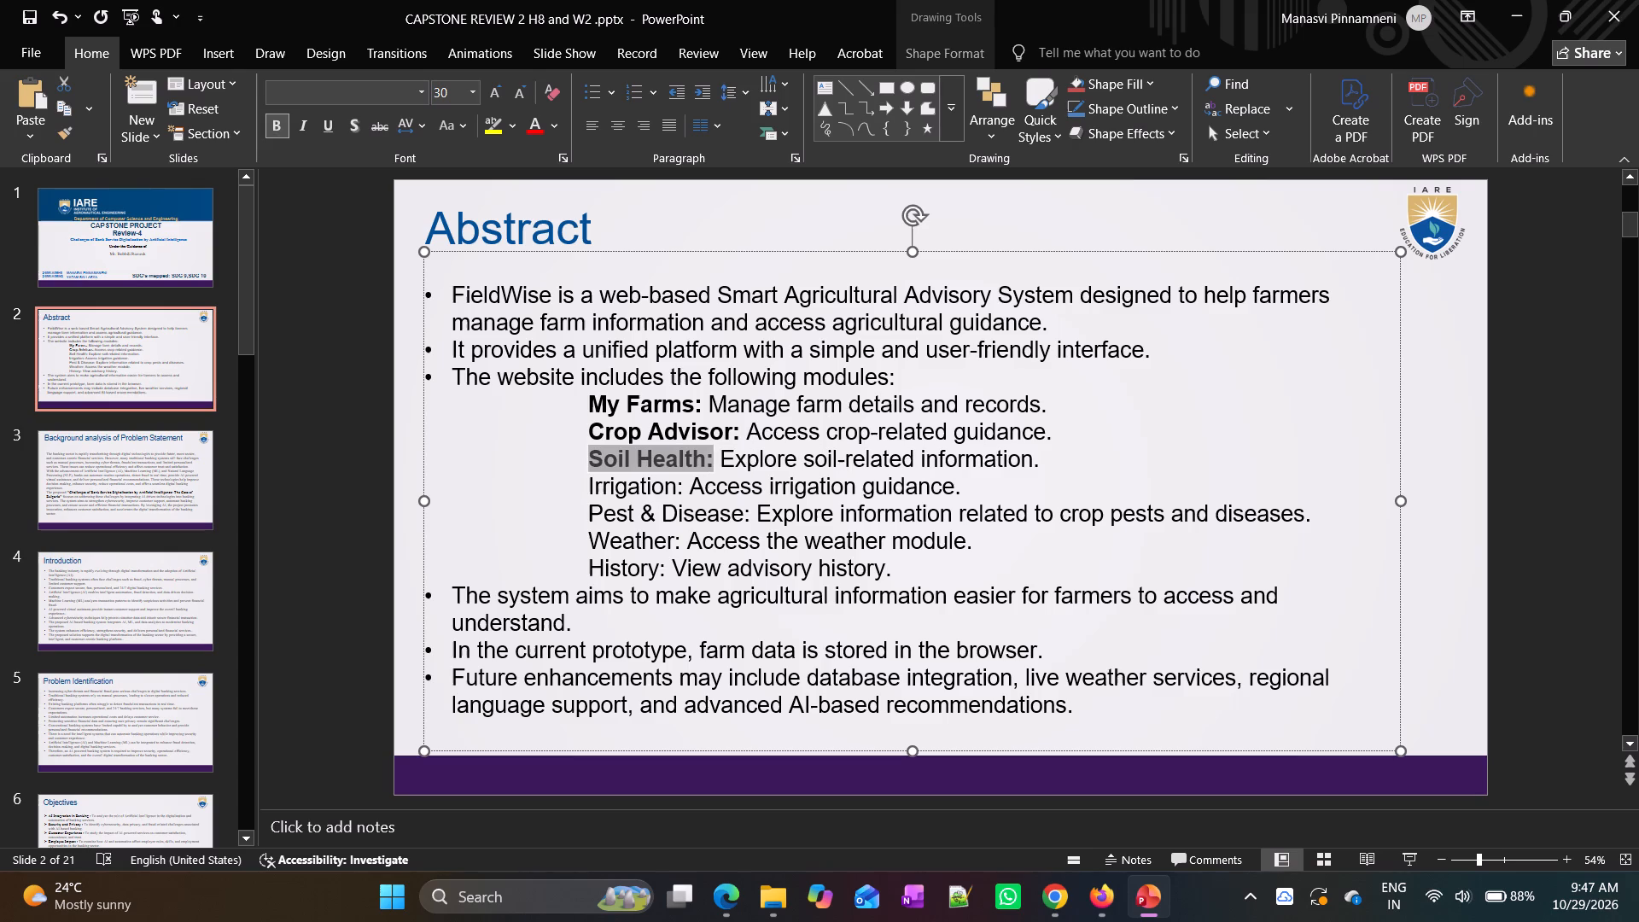
Make the "Irrigation:" label bold in the module list.
{"action": "key", "text": "Down"}
{"action": "key", "text": "Left"}
{"action": "key", "text": "Left"}
{"action": "key", "text": "Left"}
{"action": "key", "text": "ctrl+shift+Left"}
{"action": "key", "text": "ctrl+shift+Left"}
{"action": "key", "text": "ctrl+shift+Left"}
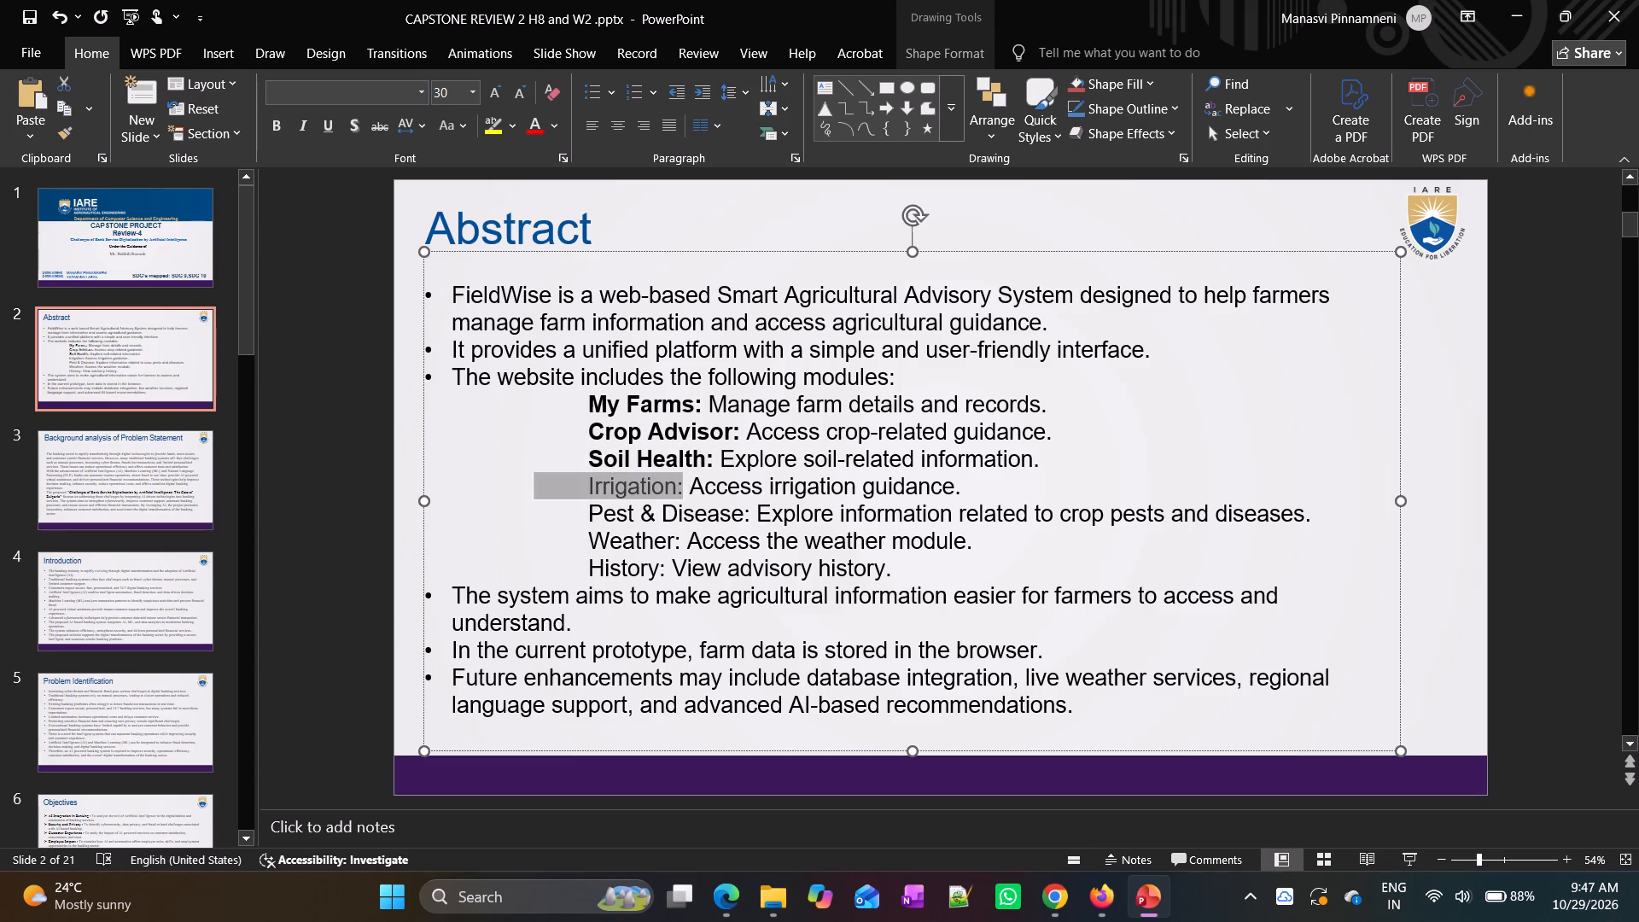
{"action": "key", "text": "ctrl+shift+Right"}
{"action": "key", "text": "ctrl+b"}
Make the "Pest & Disease:" label bold in the module list.
{"action": "key", "text": "Down"}
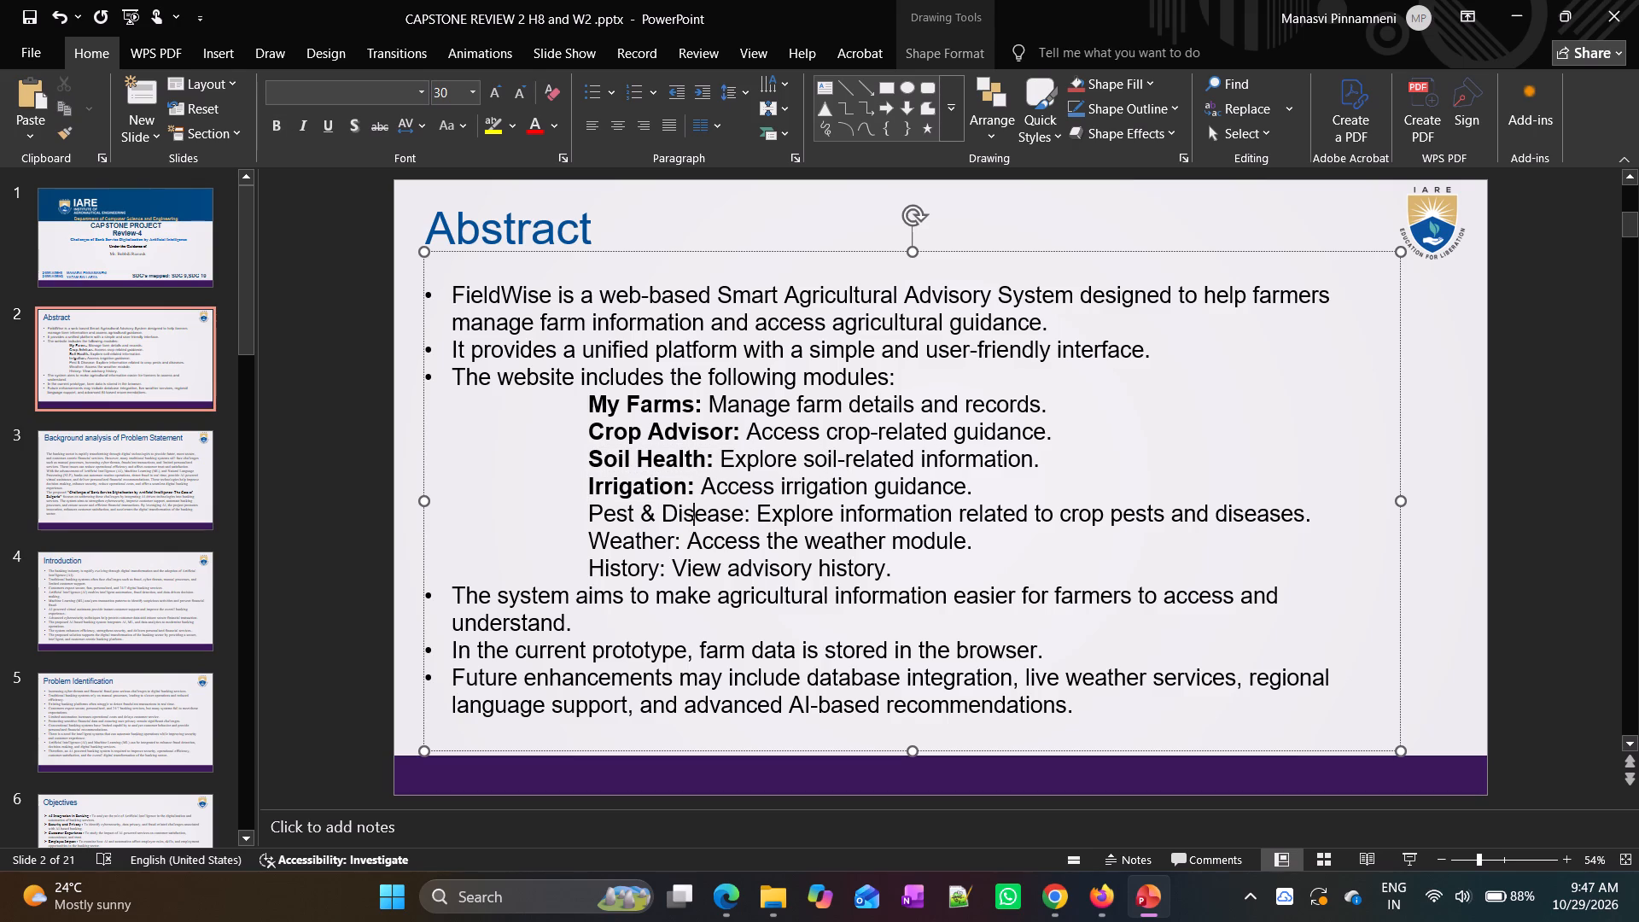
{"action": "key", "text": "Right"}
{"action": "key", "text": "Right"}
{"action": "key", "text": "Right"}
{"action": "key", "text": "Right"}
{"action": "key", "text": "Right"}
{"action": "key", "text": "Right"}
{"action": "key", "text": "ctrl+shift+Left"}
{"action": "key", "text": "ctrl+shift+Left"}
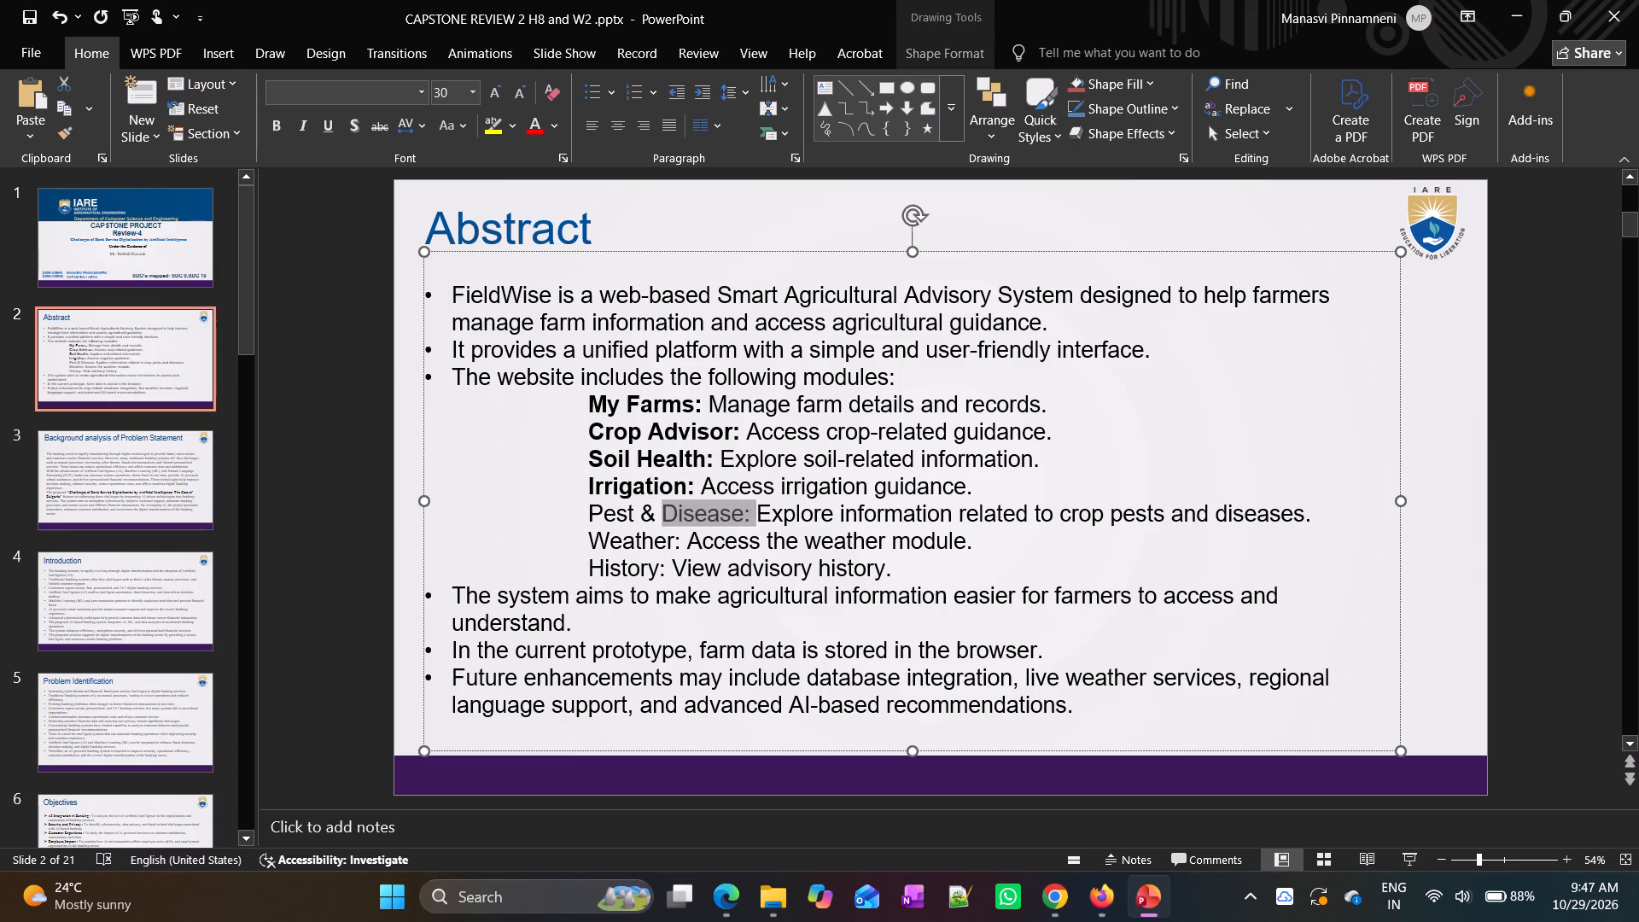
{"action": "key", "text": "ctrl+shift+Left"}
{"action": "key", "text": "ctrl+shift+Left"}
{"action": "key", "text": "ctrl+b"}
Make the "Weather:" label bold in the module list.
{"action": "key", "text": "Down"}
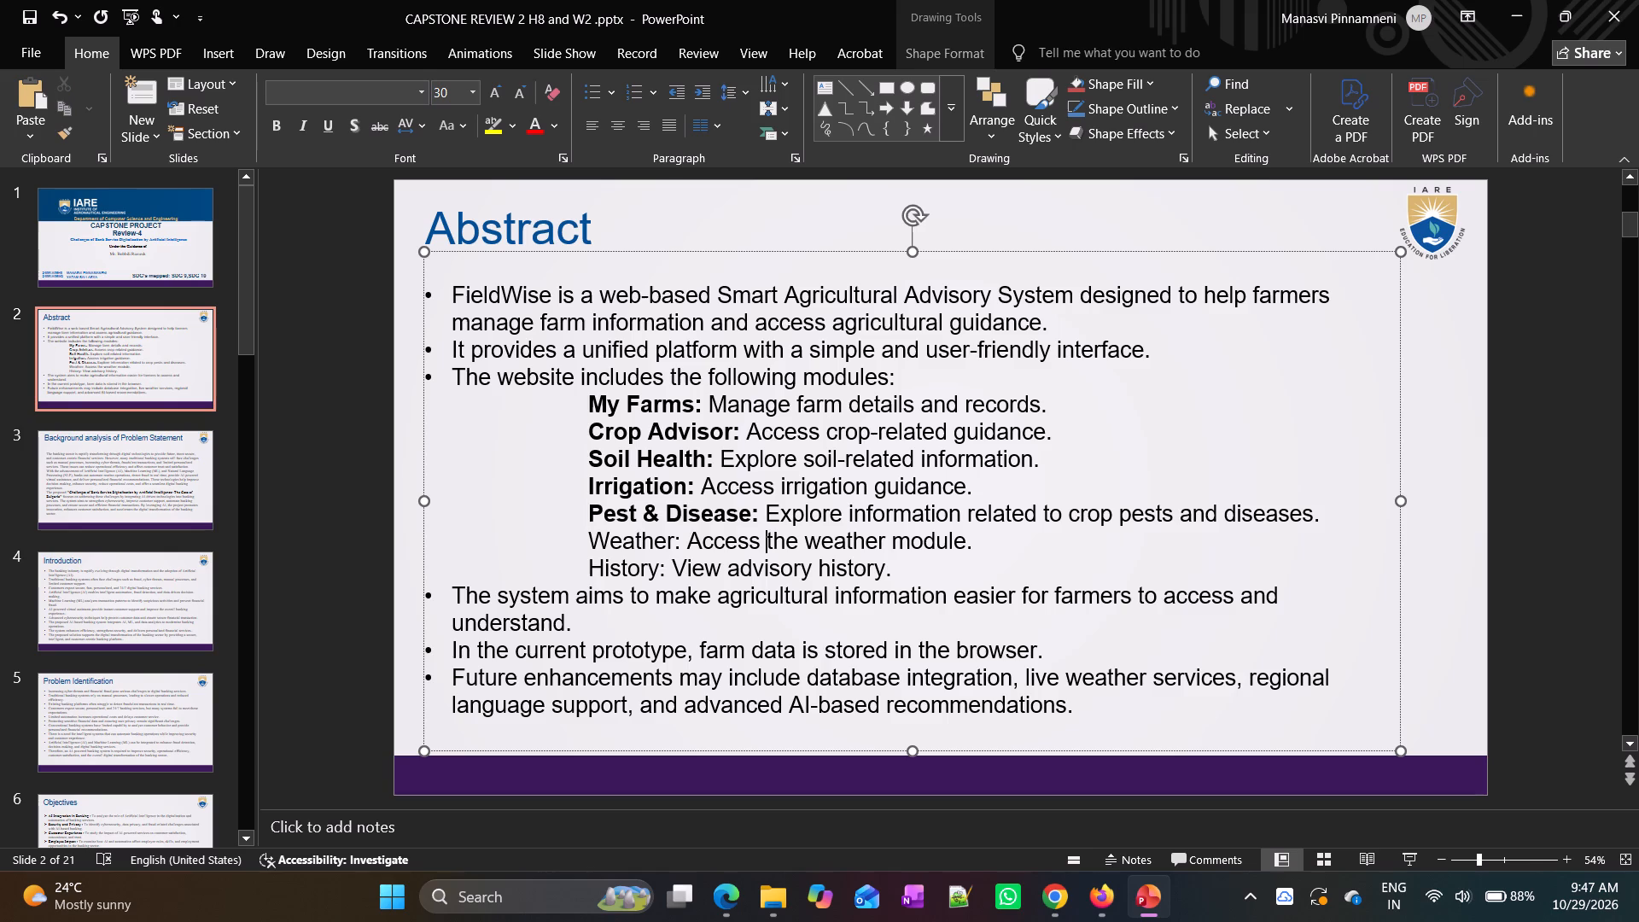
{"action": "key", "text": "Left"}
{"action": "key", "text": "Left"}
{"action": "key", "text": "Left"}
{"action": "key", "text": "Left"}
{"action": "key", "text": "Left"}
{"action": "key", "text": "Left"}
{"action": "key", "text": "Left"}
{"action": "key", "text": "Left"}
{"action": "key", "text": "Left"}
{"action": "key", "text": "Right"}
{"action": "key", "text": "ctrl+shift+Left"}
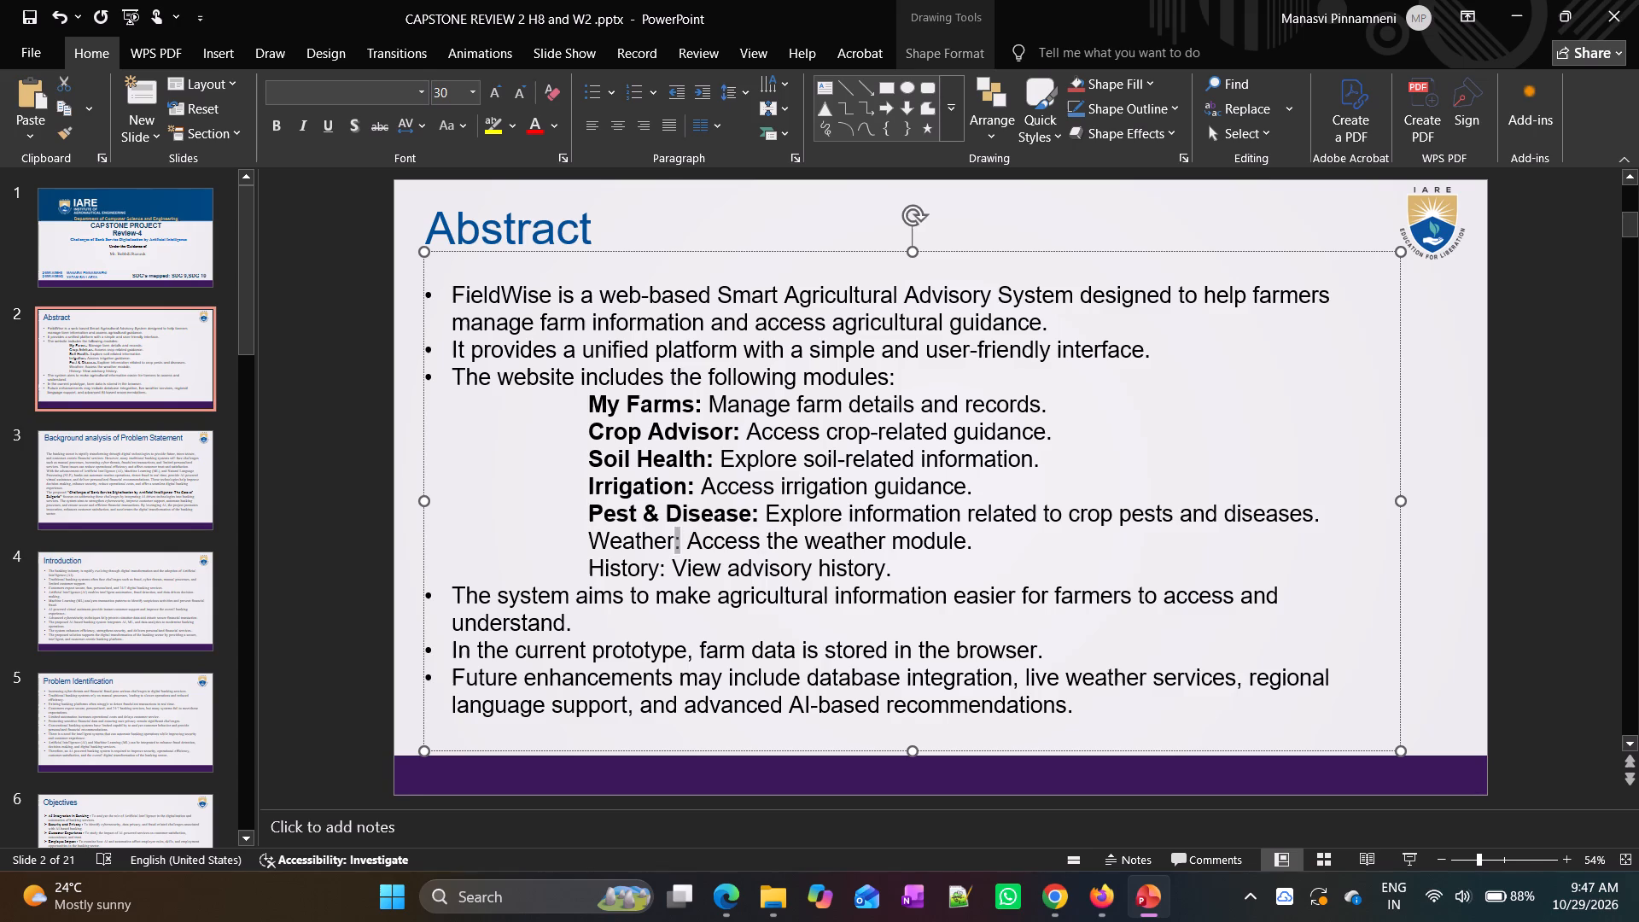
{"action": "key", "text": "ctrl+shift+Left"}
{"action": "key", "text": "ctrl+shift+Left"}
{"action": "key", "text": "ctrl+shift+Right"}
{"action": "key", "text": "ctrl+b"}
Make the "History:" label bold in the module list.
{"action": "key", "text": "Down"}
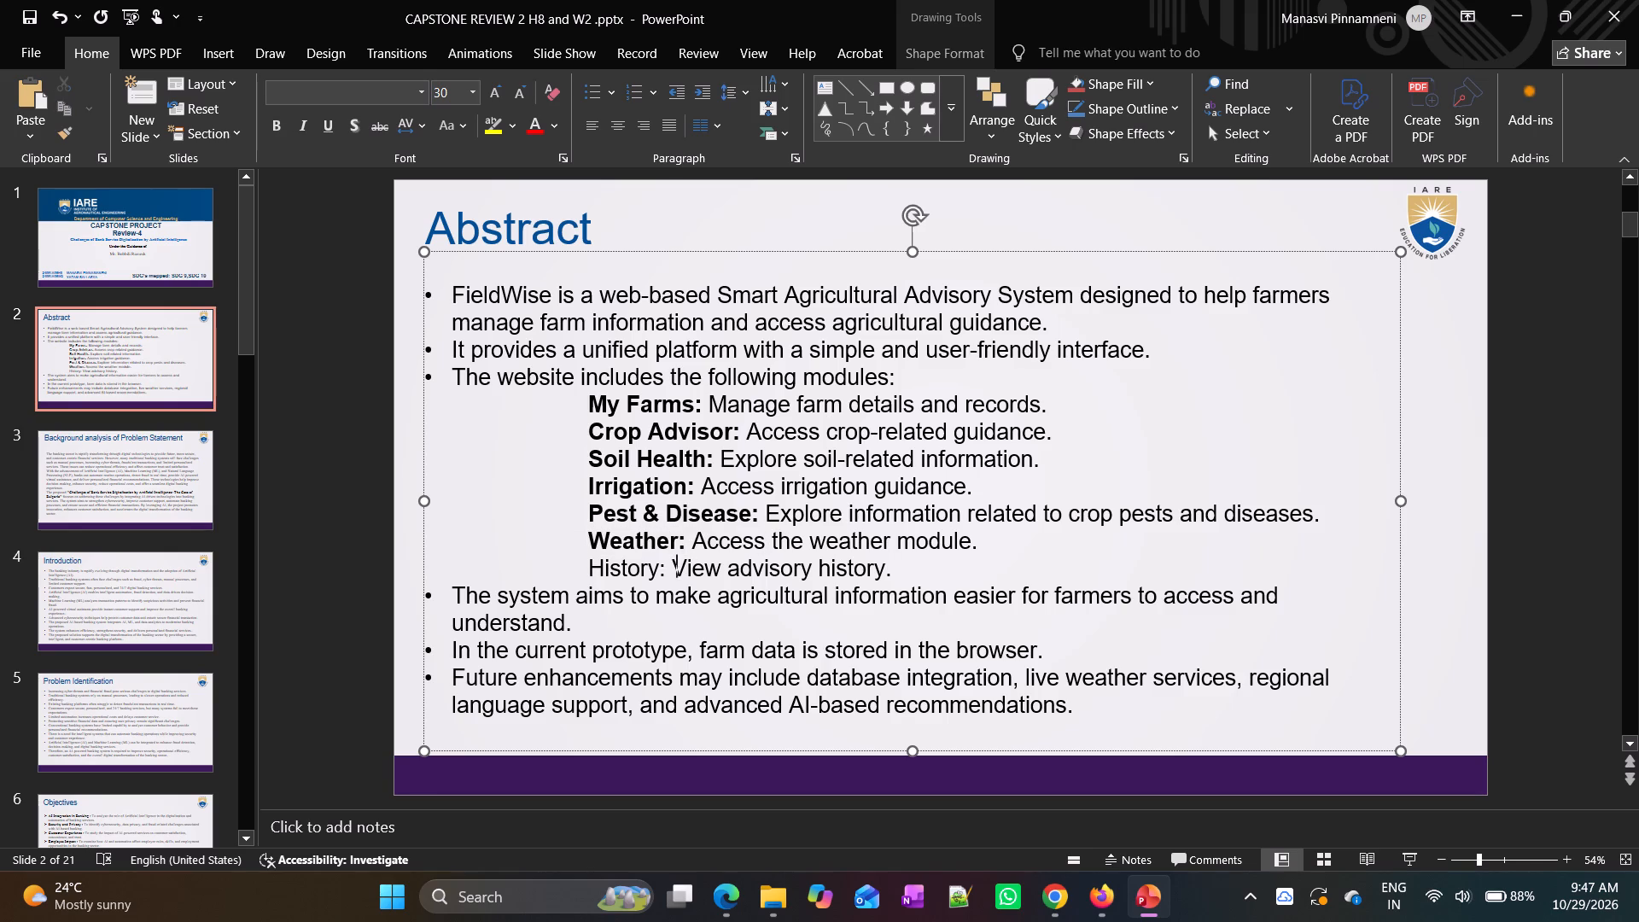
{"action": "key", "text": "Left"}
{"action": "key", "text": "Left"}
{"action": "key", "text": "ctrl+shift+Left"}
{"action": "key", "text": "ctrl+shift+Left"}
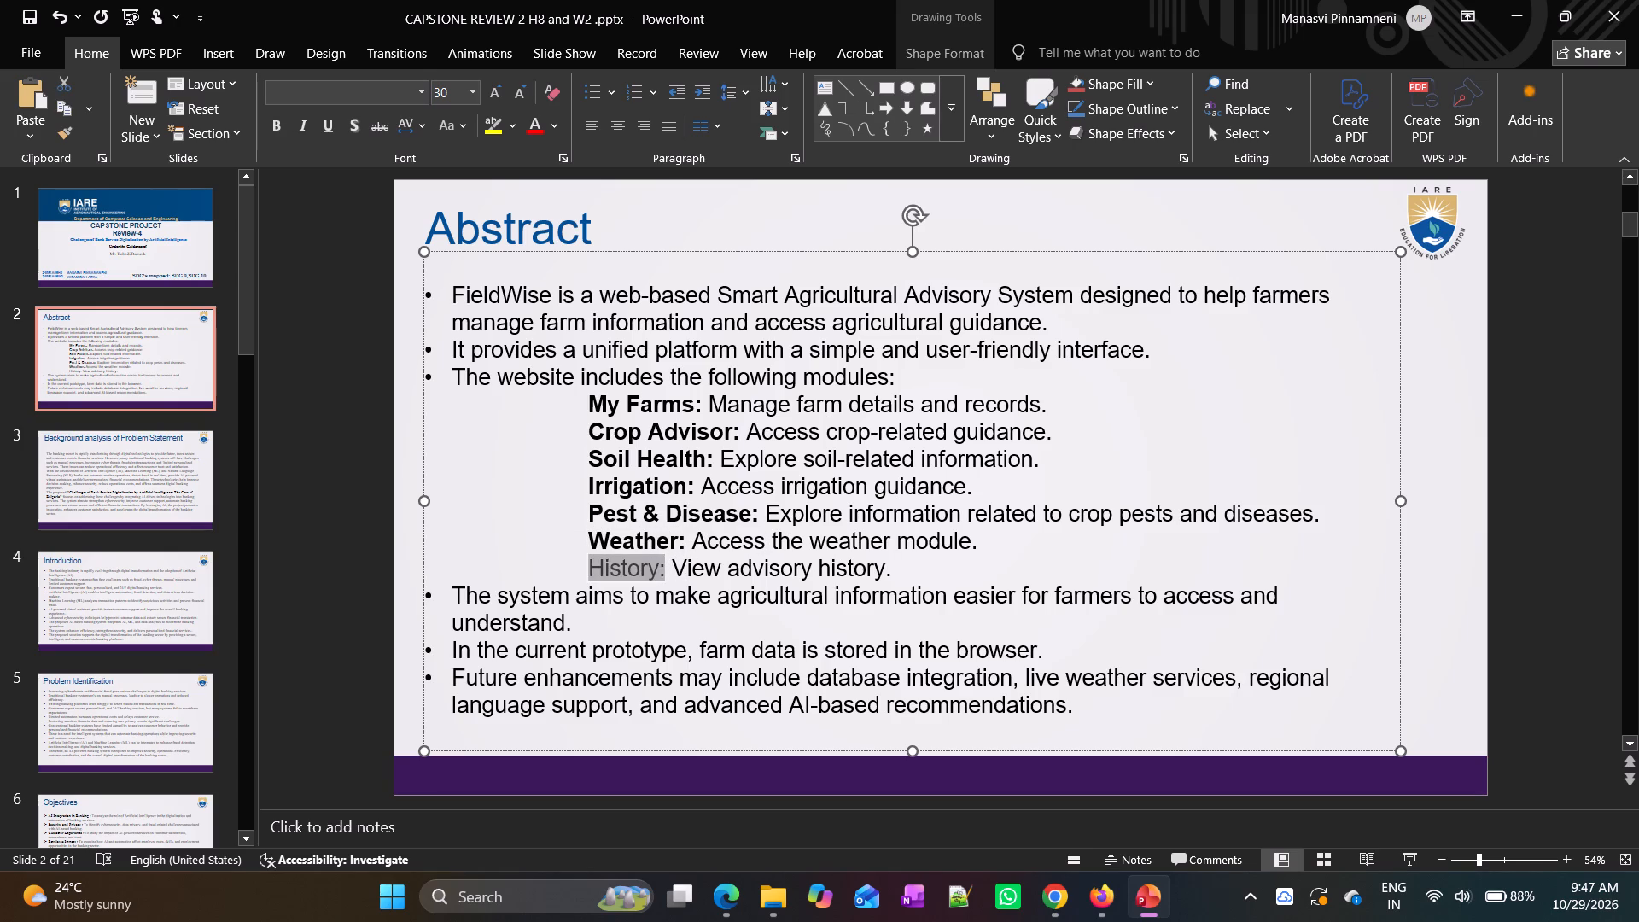
{"action": "key", "text": "ctrl+b"}
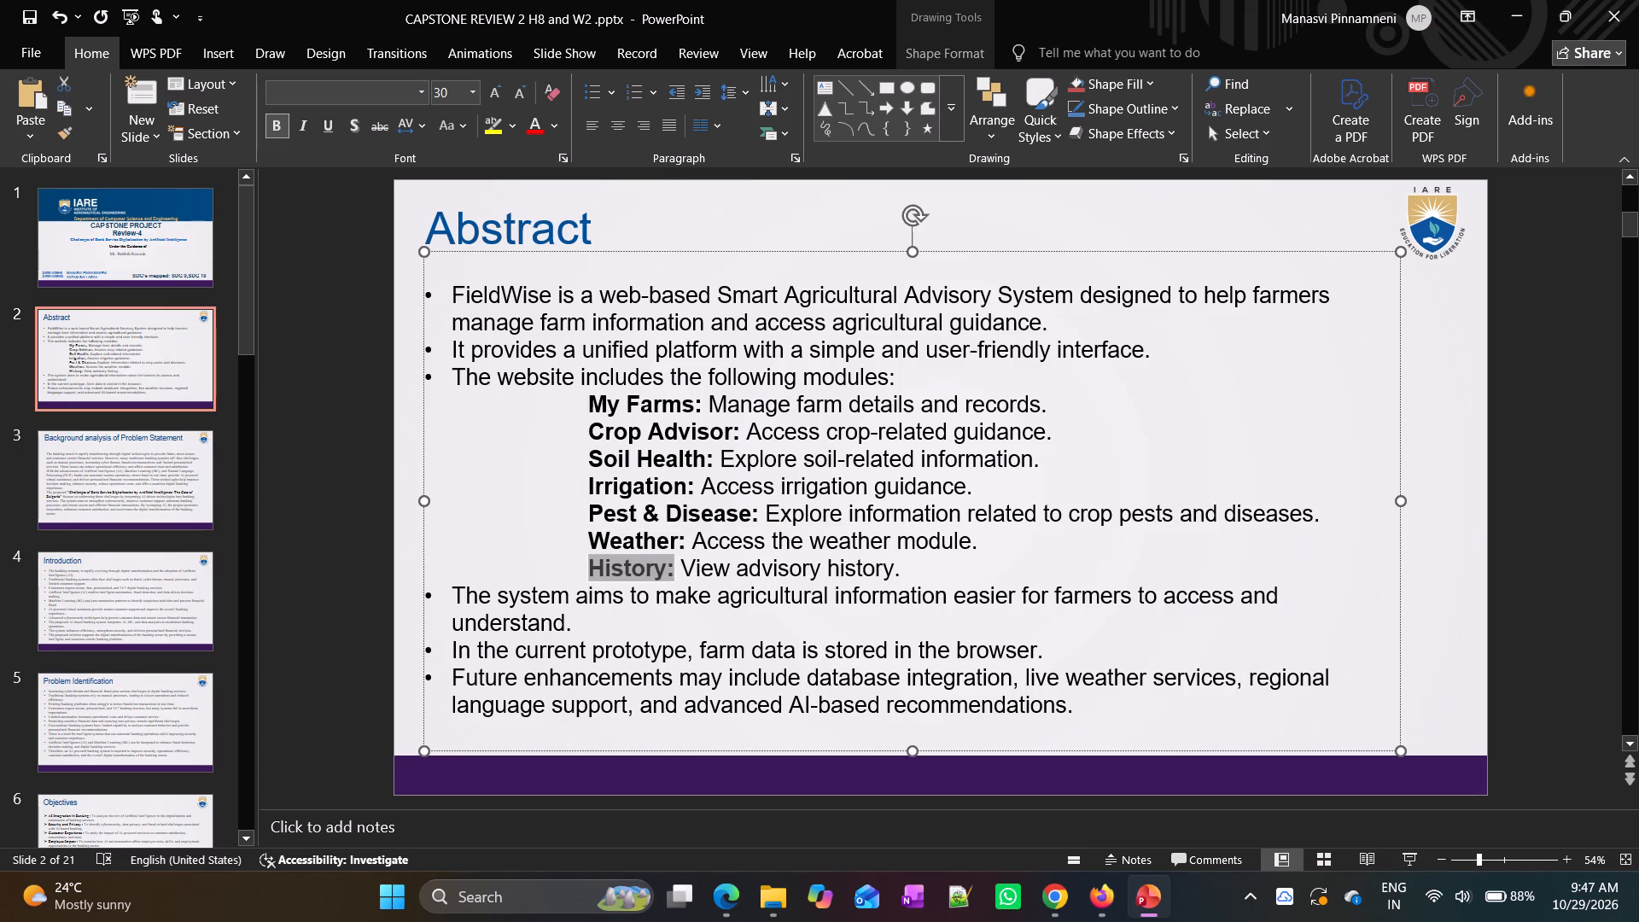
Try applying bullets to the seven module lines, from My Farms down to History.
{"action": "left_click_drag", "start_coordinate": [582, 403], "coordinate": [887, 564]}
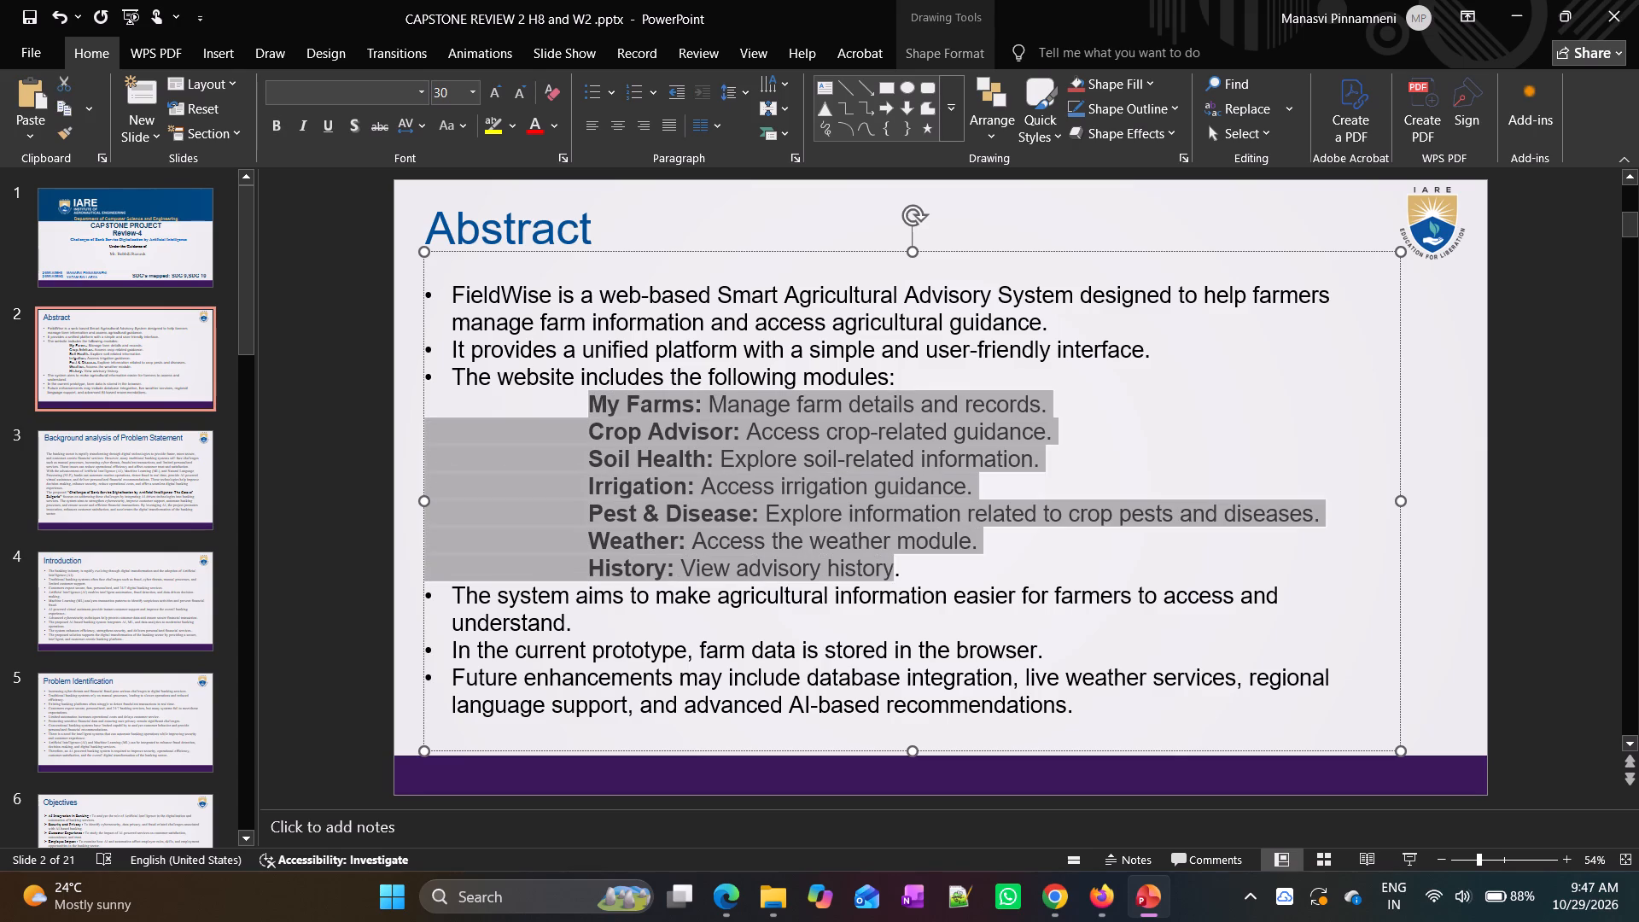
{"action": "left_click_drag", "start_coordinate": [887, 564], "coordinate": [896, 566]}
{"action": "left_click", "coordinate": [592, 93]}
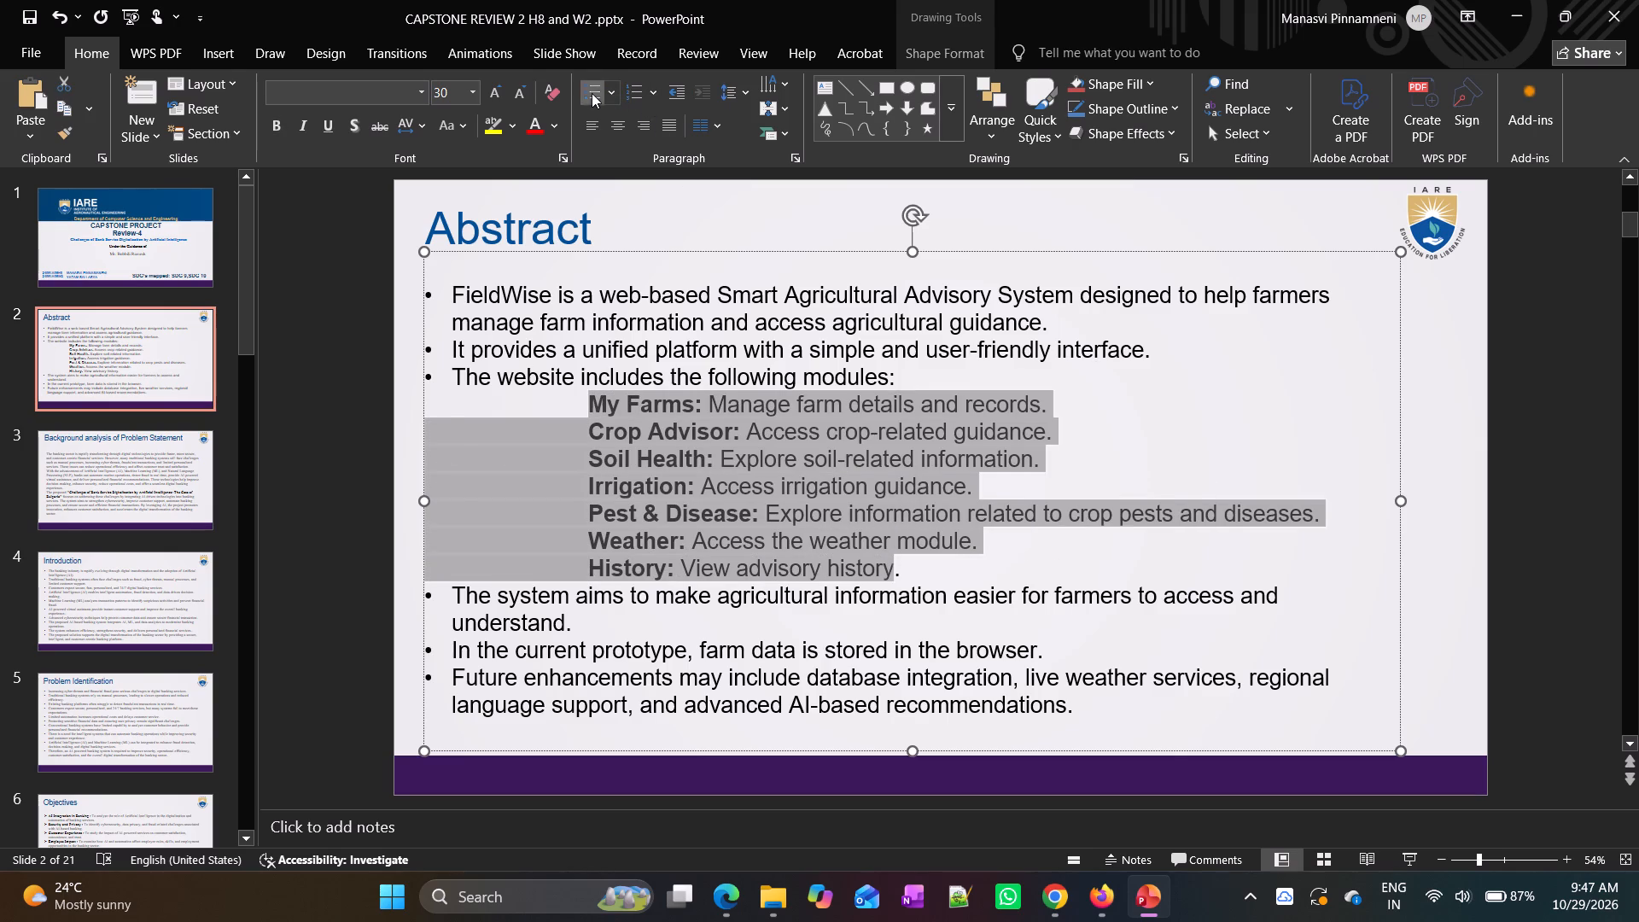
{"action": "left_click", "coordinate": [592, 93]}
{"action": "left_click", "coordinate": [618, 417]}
Insert a blank line after the History line to separate the module list from the following bullets.
{"action": "left_click", "coordinate": [913, 560]}
{"action": "key", "text": "Return"}
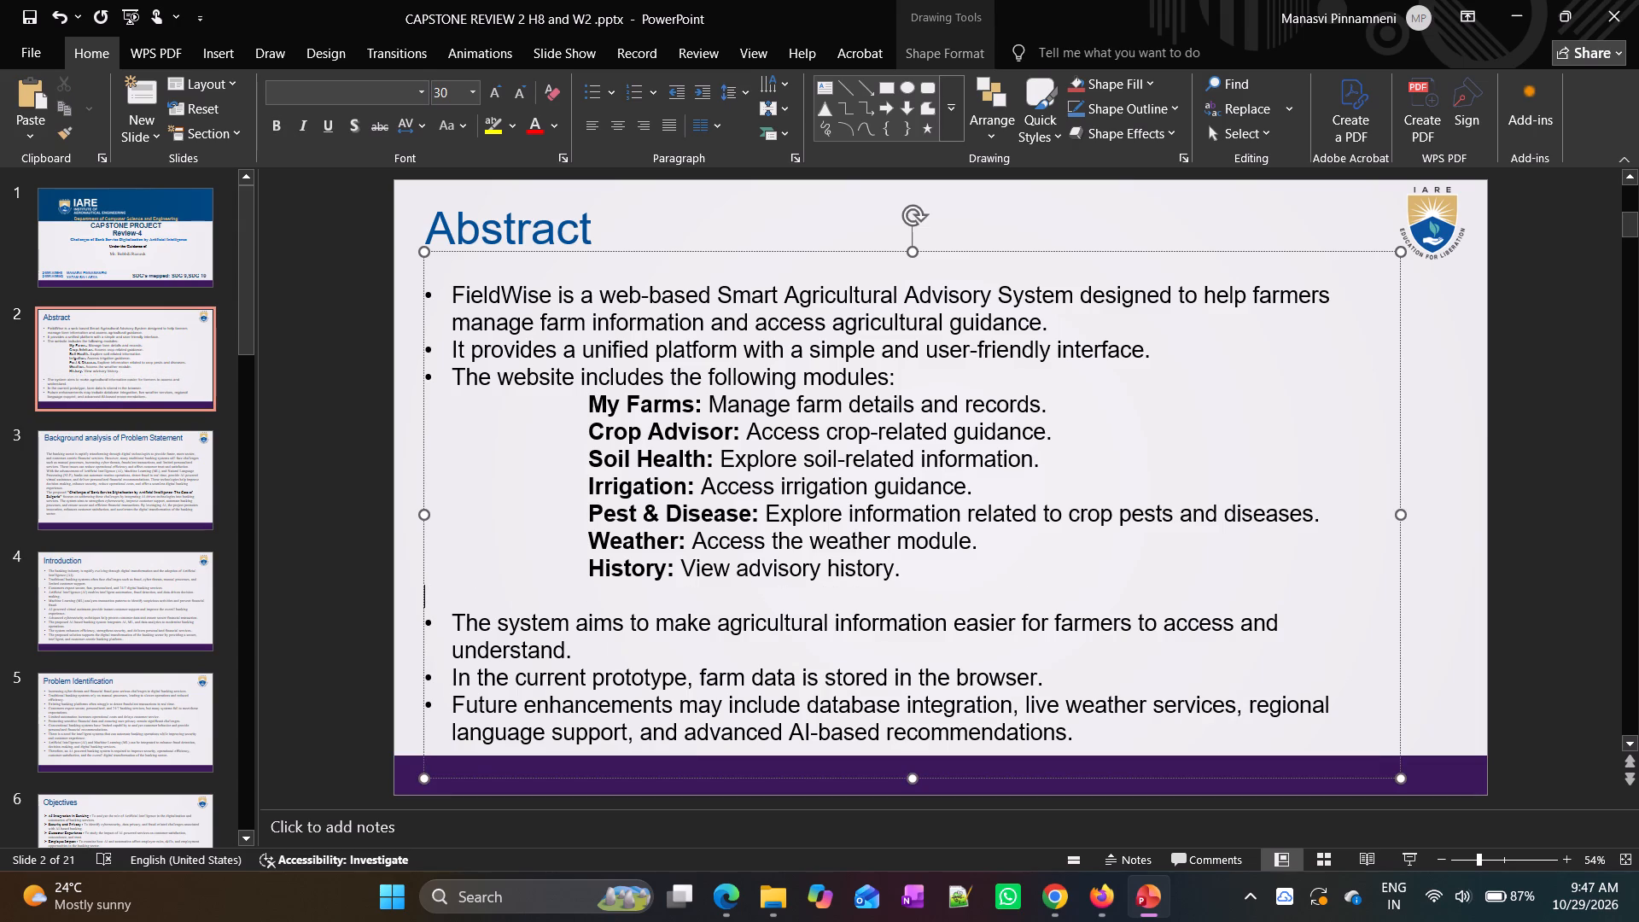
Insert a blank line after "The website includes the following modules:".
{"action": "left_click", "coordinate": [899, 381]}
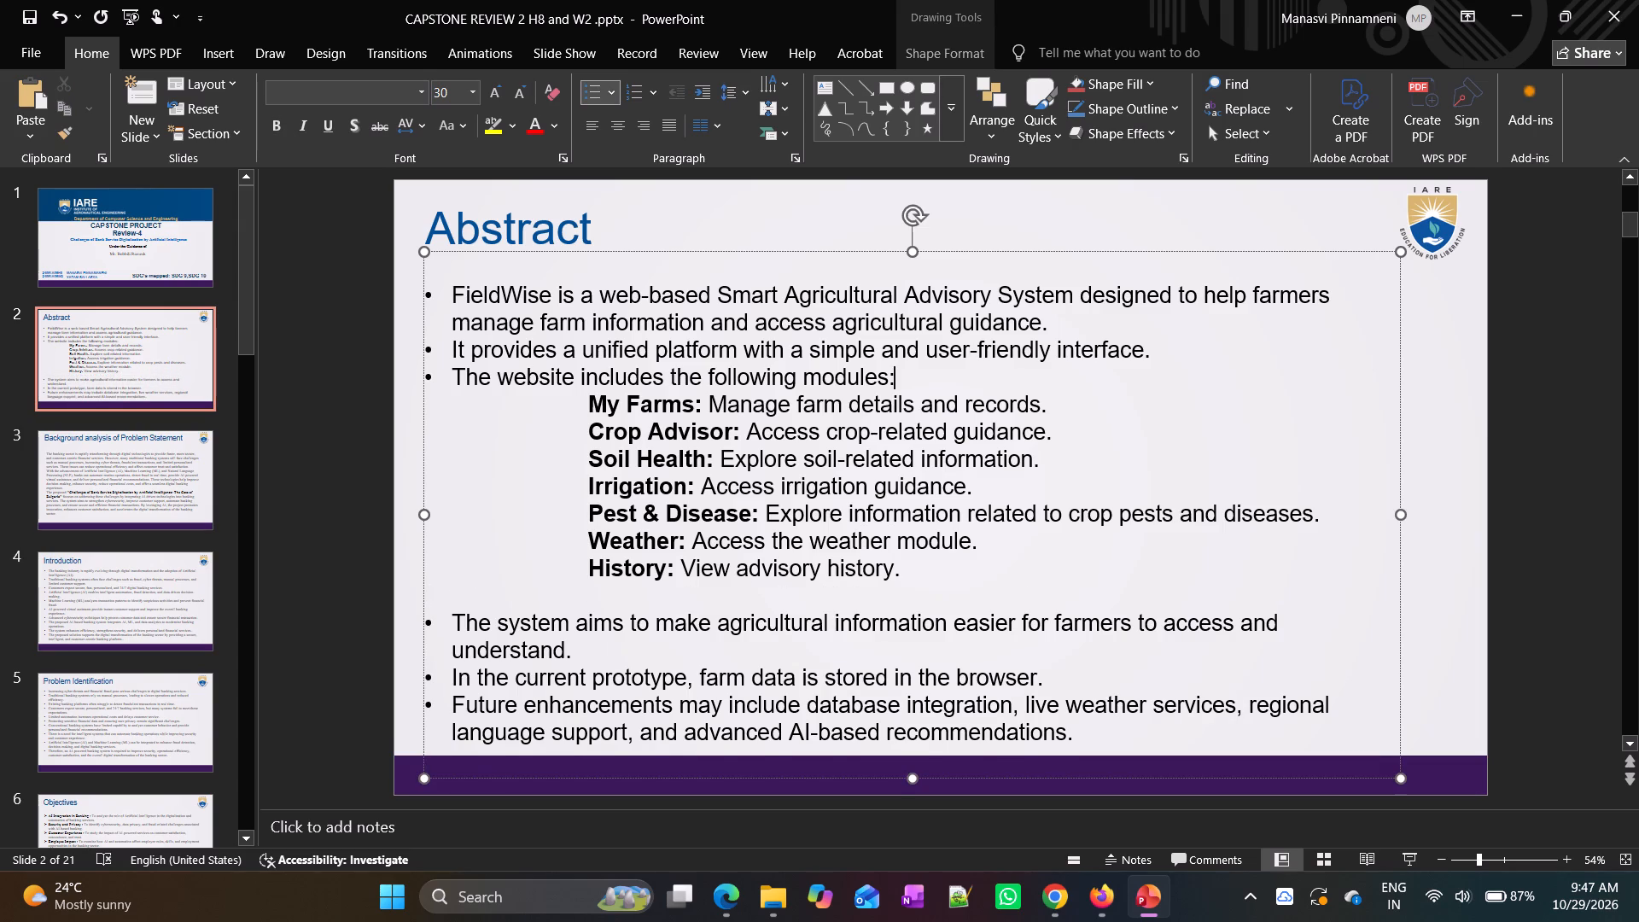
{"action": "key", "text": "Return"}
Set the font size of all the Abstract body text to 29.
{"action": "key", "text": "ctrl+a"}
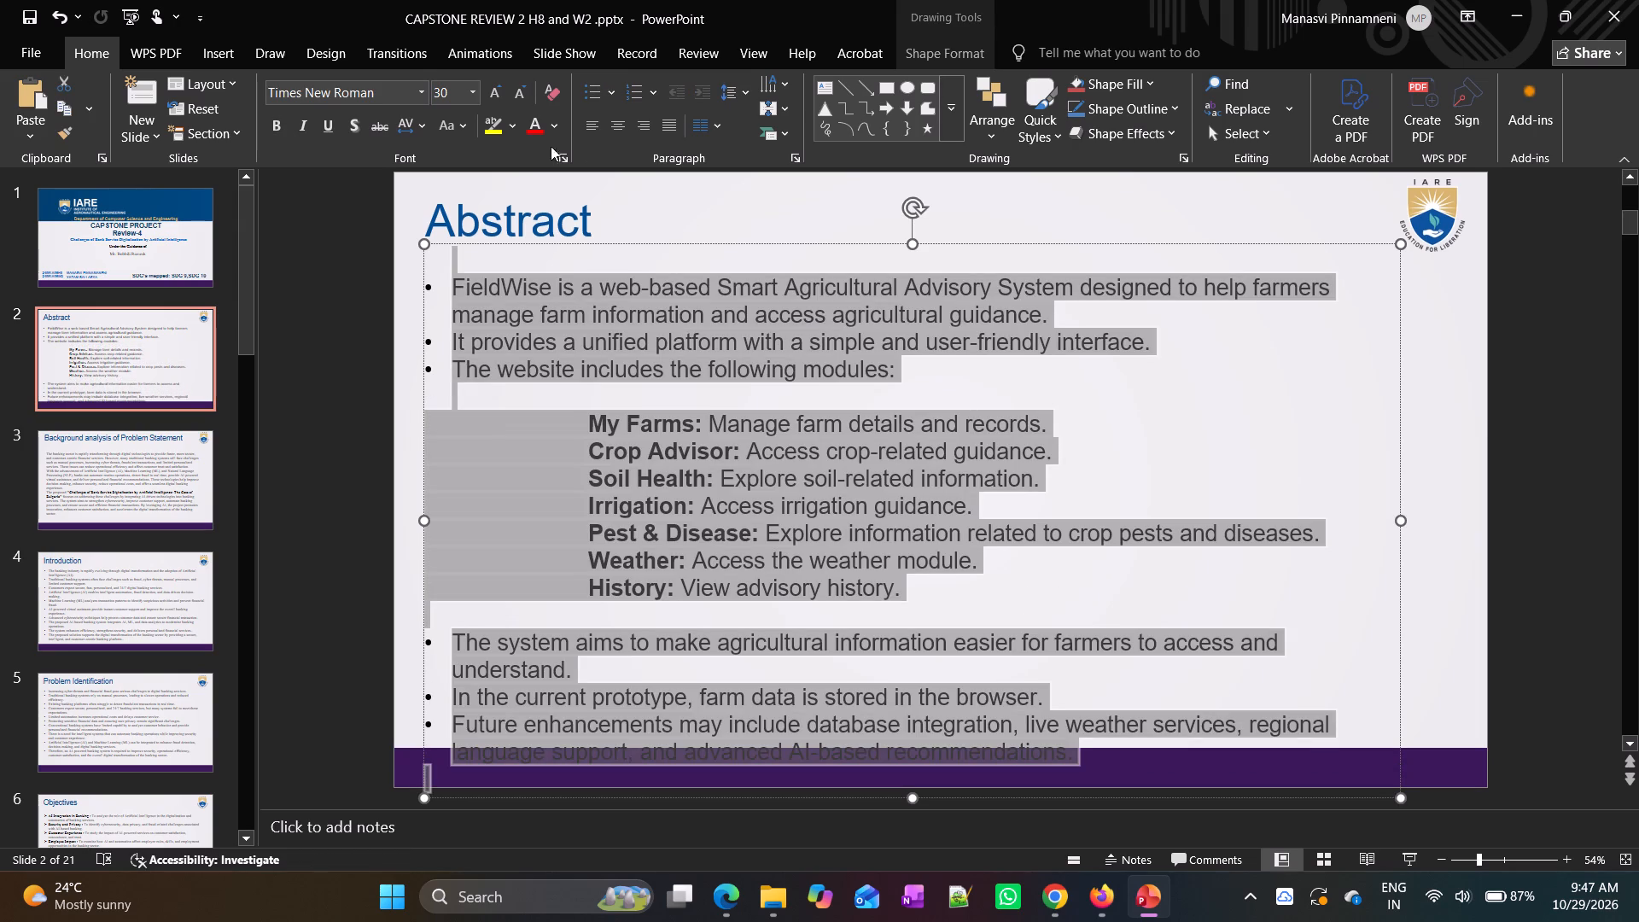
{"action": "left_click", "coordinate": [453, 99]}
{"action": "type", "text": "29"}
{"action": "key", "text": "Return"}
{"action": "left_click", "coordinate": [368, 406]}
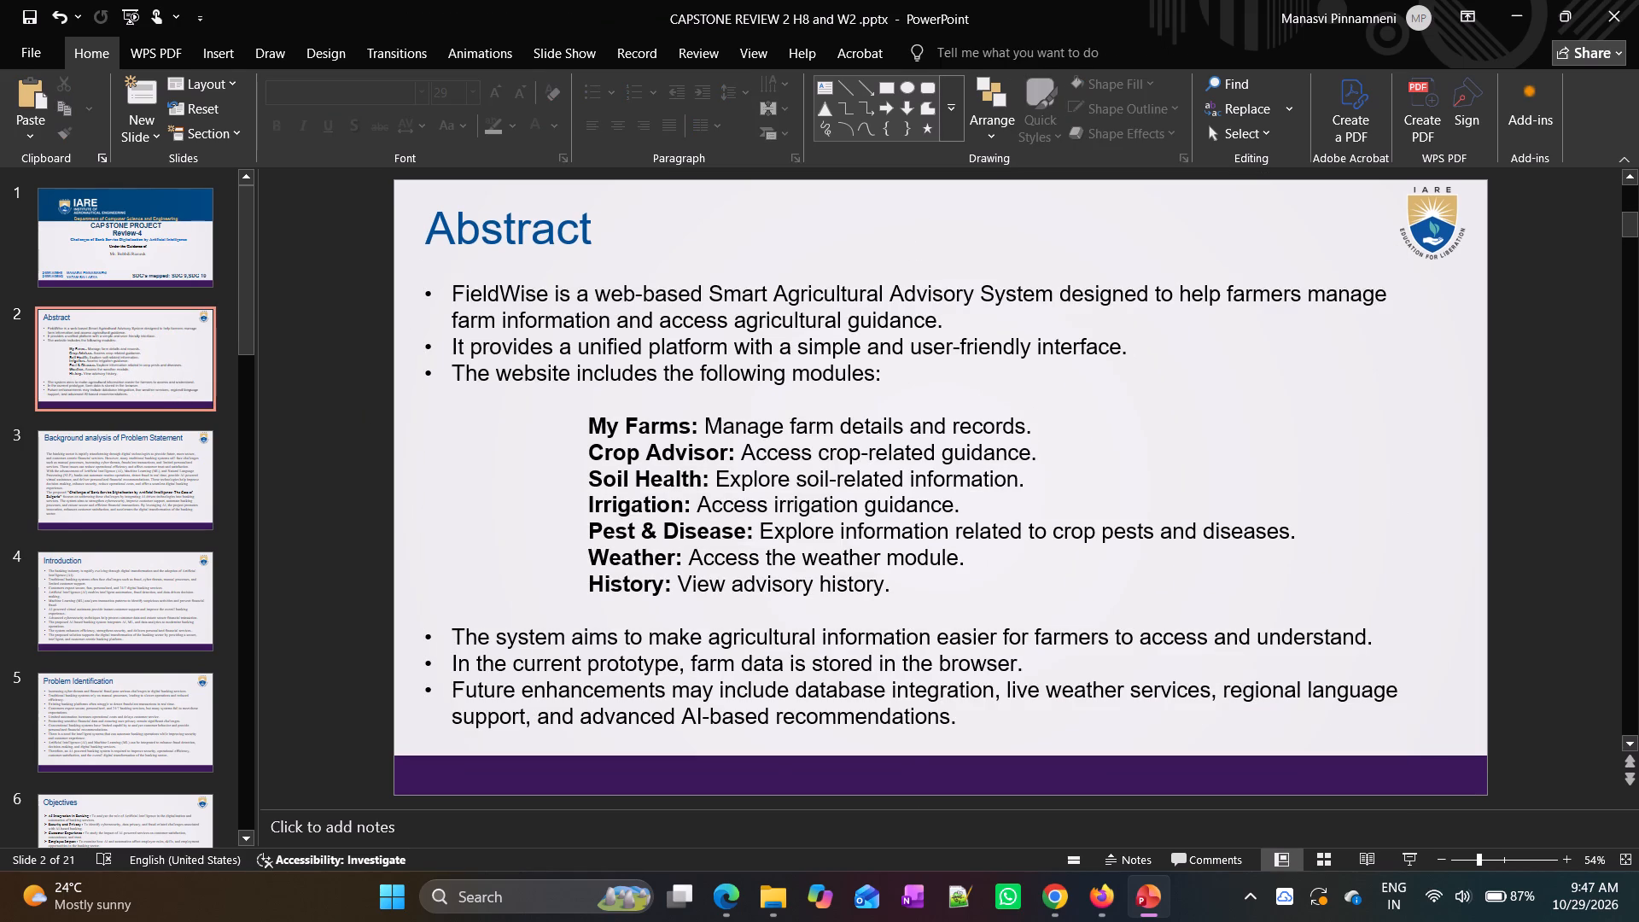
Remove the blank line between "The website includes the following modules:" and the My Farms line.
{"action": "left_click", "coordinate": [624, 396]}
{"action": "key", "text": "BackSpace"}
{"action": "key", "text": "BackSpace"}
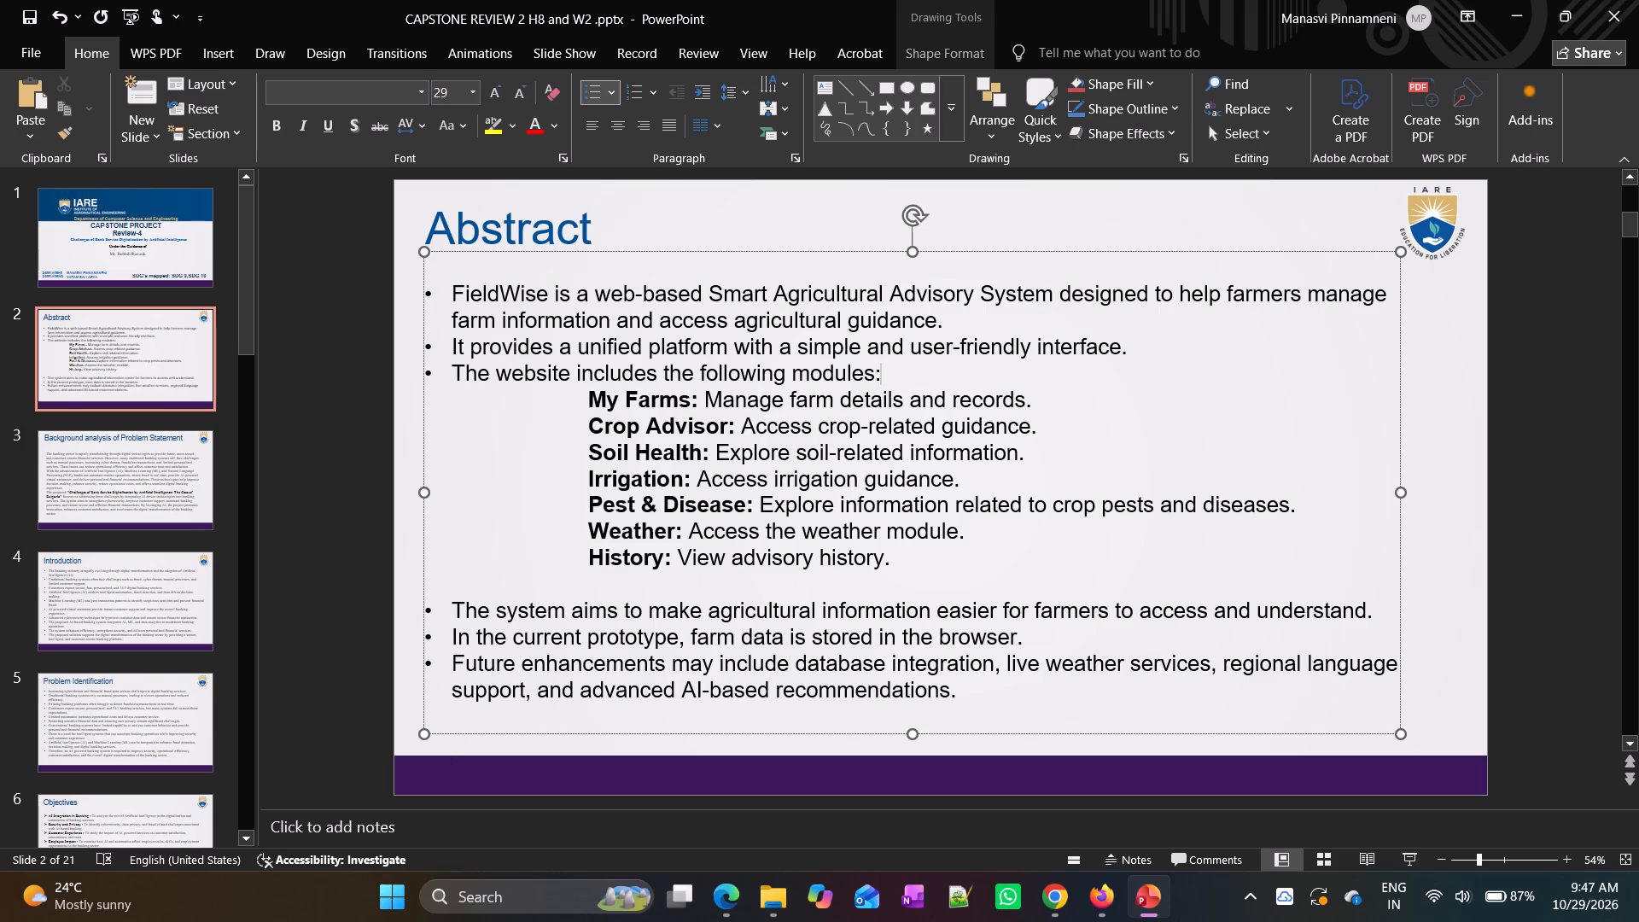
Leave the Abstract text and go to slide 3, Background analysis of Problem Statement.
{"action": "key", "text": "Down"}
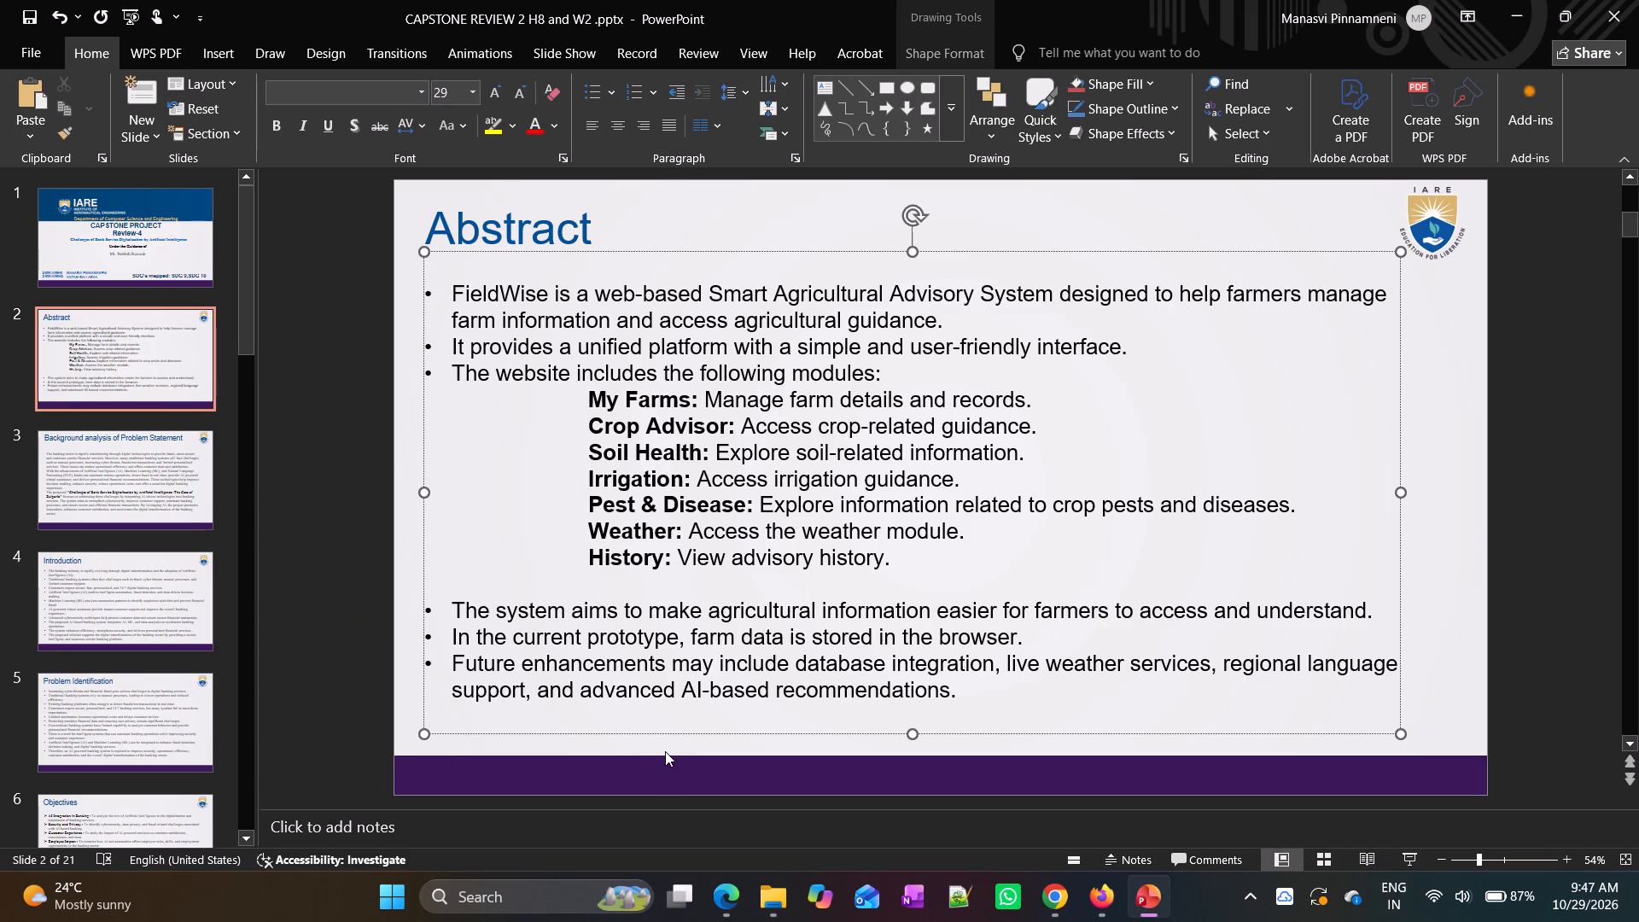
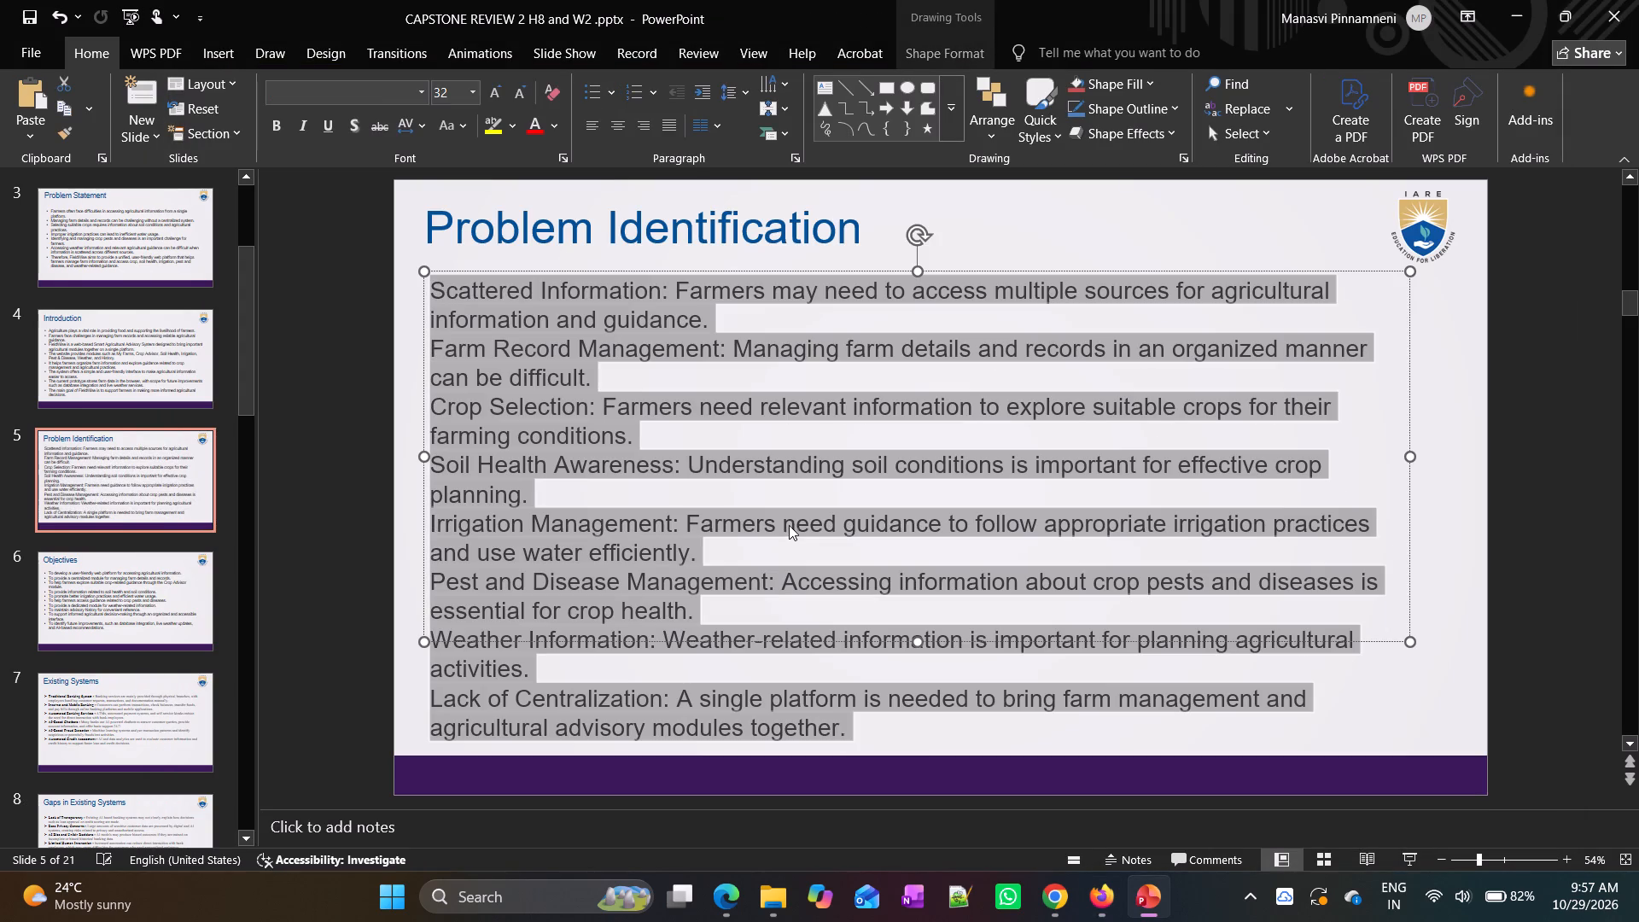
{"action": "left_click", "coordinate": [594, 88]}
Set the Problem Identification body text to Times New Roman and move its text box slightly lower beneath the title.
{"action": "left_click", "coordinate": [407, 99]}
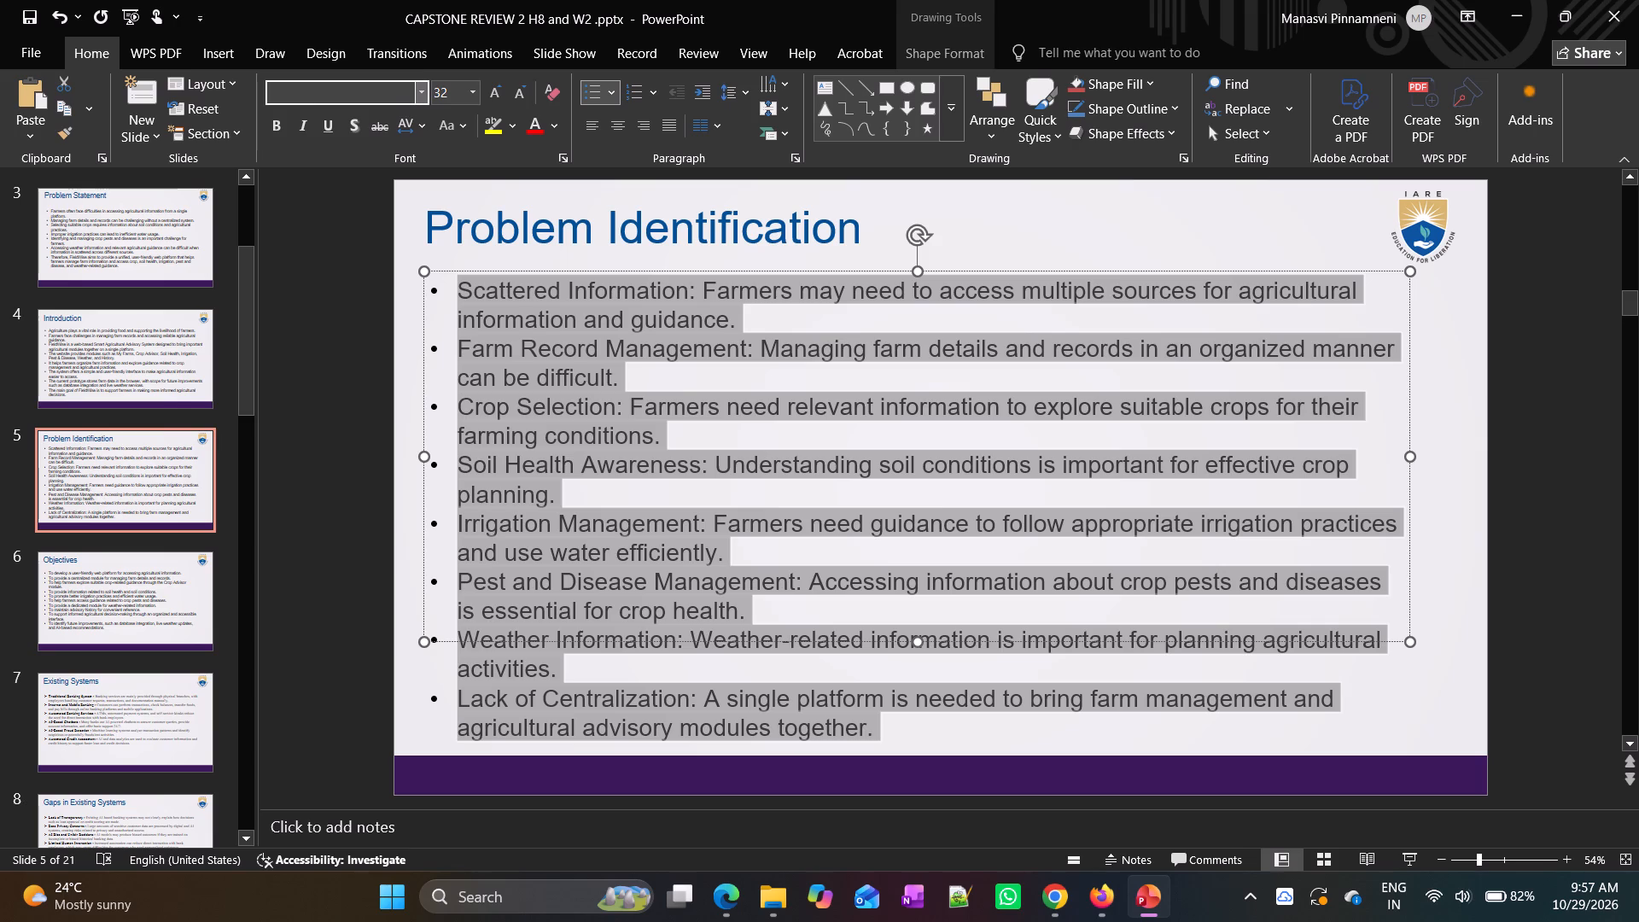
{"action": "type", "text": "times"}
{"action": "key", "text": "Return"}
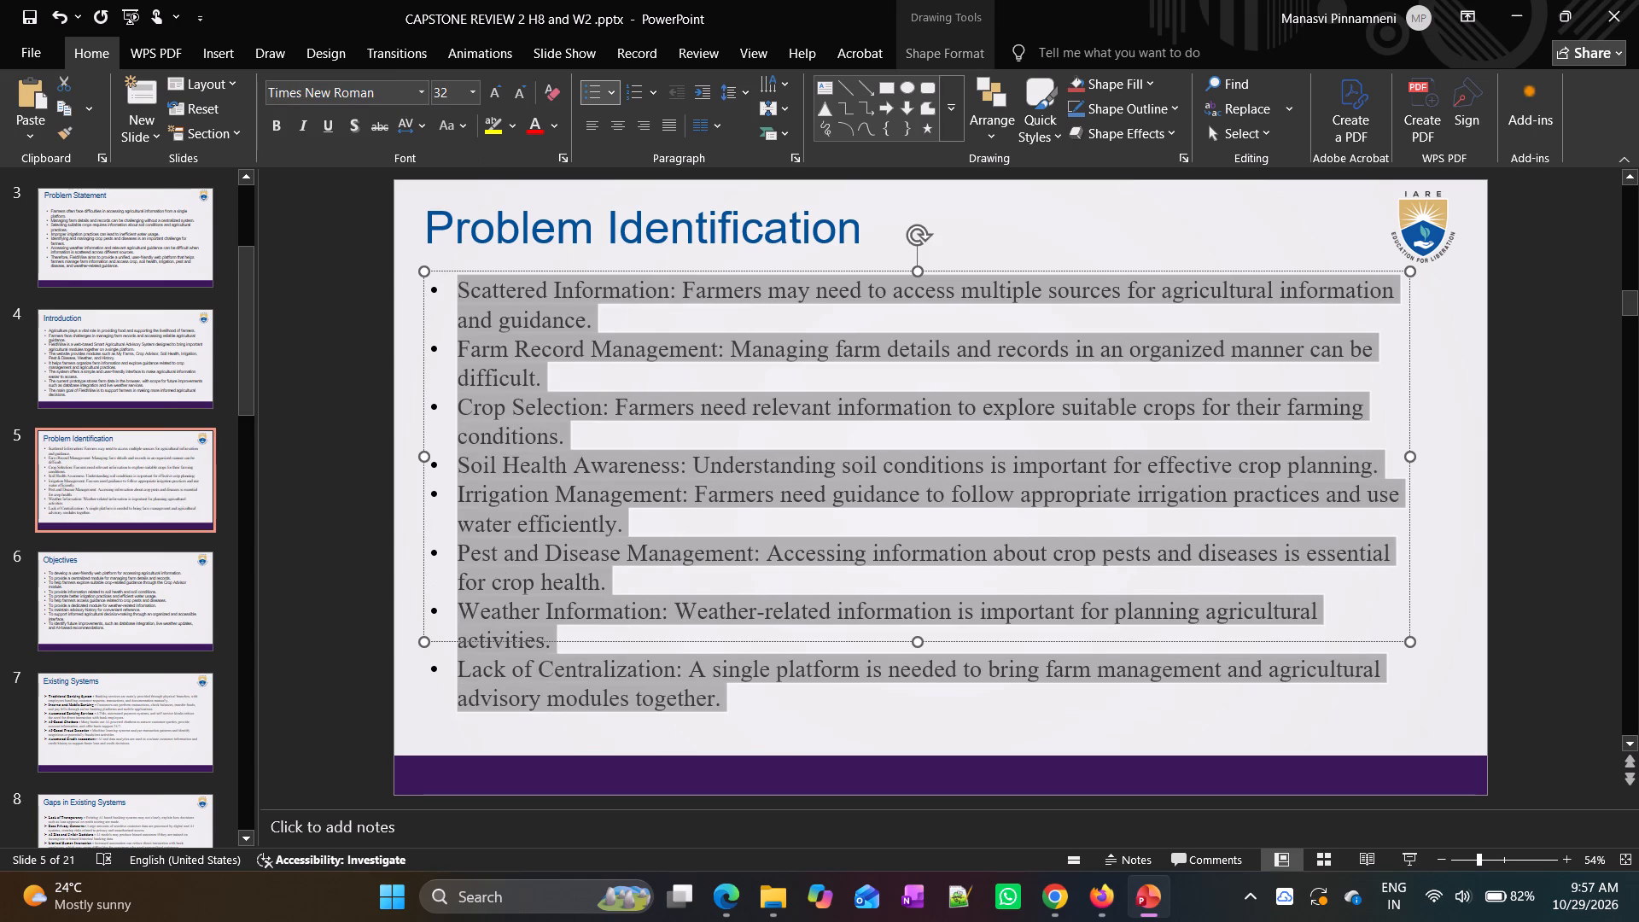
{"action": "left_click_drag", "start_coordinate": [591, 266], "coordinate": [595, 289]}
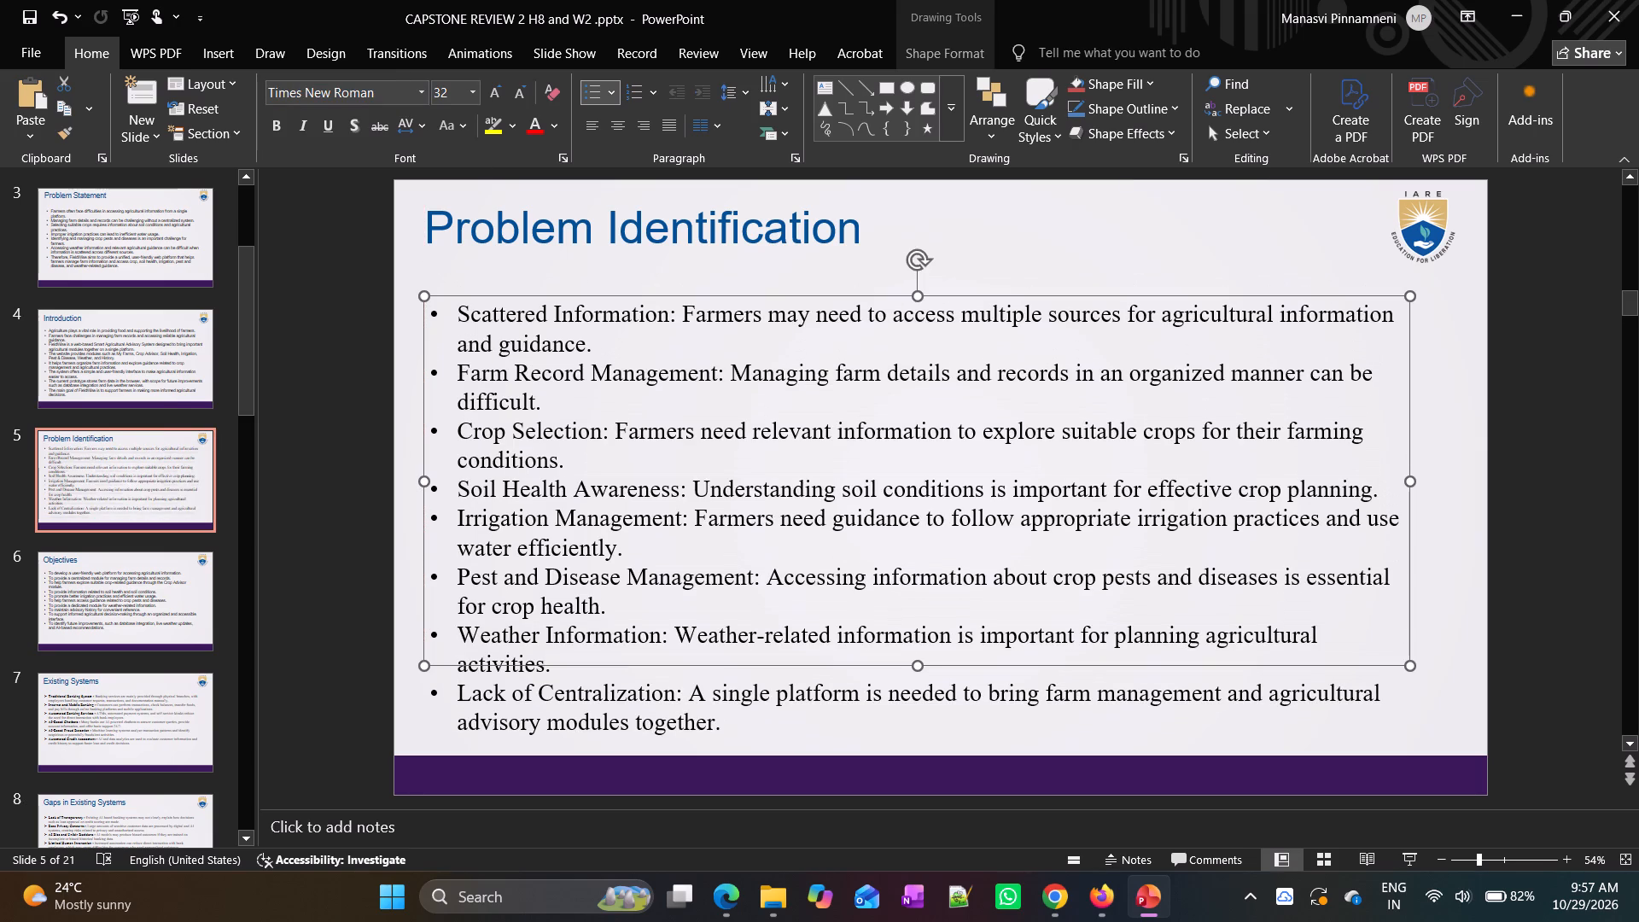
{"action": "left_click_drag", "start_coordinate": [615, 295], "coordinate": [620, 278]}
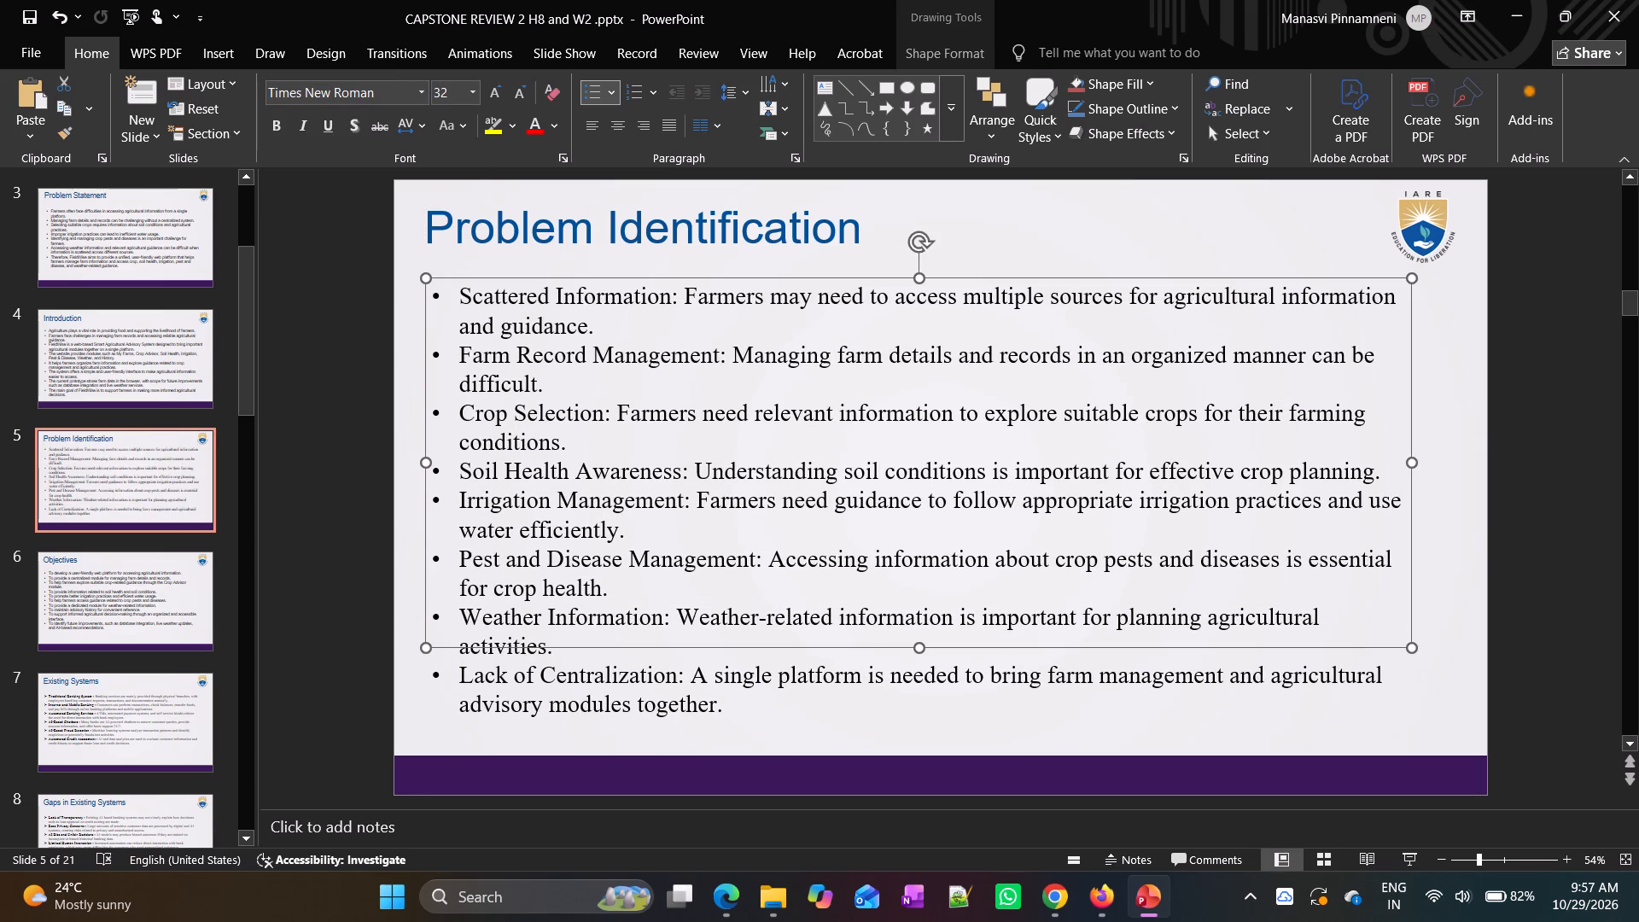
Make the lead-in labels "Scattered Information:" and "Farm Record Management:" bold in the first two bullets.
{"action": "left_click", "coordinate": [686, 301]}
{"action": "key", "text": "ctrl+shift+Up"}
{"action": "key", "text": "ctrl+b"}
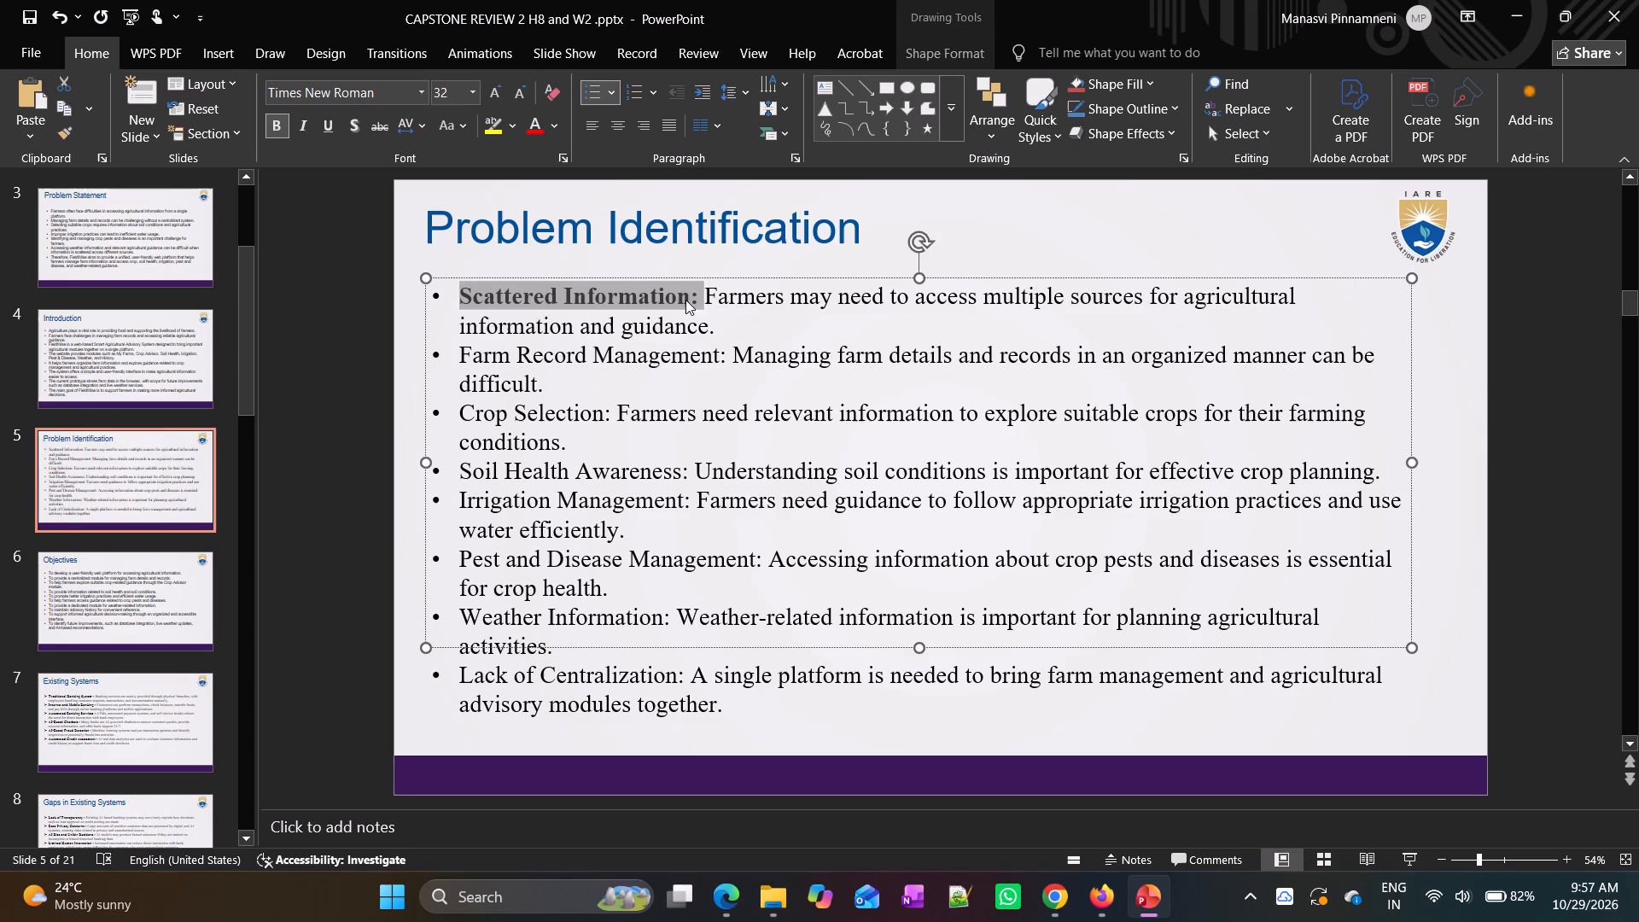
{"action": "key", "text": "Down"}
{"action": "key", "text": "Down"}
{"action": "key", "text": "Right"}
{"action": "key", "text": "Right"}
{"action": "key", "text": "Right"}
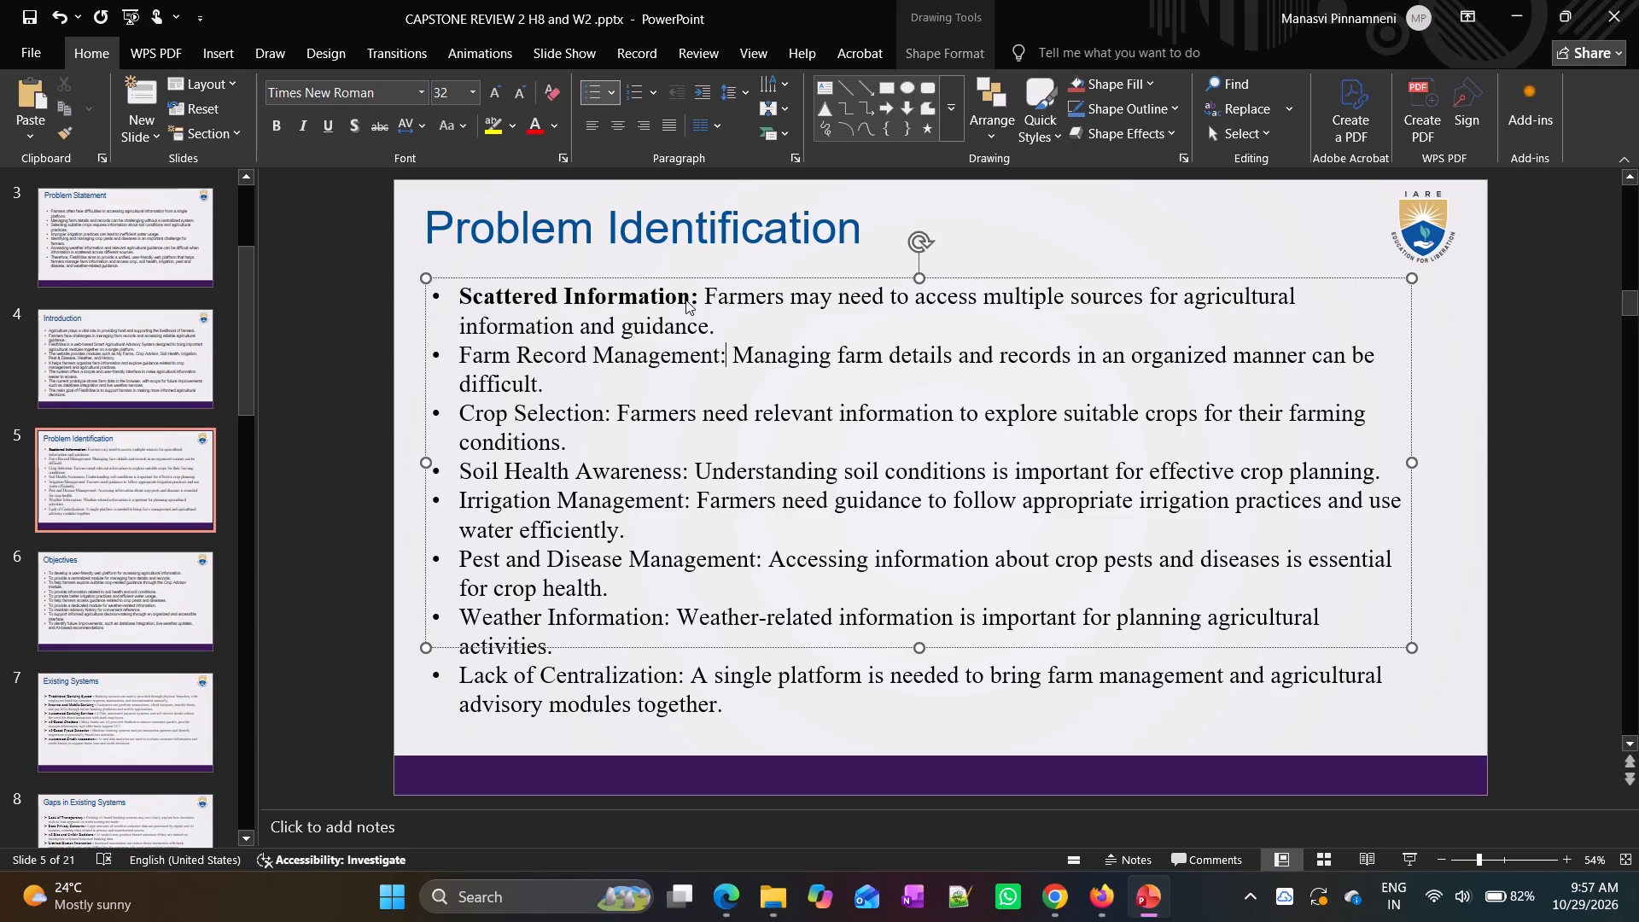
{"action": "key", "text": "ctrl+shift+Up"}
{"action": "key", "text": "ctrl+b"}
Make the lead-in label "Crop Selection:" bold in the third bullet.
{"action": "key", "text": "Down"}
{"action": "key", "text": "Left"}
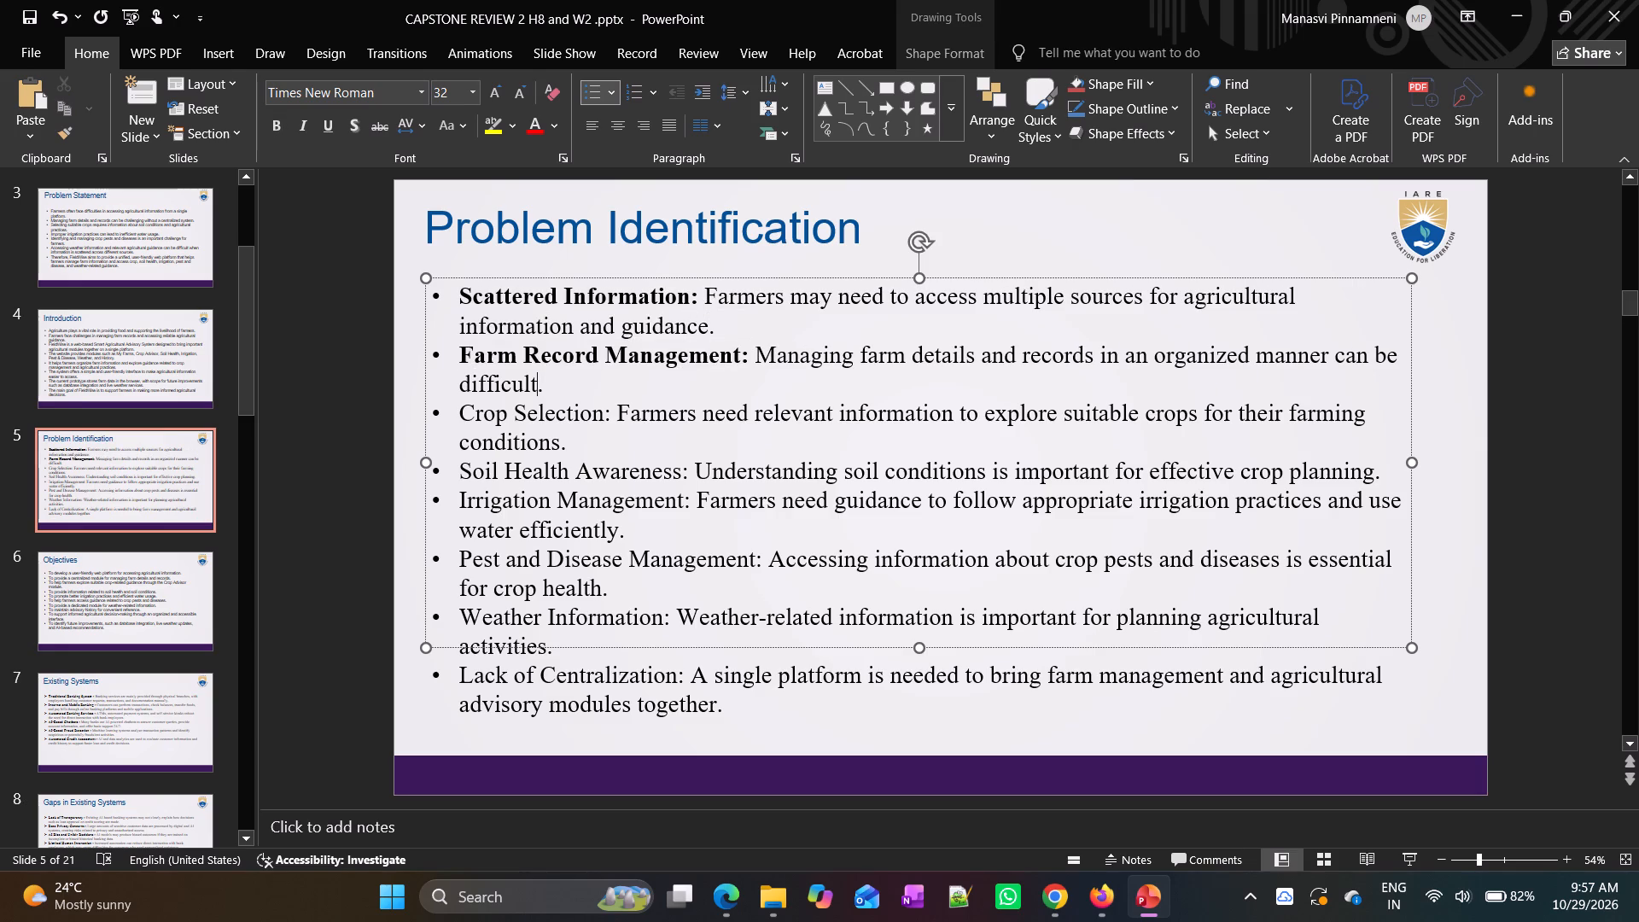
{"action": "key", "text": "Down"}
{"action": "key", "text": "Right"}
{"action": "key", "text": "Right"}
{"action": "key", "text": "Right"}
{"action": "key", "text": "Right"}
{"action": "key", "text": "Right"}
{"action": "key", "text": "Right"}
{"action": "key", "text": "Right"}
{"action": "key", "text": "Right"}
{"action": "key", "text": "ctrl+shift+Up"}
{"action": "key", "text": "ctrl+b"}
Make the lead-in label "Soil Health Awareness:" bold in the fourth bullet.
{"action": "key", "text": "Down"}
{"action": "key", "text": "Right"}
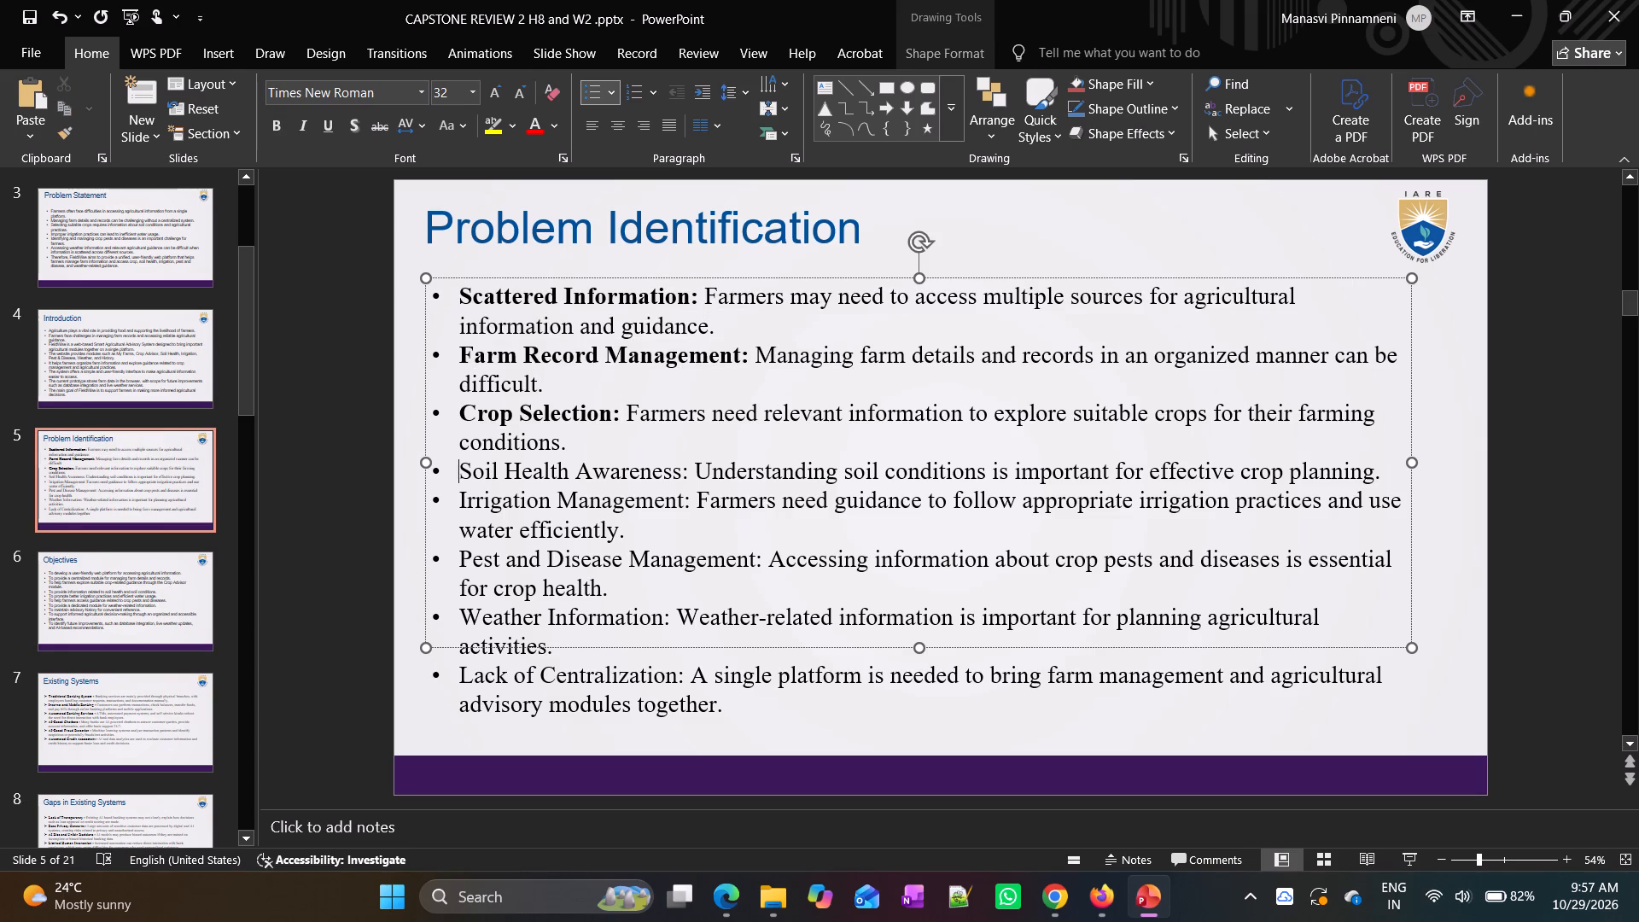
{"action": "key", "text": "ctrl+shift+Down"}
{"action": "key", "text": "ctrl+shift+Left"}
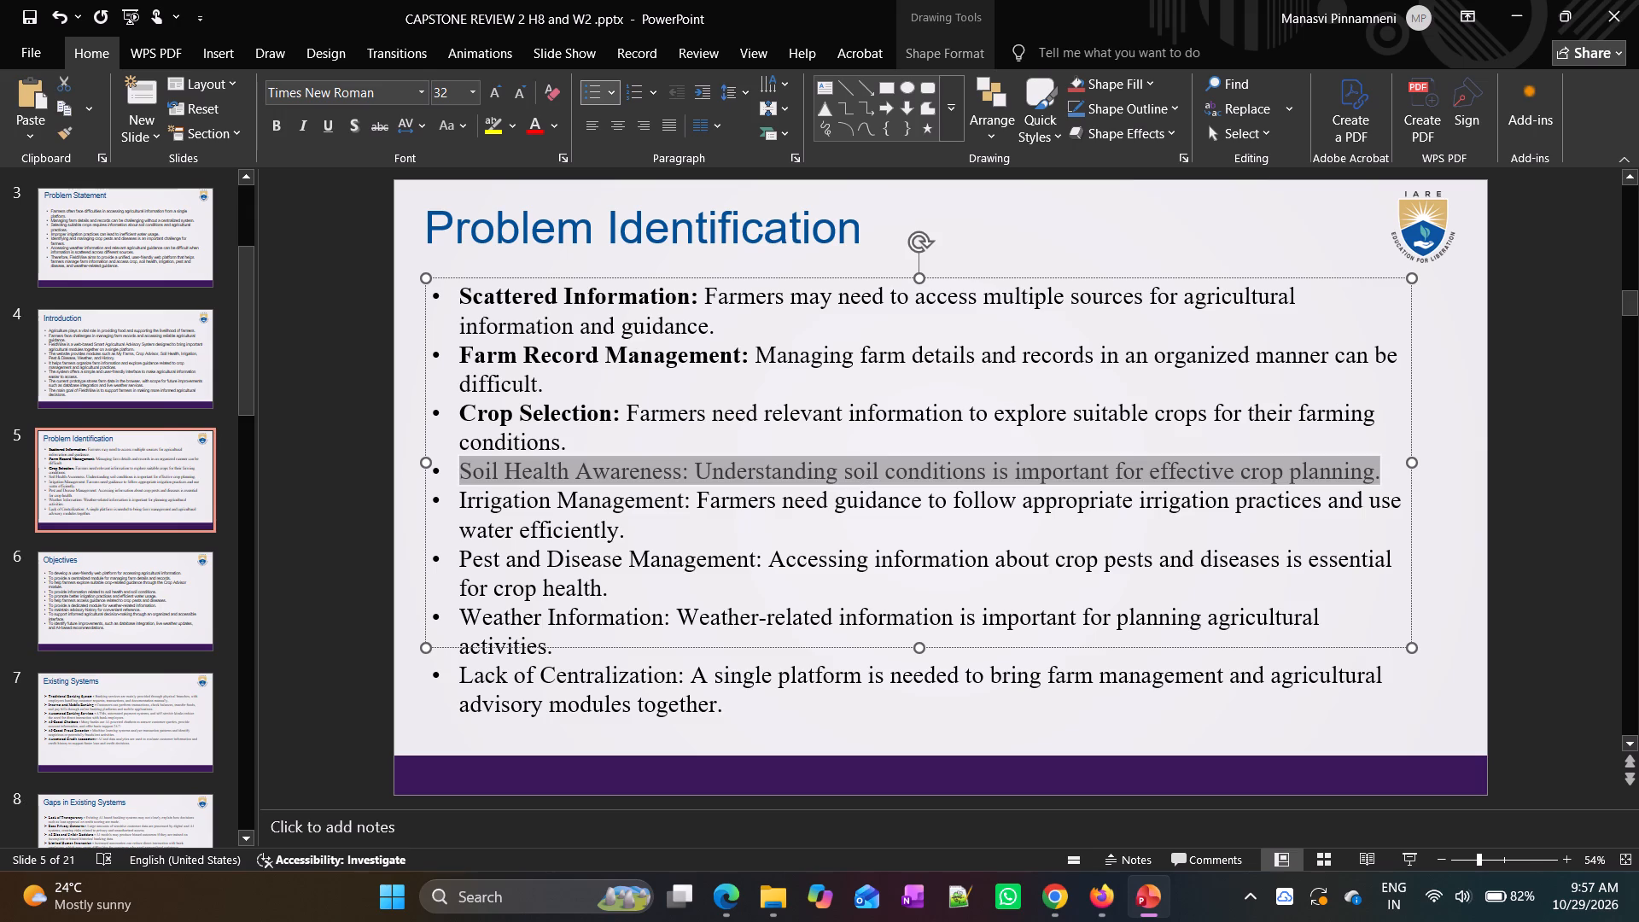
{"action": "key", "text": "Up"}
{"action": "key", "text": "Down"}
{"action": "key", "text": "ctrl+shift+Right"}
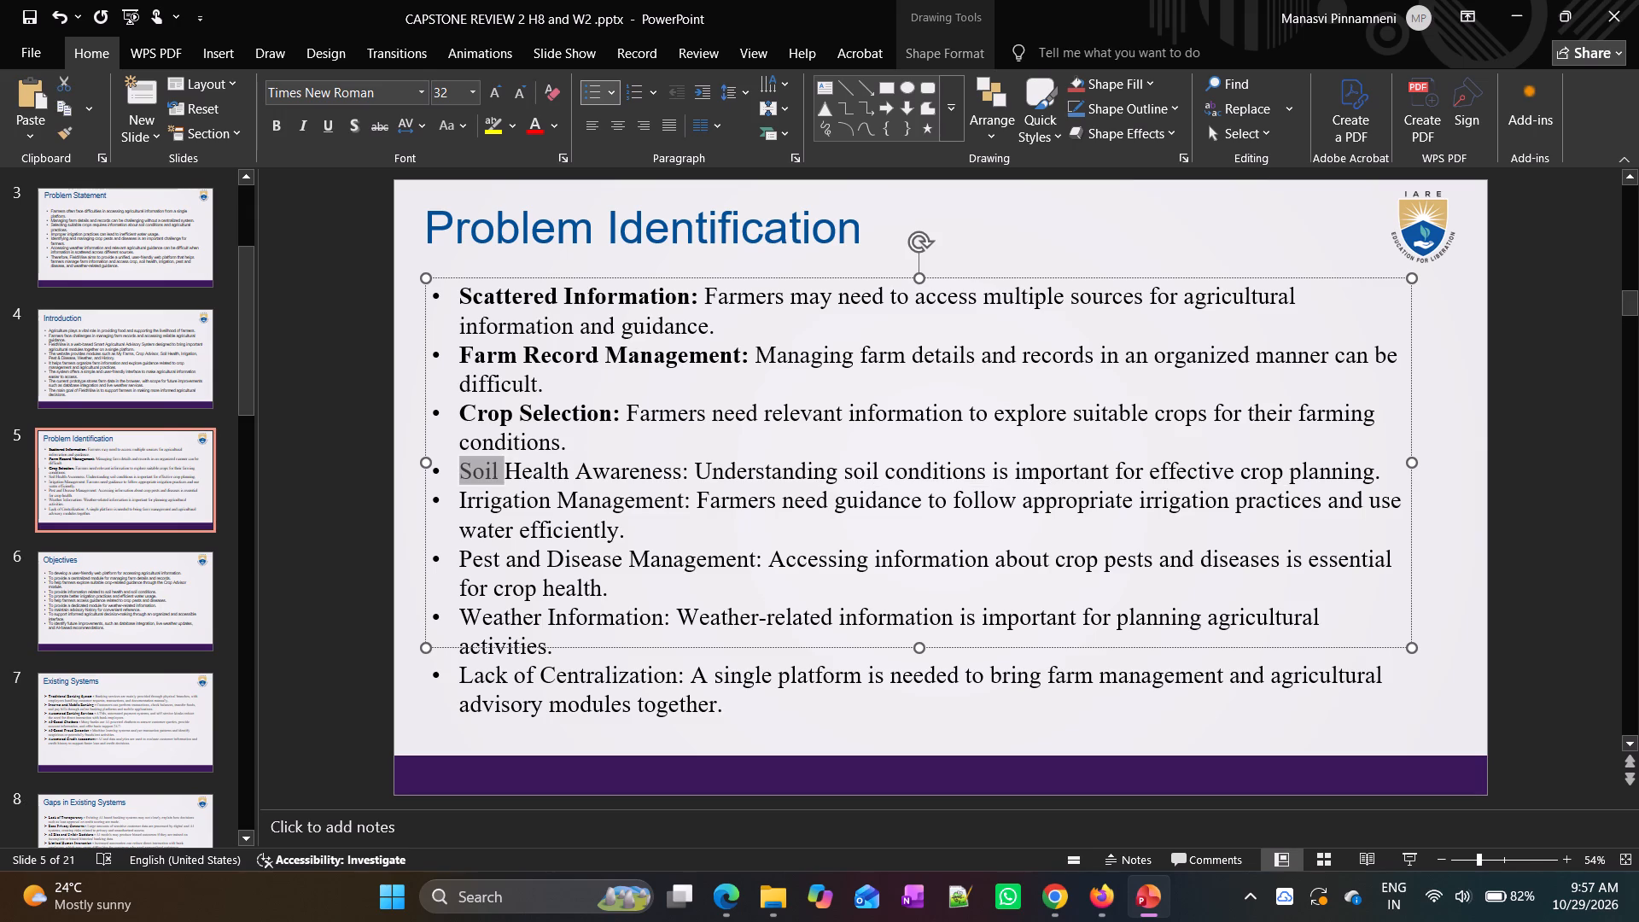
{"action": "key", "text": "ctrl+shift+Right"}
{"action": "key", "text": "ctrl+shift+Right"}
{"action": "key", "text": "ctrl+shift+Right"}
{"action": "key", "text": "ctrl+b"}
Make the lead-in label "Irrigation Management:" bold in the fifth bullet.
{"action": "key", "text": "Down"}
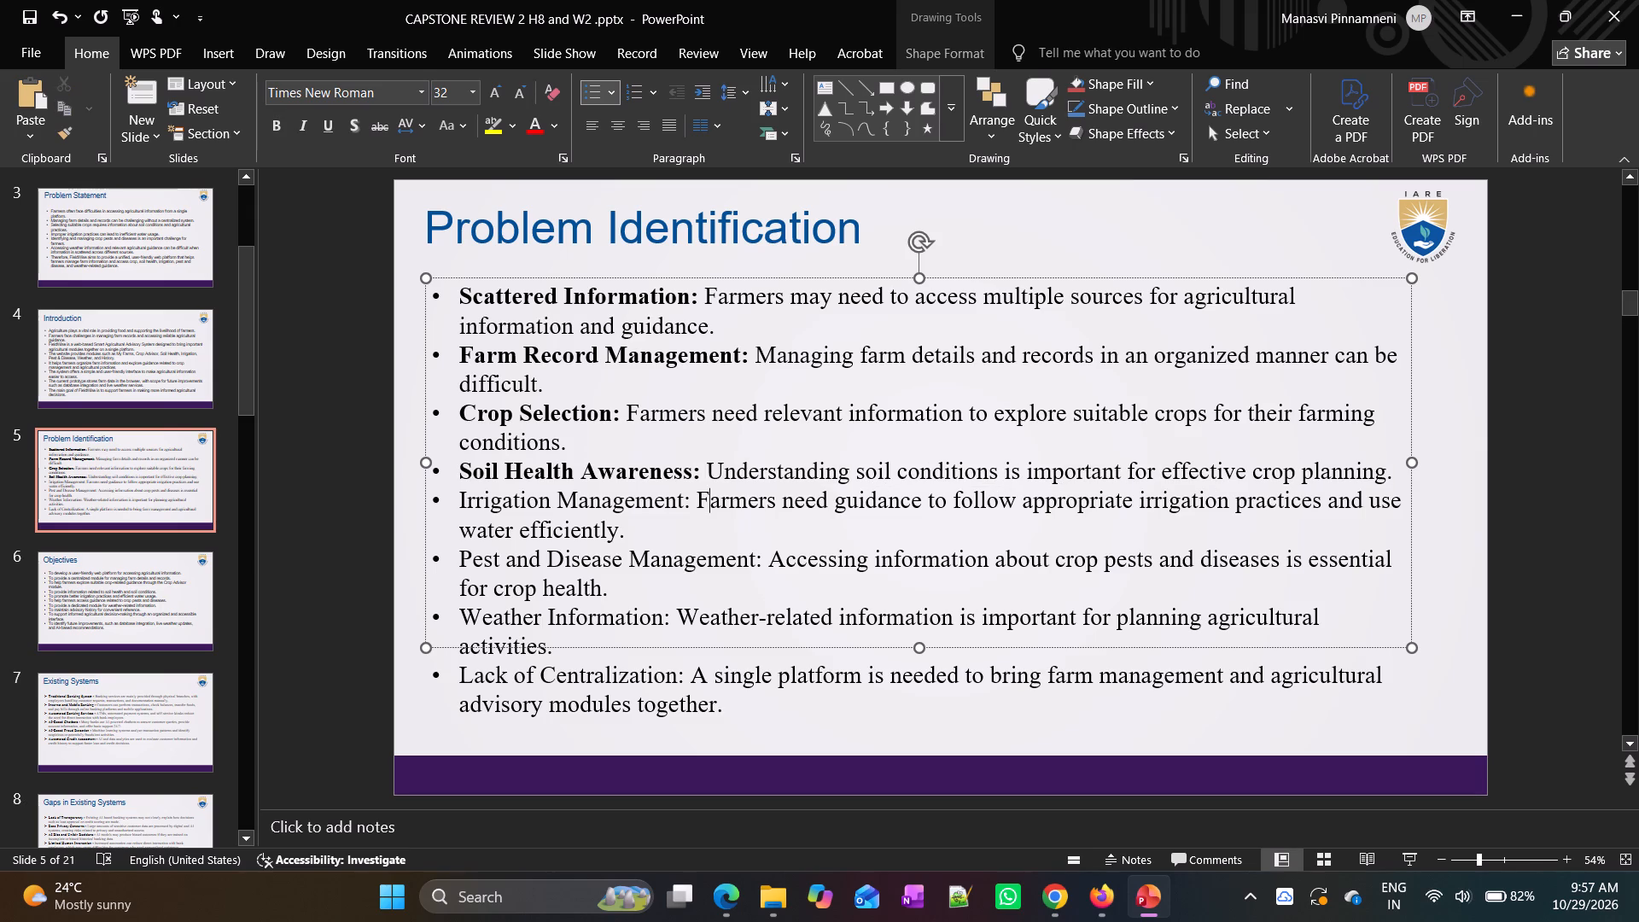
{"action": "key", "text": "Left"}
{"action": "key", "text": "ctrl+shift+Left"}
{"action": "key", "text": "ctrl+shift+Up"}
{"action": "key", "text": "ctrl+b"}
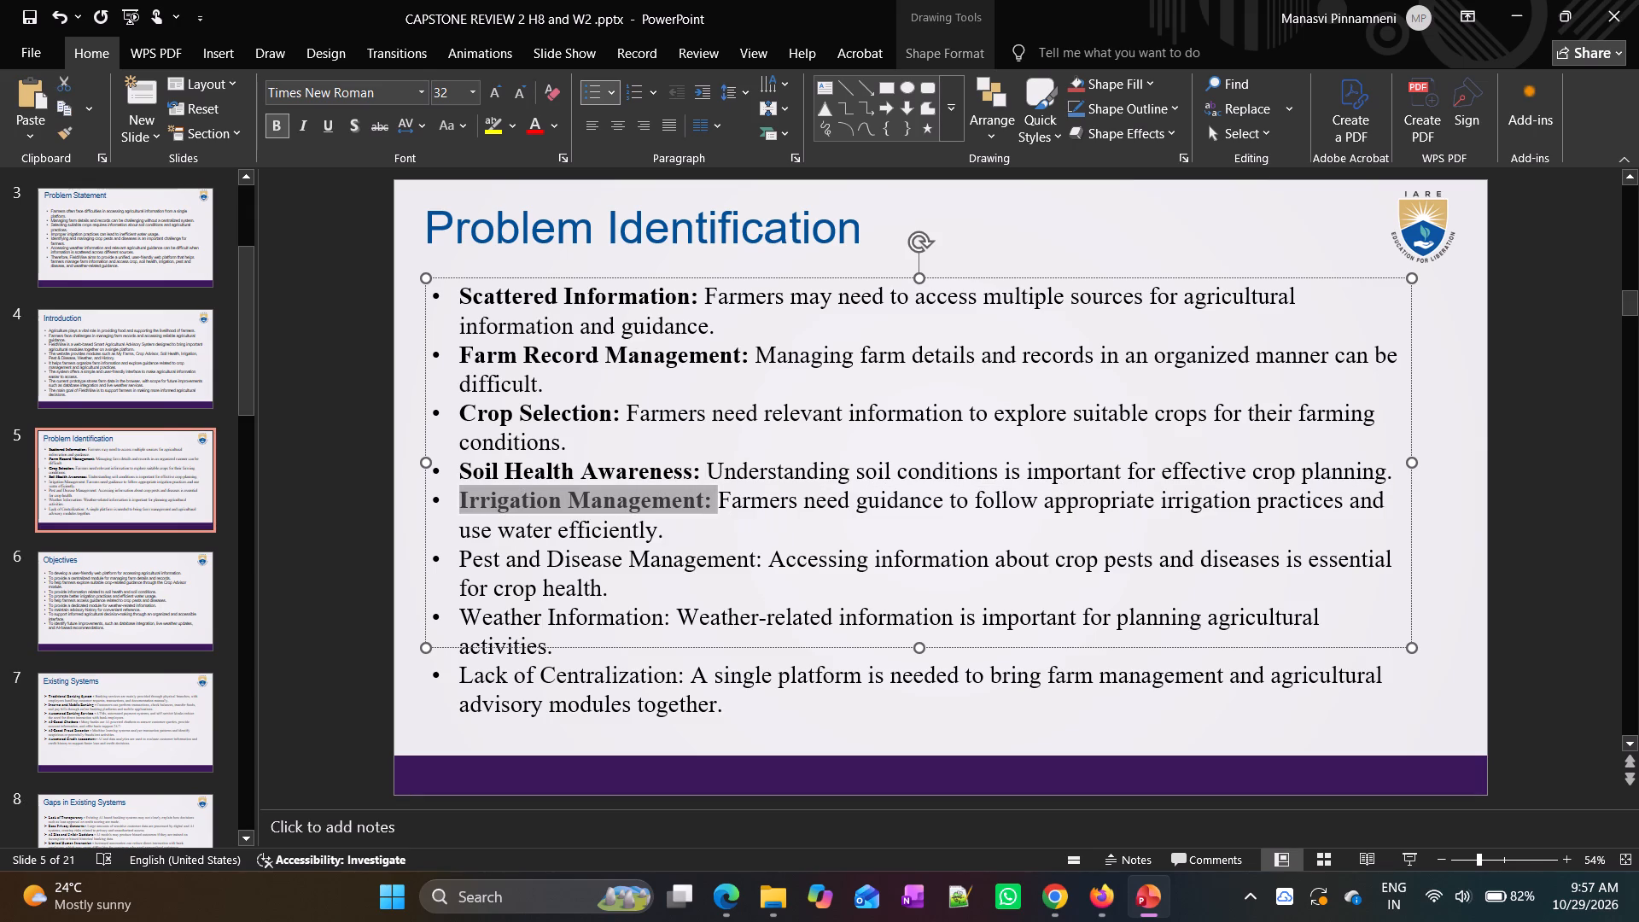
Make the lead-in label "Pest and Disease Management:" bold in the sixth bullet.
{"action": "key", "text": "Down"}
{"action": "key", "text": "Down"}
{"action": "key", "text": "Right"}
{"action": "key", "text": "Right"}
{"action": "key", "text": "Right"}
{"action": "key", "text": "Right"}
{"action": "key", "text": "Right"}
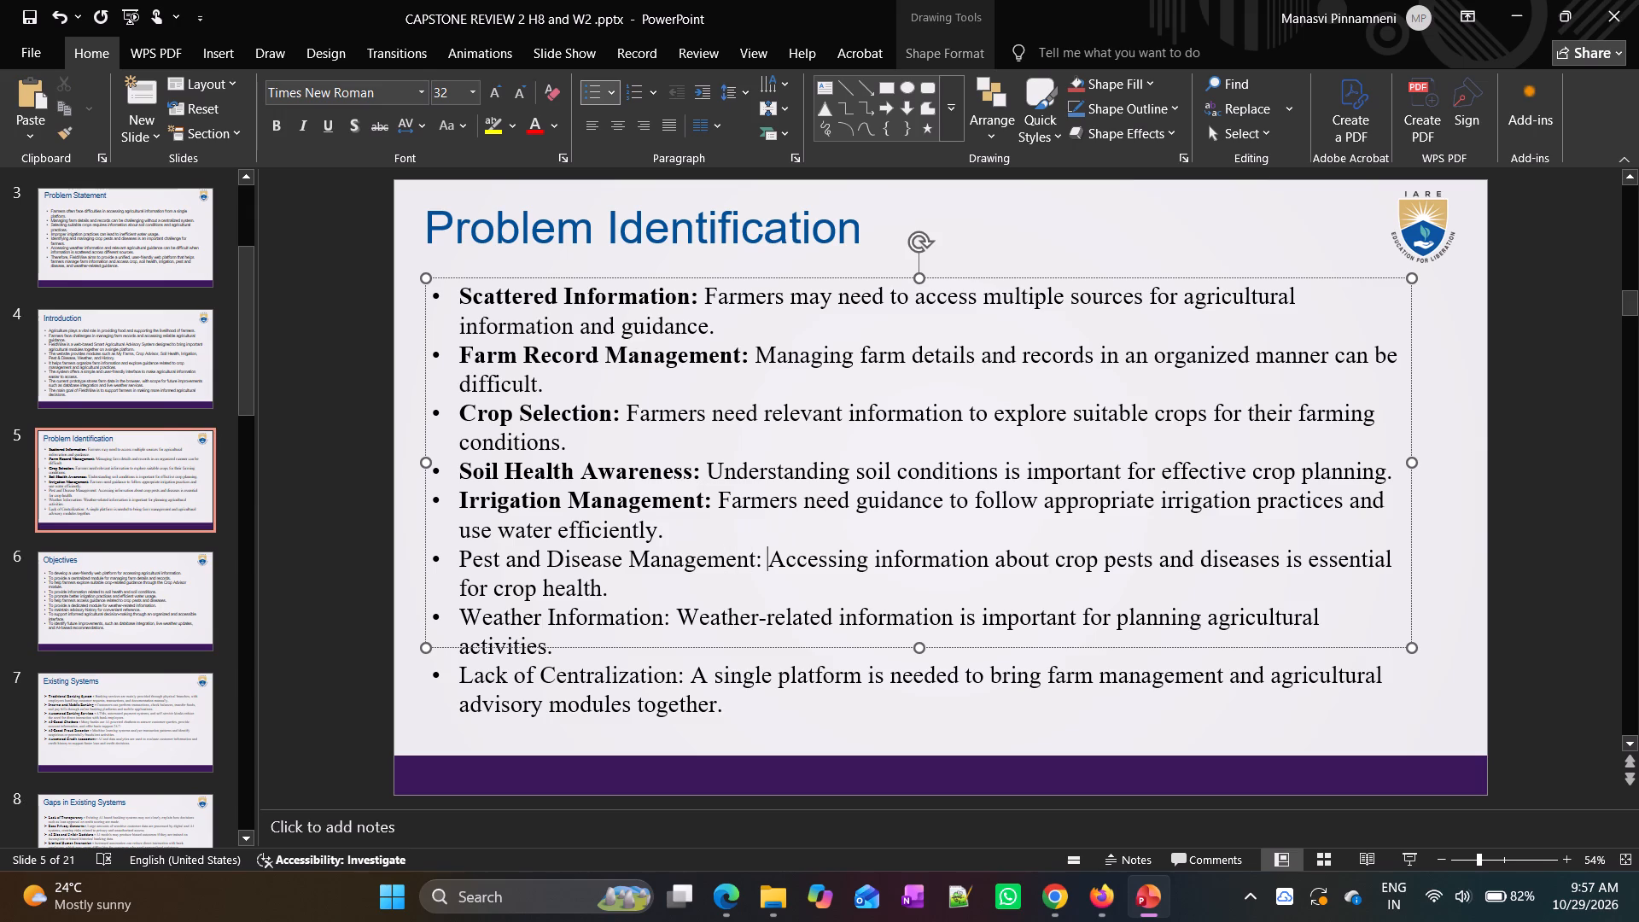
{"action": "key", "text": "ctrl+shift+Up"}
{"action": "key", "text": "ctrl+b"}
Make the lead-in labels "Weather Information:" and "Lack of Centralization:" bold in the last two bullets.
{"action": "key", "text": "Down"}
{"action": "key", "text": "Left"}
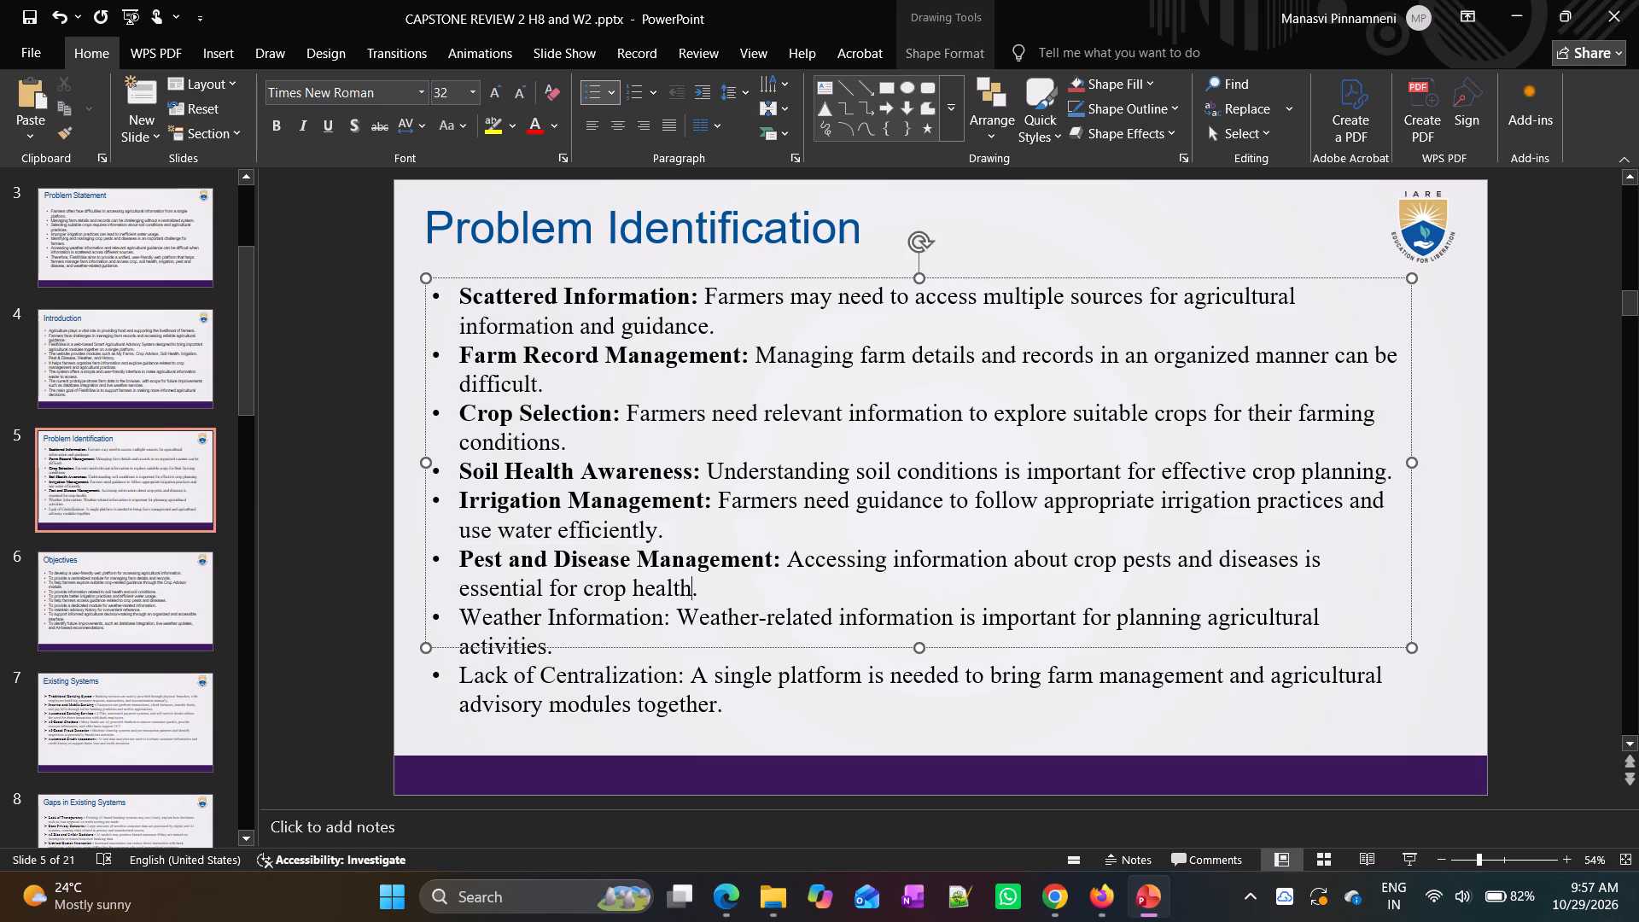
{"action": "key", "text": "Down"}
{"action": "key", "text": "Left"}
{"action": "key", "text": "Left"}
{"action": "key", "text": "ctrl+shift+Up"}
{"action": "key", "text": "ctrl+b"}
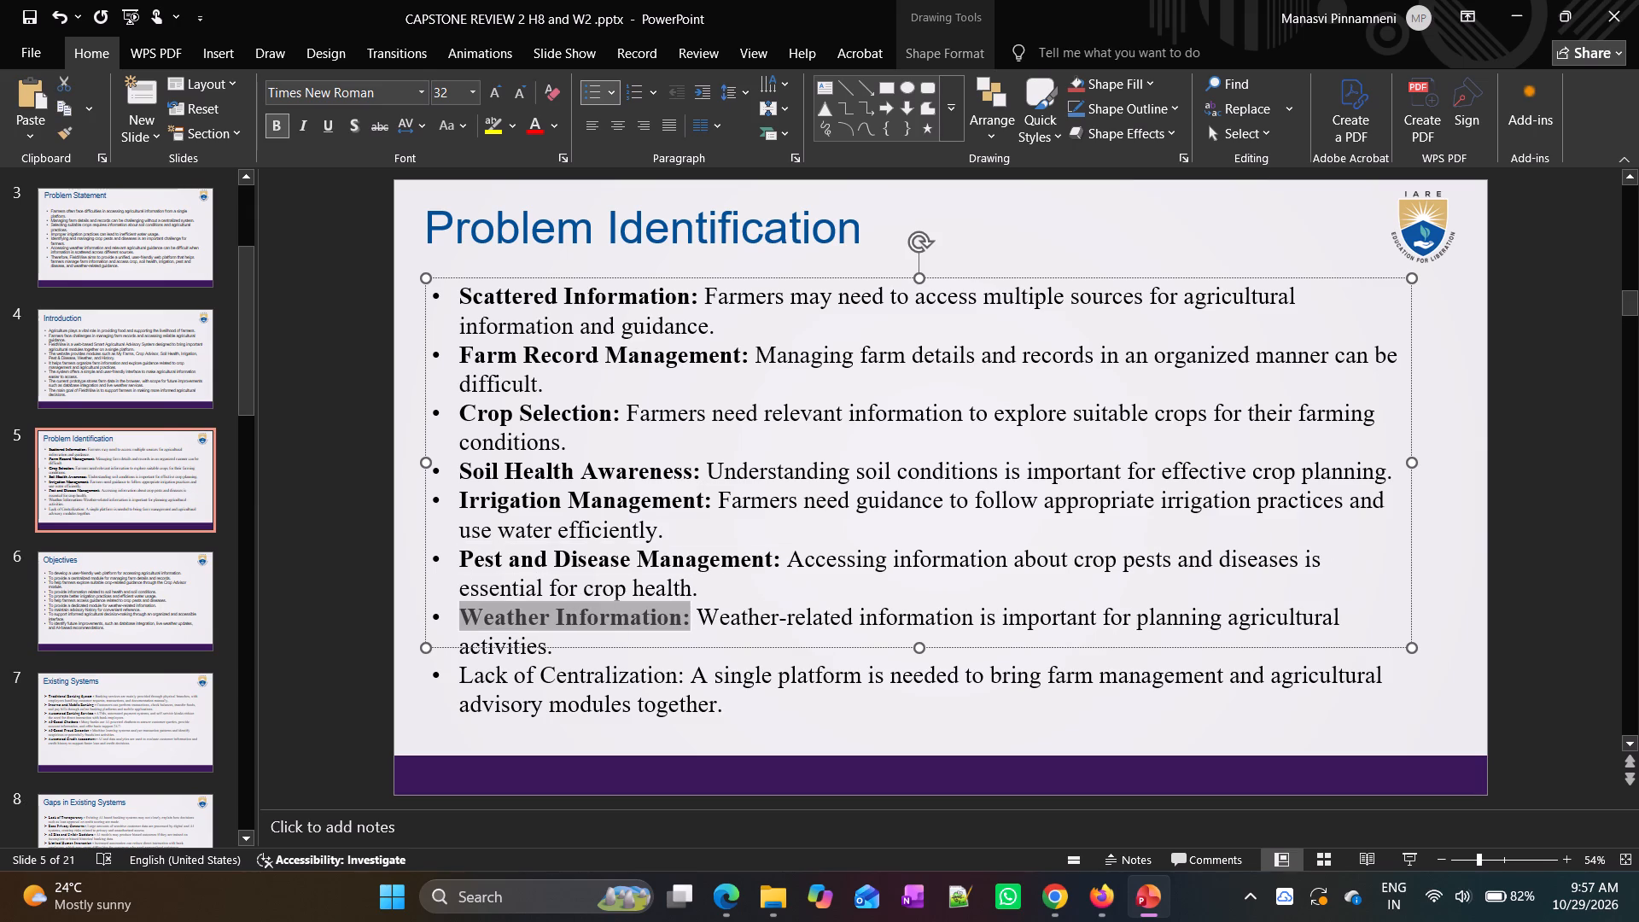
{"action": "key", "text": "Down"}
{"action": "key", "text": "Down"}
{"action": "key", "text": "ctrl+shift+Up"}
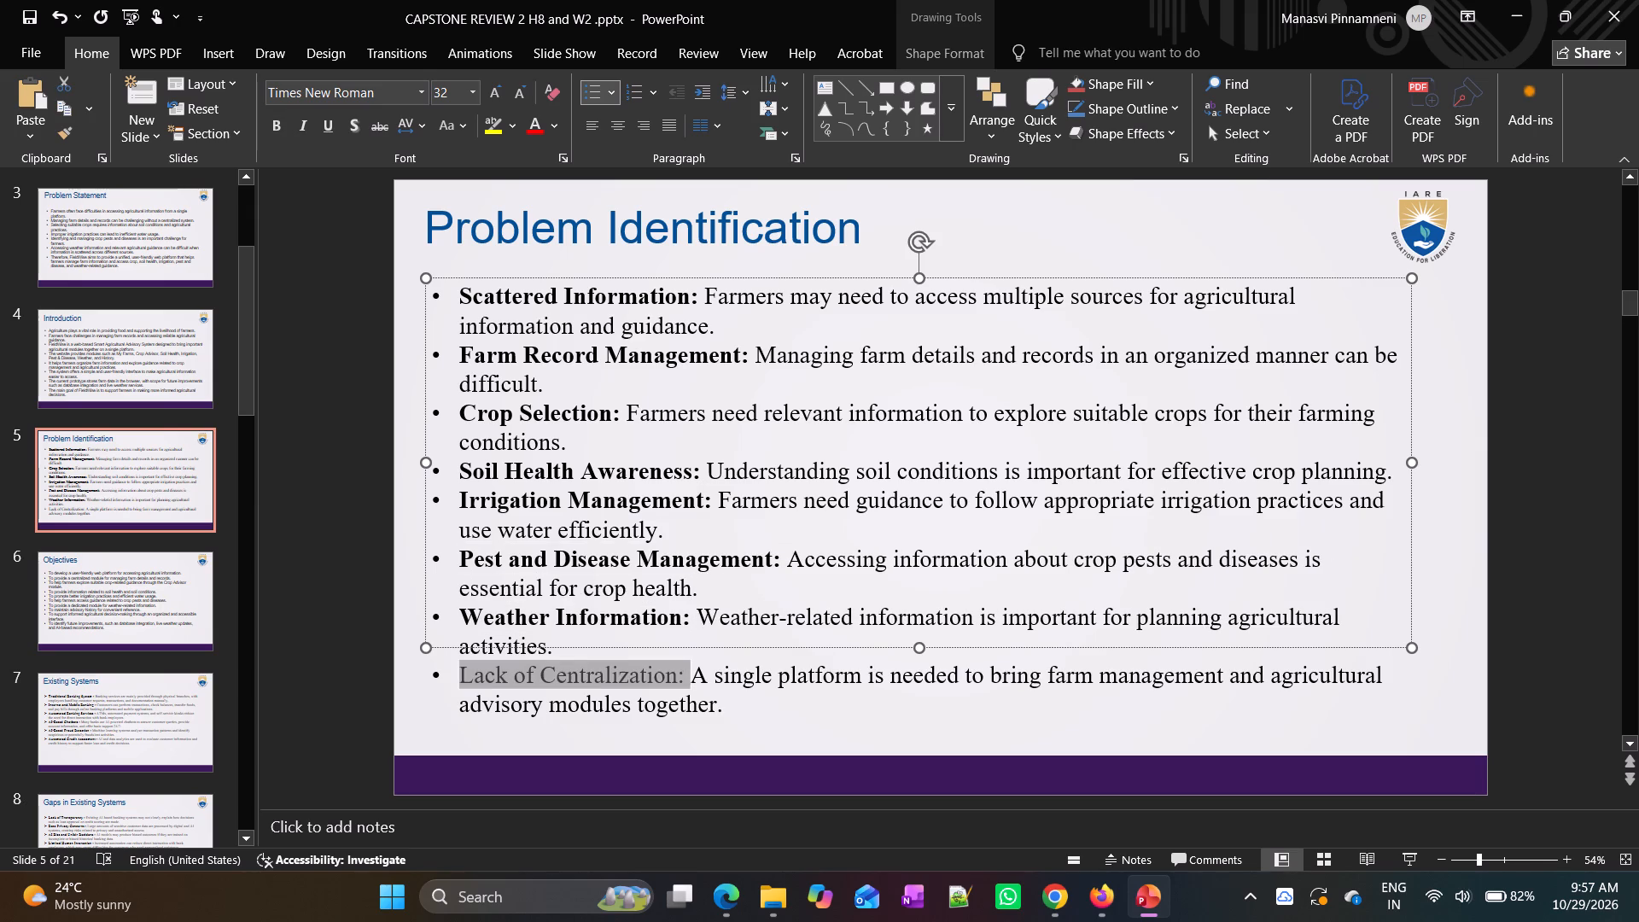
{"action": "key", "text": "ctrl+b"}
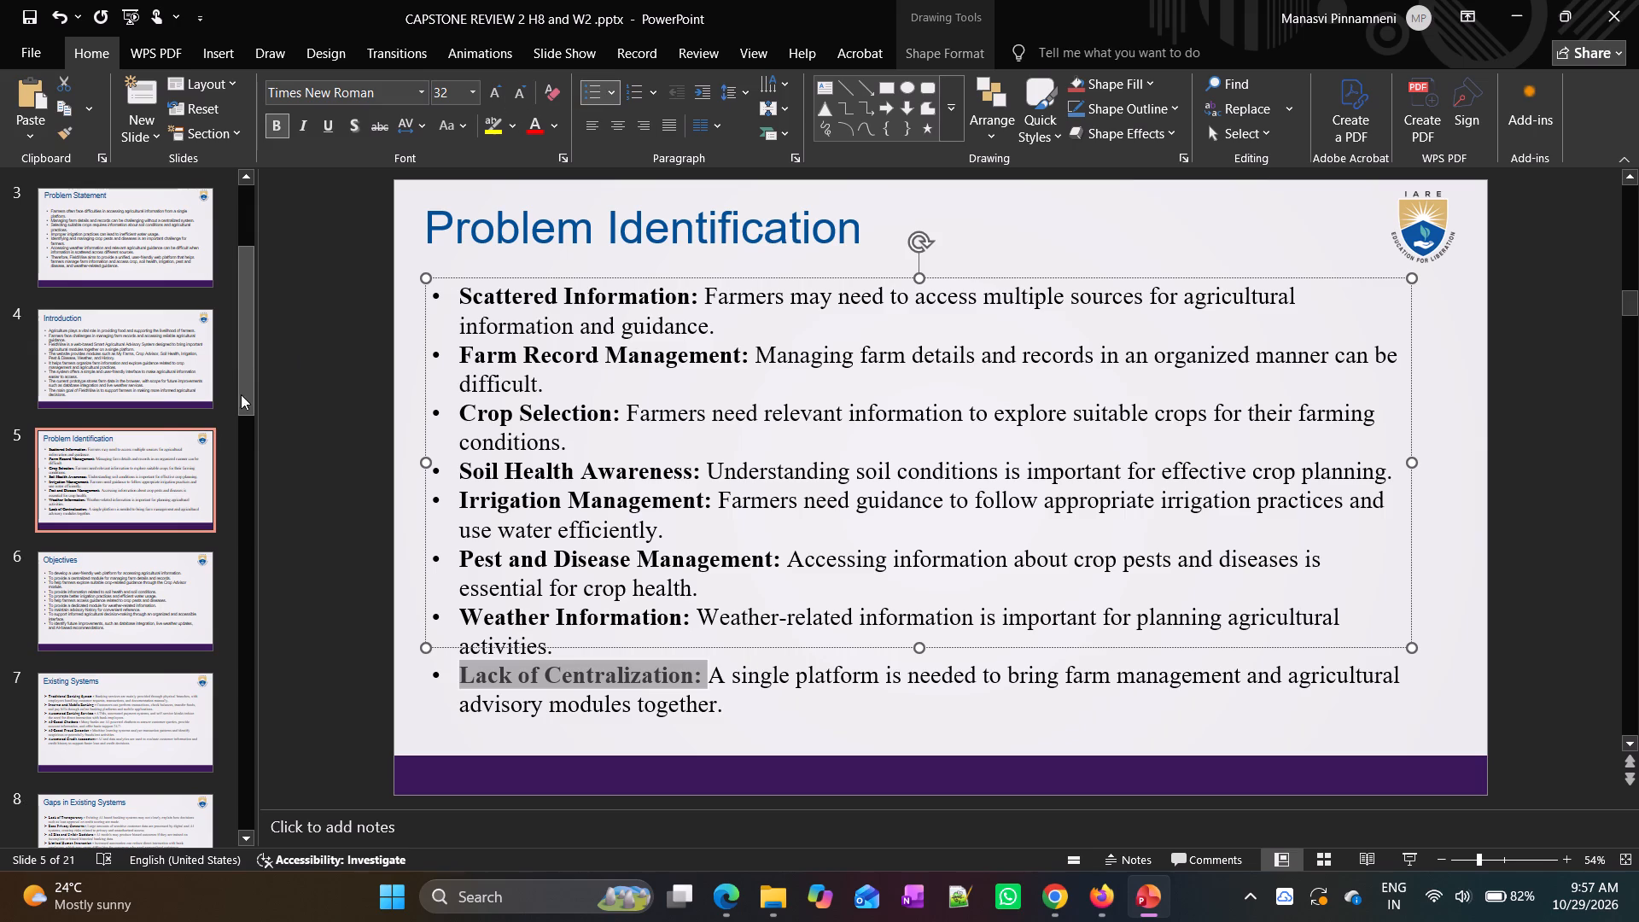
Set all the bullet text on the Introduction slide to Times New Roman.
{"action": "left_click", "coordinate": [186, 353]}
{"action": "left_click", "coordinate": [691, 435]}
{"action": "key", "text": "ctrl+a"}
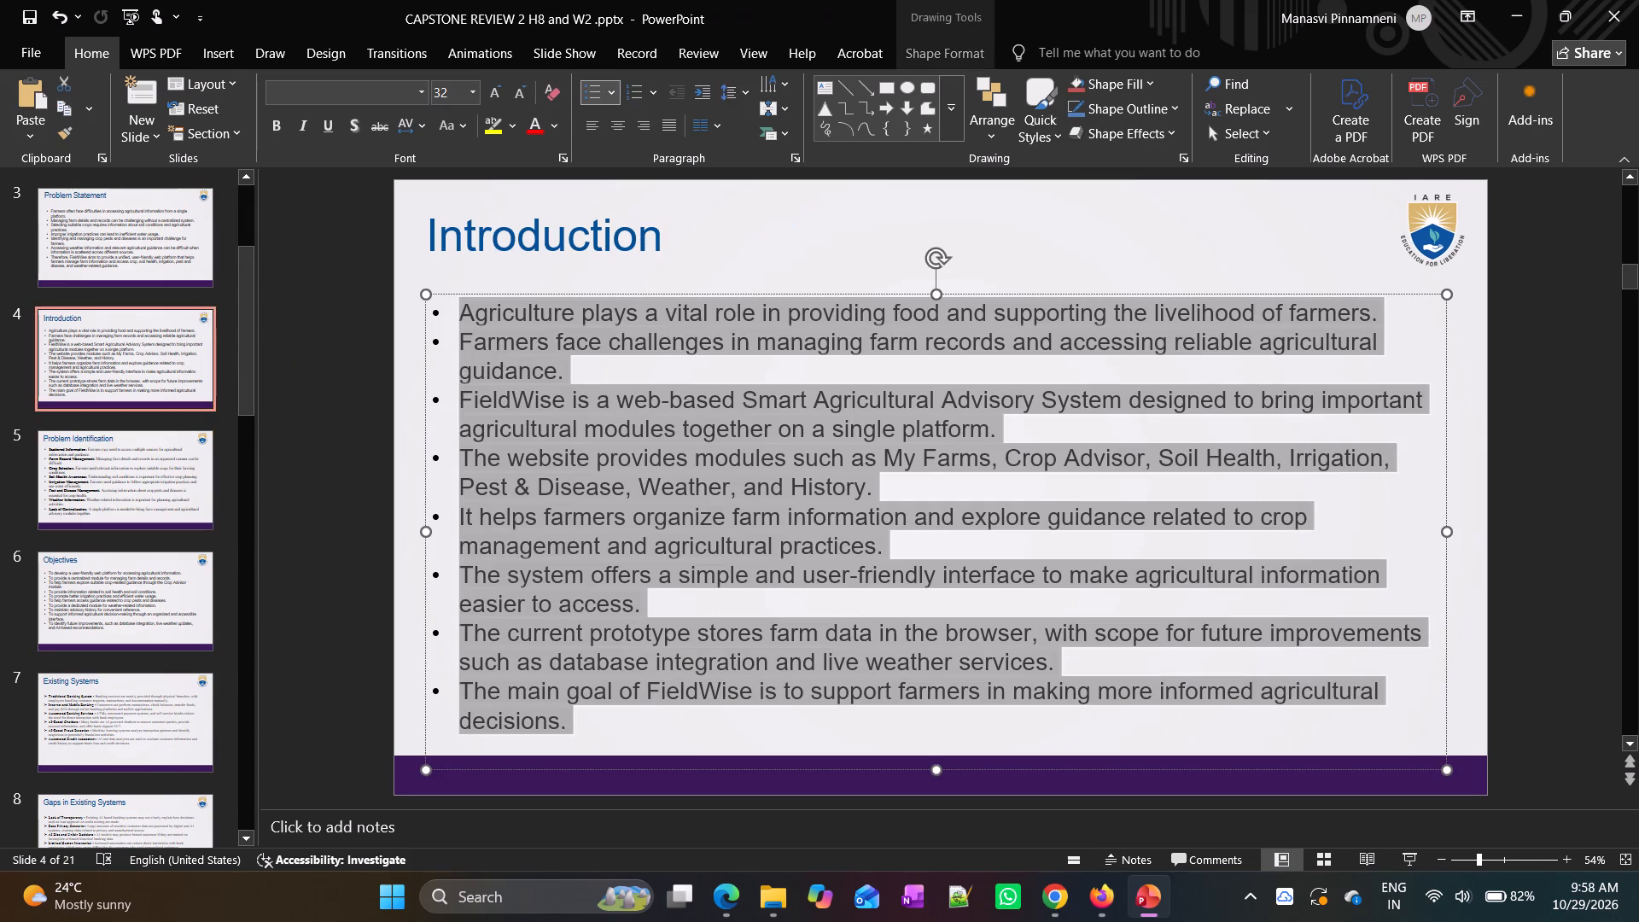
{"action": "left_click", "coordinate": [391, 85]}
{"action": "type", "text": "times"}
{"action": "key", "text": "Return"}
Set all the bullet text on the Problem Statement slide to Times New Roman.
{"action": "left_click", "coordinate": [133, 259]}
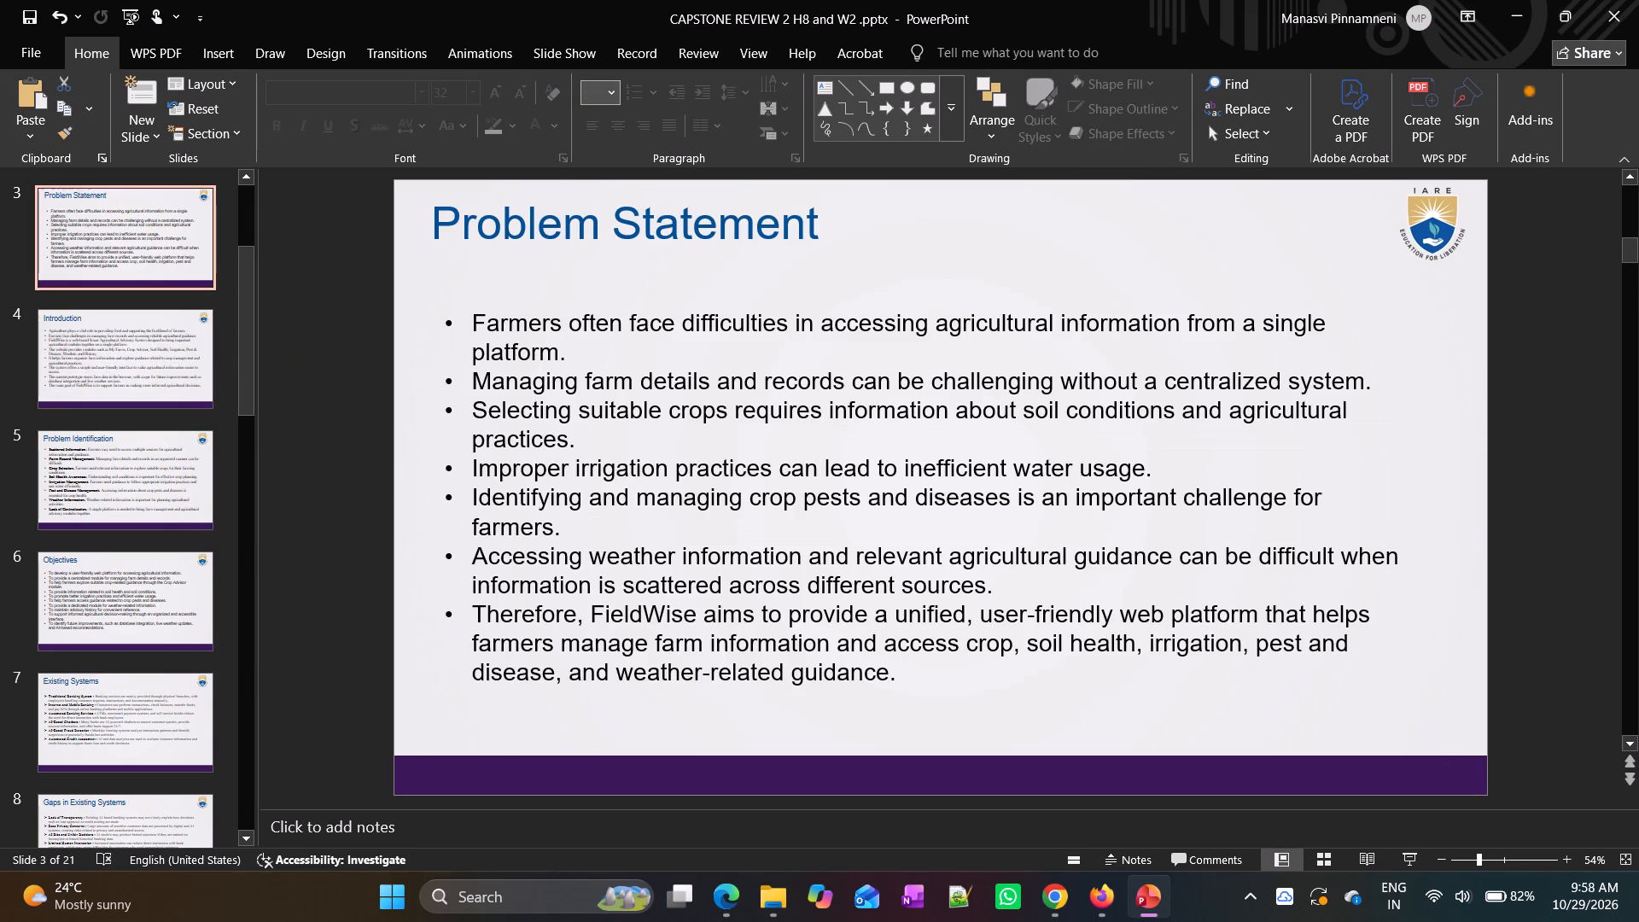
{"action": "left_click", "coordinate": [558, 432]}
{"action": "key", "text": "ctrl+a"}
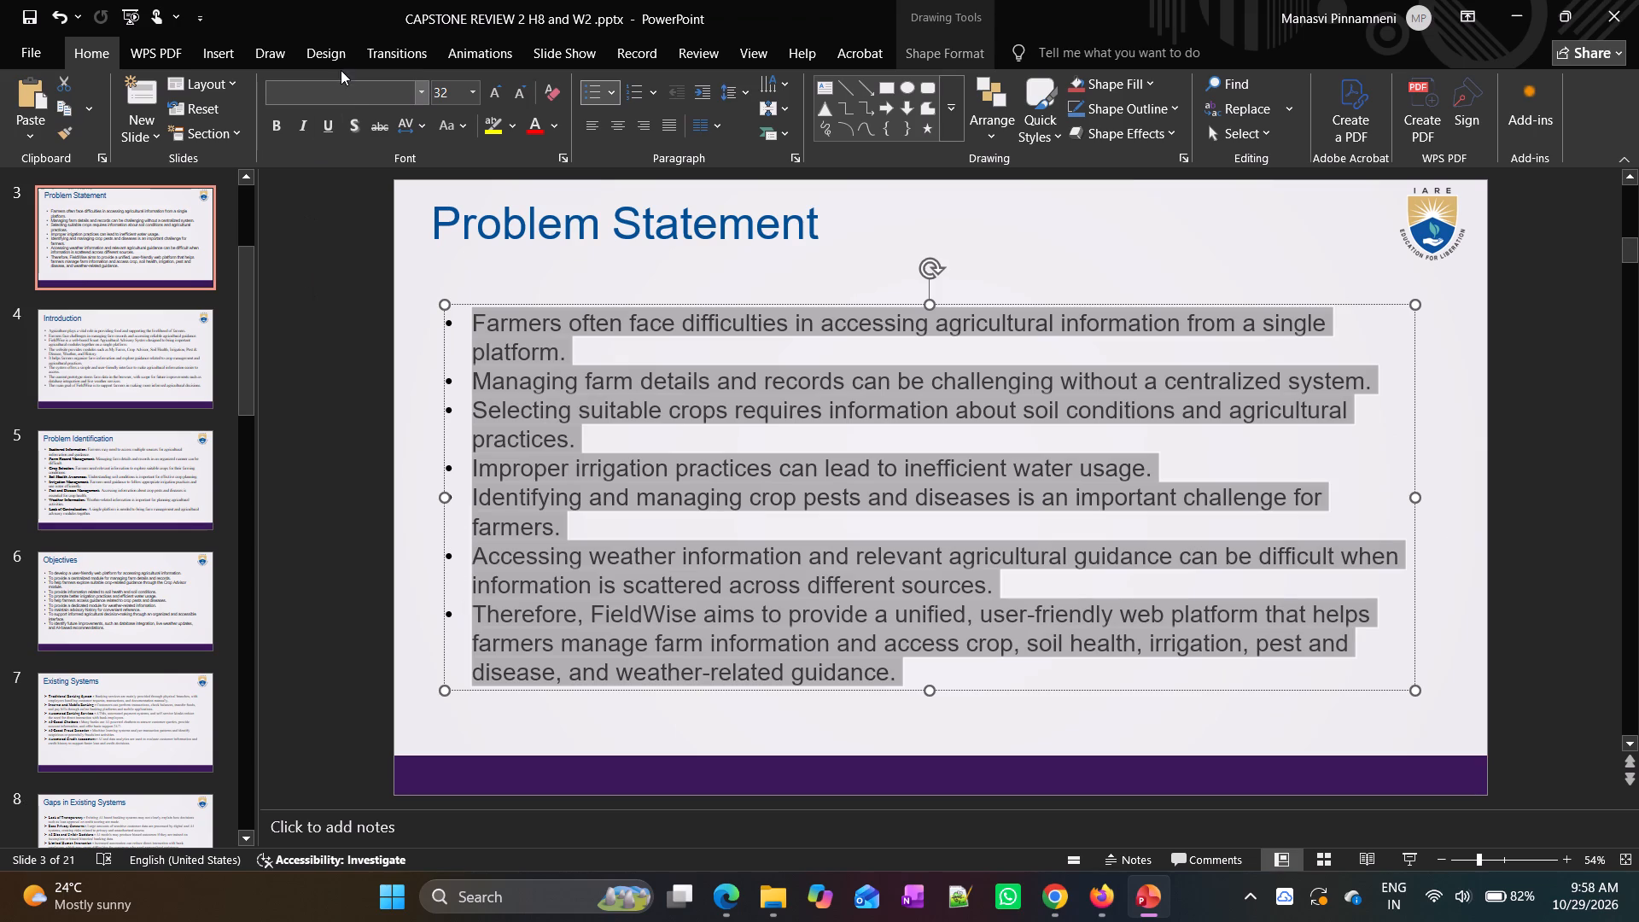
{"action": "left_click", "coordinate": [354, 87]}
{"action": "type", "text": "times"}
{"action": "key", "text": "Return"}
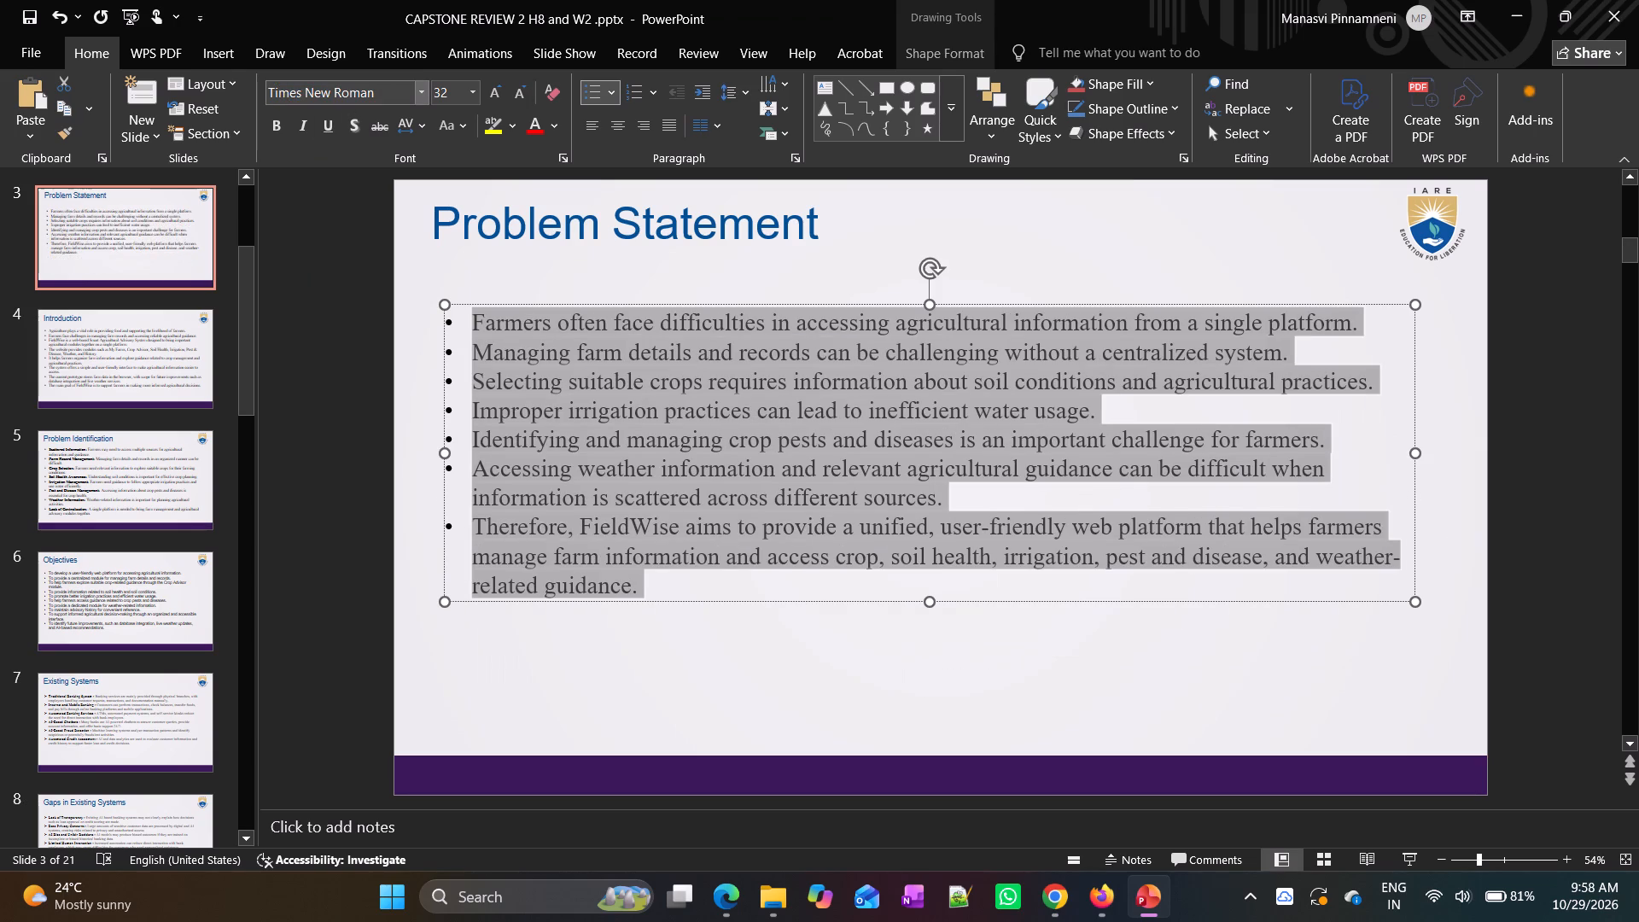
Set the title of the Problem Statement slide to Times New Roman.
{"action": "left_click_drag", "start_coordinate": [1175, 229], "coordinate": [1561, 190]}
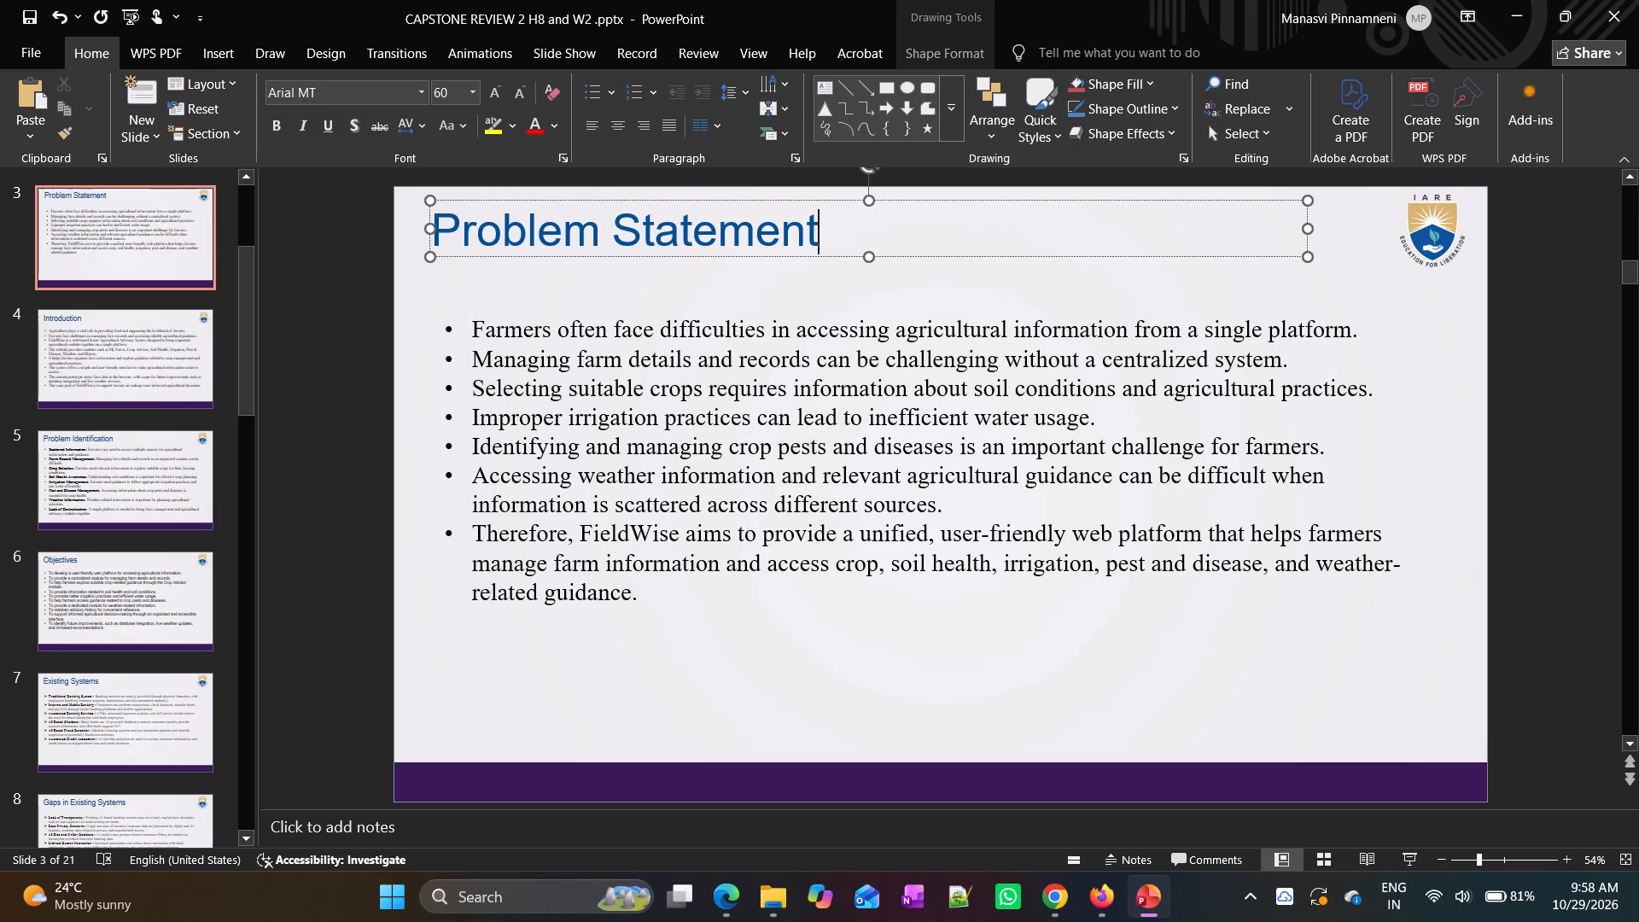
{"action": "left_click_drag", "start_coordinate": [1561, 190], "coordinate": [1571, 240]}
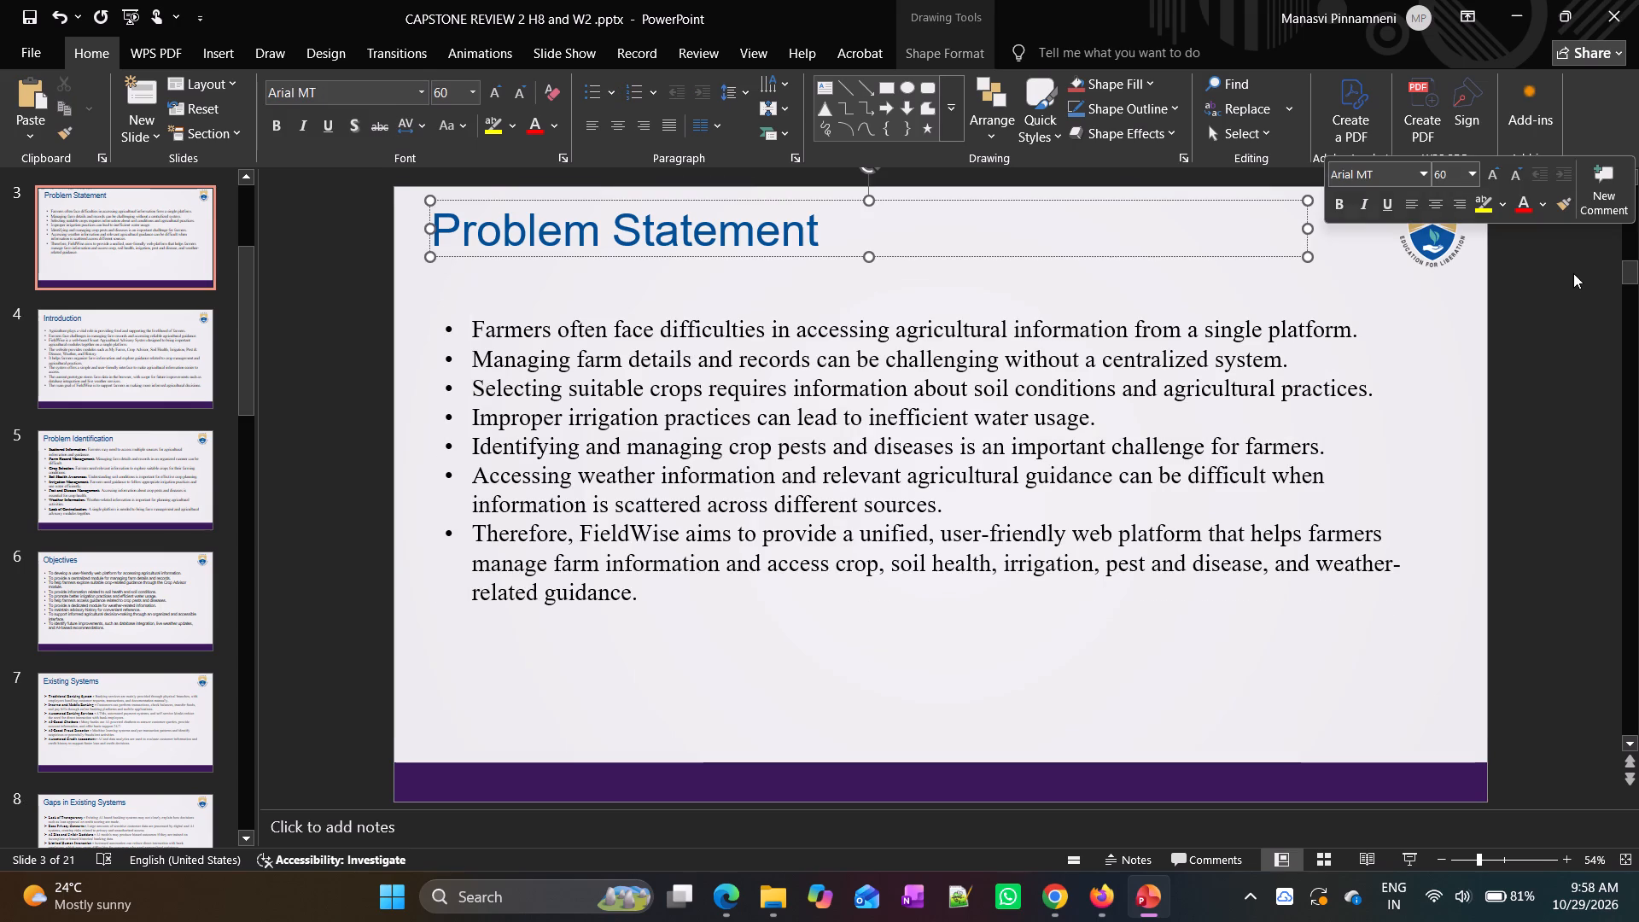
{"action": "key", "text": "ctrl+a"}
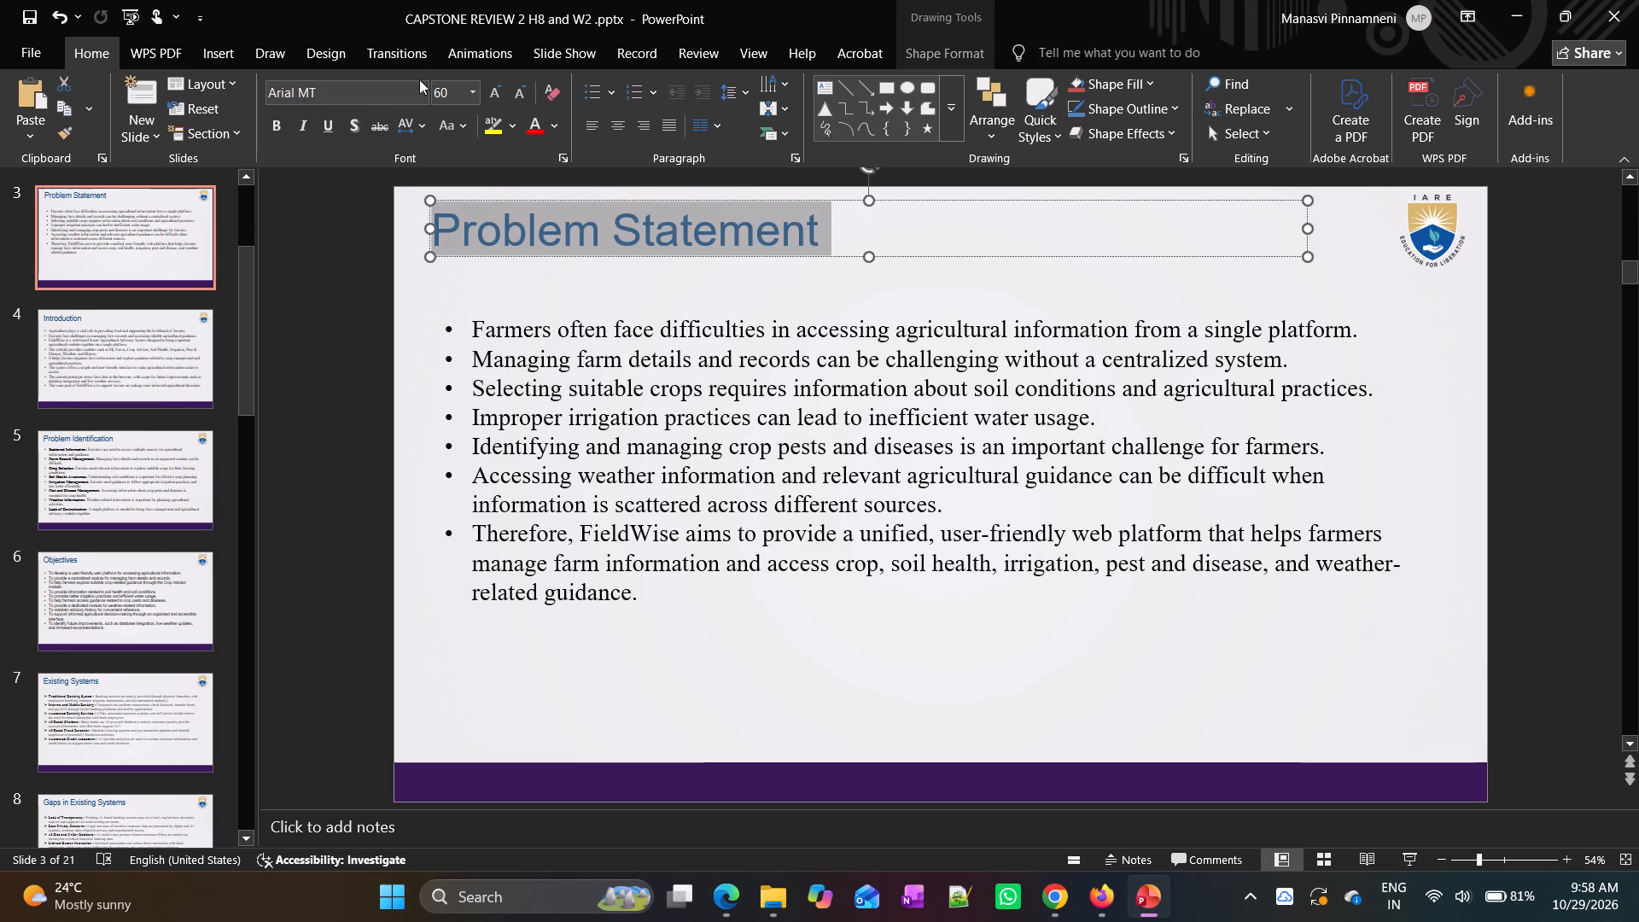
{"action": "left_click", "coordinate": [394, 87]}
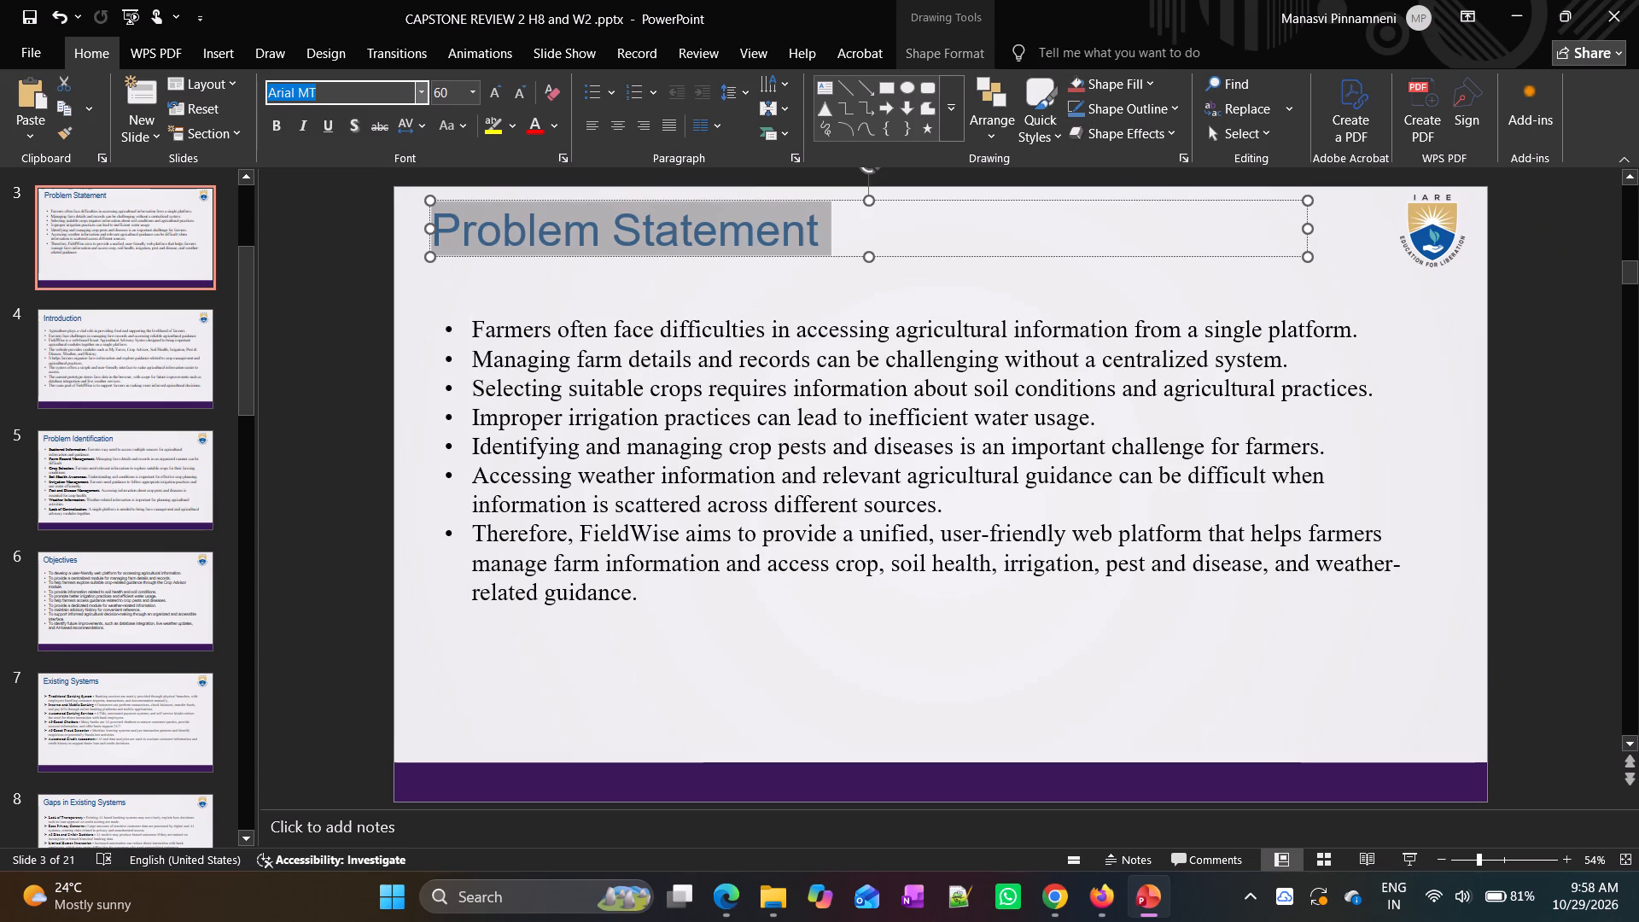
{"action": "type", "text": "times"}
{"action": "key", "text": "Return"}
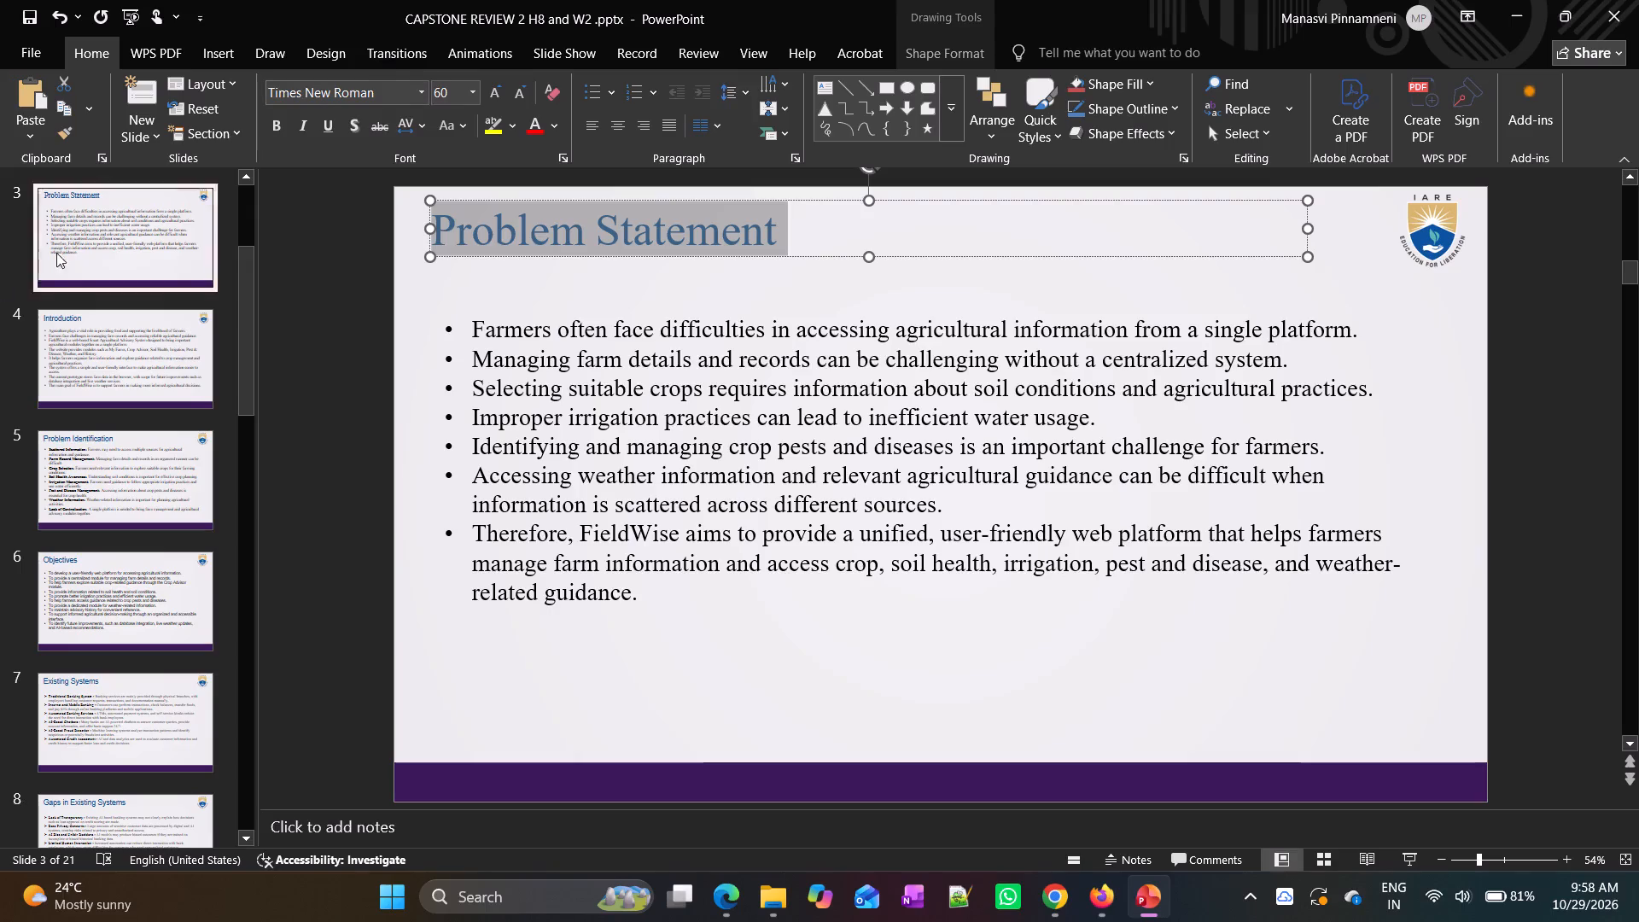
Set the title of the Introduction slide to Times New Roman.
{"action": "left_click", "coordinate": [129, 336]}
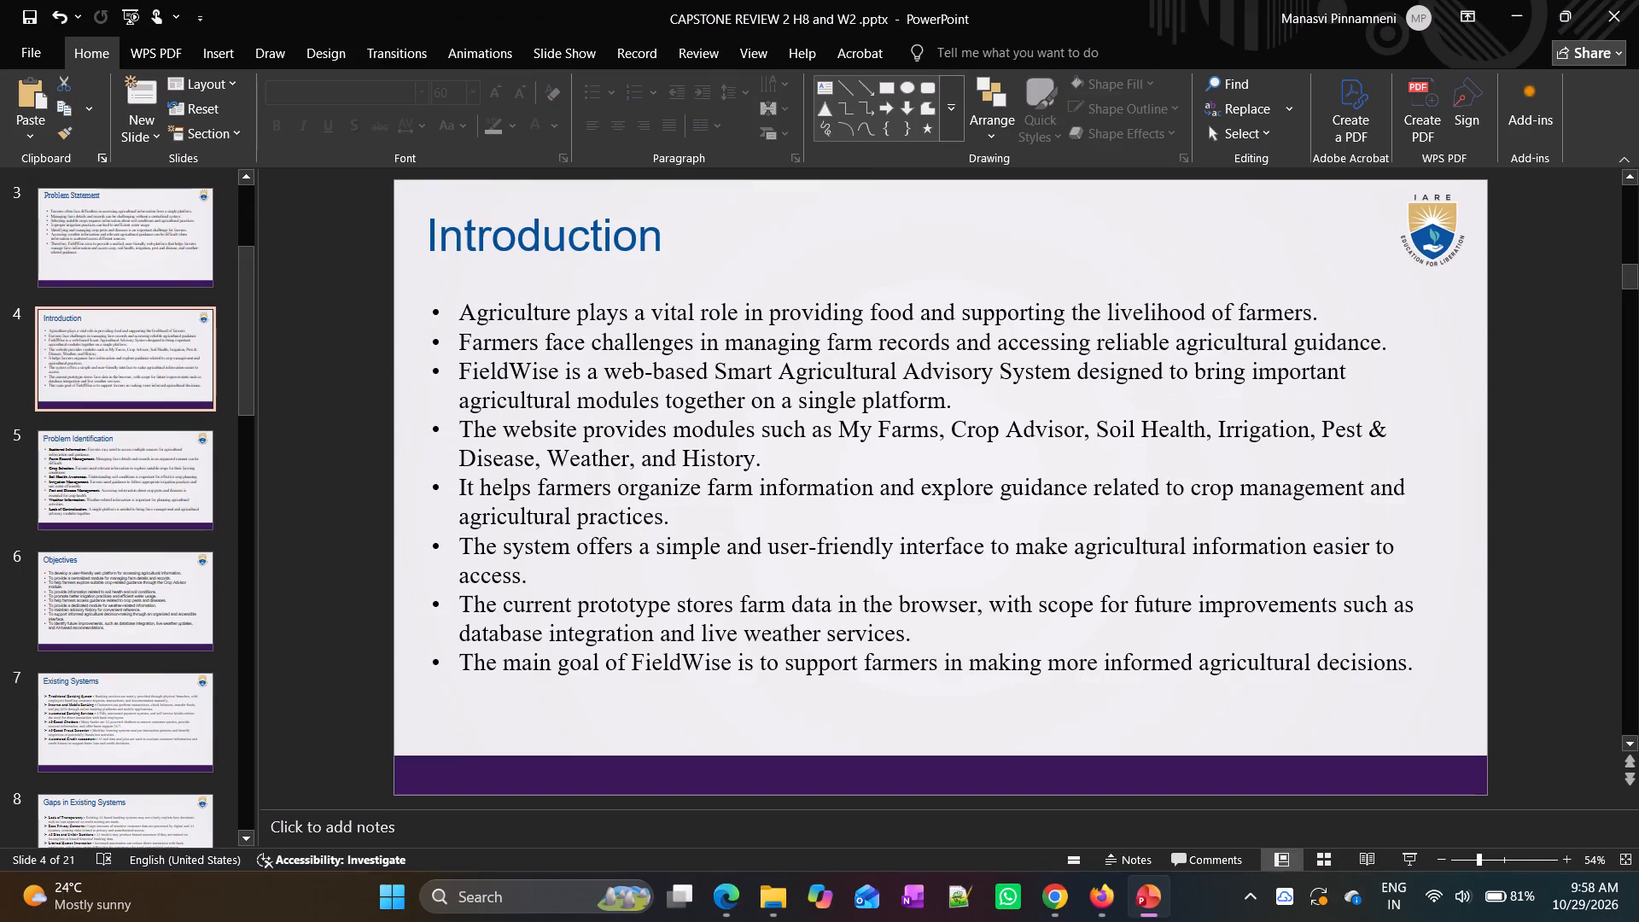
{"action": "left_click", "coordinate": [496, 220]}
{"action": "key", "text": "ctrl+a"}
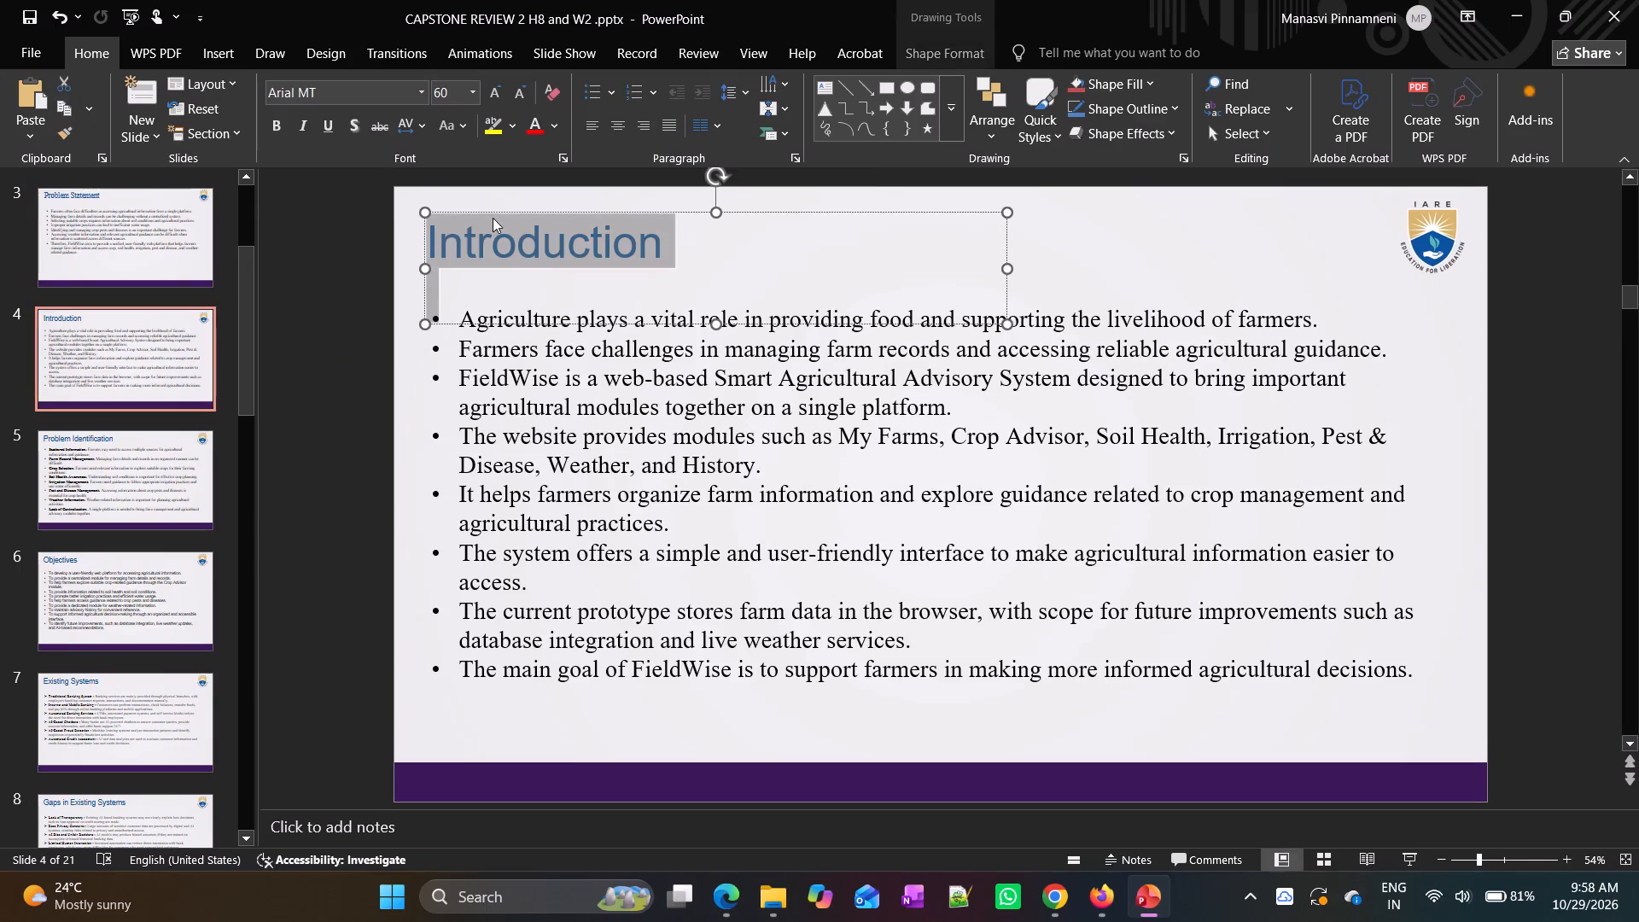
{"action": "left_click", "coordinate": [372, 89]}
{"action": "type", "text": "times"}
{"action": "key", "text": "Return"}
Set the title of the Abstract slide to Times New Roman.
{"action": "scroll", "coordinate": [182, 234], "scroll_direction": "up", "scroll_amount": 3}
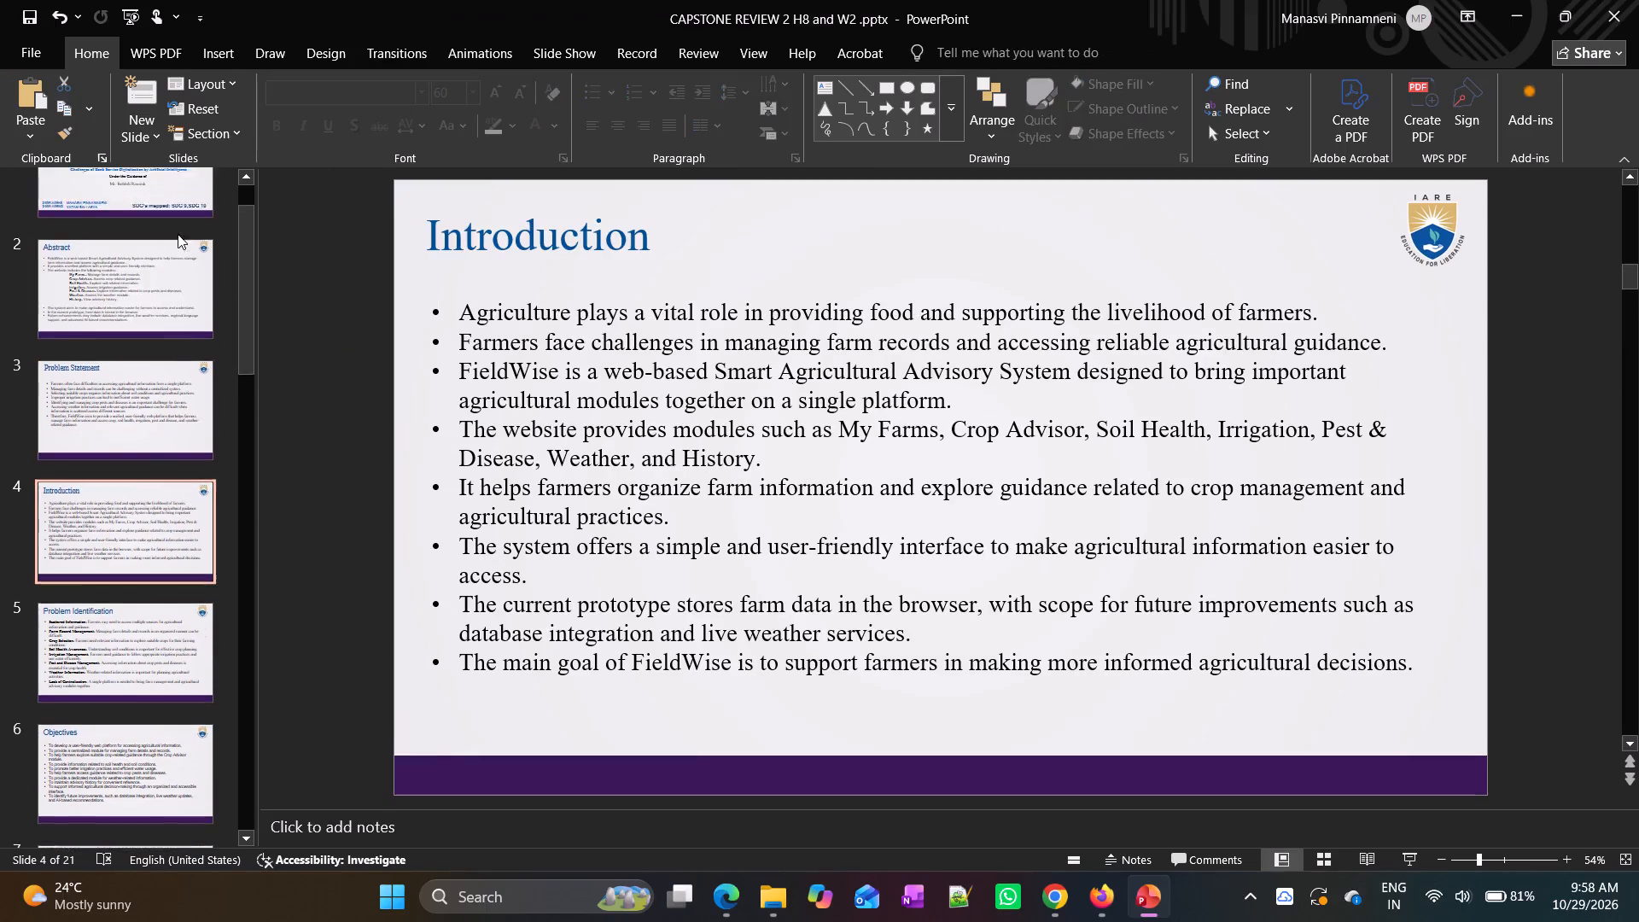
{"action": "left_click", "coordinate": [154, 263]}
{"action": "left_click", "coordinate": [580, 233]}
{"action": "key", "text": "ctrl+a"}
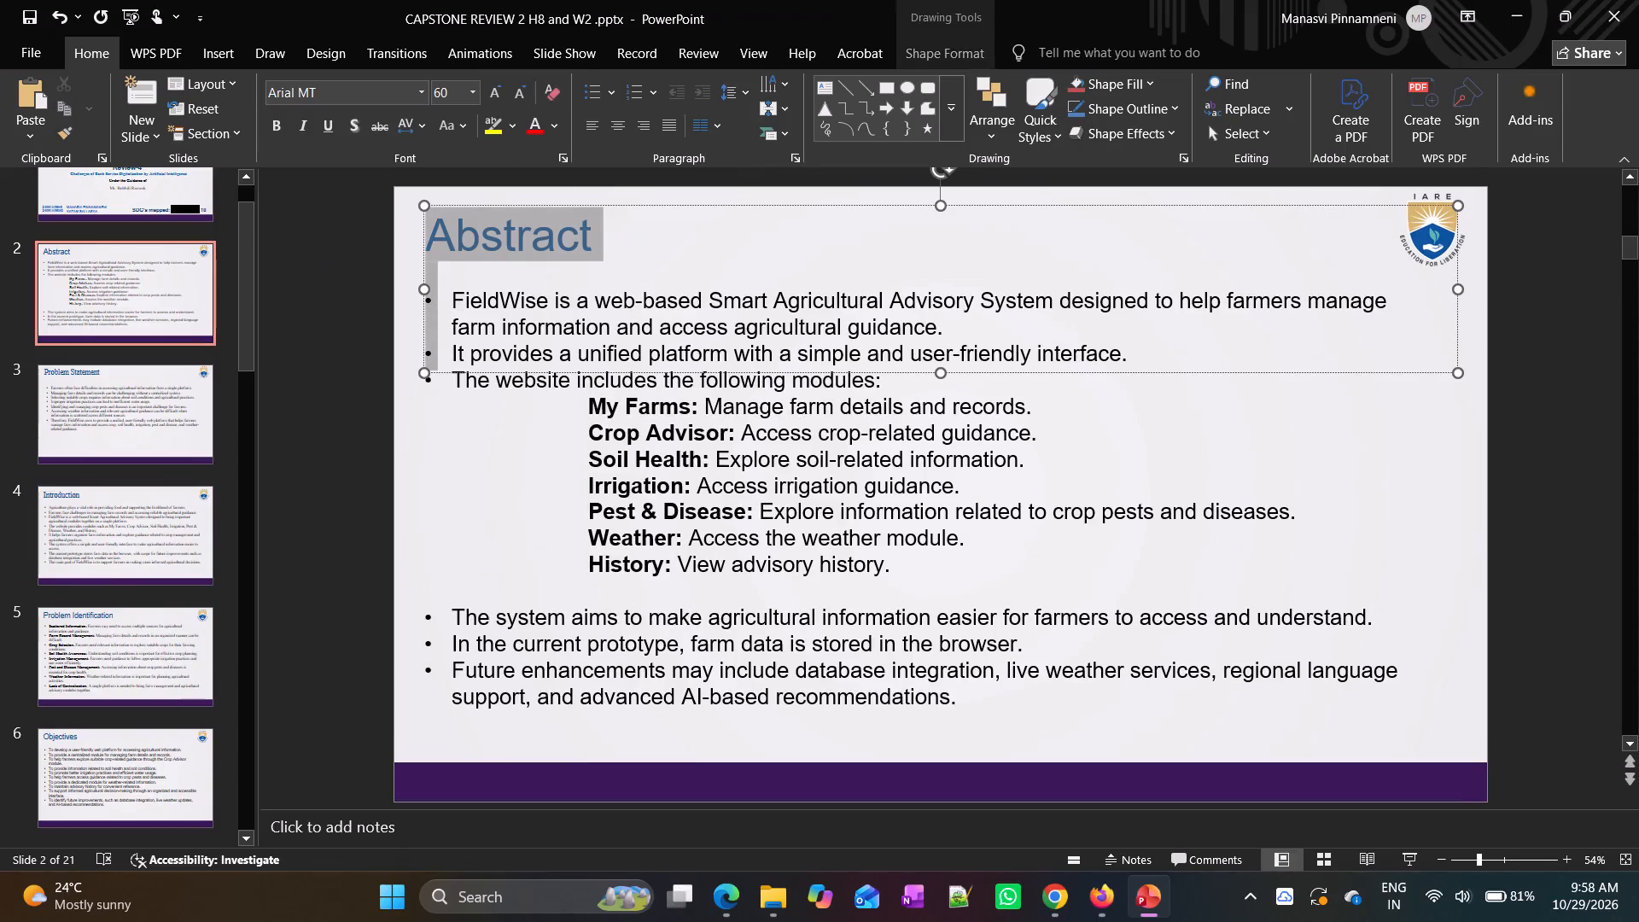
{"action": "left_click", "coordinate": [362, 94]}
{"action": "type", "text": "times"}
{"action": "key", "text": "Return"}
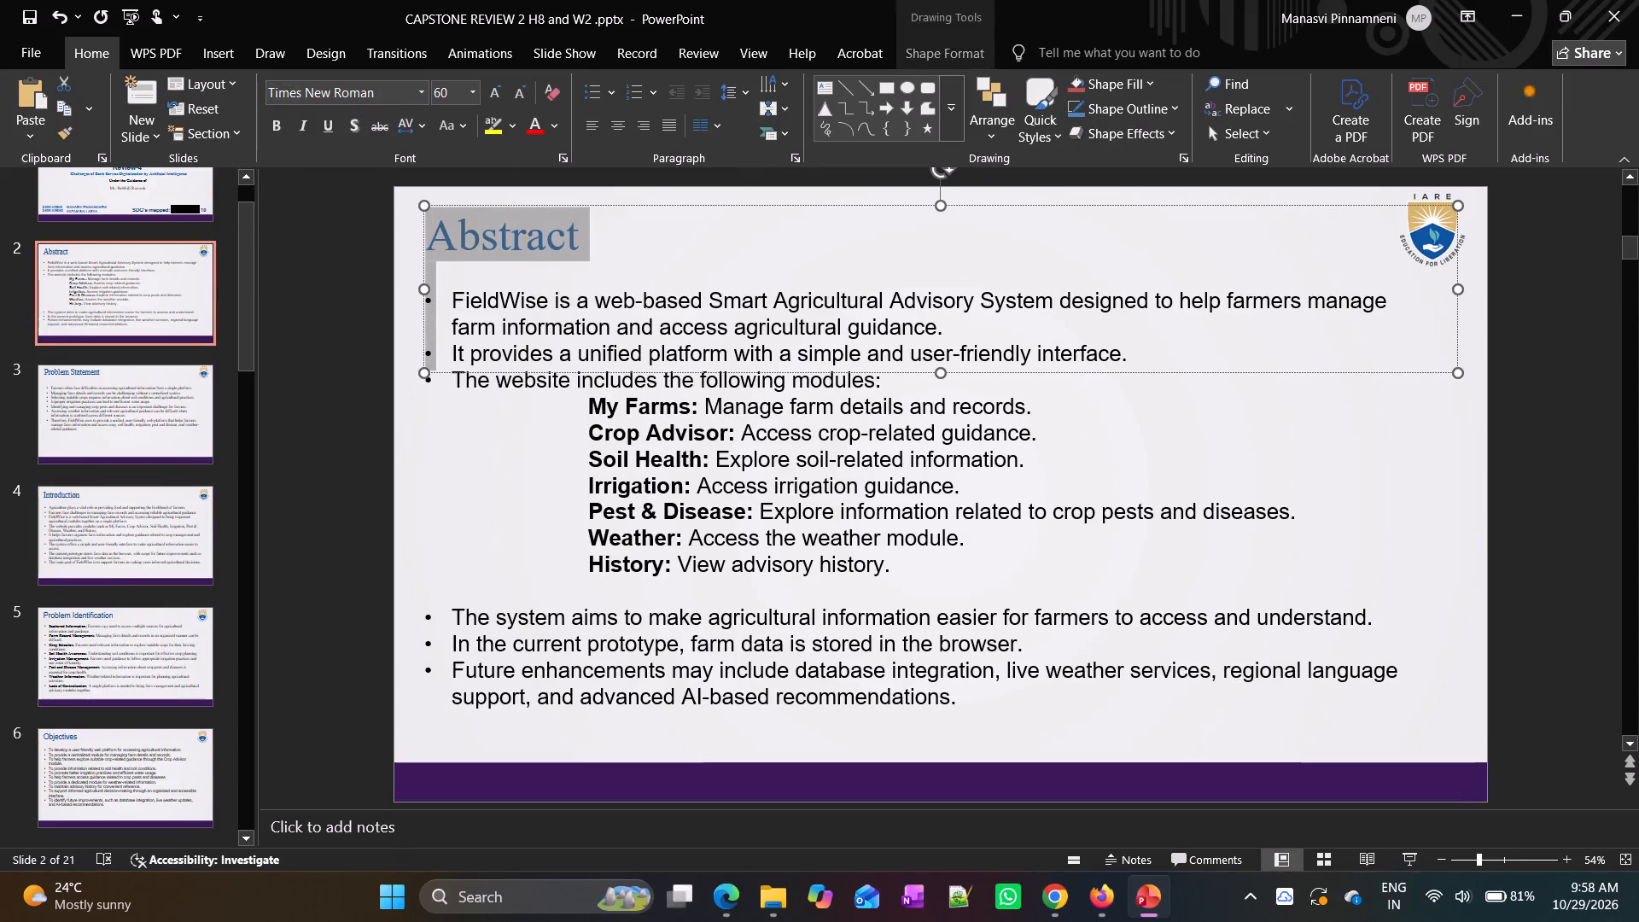
Change the font of the title on the Problem Identification slide.
{"action": "left_click", "coordinate": [491, 403]}
{"action": "scroll", "coordinate": [167, 229], "scroll_direction": "up", "scroll_amount": 2}
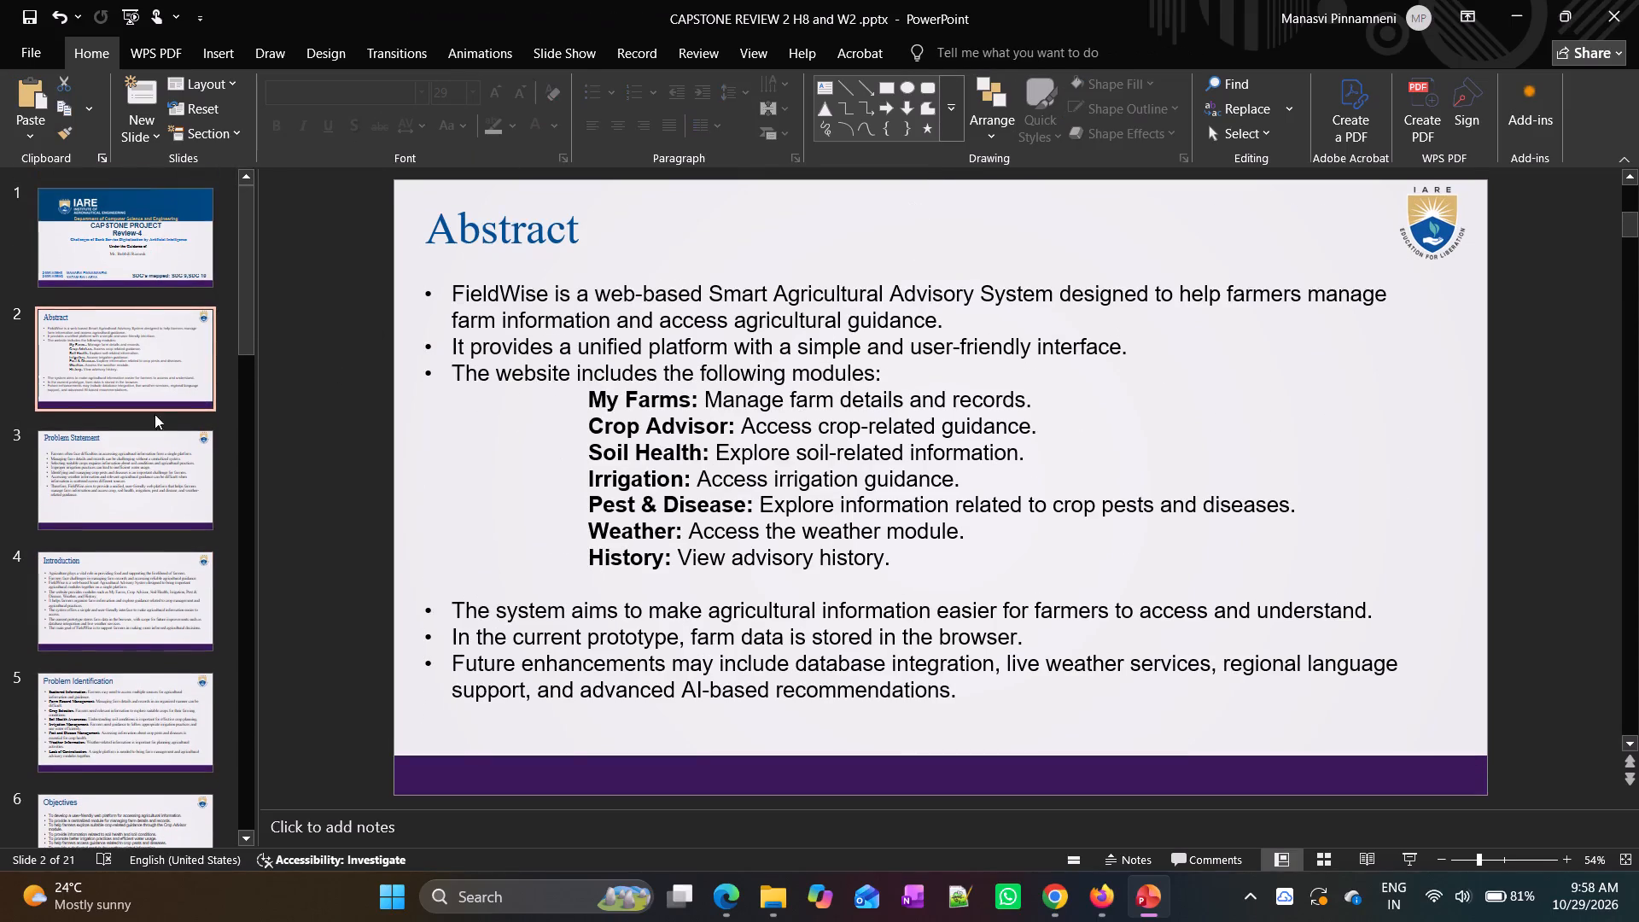
{"action": "left_click", "coordinate": [153, 447]}
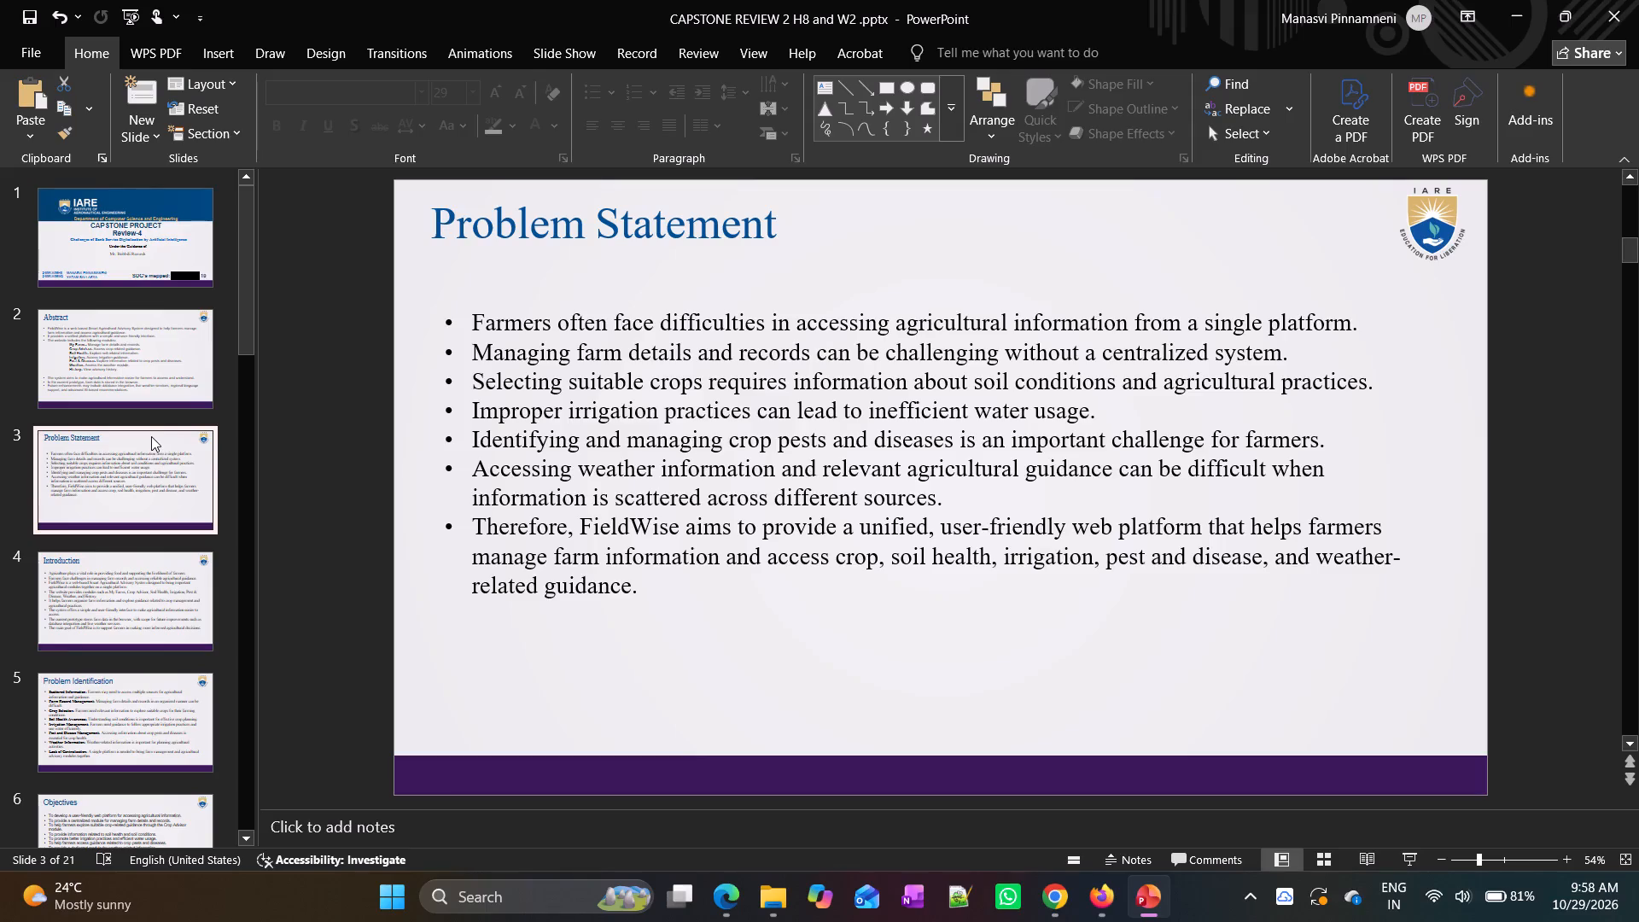
{"action": "left_click", "coordinate": [111, 457]}
{"action": "left_click", "coordinate": [88, 586]}
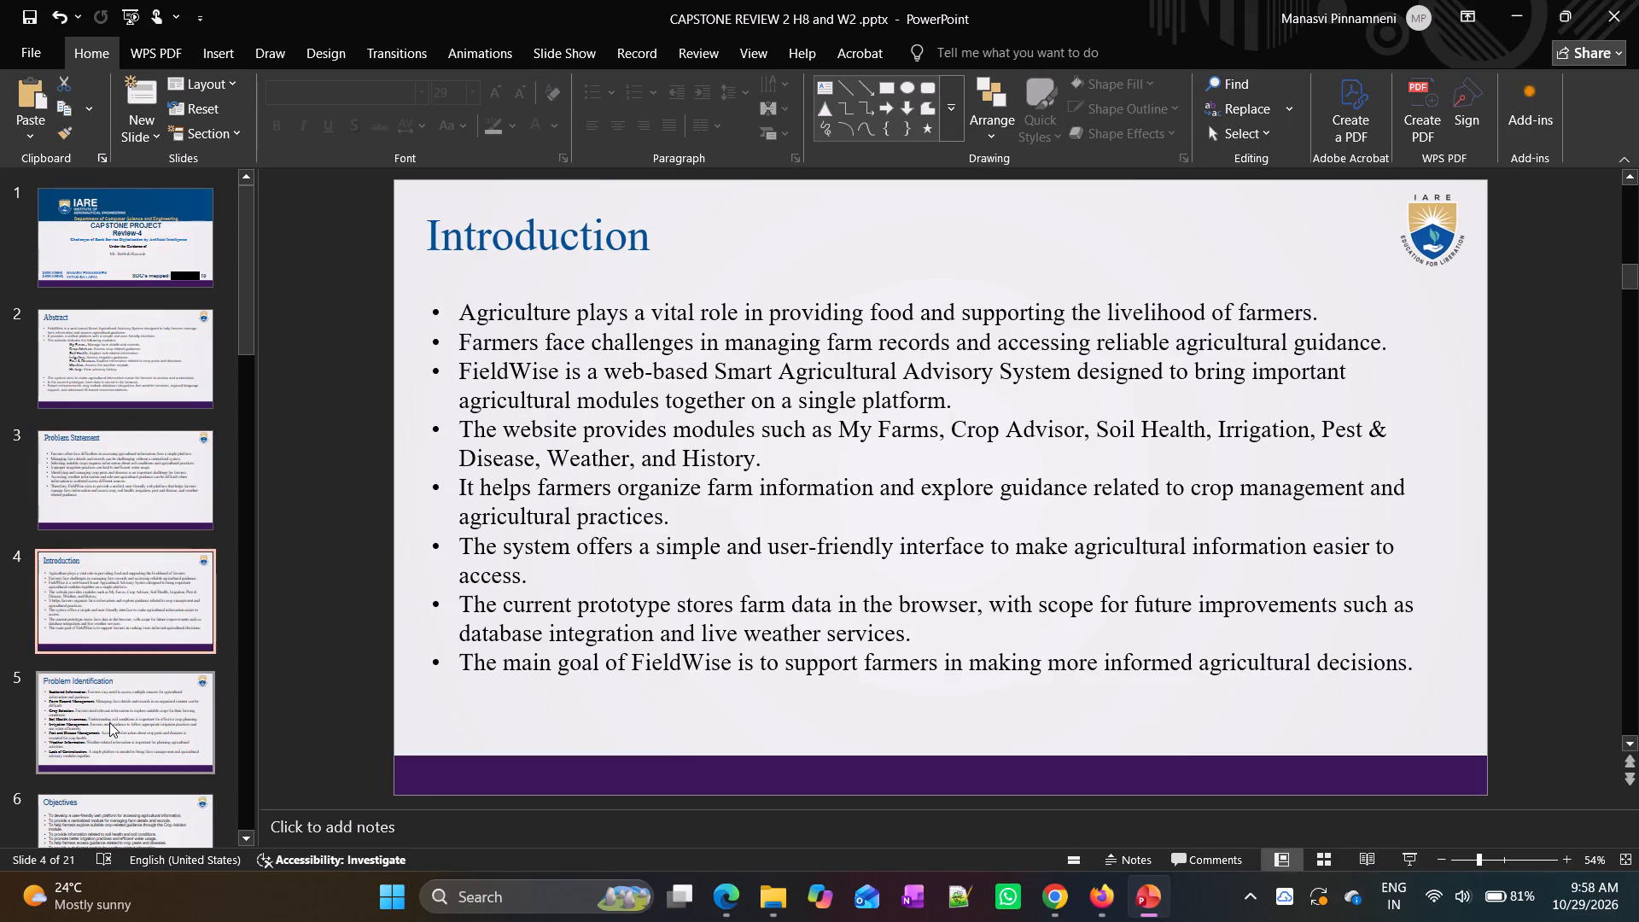
{"action": "left_click", "coordinate": [111, 724]}
{"action": "left_click", "coordinate": [646, 224]}
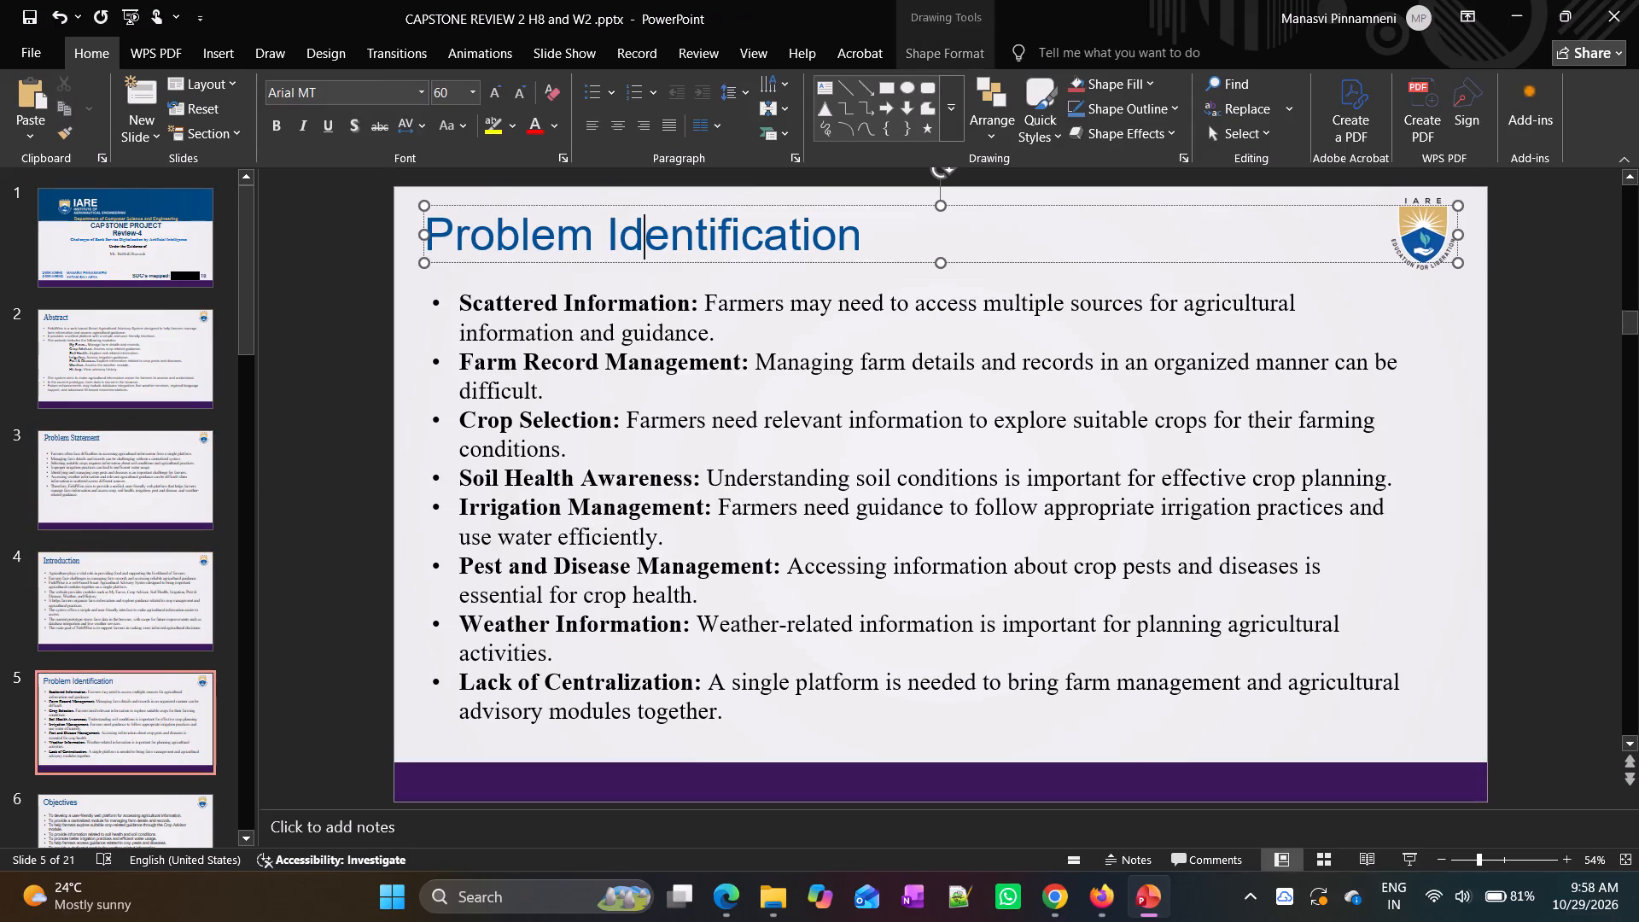
{"action": "key", "text": "ctrl+a"}
{"action": "left_click", "coordinate": [392, 90]}
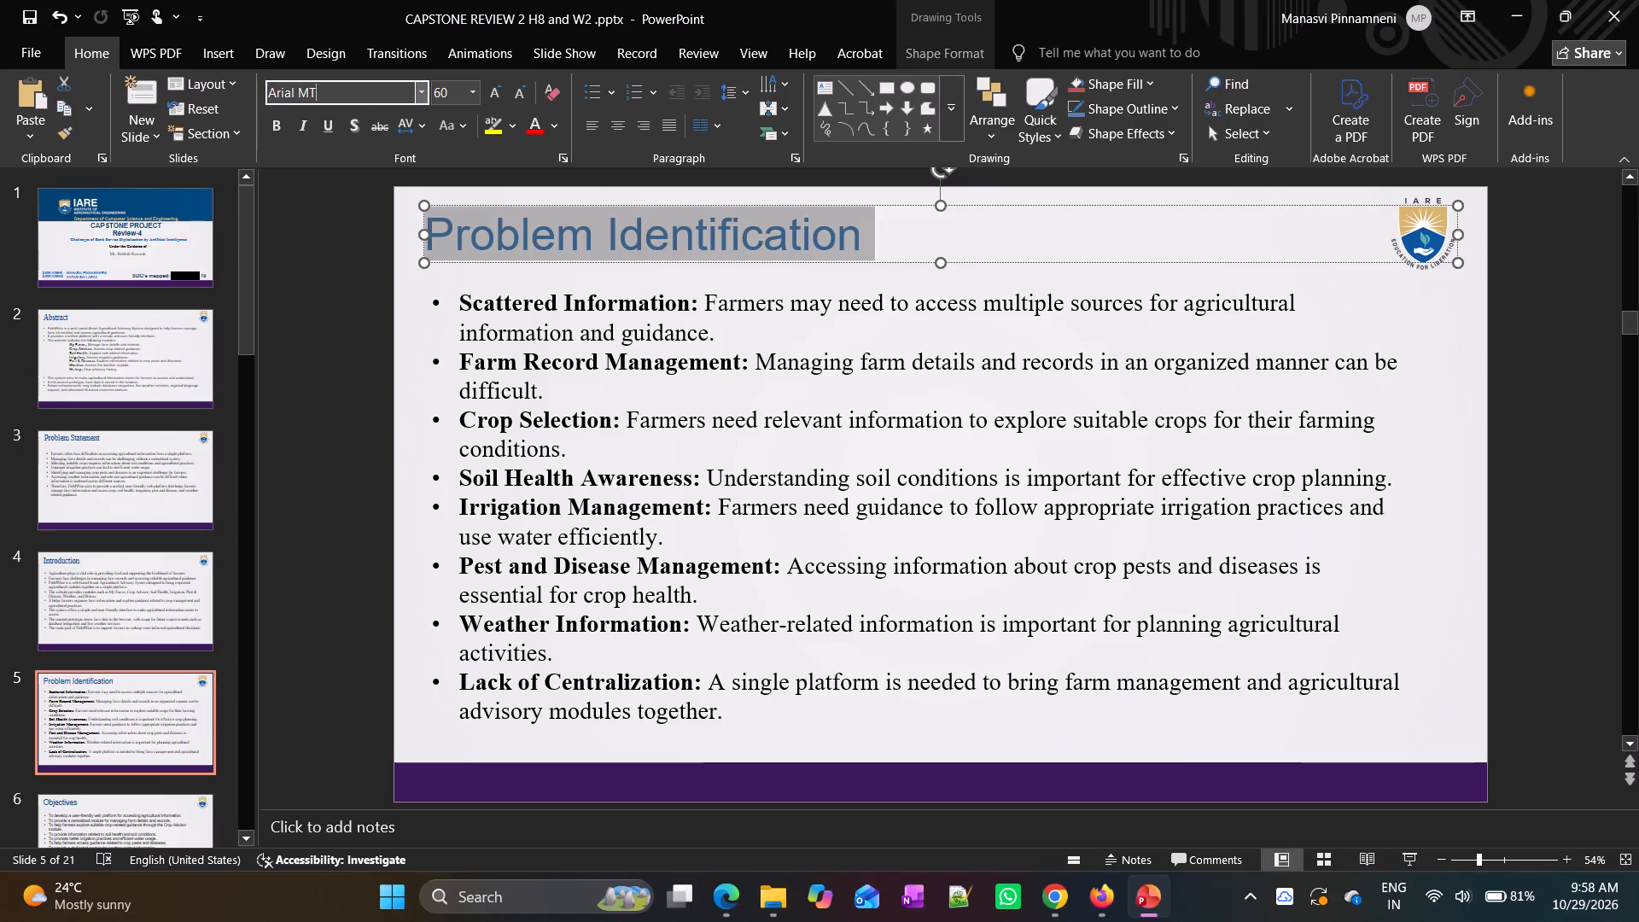
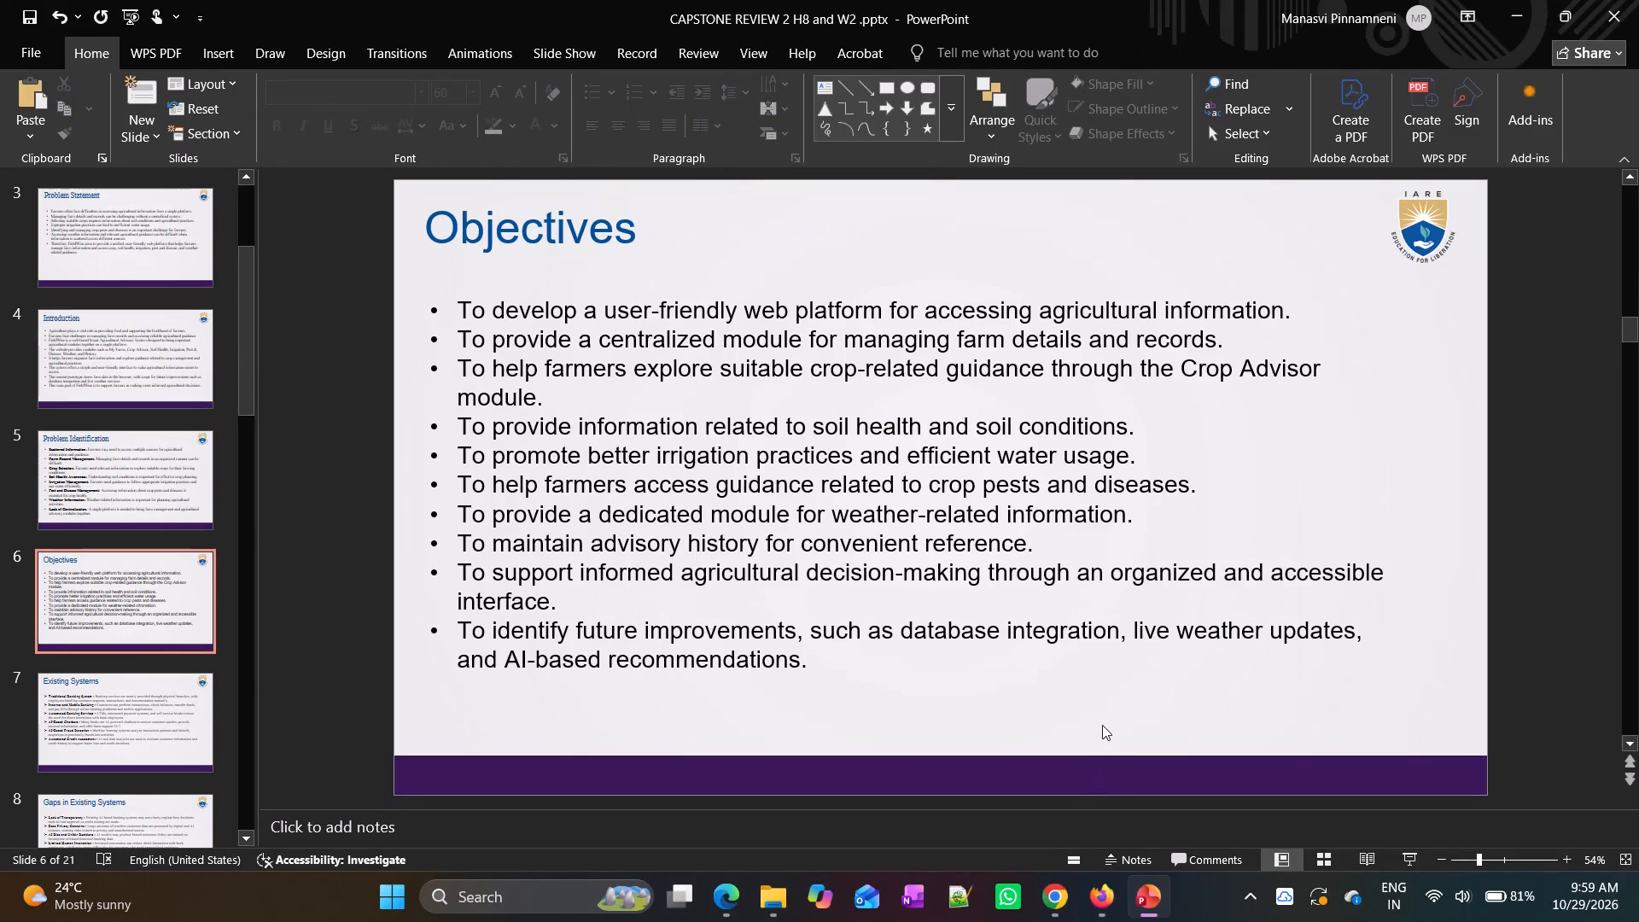
Set all the bullet text on the Objectives slide to Times New Roman.
{"action": "left_click", "coordinate": [750, 376]}
{"action": "key", "text": "ctrl+a"}
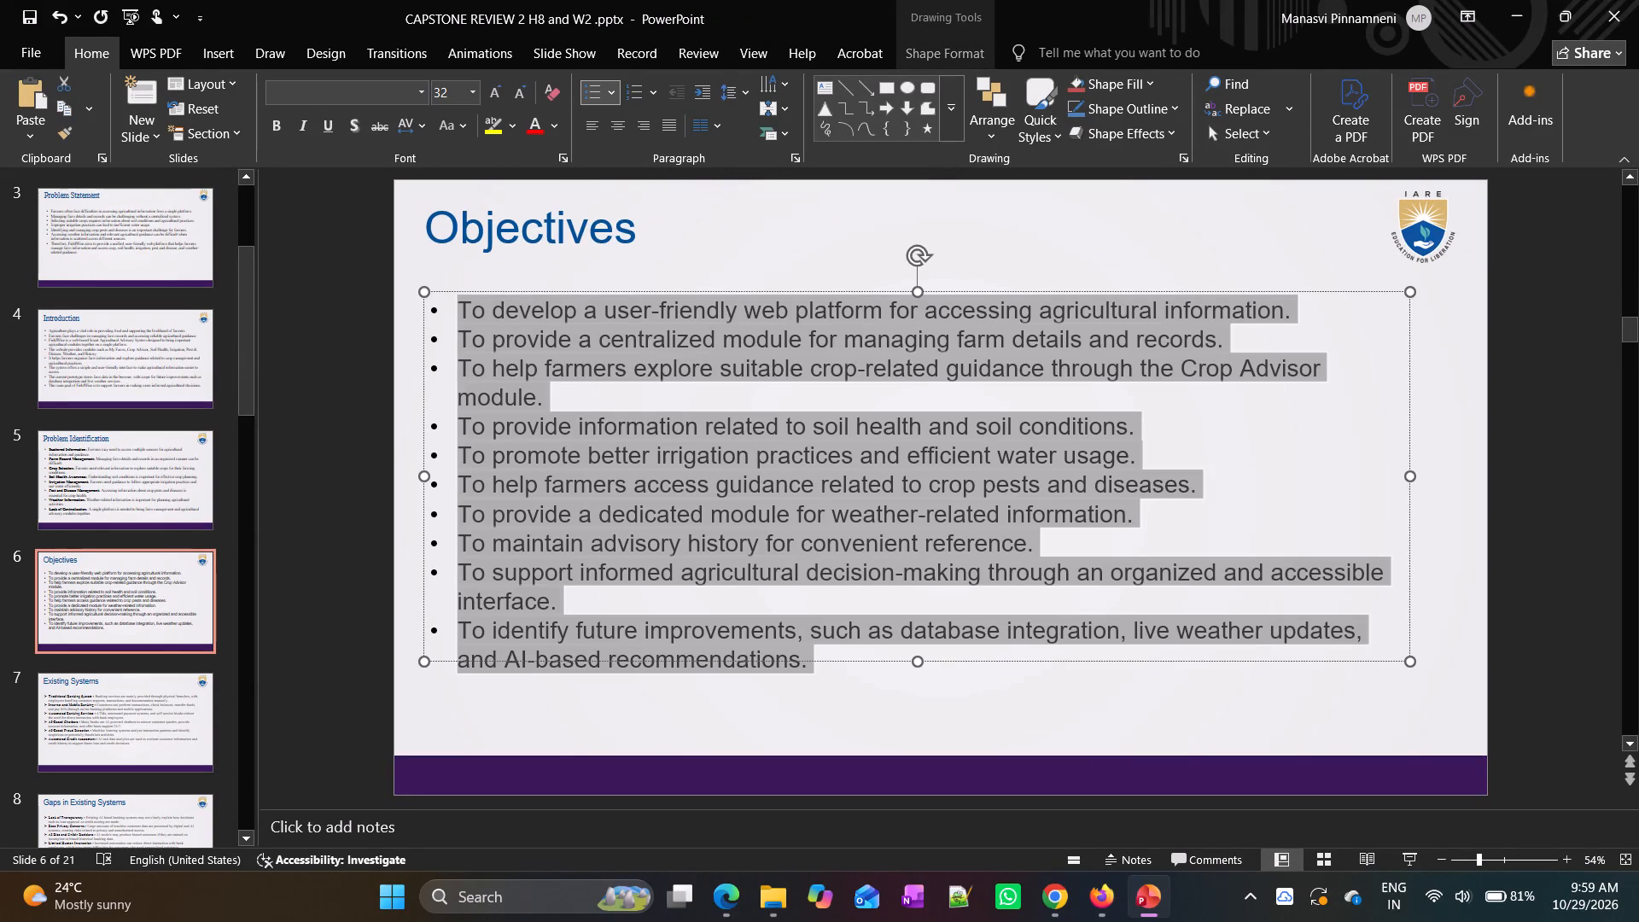
{"action": "left_click", "coordinate": [302, 97]}
{"action": "type", "text": "times"}
{"action": "key", "text": "Return"}
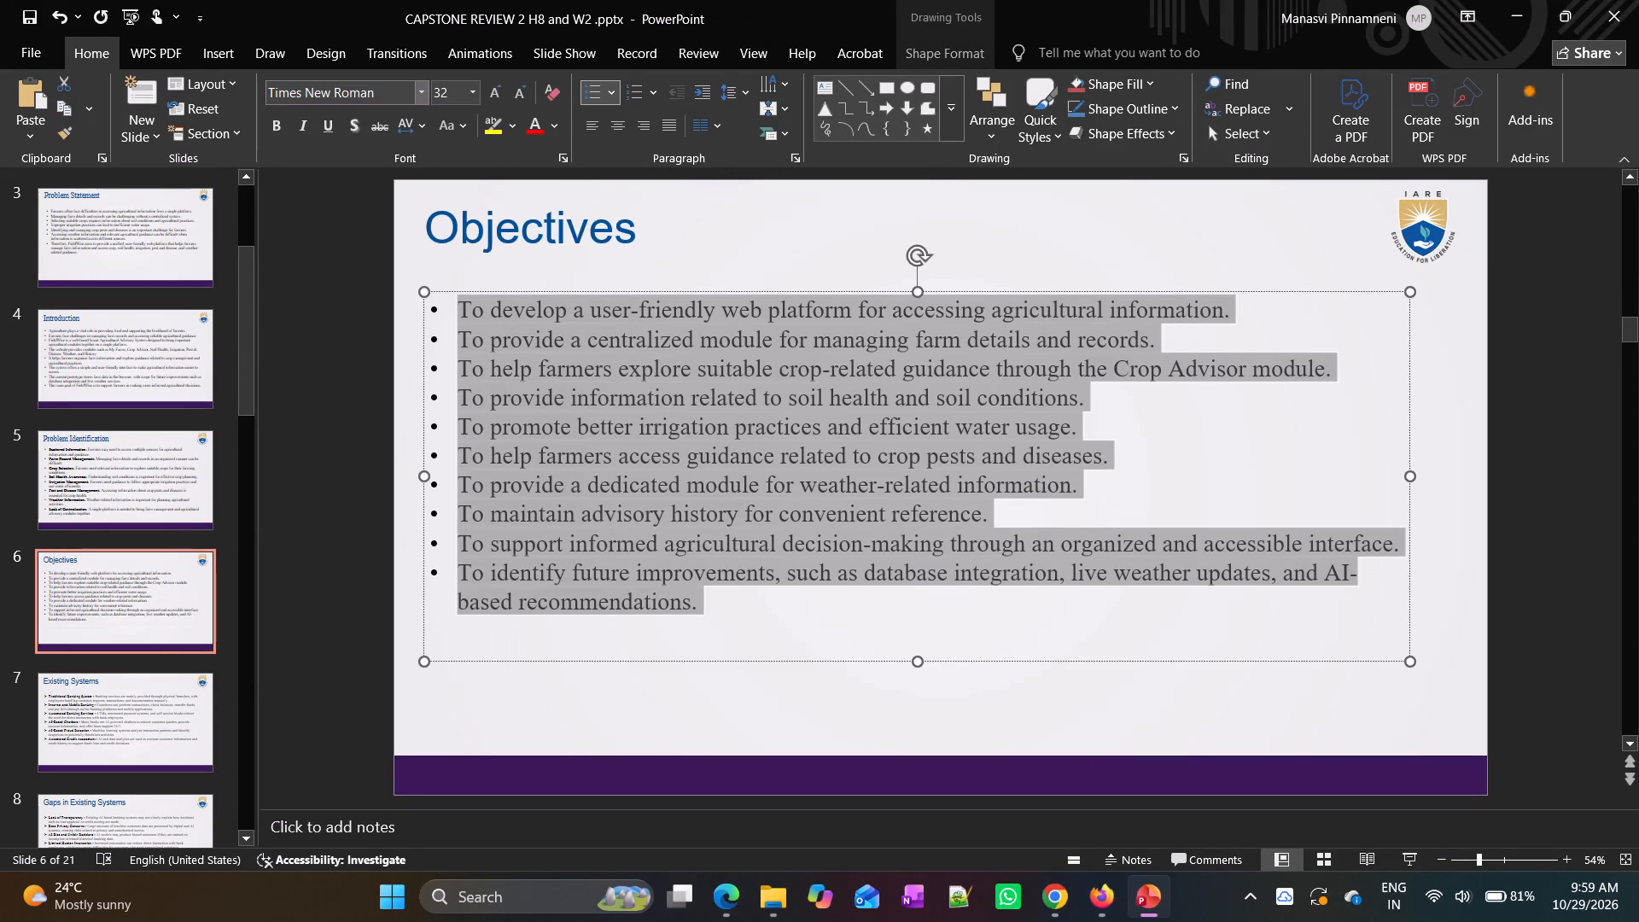
Set the title of the Objectives slide to Times New Roman.
{"action": "left_click", "coordinate": [566, 226]}
{"action": "key", "text": "ctrl+a"}
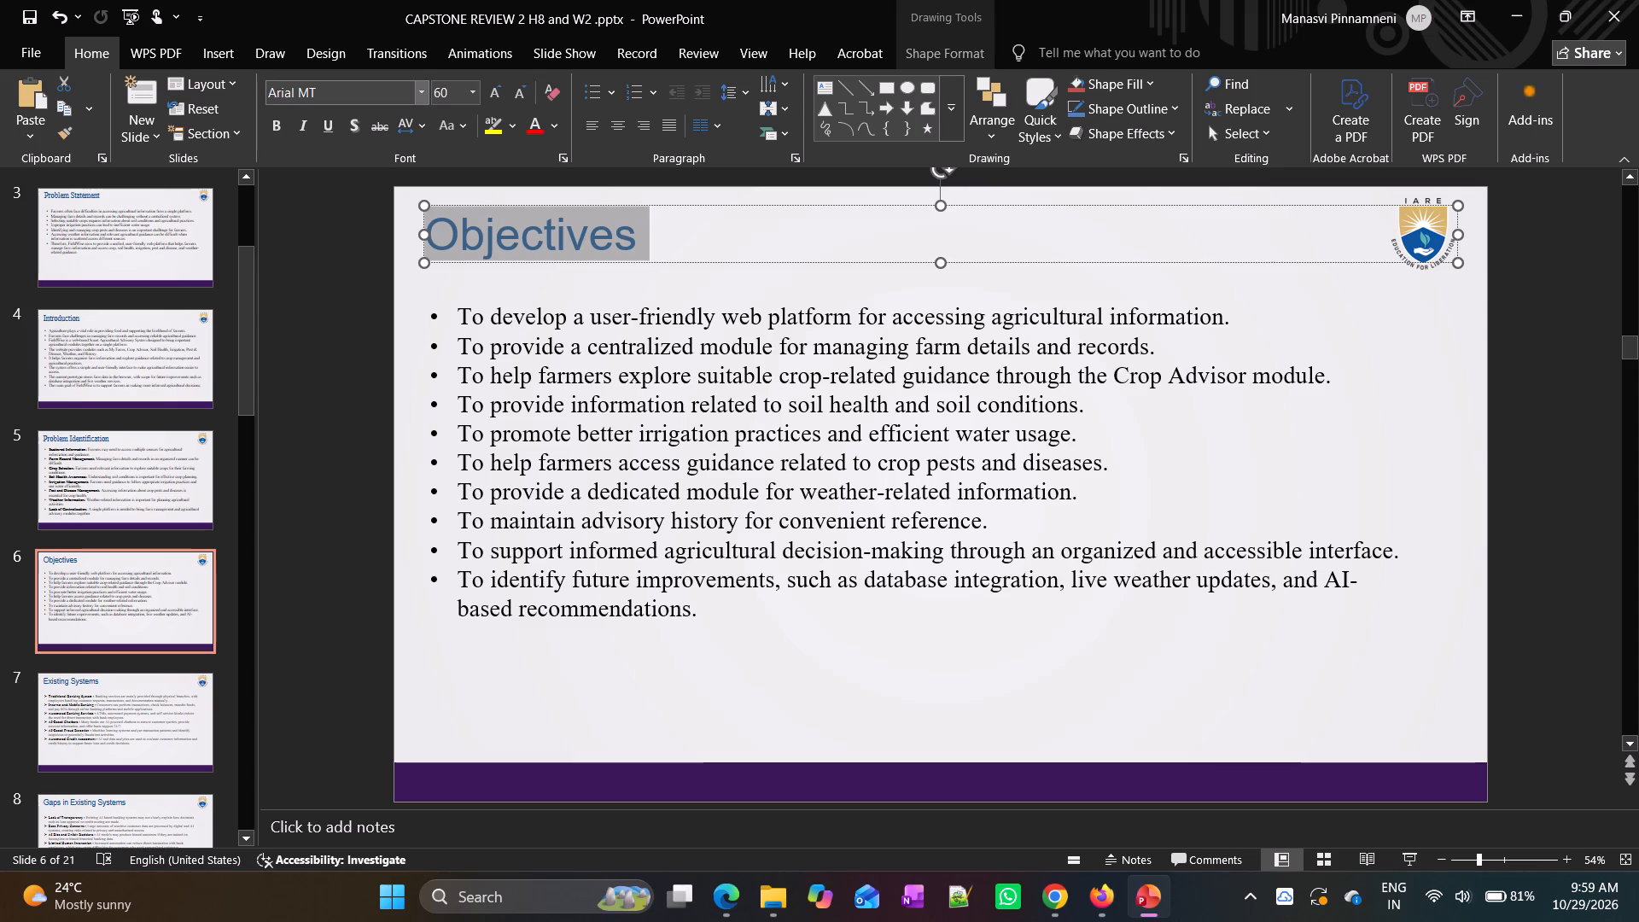
{"action": "left_click", "coordinate": [393, 96]}
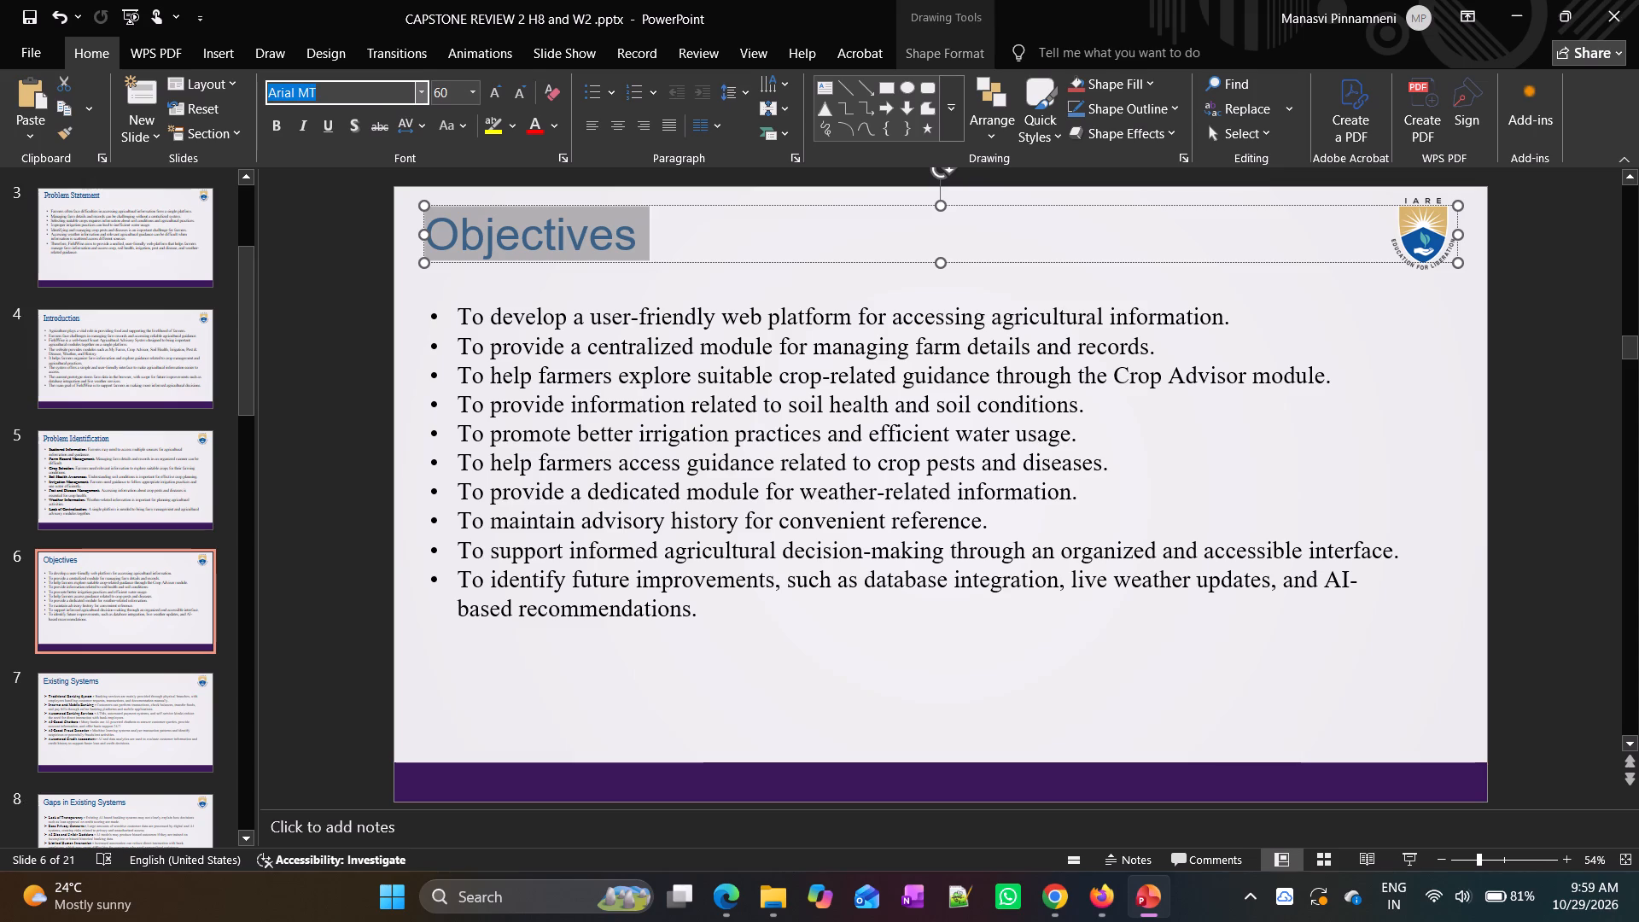
{"action": "type", "text": "times"}
{"action": "key", "text": "Return"}
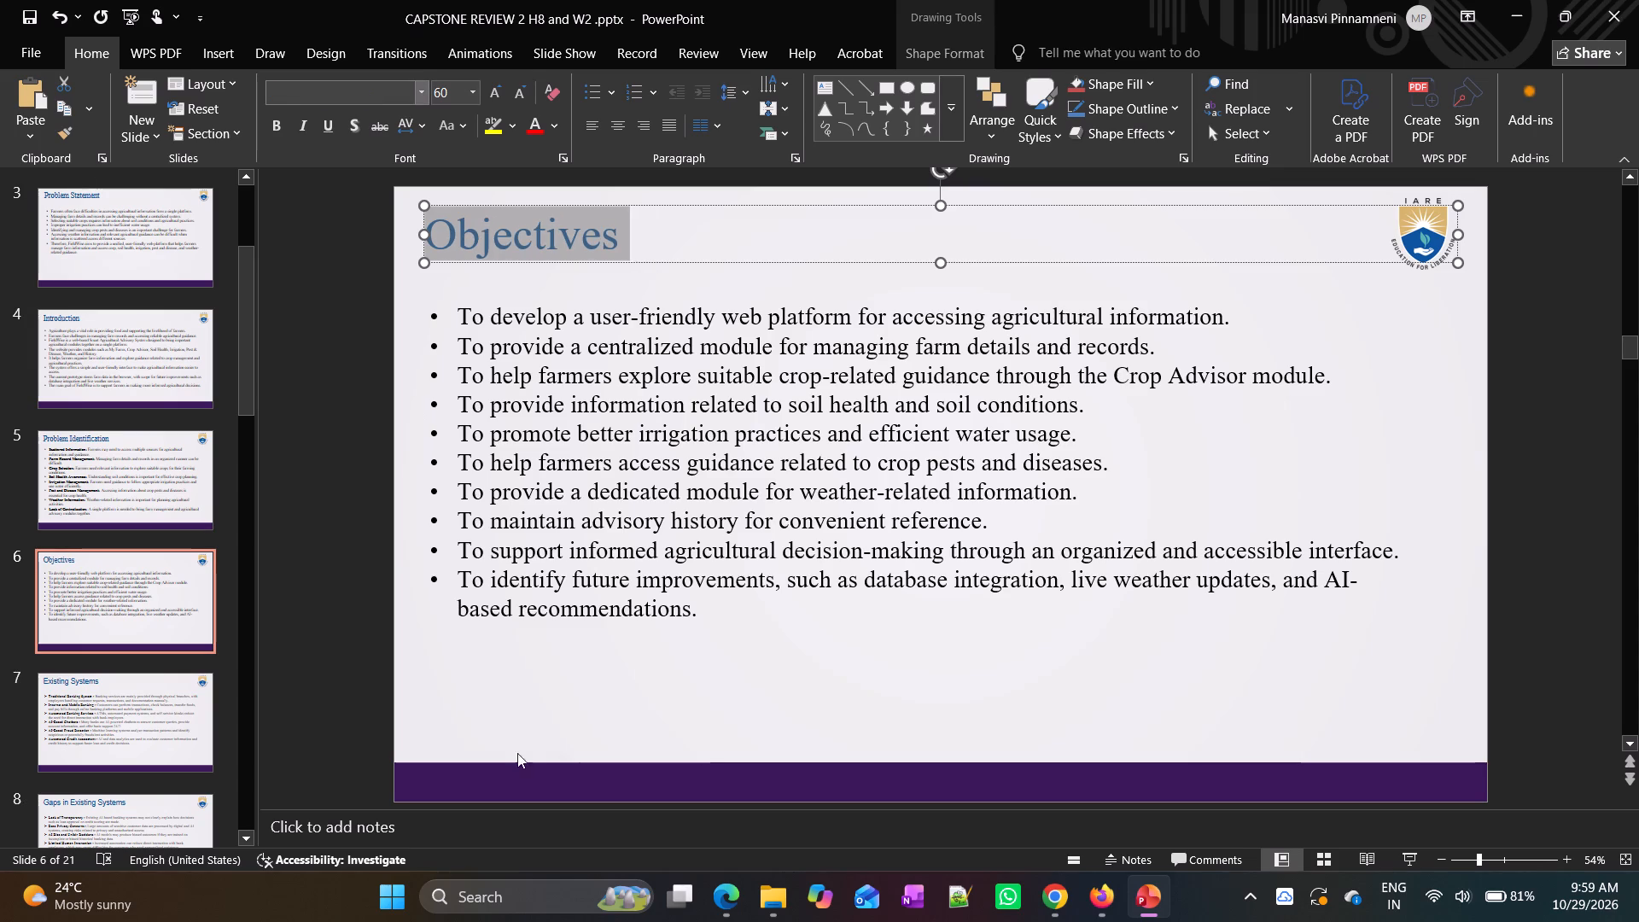
{"action": "left_click", "coordinate": [743, 669]}
{"action": "key", "text": "Down"}
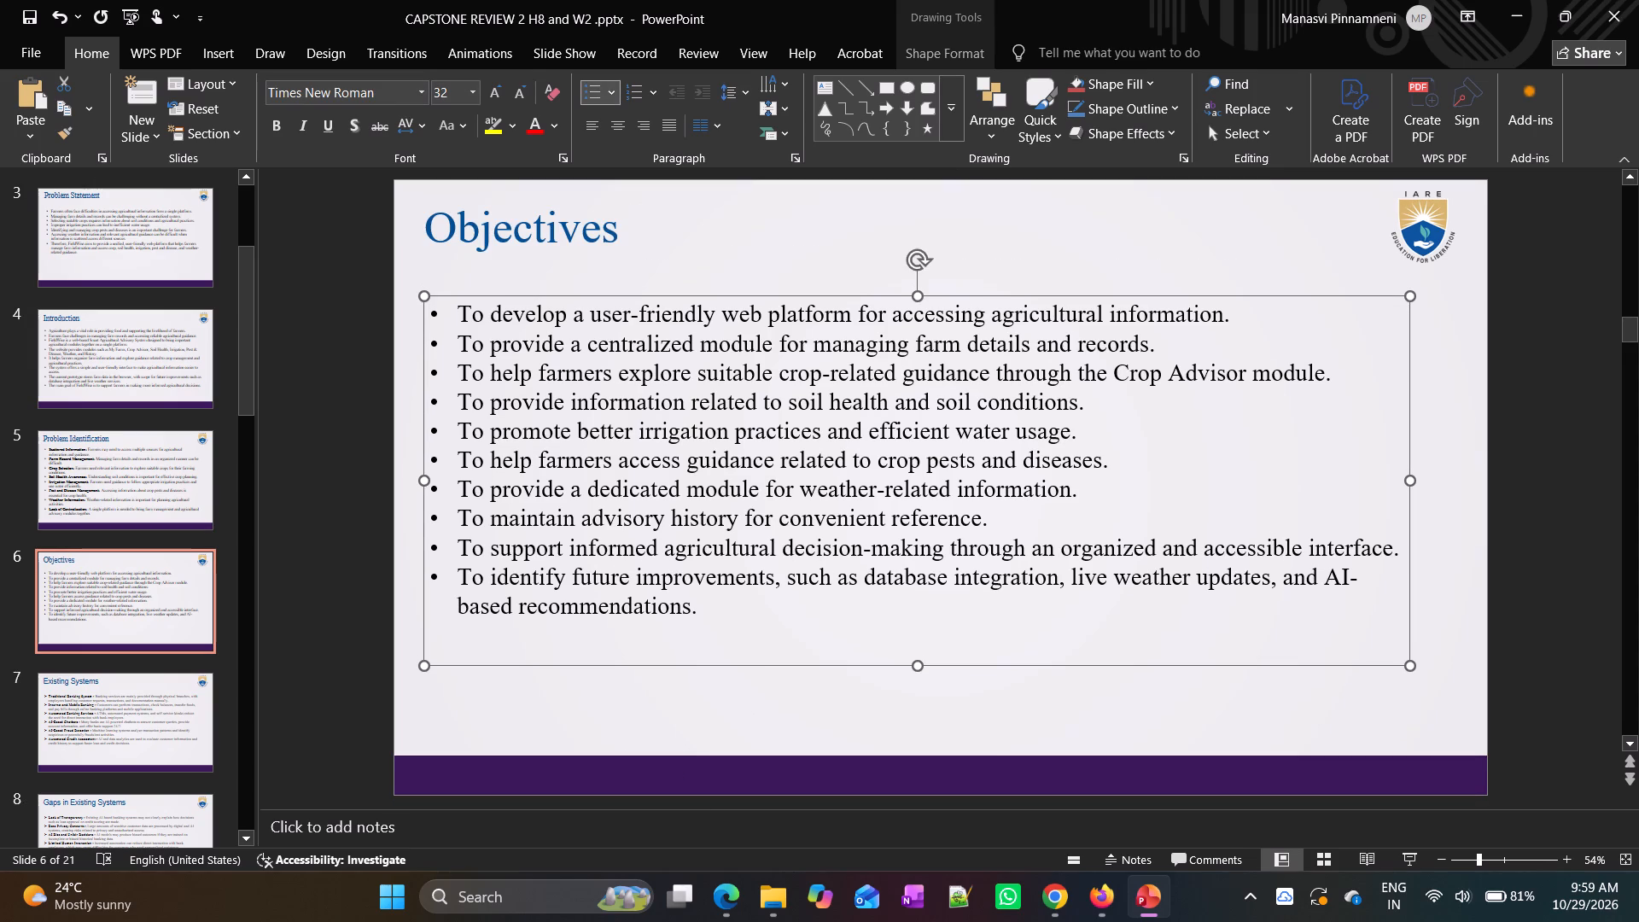
{"action": "left_click", "coordinate": [737, 662]}
{"action": "left_click", "coordinate": [796, 732]}
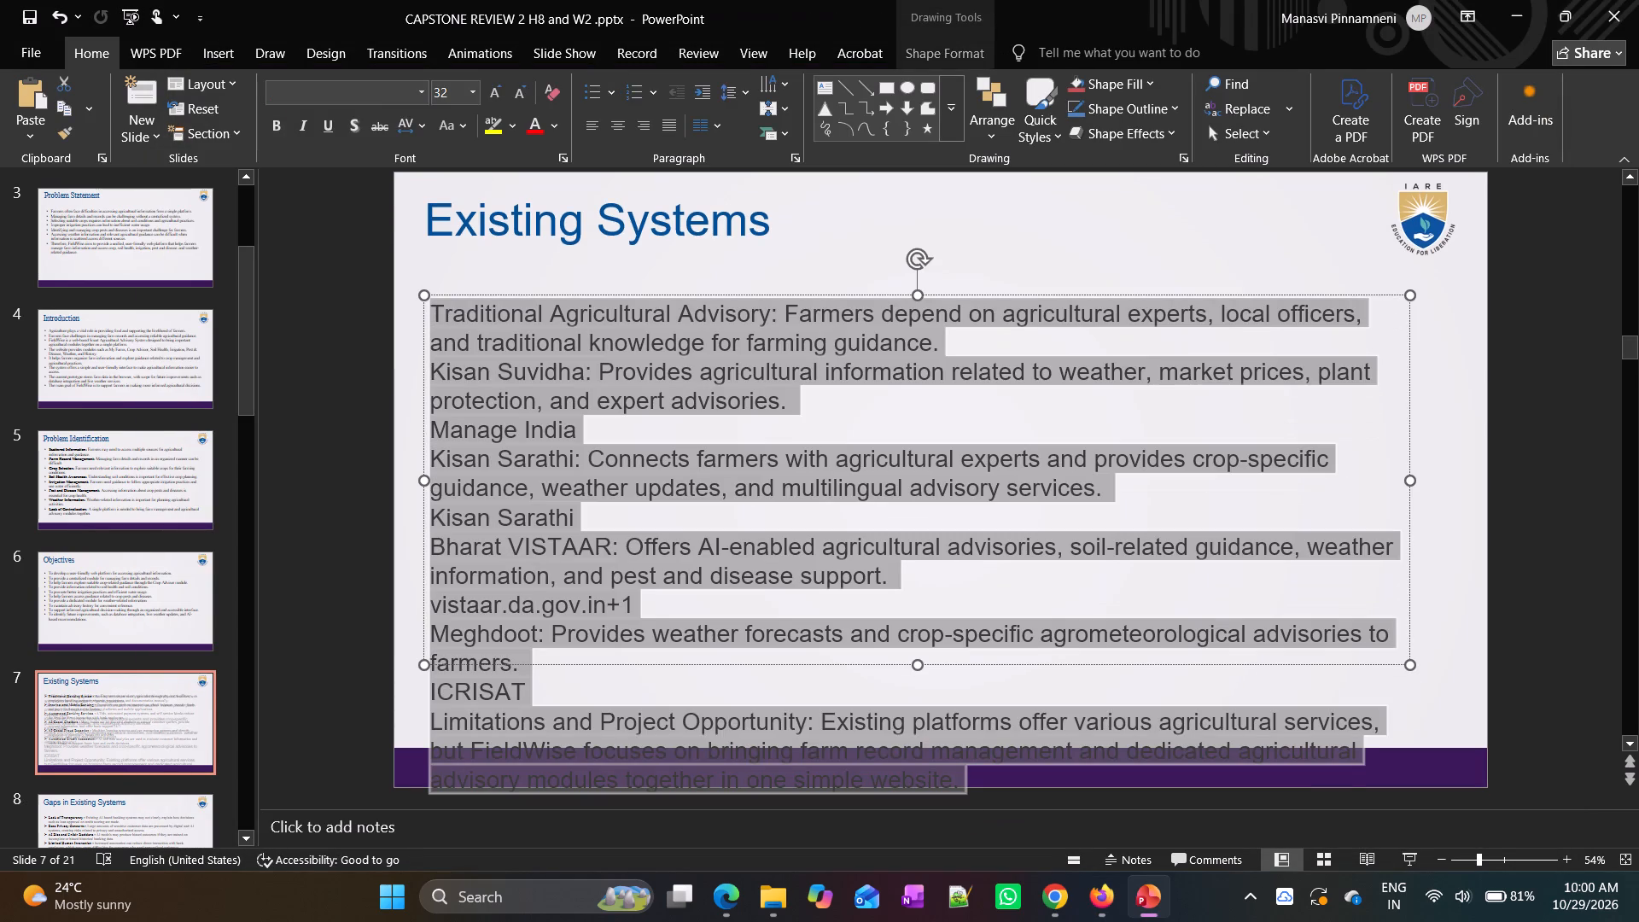
{"action": "left_click", "coordinate": [589, 95]}
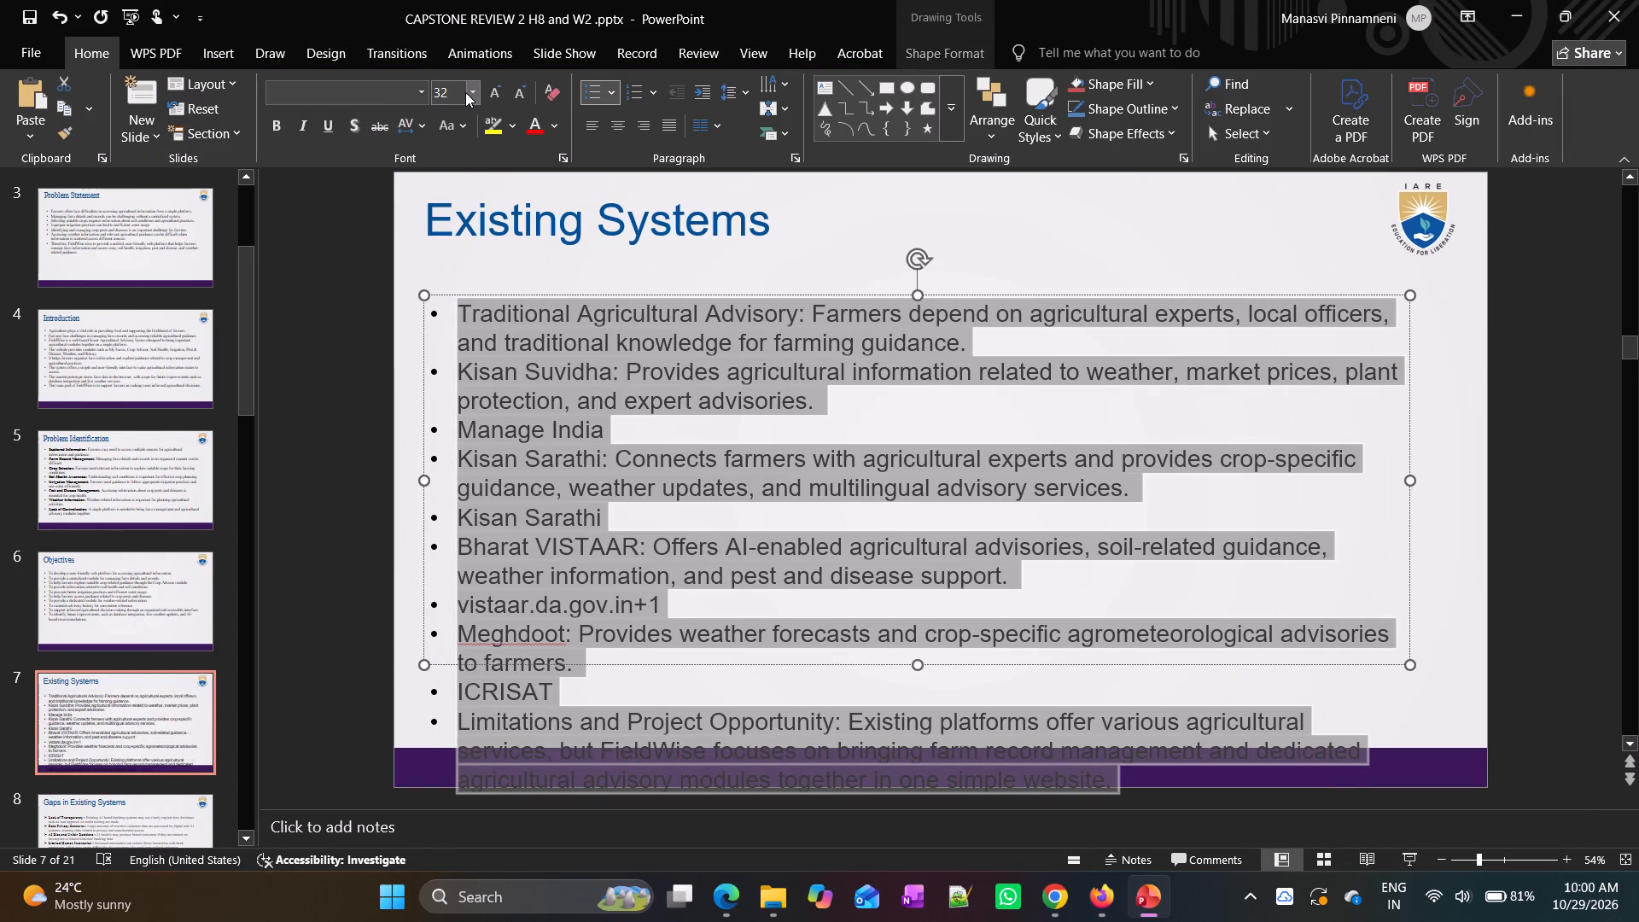
{"action": "left_click", "coordinate": [395, 87]}
{"action": "type", "text": "times"}
{"action": "key", "text": "Return"}
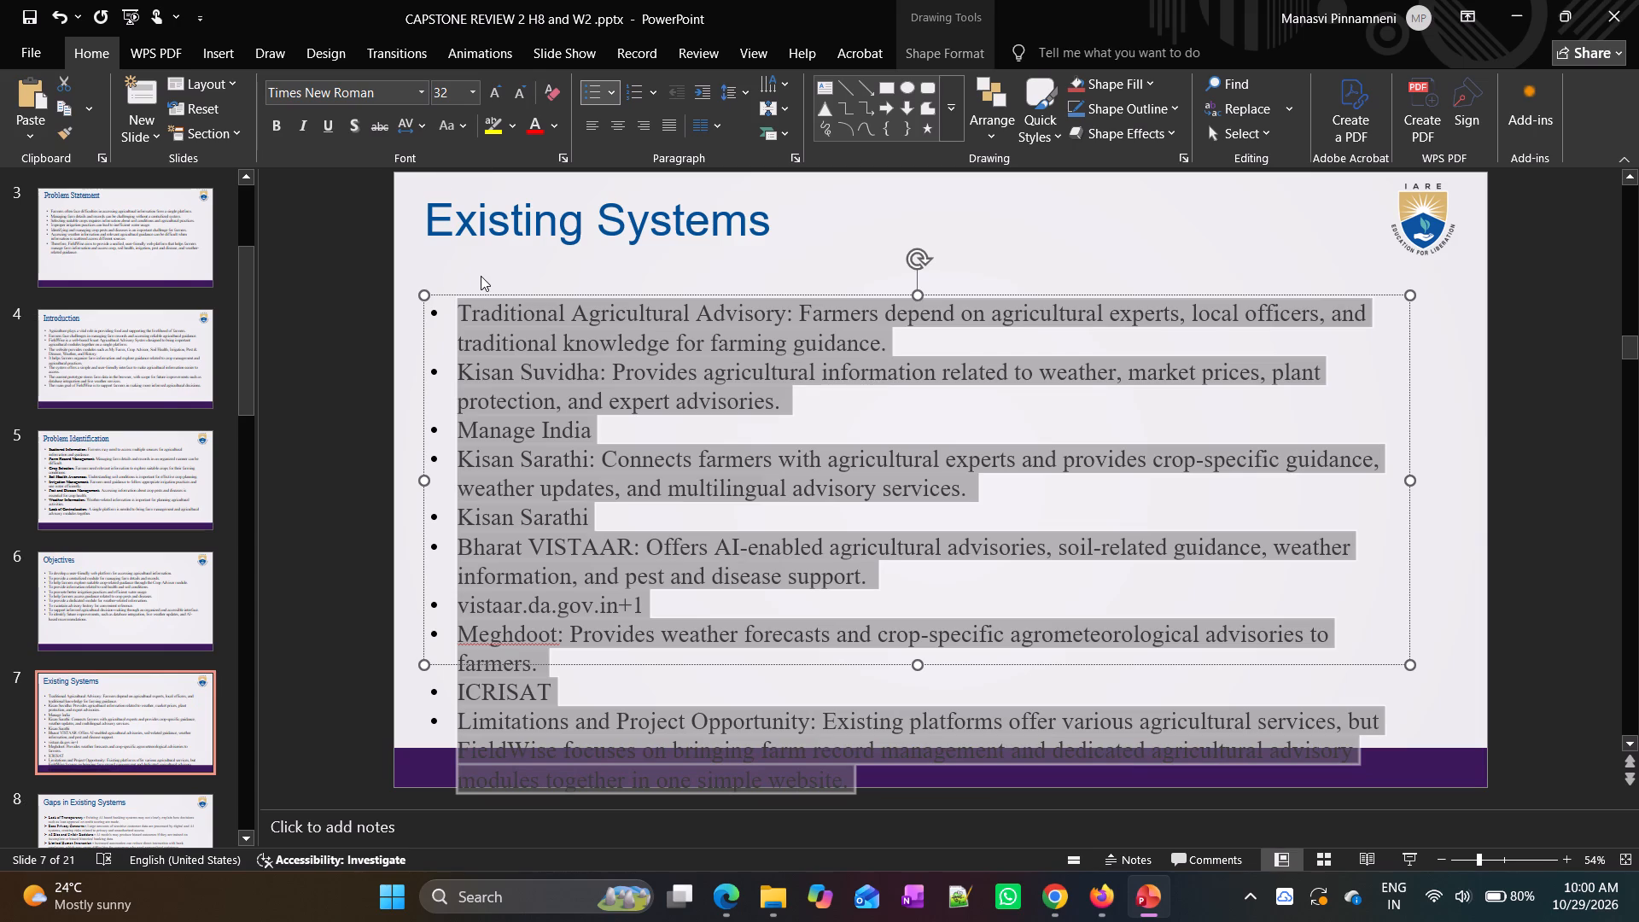
{"action": "left_click", "coordinate": [456, 90]}
{"action": "type", "text": "30"}
{"action": "key", "text": "Return"}
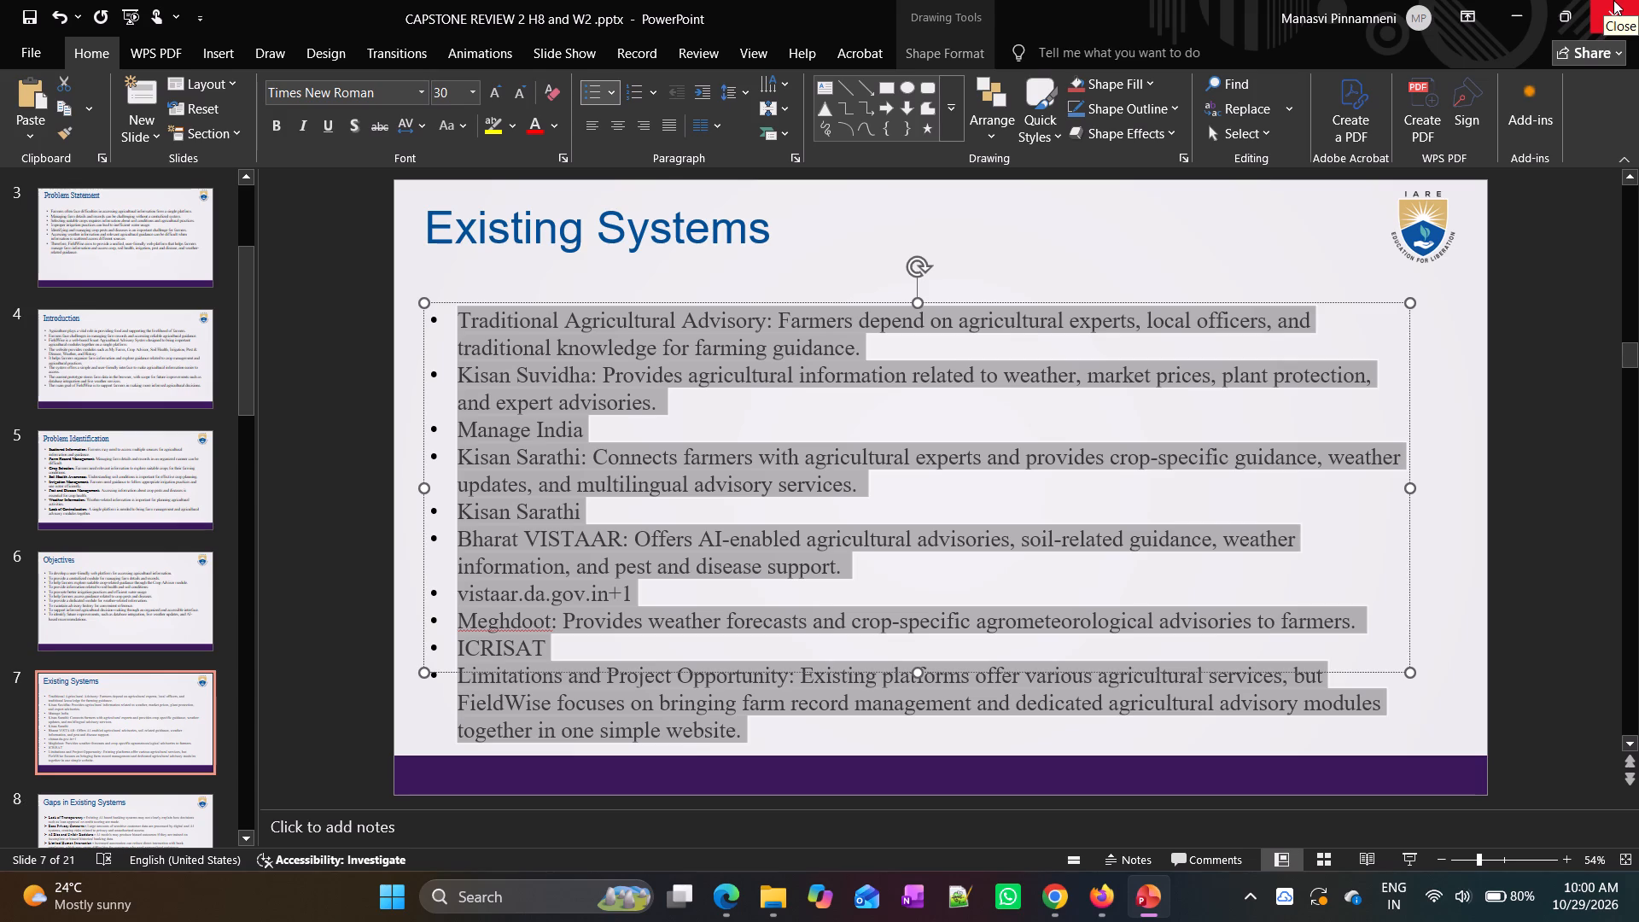
Set the title of the Existing Systems slide to Times New Roman.
{"action": "left_click", "coordinate": [636, 220]}
{"action": "key", "text": "ctrl+a"}
{"action": "key", "text": "t"}
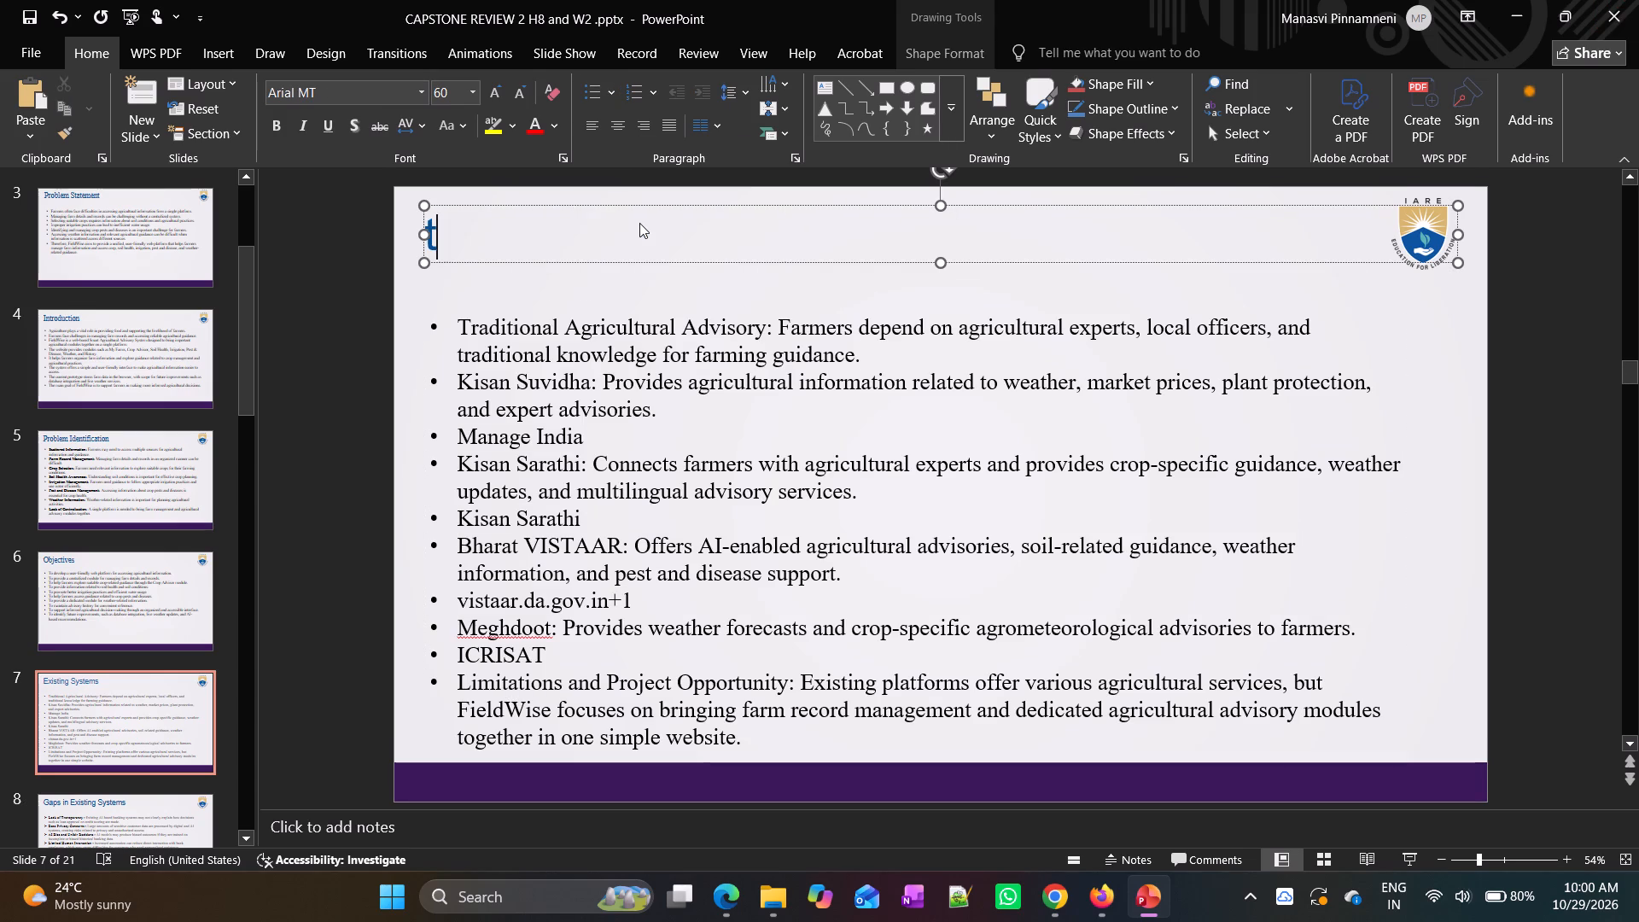
{"action": "key", "text": "ctrl+z"}
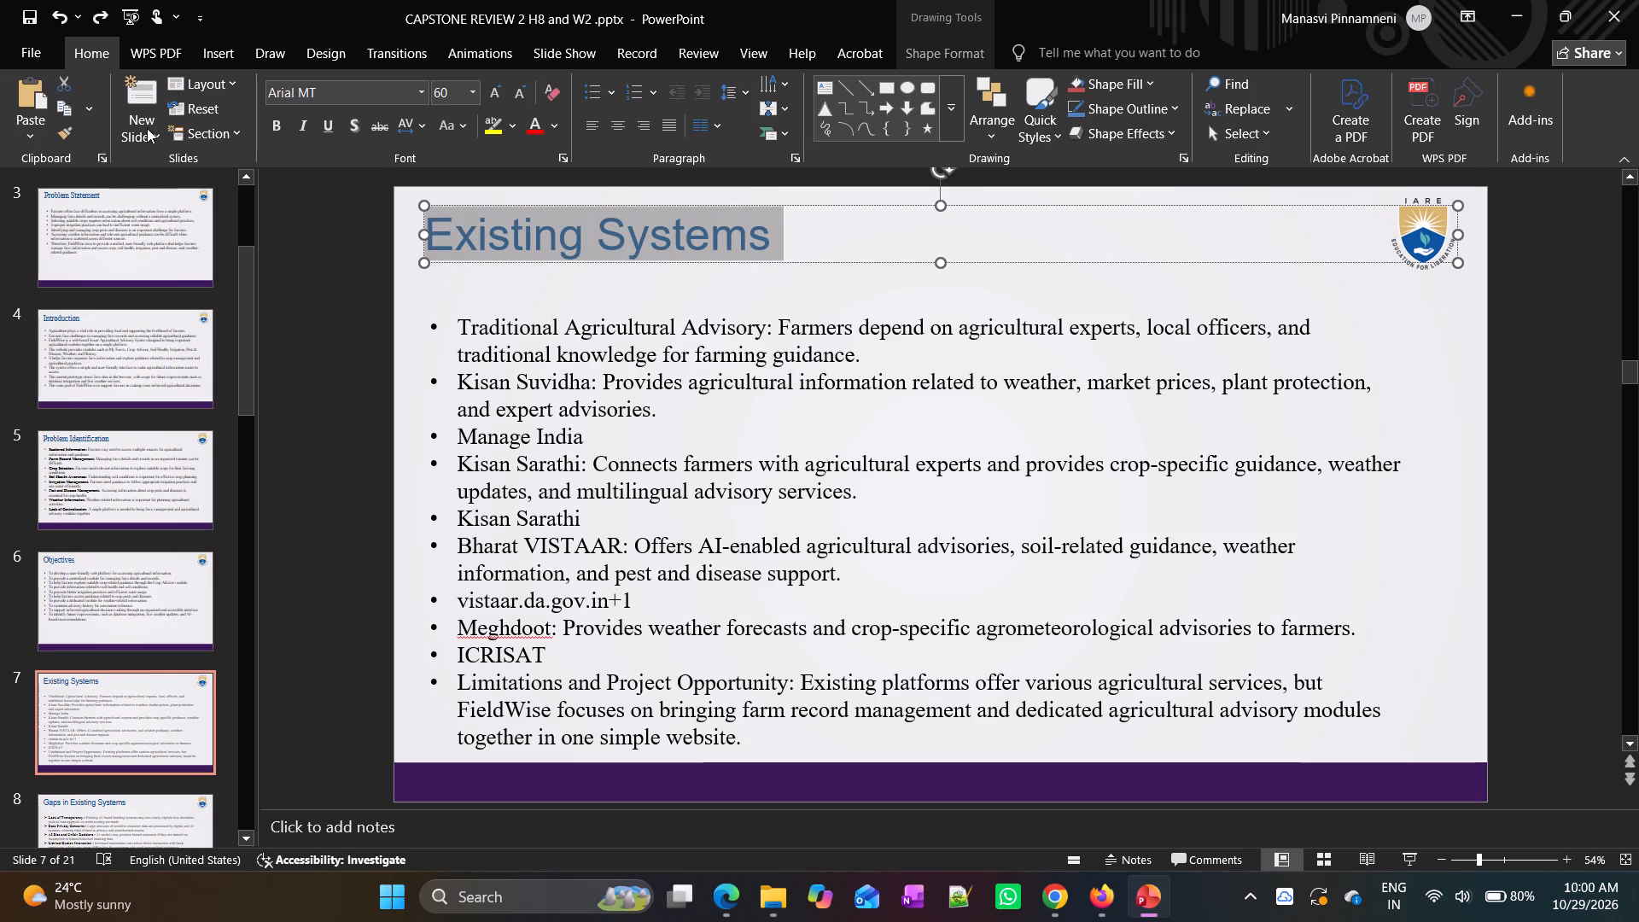
{"action": "left_click", "coordinate": [281, 90]}
{"action": "type", "text": "times"}
{"action": "key", "text": "Return"}
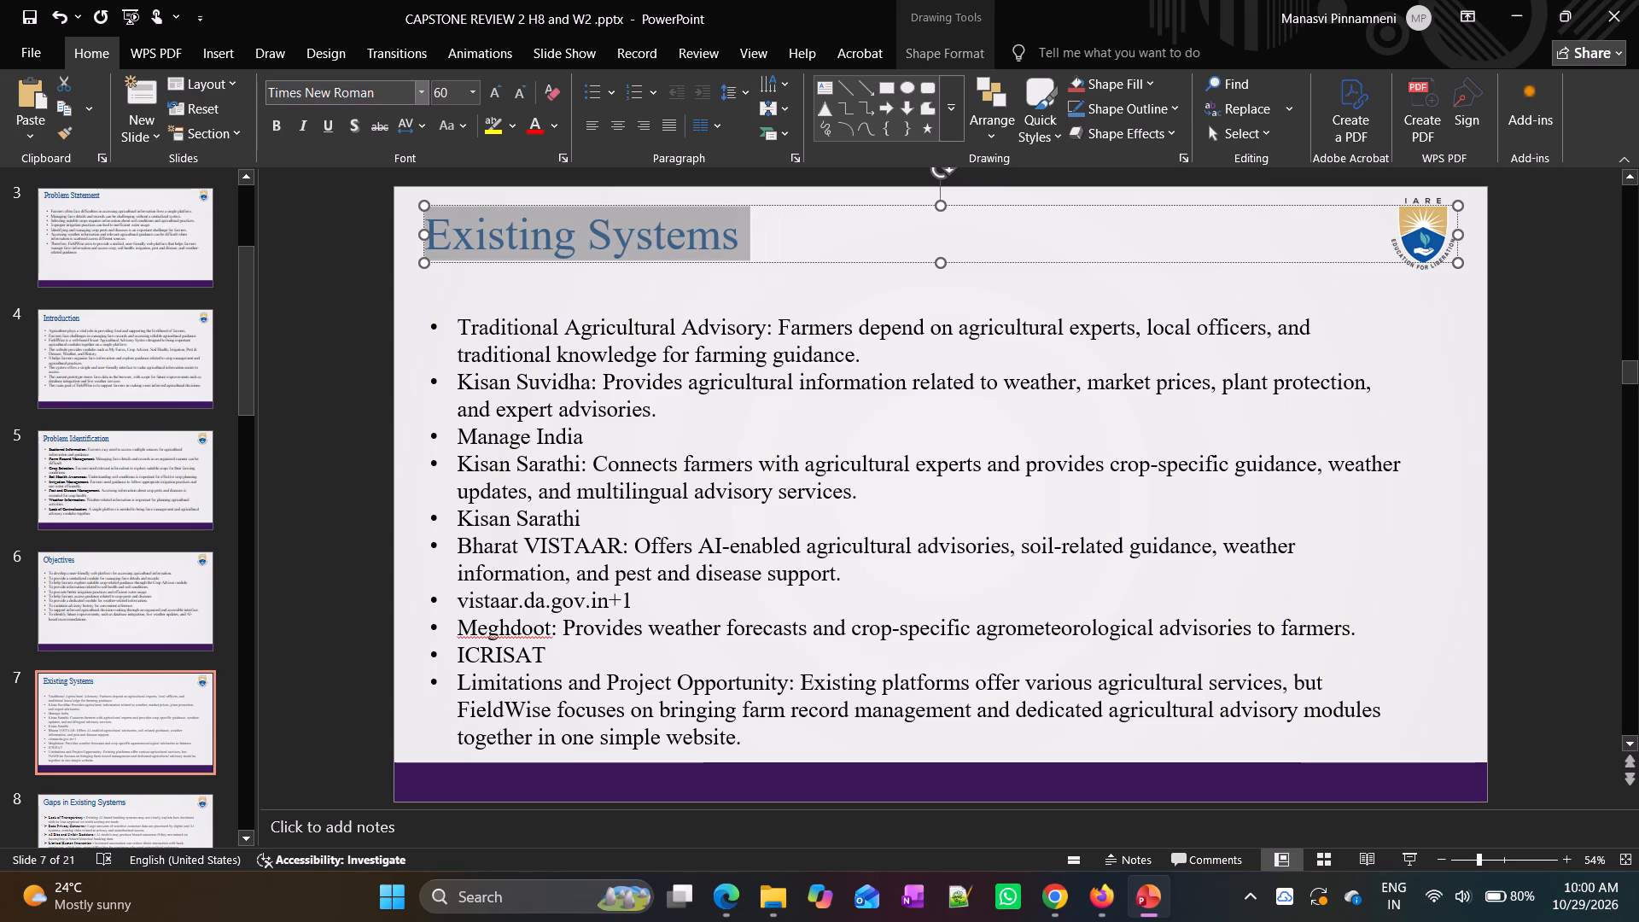
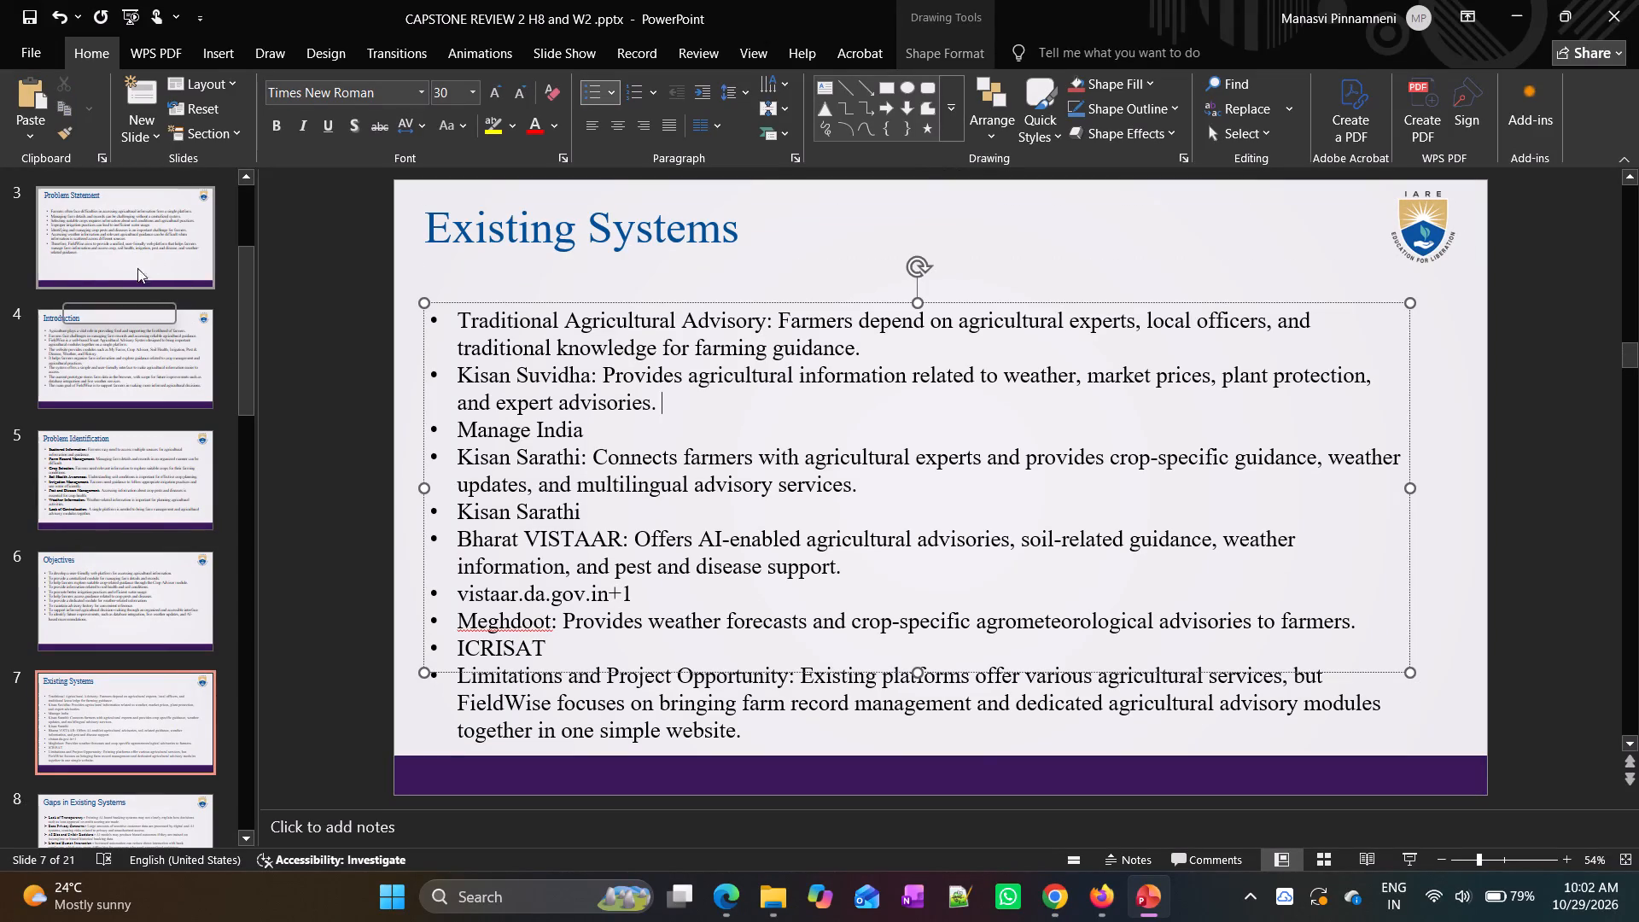
Move the body text box of the Existing Systems slide slightly upward, closer to the title.
{"action": "left_click_drag", "start_coordinate": [568, 301], "coordinate": [574, 279]}
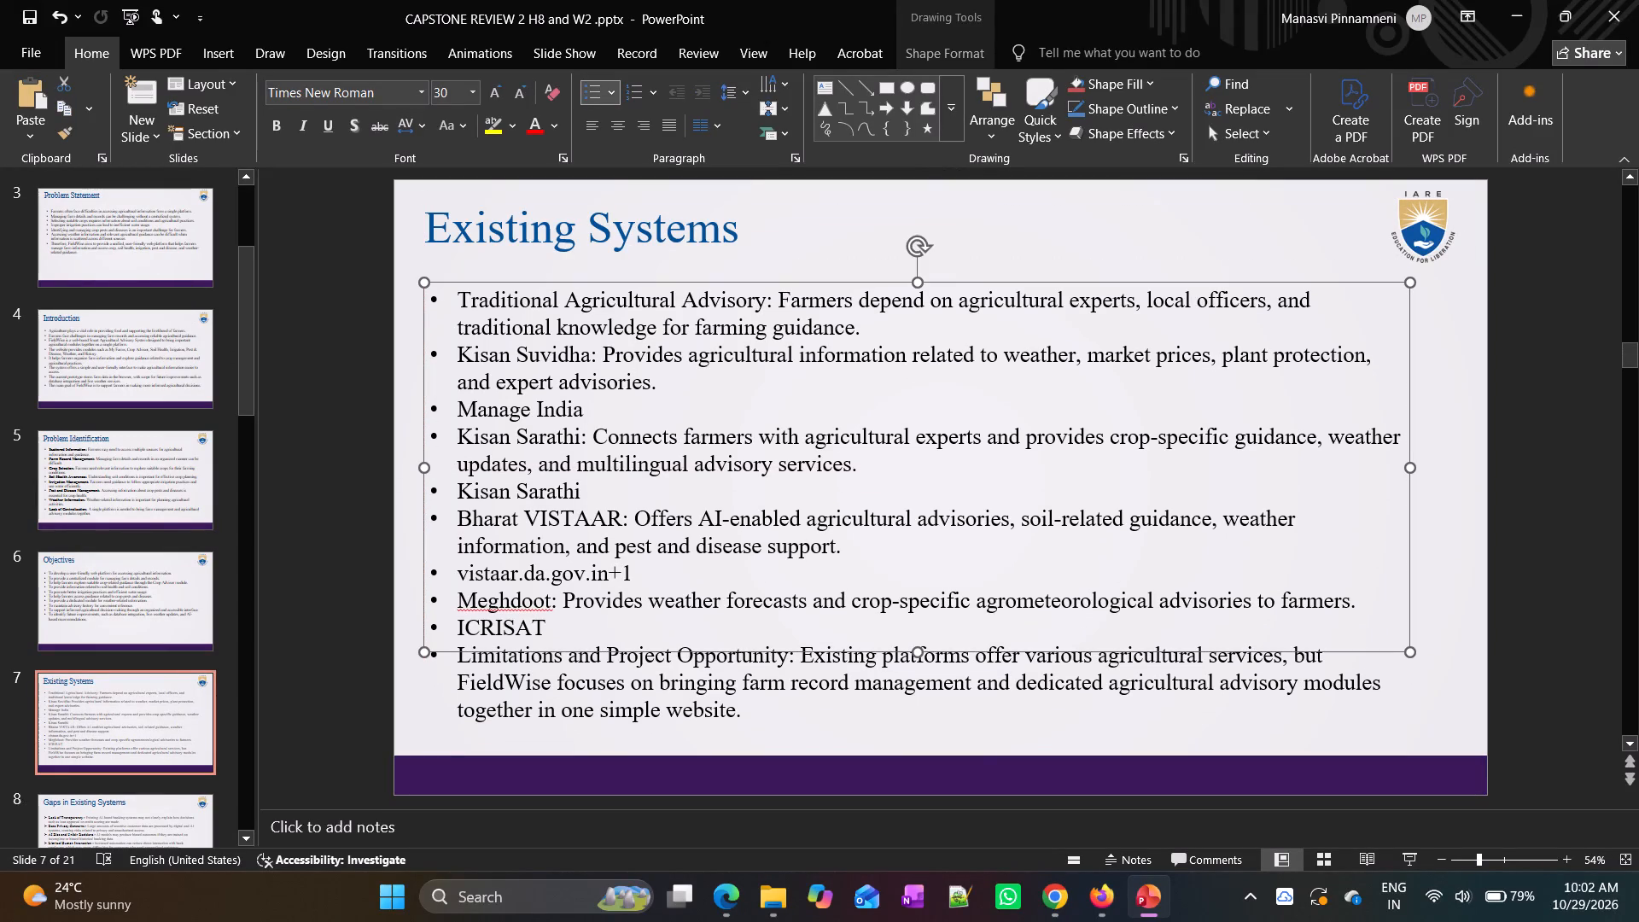
Bold the lead-in "Traditional Agricultural Advisory:" of the first bullet on the Existing Systems slide.
{"action": "left_click", "coordinate": [772, 305]}
{"action": "key", "text": "ctrl+shift+Up"}
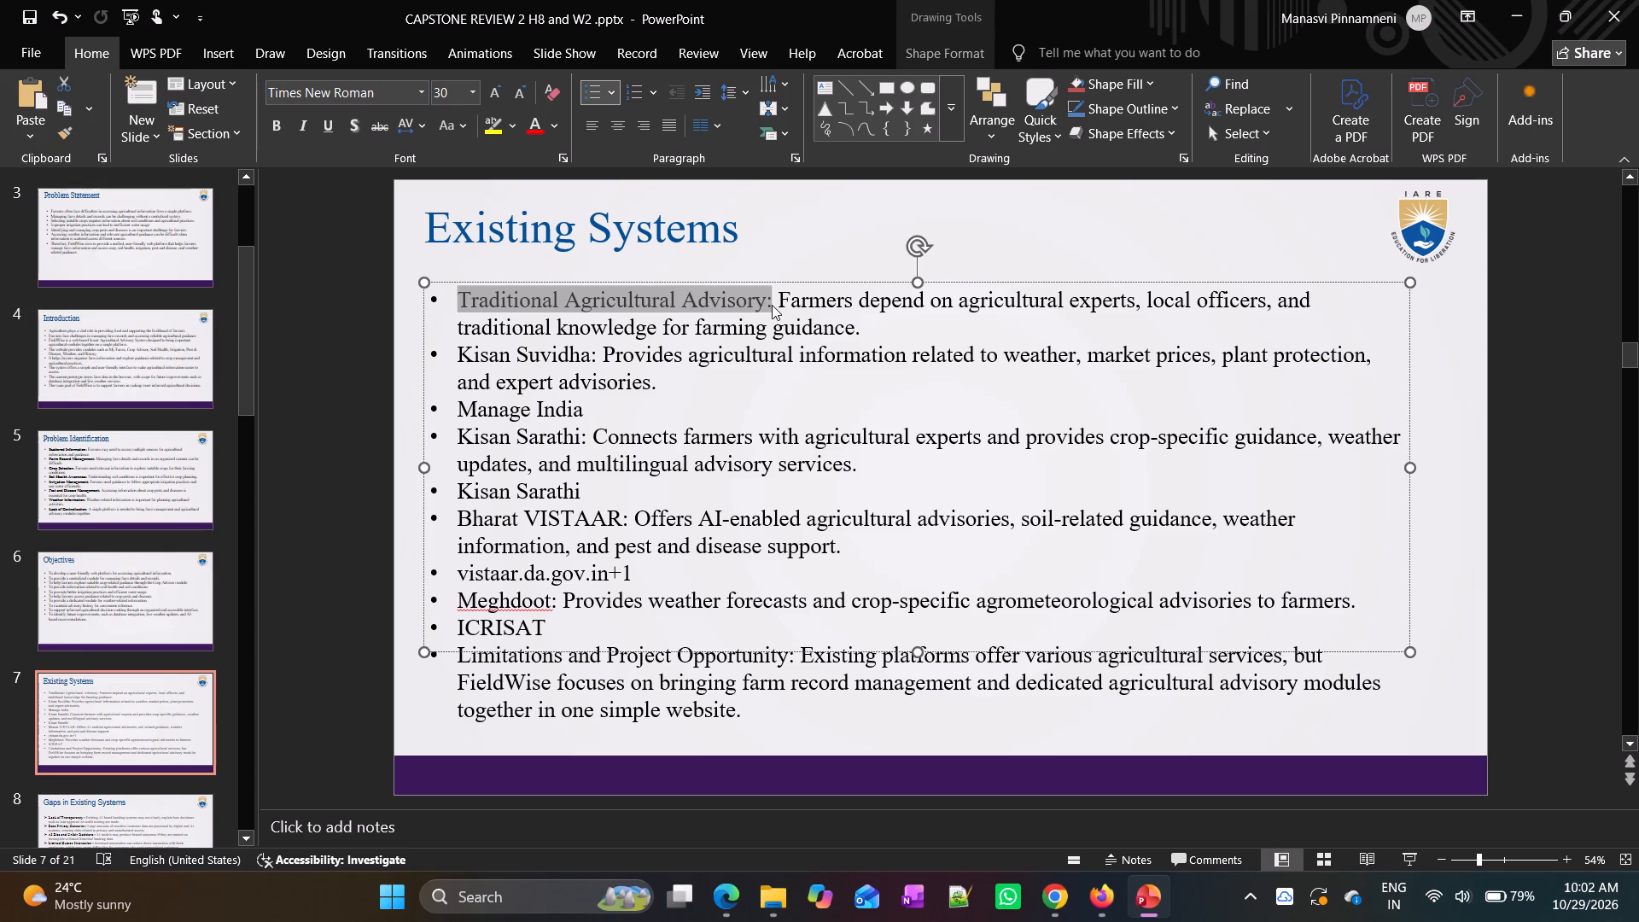
{"action": "key", "text": "ctrl+b"}
Bold the lead-in "Kisan Suvidha:" at the start of the second bullet.
{"action": "key", "text": "Down"}
{"action": "key", "text": "Left"}
{"action": "key", "text": "Down"}
{"action": "key", "text": "Left"}
{"action": "key", "text": "Left"}
{"action": "key", "text": "Left"}
{"action": "key", "text": "Left"}
{"action": "key", "text": "Left"}
{"action": "key", "text": "Left"}
{"action": "key", "text": "Left"}
{"action": "key", "text": "Left"}
{"action": "key", "text": "Left"}
{"action": "key", "text": "Left"}
{"action": "key", "text": "Left"}
{"action": "key", "text": "Left"}
{"action": "key", "text": "Left"}
{"action": "key", "text": "Left"}
{"action": "key", "text": "Left"}
{"action": "key", "text": "Left"}
{"action": "key", "text": "Left"}
{"action": "key", "text": "Left"}
{"action": "key", "text": "Left"}
{"action": "key", "text": "Left"}
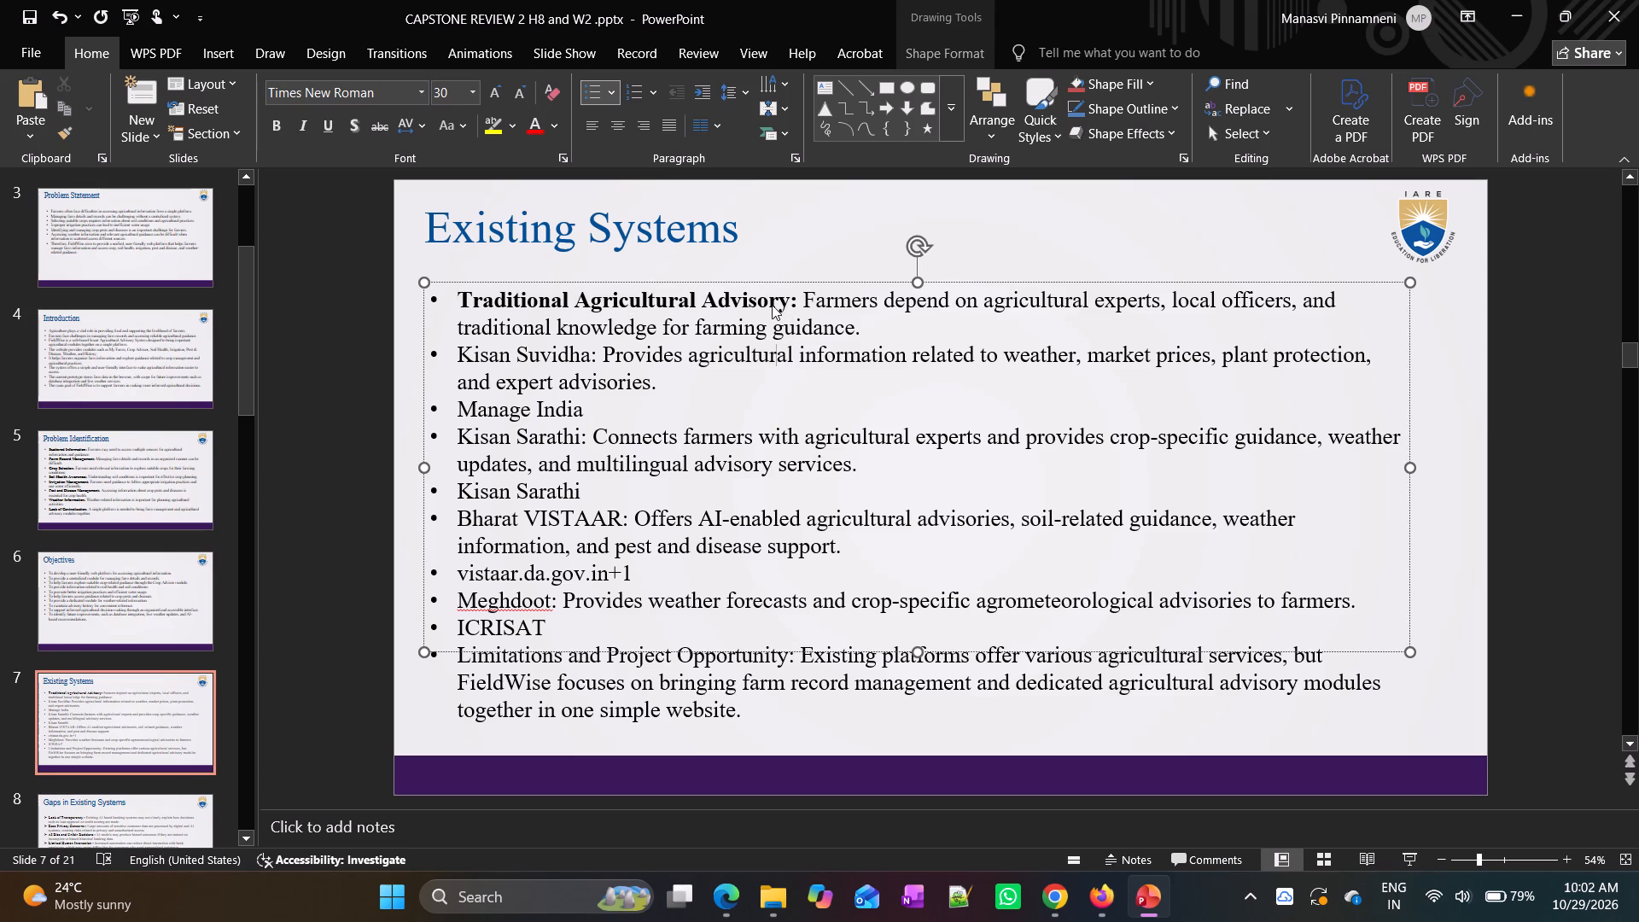
{"action": "key", "text": "ctrl+shift+Up"}
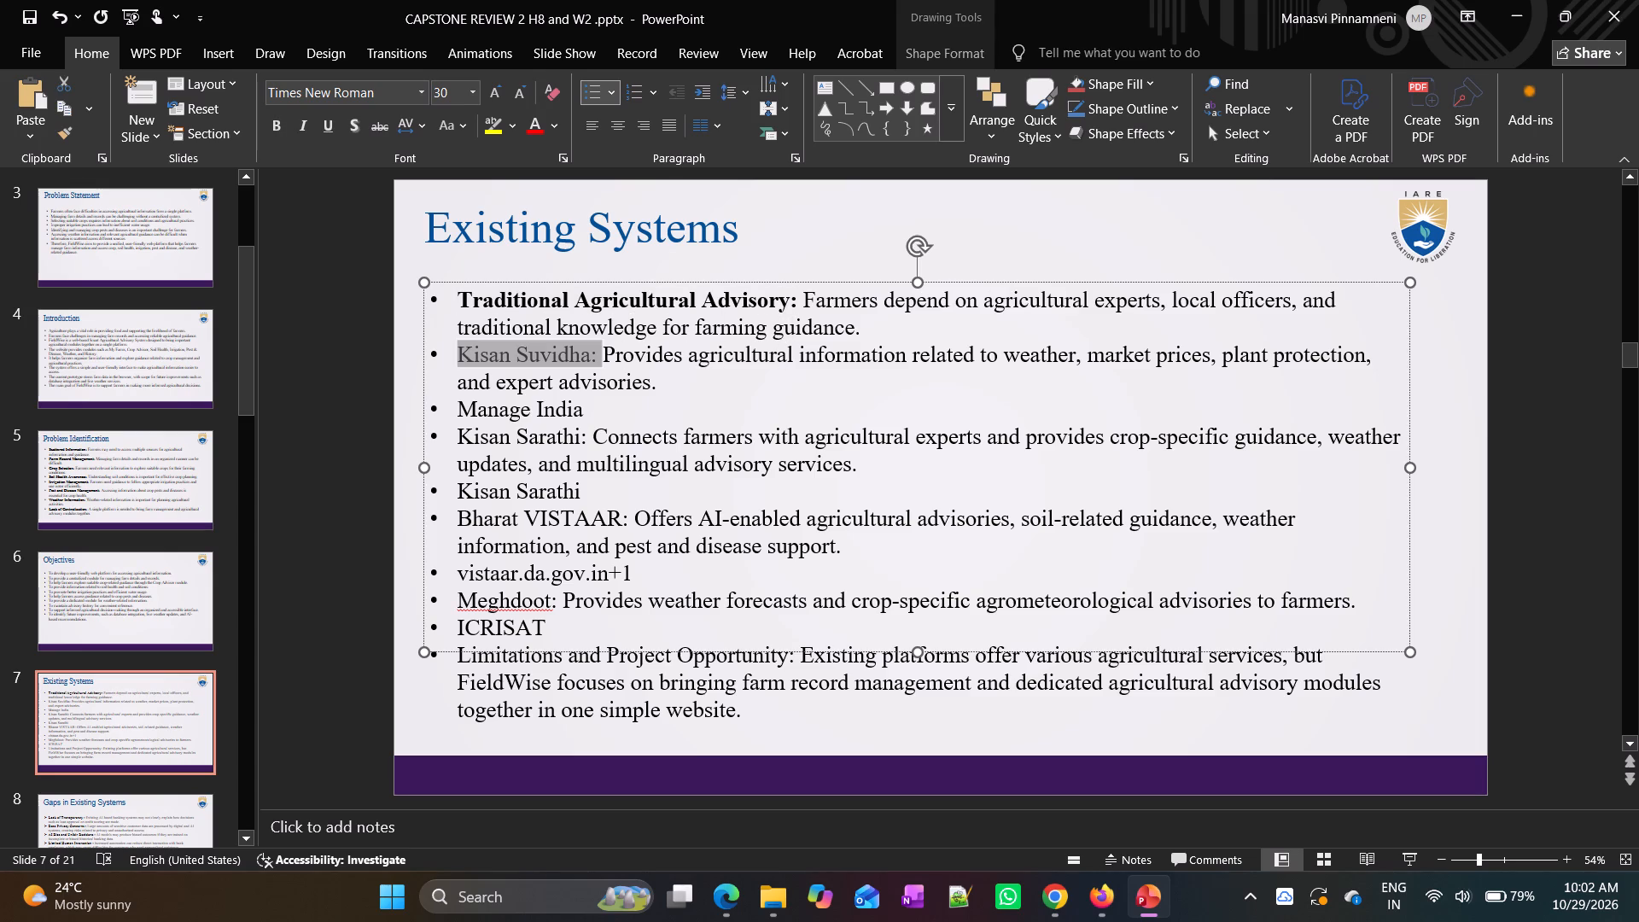
{"action": "key", "text": "ctrl+b"}
Bold the lead-in "Kisan Sarathi:" of the bullet about connecting farmers with agricultural experts.
{"action": "key", "text": "Down"}
{"action": "key", "text": "Down"}
{"action": "key", "text": "Down"}
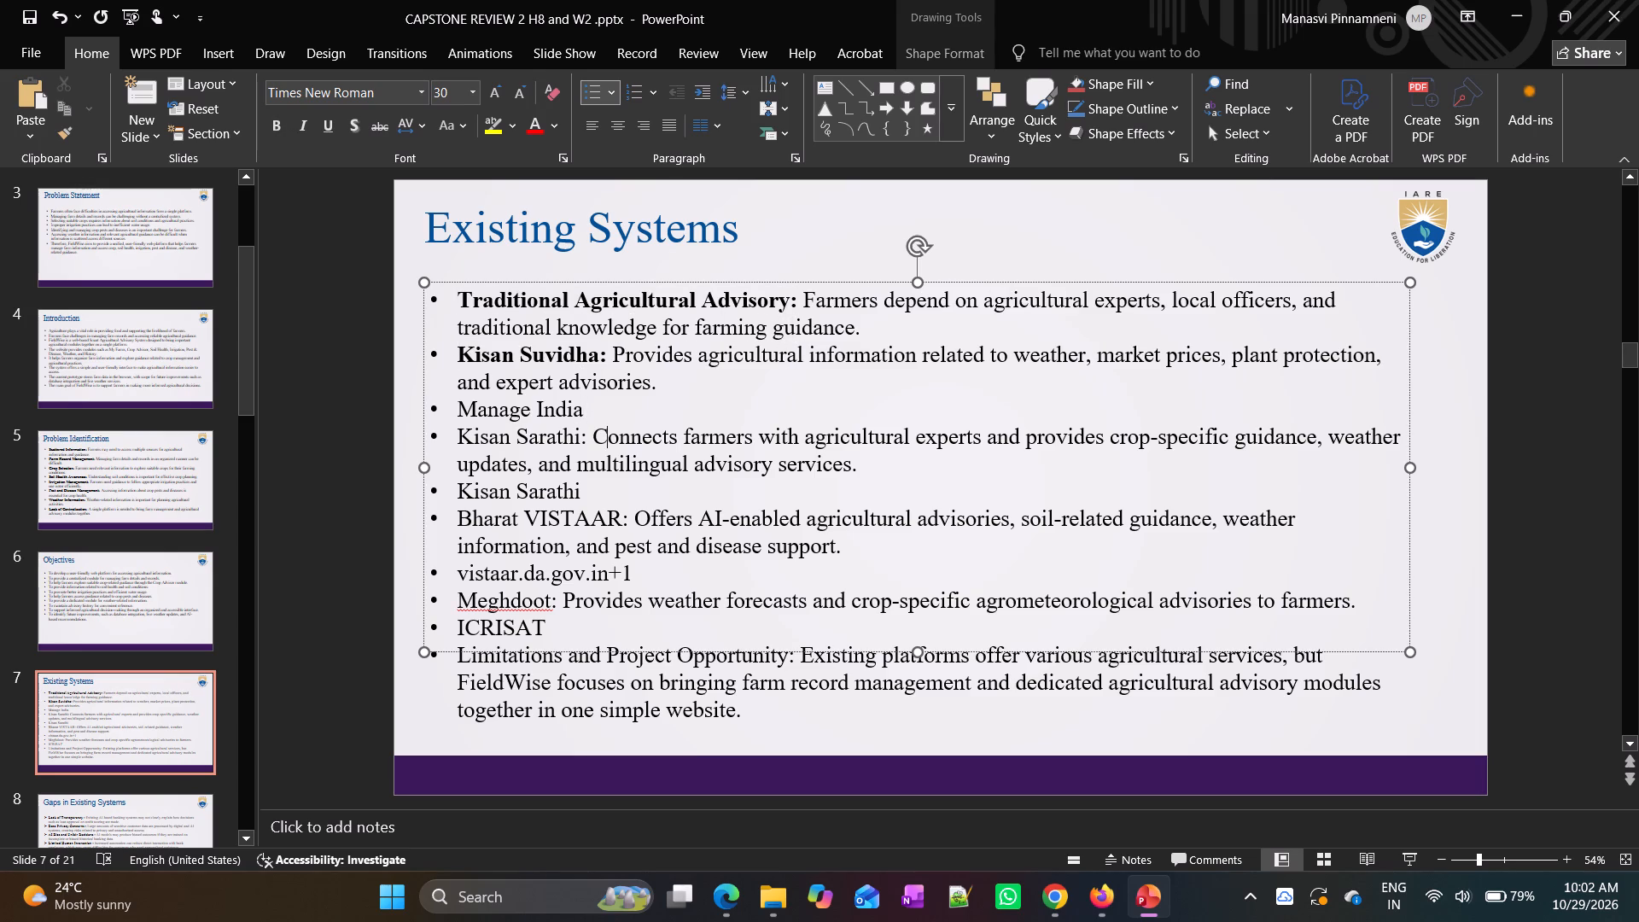
{"action": "key", "text": "Left"}
{"action": "key", "text": "ctrl+shift+Up"}
{"action": "key", "text": "ctrl+b"}
Delete the stray source bullet "Kisan Sarathi" above the Bharat VISTAAR bullet.
{"action": "key", "text": "Down"}
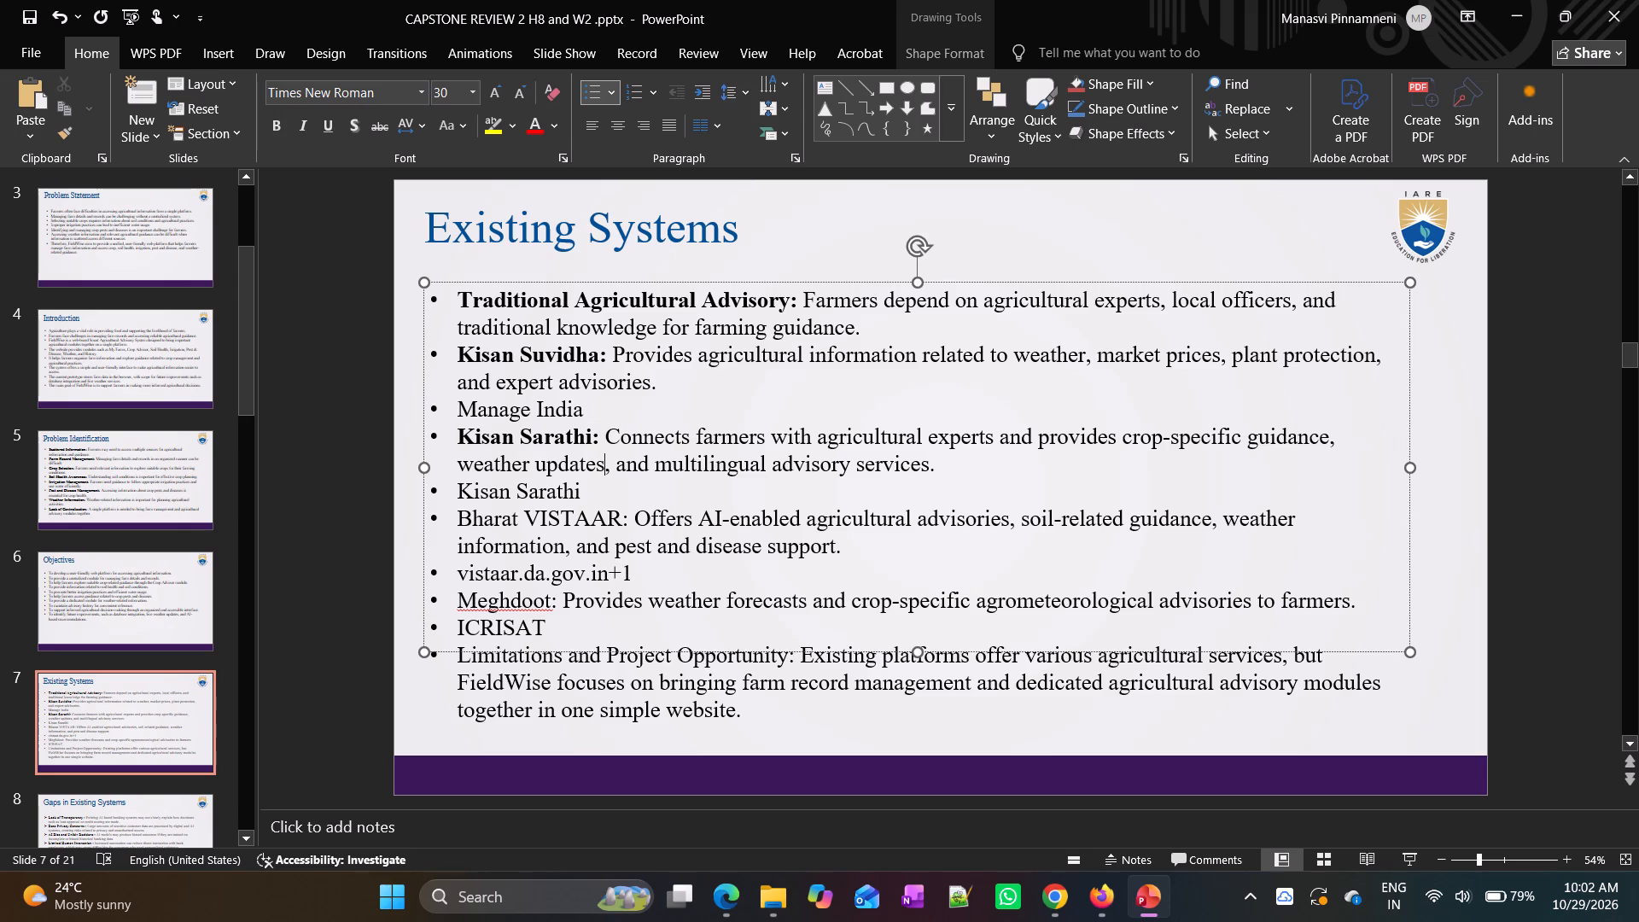
{"action": "key", "text": "Down"}
{"action": "key", "text": "ctrl+shift+Up"}
{"action": "key", "text": "BackSpace"}
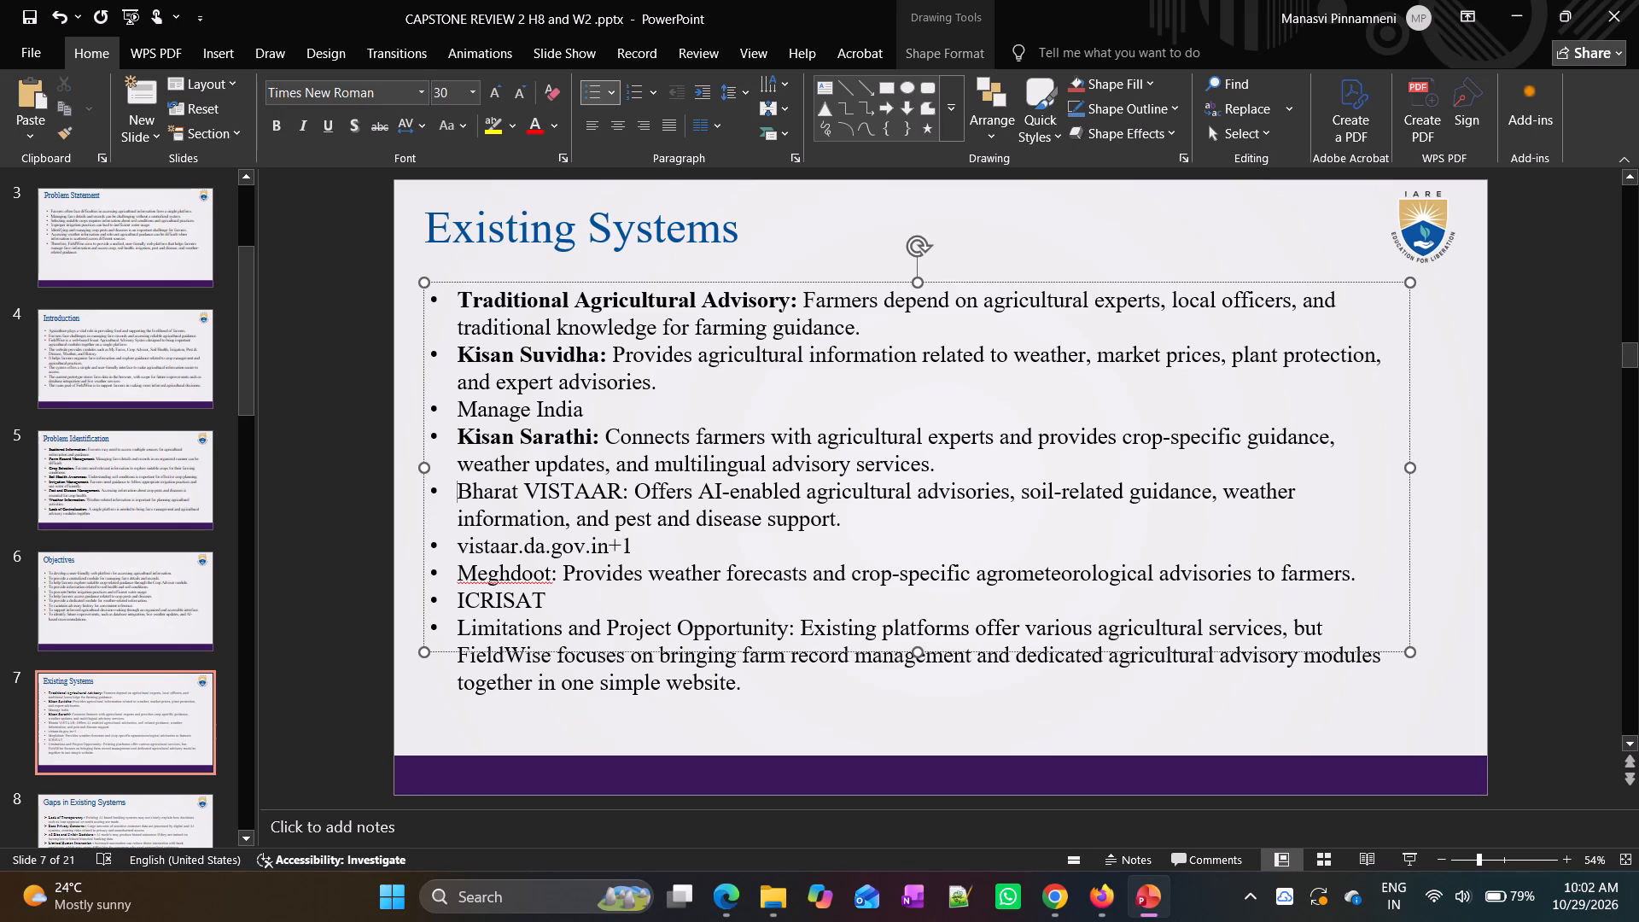
Bold the lead-in "Bharat VISTAAR:" of the bullet about AI-enabled agricultural advisories.
{"action": "key", "text": "ctrl+shift+Down"}
{"action": "key", "text": "Up"}
{"action": "key", "text": "Down"}
{"action": "key", "text": "ctrl+shift+Right"}
{"action": "key", "text": "ctrl+shift+Right"}
{"action": "key", "text": "ctrl+shift+Right"}
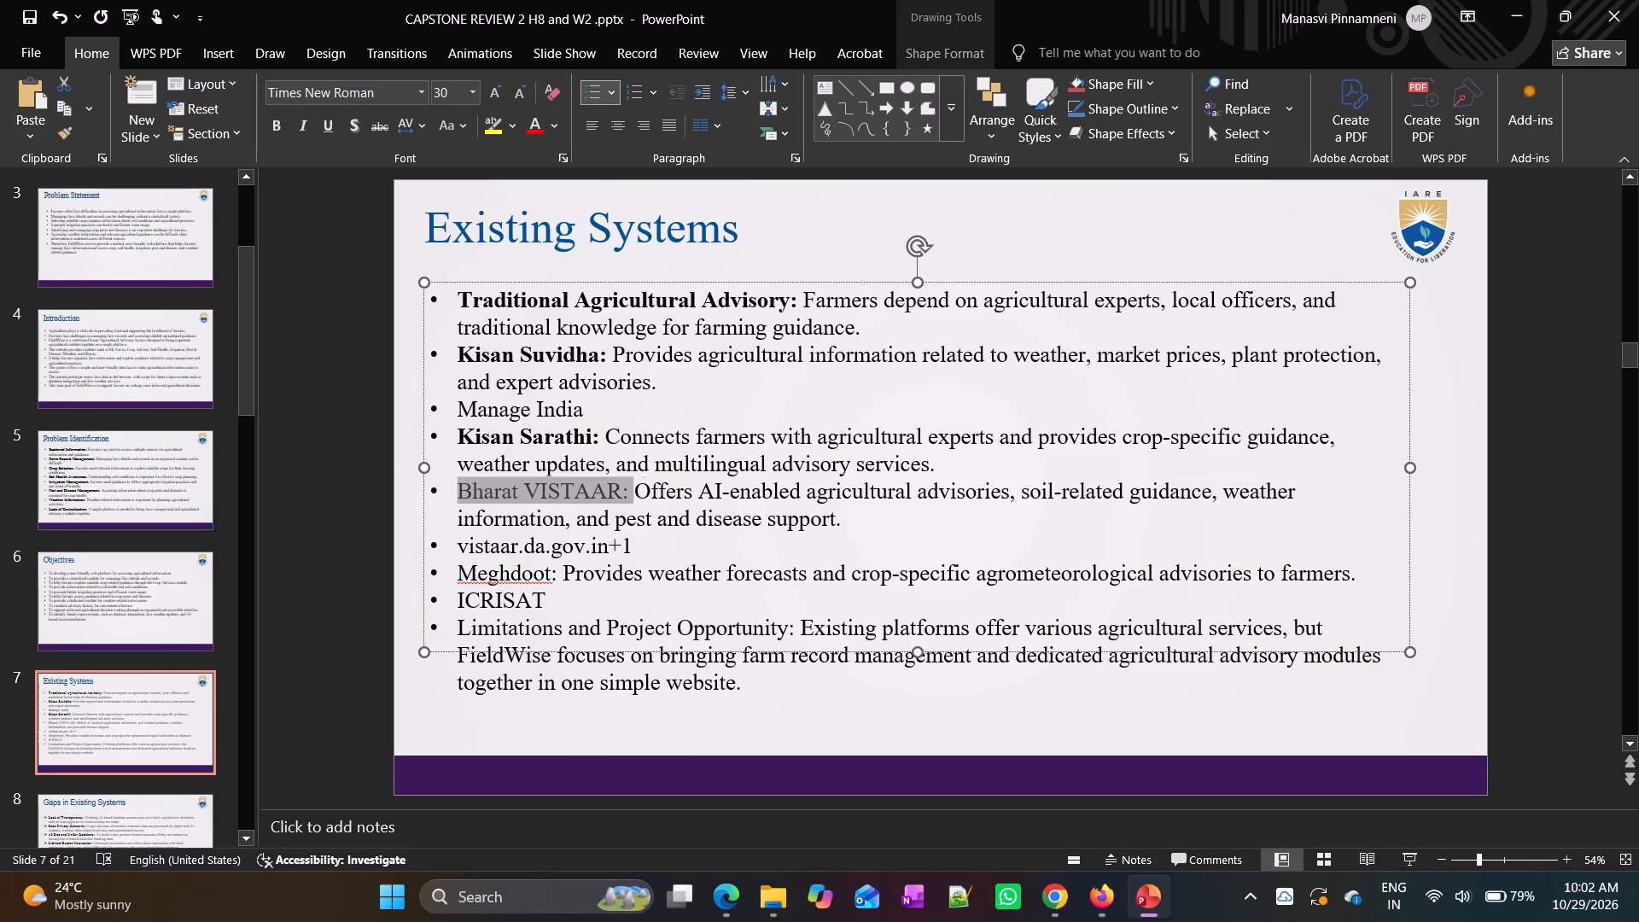
{"action": "key", "text": "ctrl+b"}
Delete the stray source bullet "vistaar.da.gov.in+1" above the Meghdoot bullet.
{"action": "key", "text": "Down"}
{"action": "key", "text": "Down"}
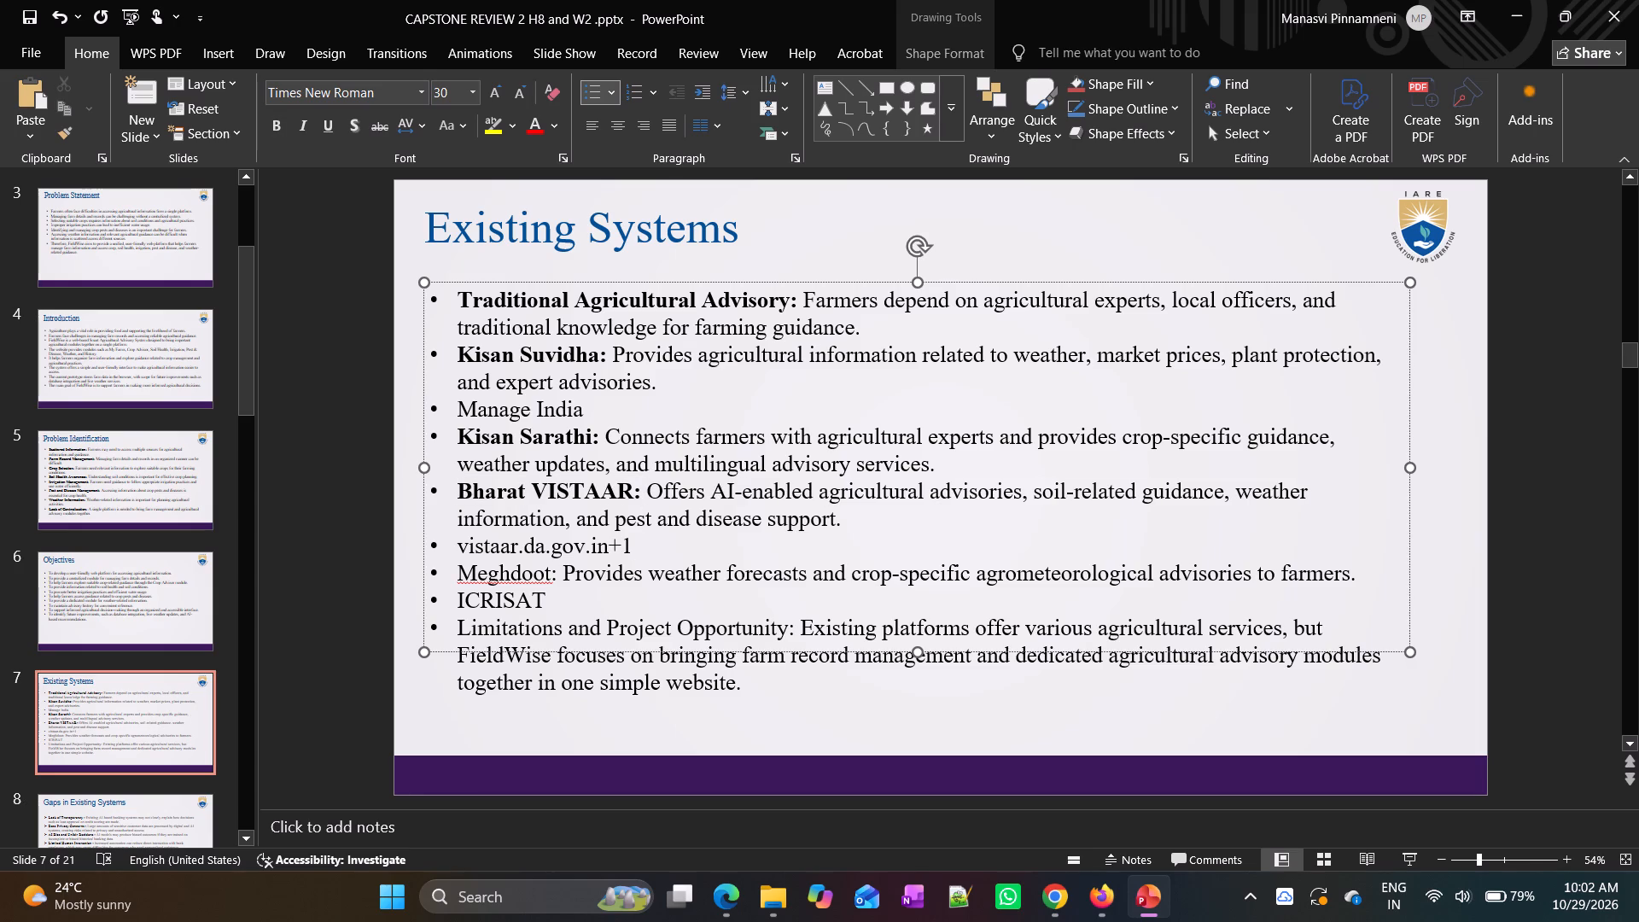
{"action": "key", "text": "ctrl+shift+Up"}
{"action": "key", "text": "BackSpace"}
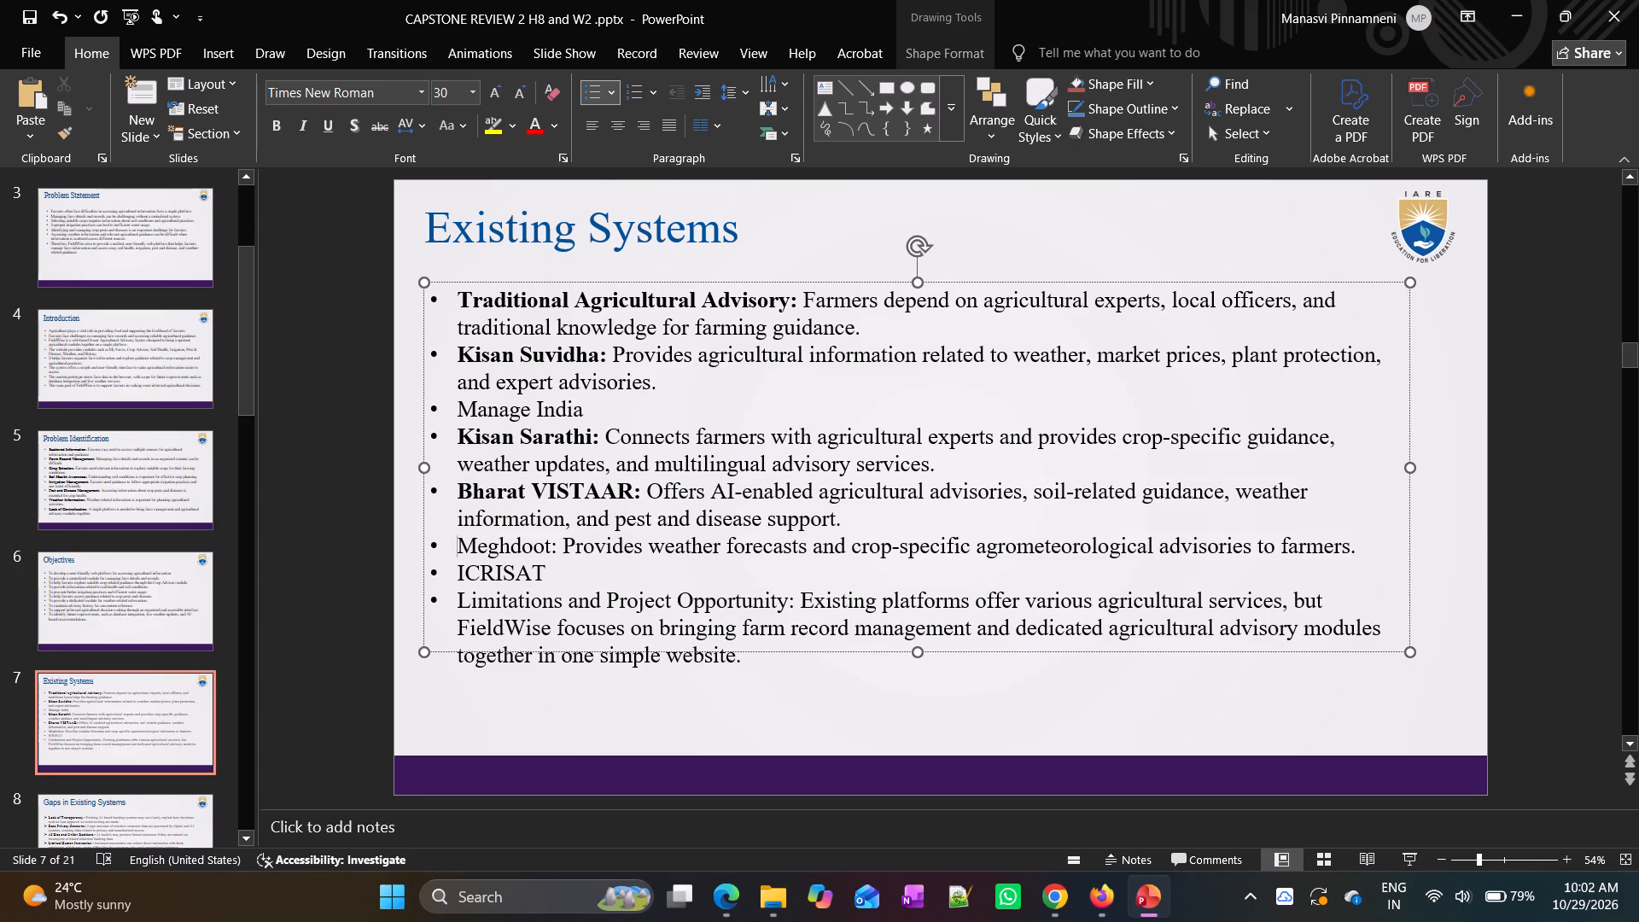
Bold the lead-in "Meghdoot:" of the weather forecasts bullet.
{"action": "key", "text": "ctrl+shift+Right"}
{"action": "key", "text": "ctrl+shift+Right"}
{"action": "key", "text": "ctrl+b"}
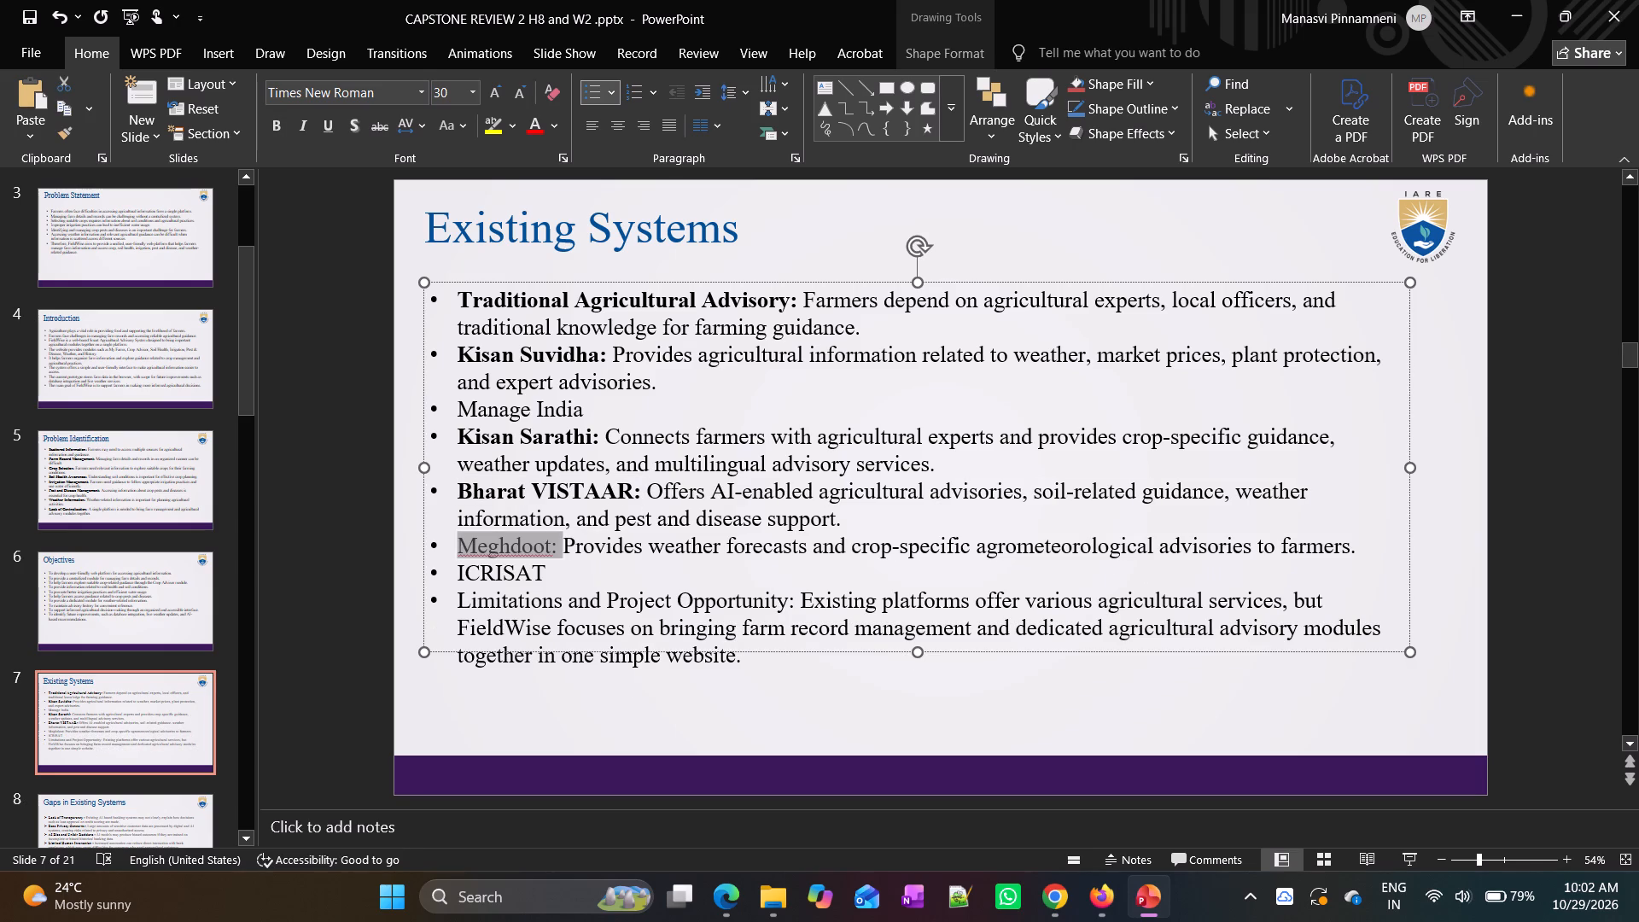
Delete the stray source bullet "ICRISAT" below the Meghdoot bullet.
{"action": "key", "text": "Down"}
{"action": "key", "text": "Down"}
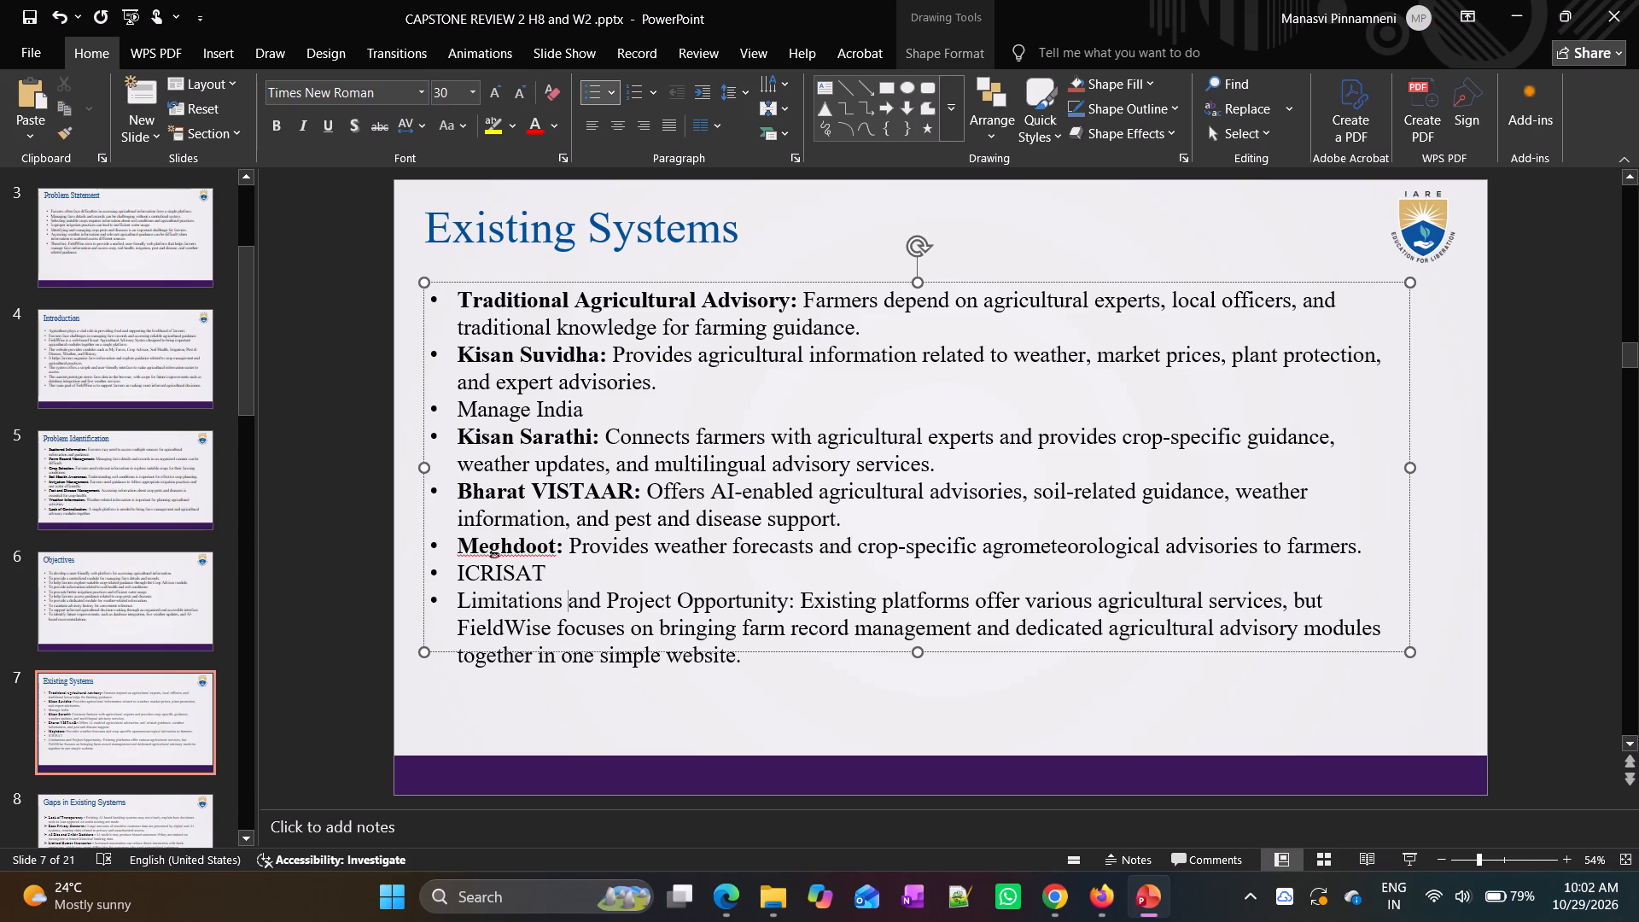
{"action": "key", "text": "Up"}
{"action": "key", "text": "ctrl+shift+Up"}
{"action": "key", "text": "BackSpace"}
Bold the lead-in "Limitations and Project Opportunity:" of the last bullet and leave the text box.
{"action": "key", "text": "Down"}
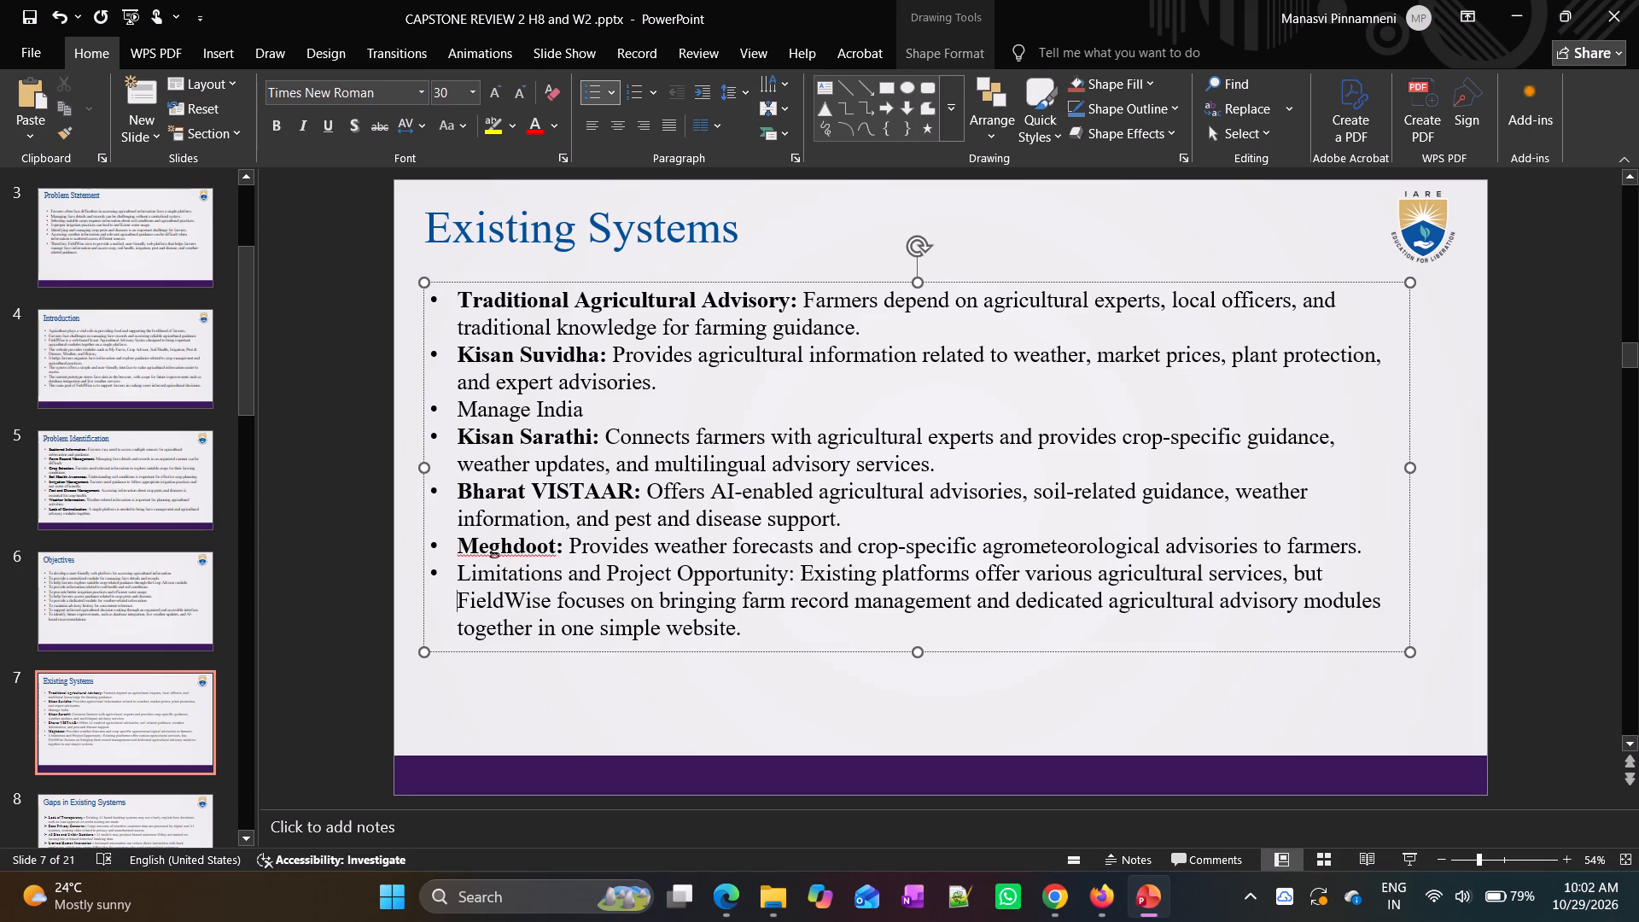
{"action": "key", "text": "Up"}
{"action": "key", "text": "ctrl+Down"}
{"action": "key", "text": "ctrl+shift+Up"}
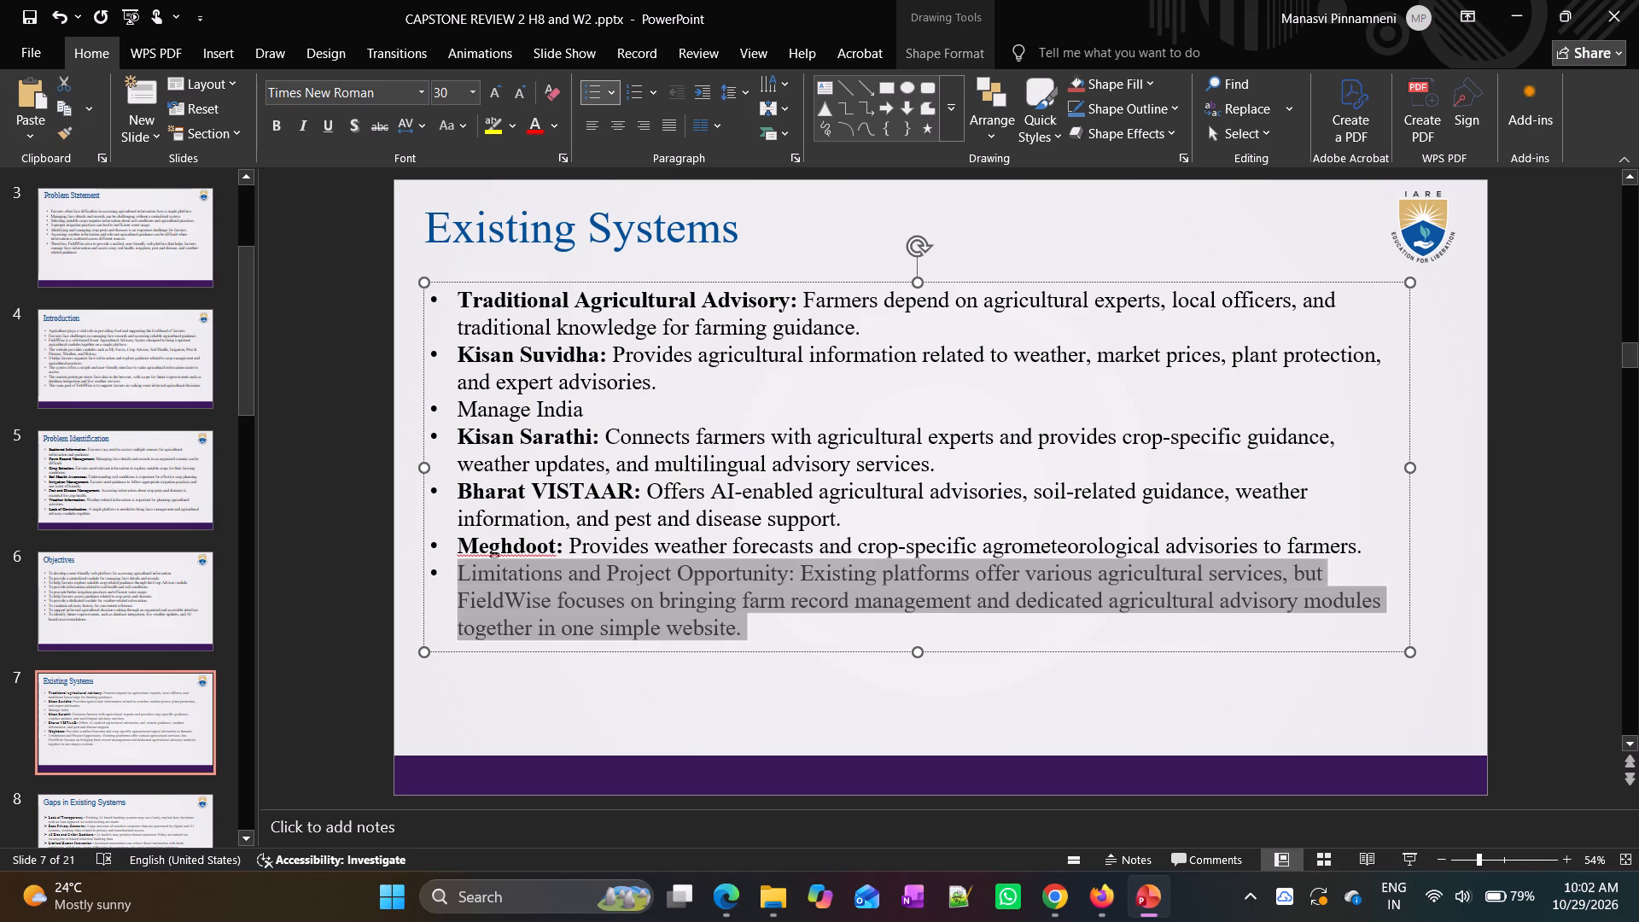
{"action": "key", "text": "Up"}
{"action": "key", "text": "Down"}
{"action": "key", "text": "ctrl+shift+Right"}
{"action": "key", "text": "ctrl+shift+Right"}
{"action": "key", "text": "ctrl+shift+Right"}
{"action": "key", "text": "ctrl+shift+Right"}
{"action": "key", "text": "ctrl+shift+Right"}
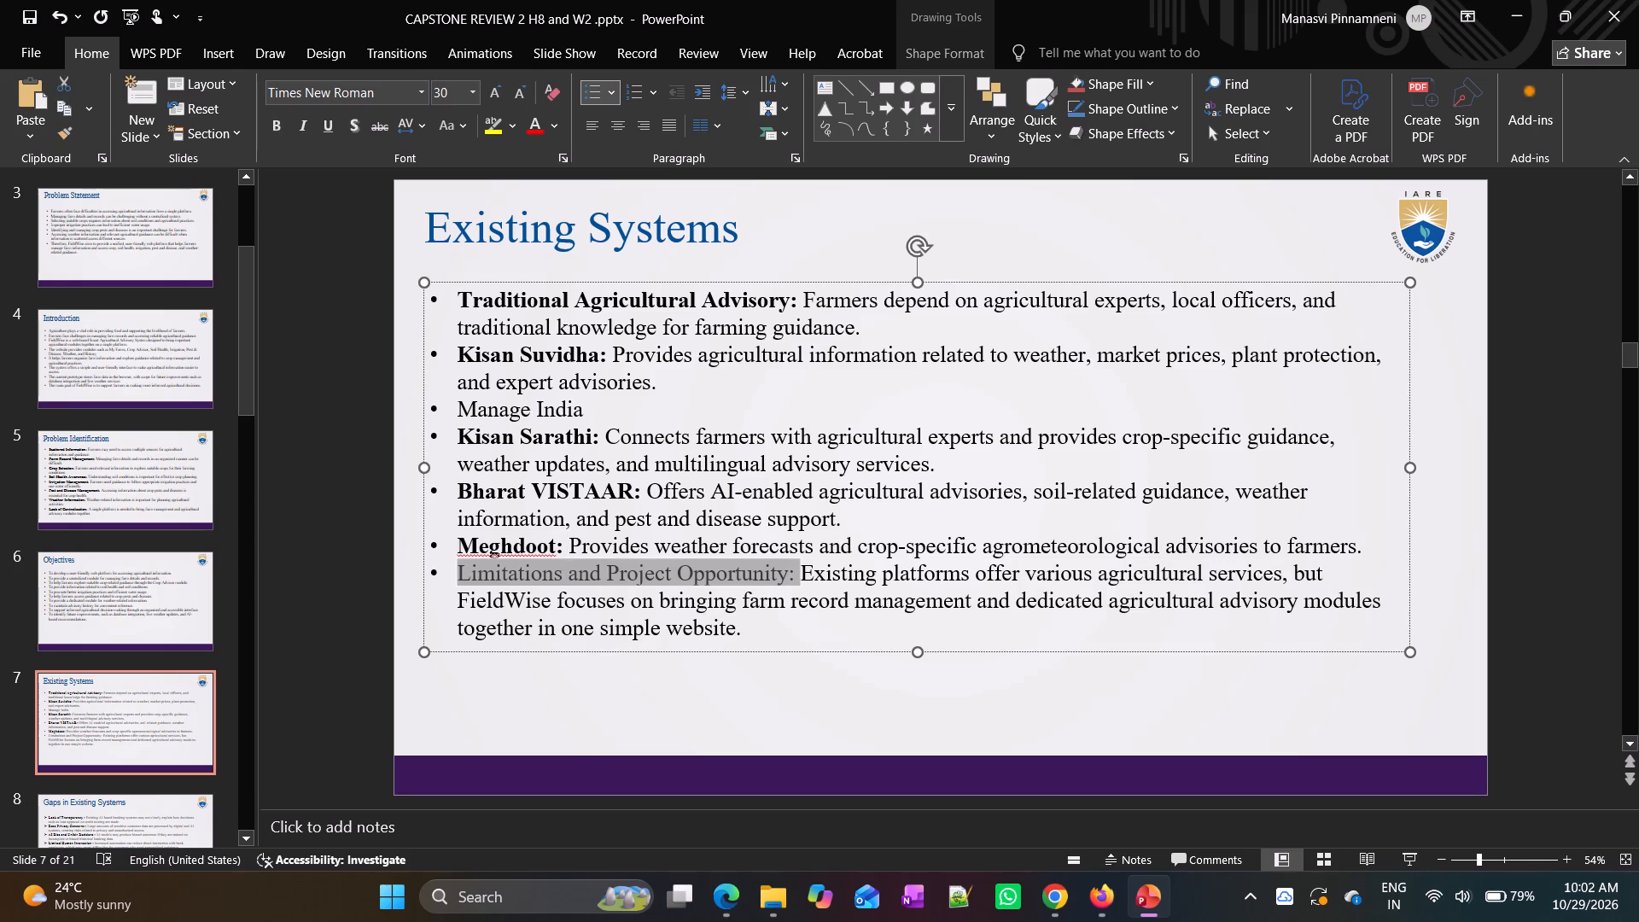
{"action": "key", "text": "ctrl+b"}
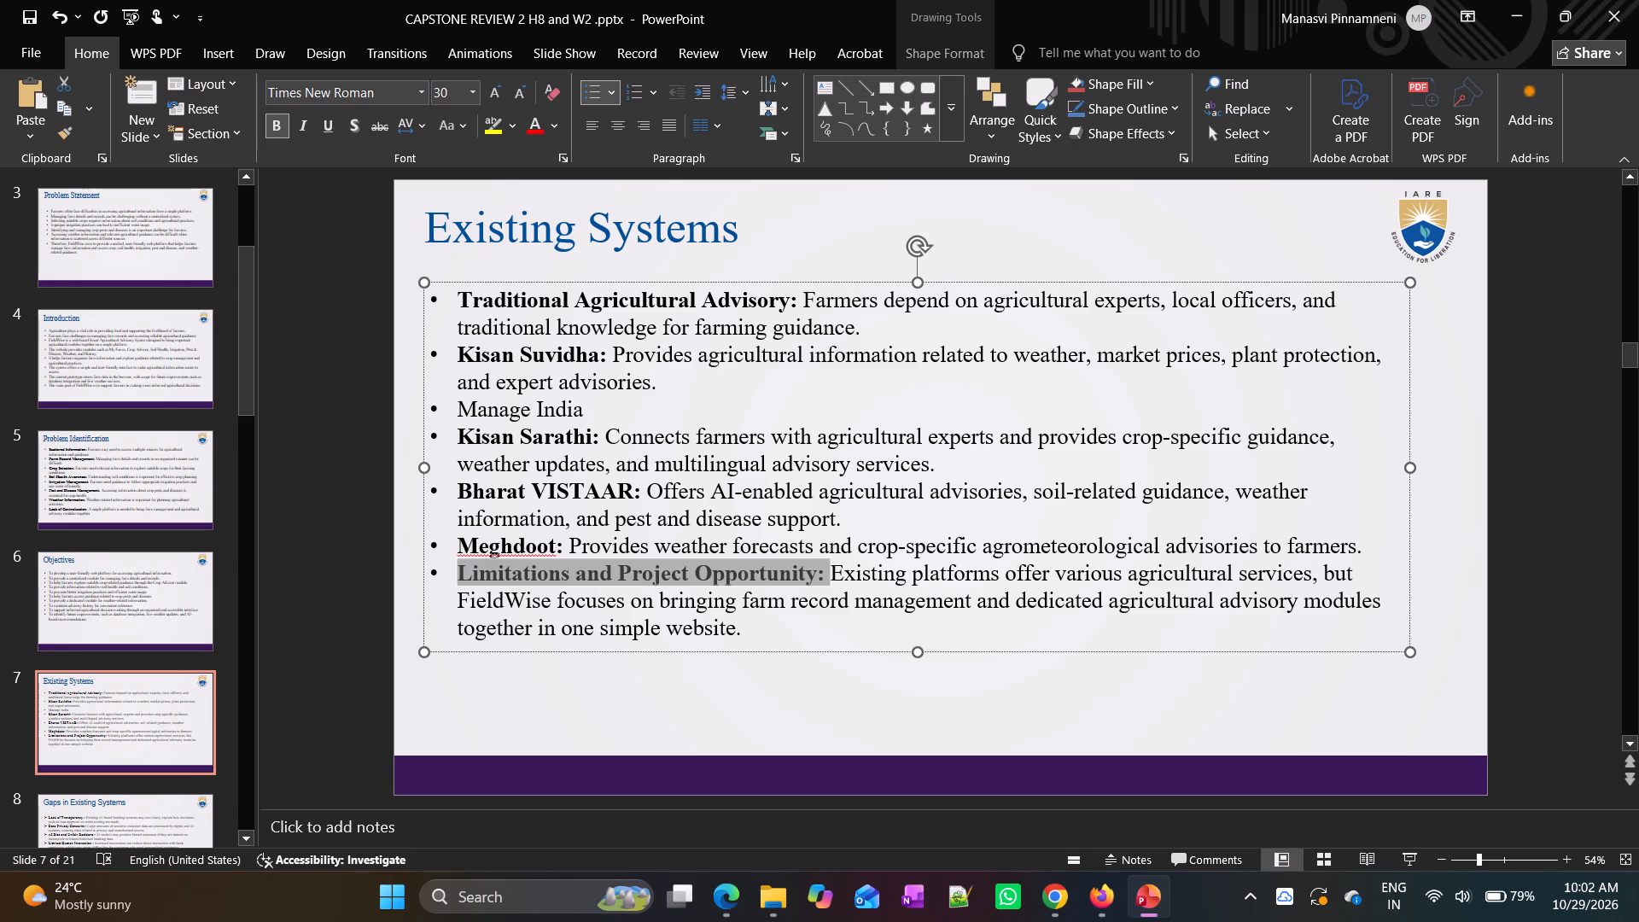
{"action": "left_click", "coordinate": [898, 697]}
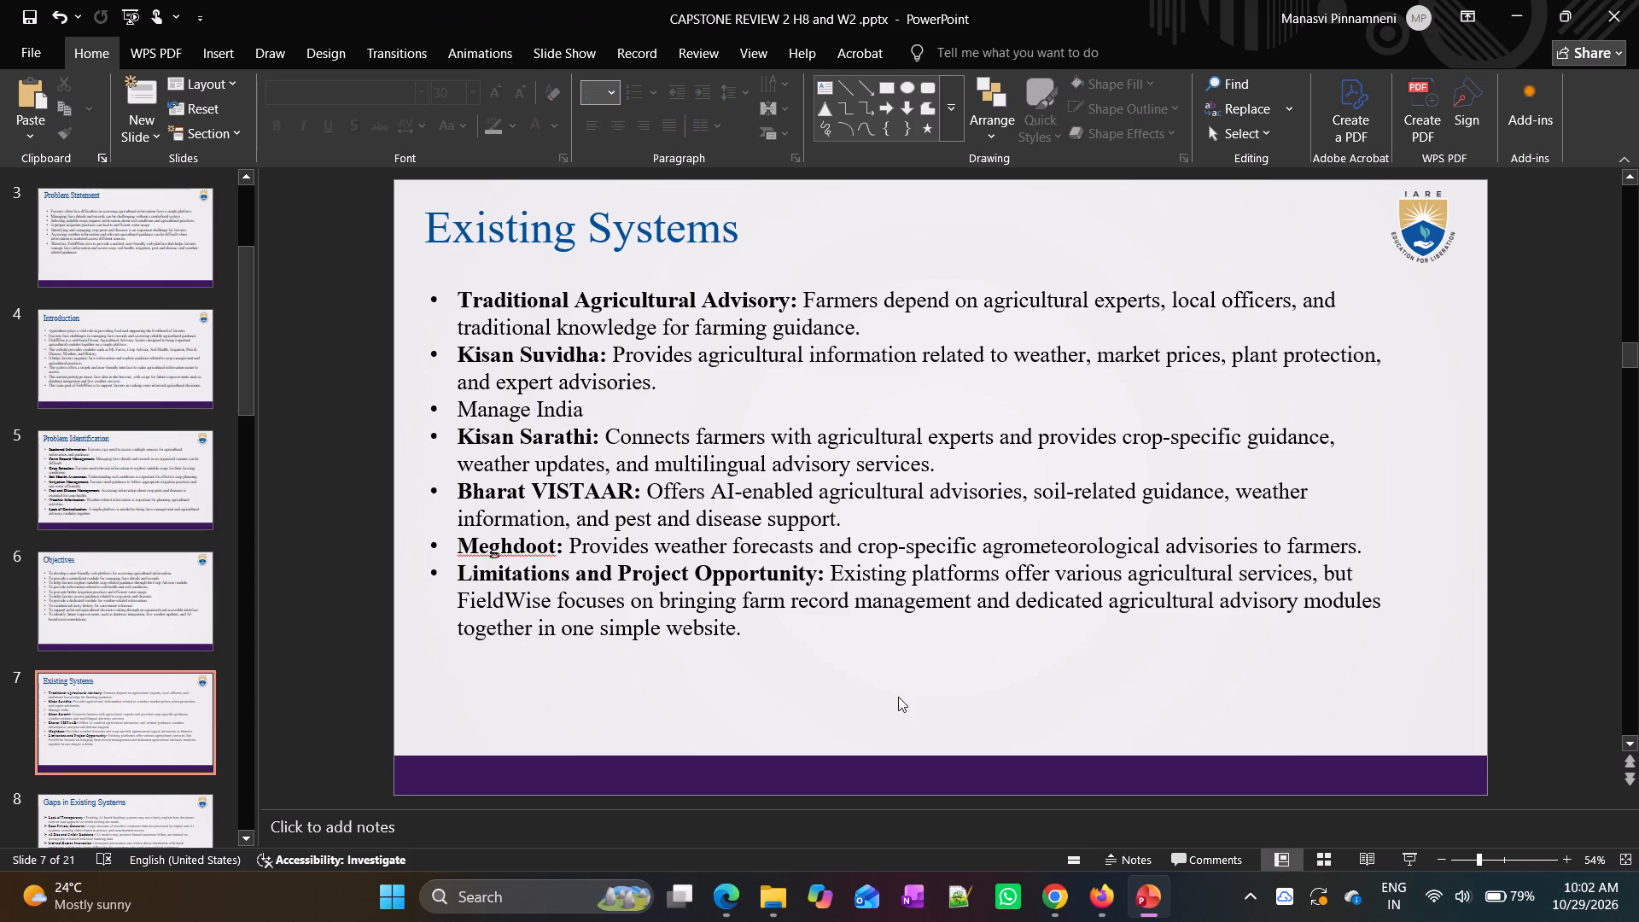
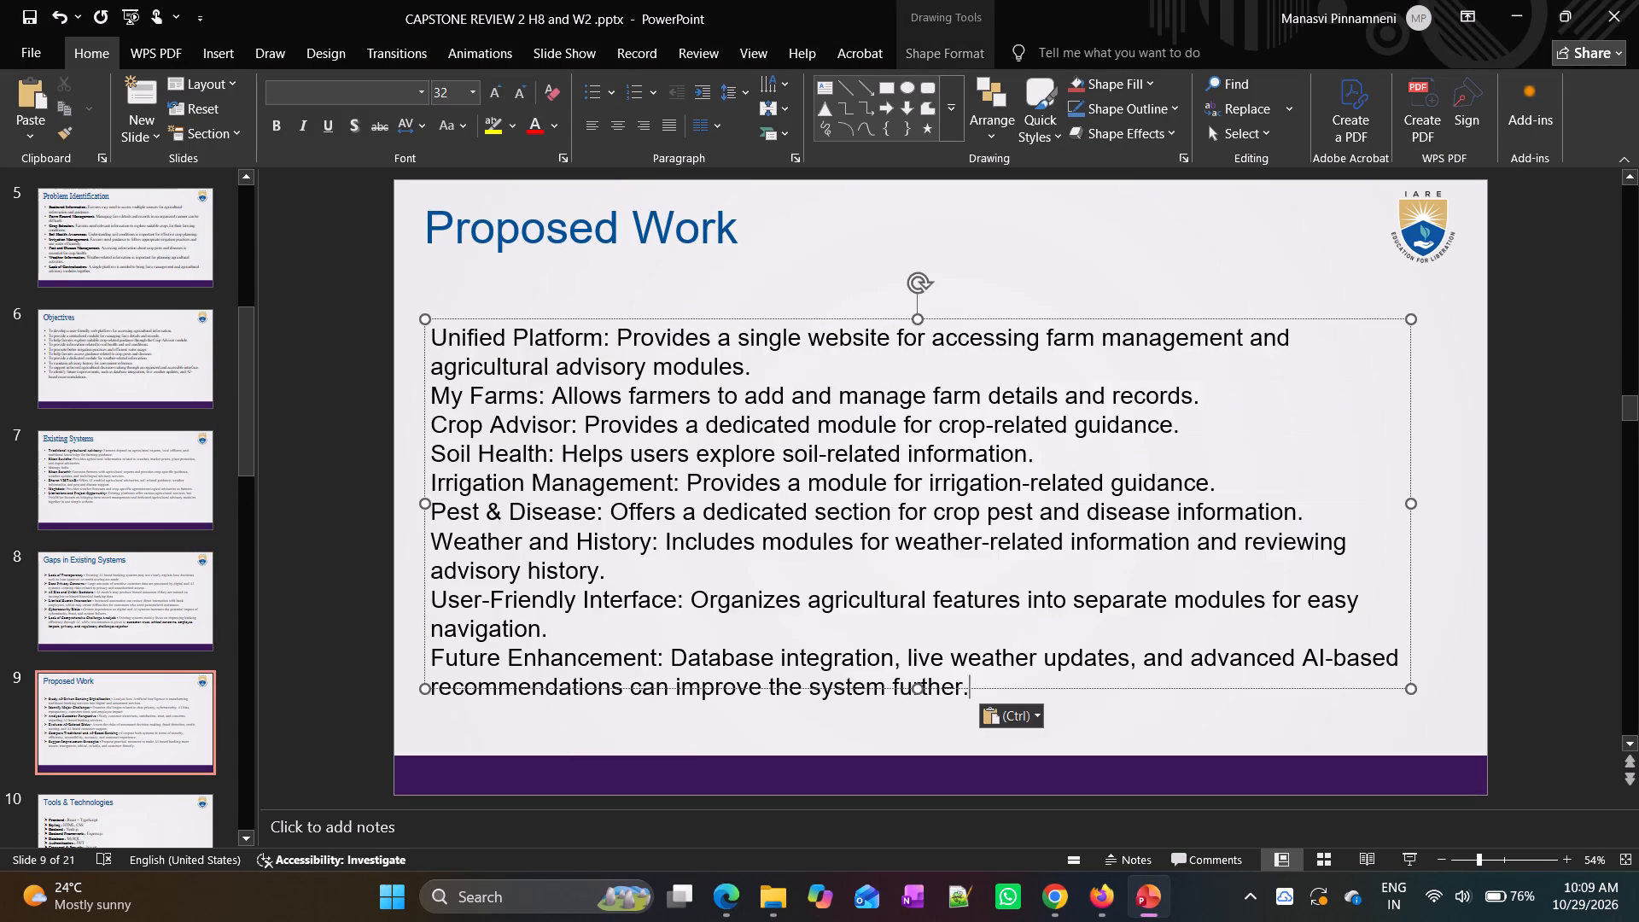
Format the whole Proposed Work body text in Times New Roman with round bullet points.
{"action": "key", "text": "ctrl+a"}
{"action": "left_click", "coordinate": [375, 96]}
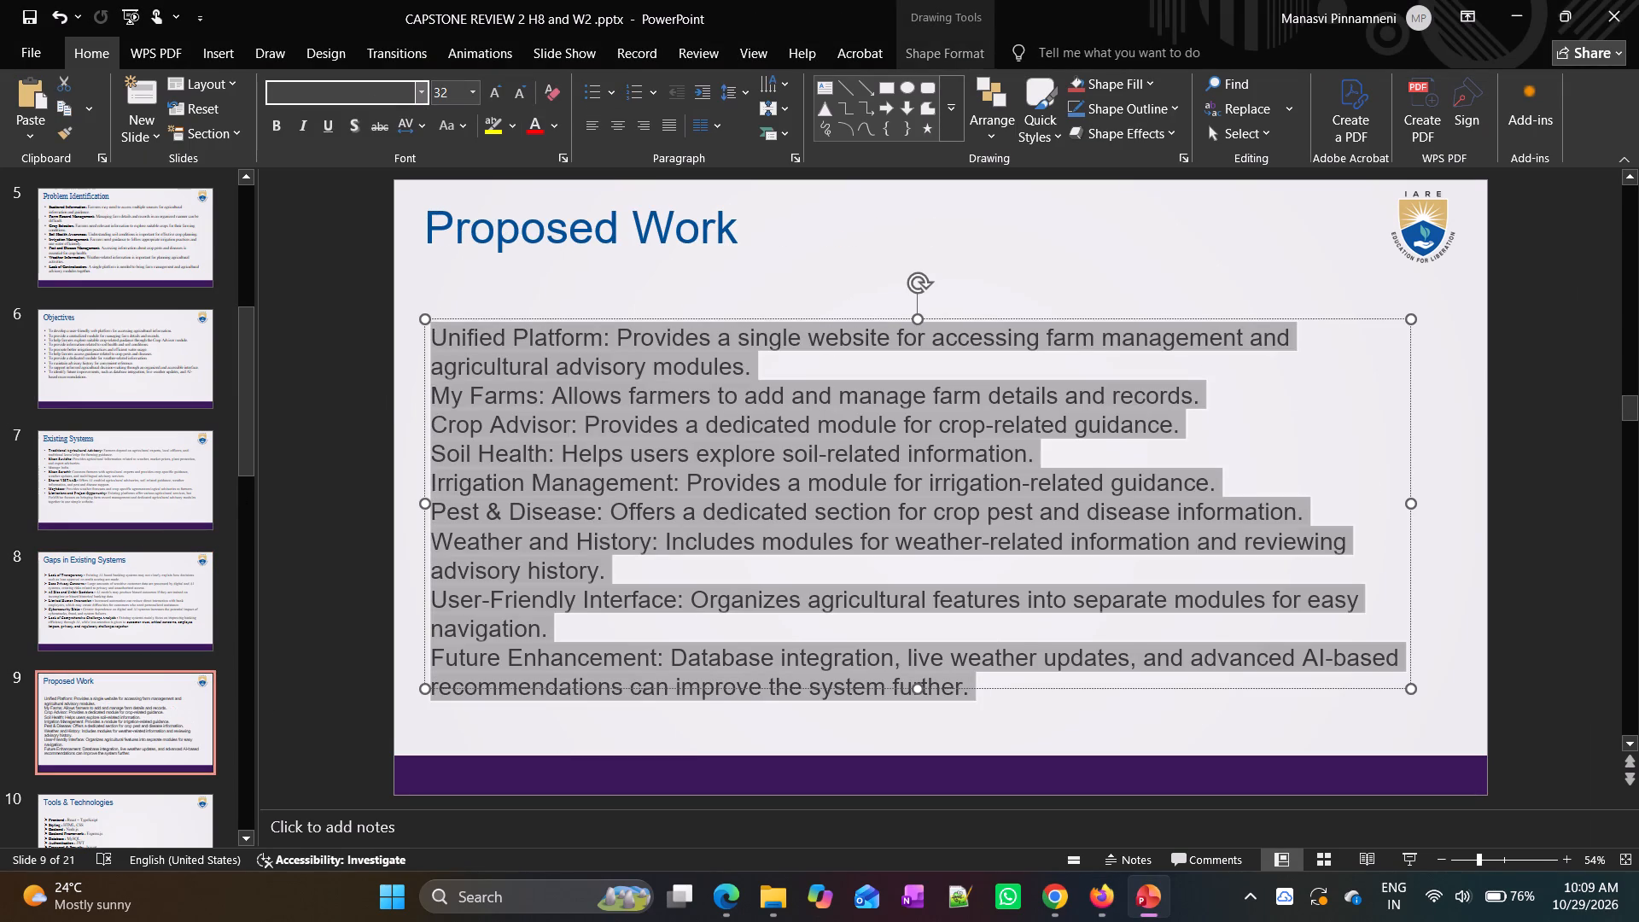
{"action": "type", "text": "times"}
{"action": "key", "text": "Return"}
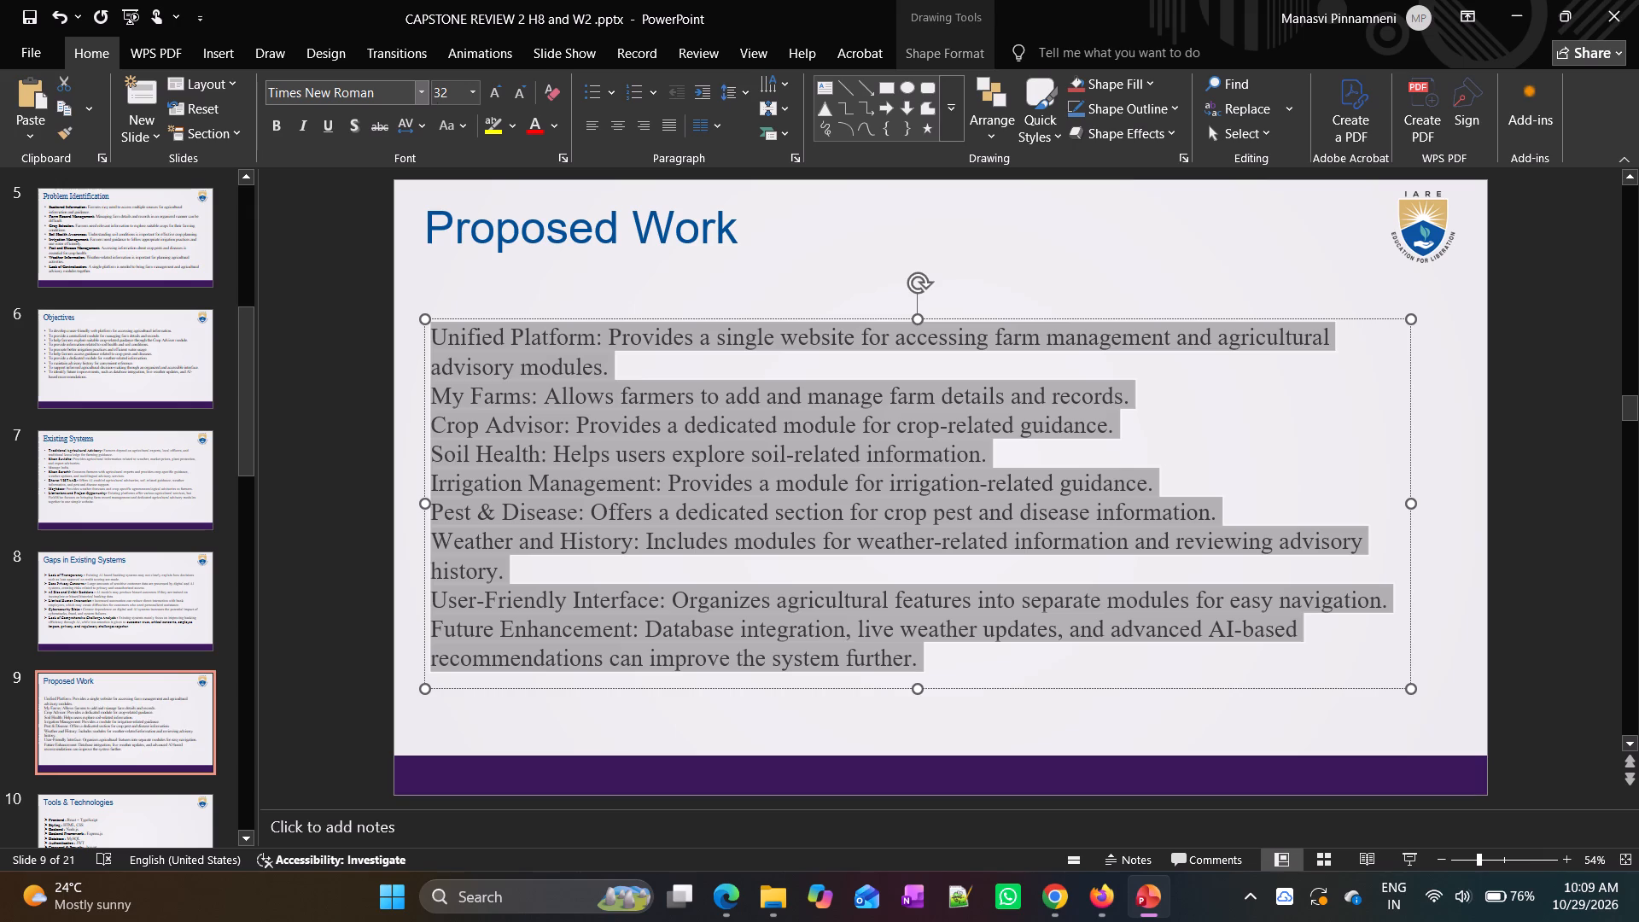
{"action": "left_click", "coordinate": [586, 86]}
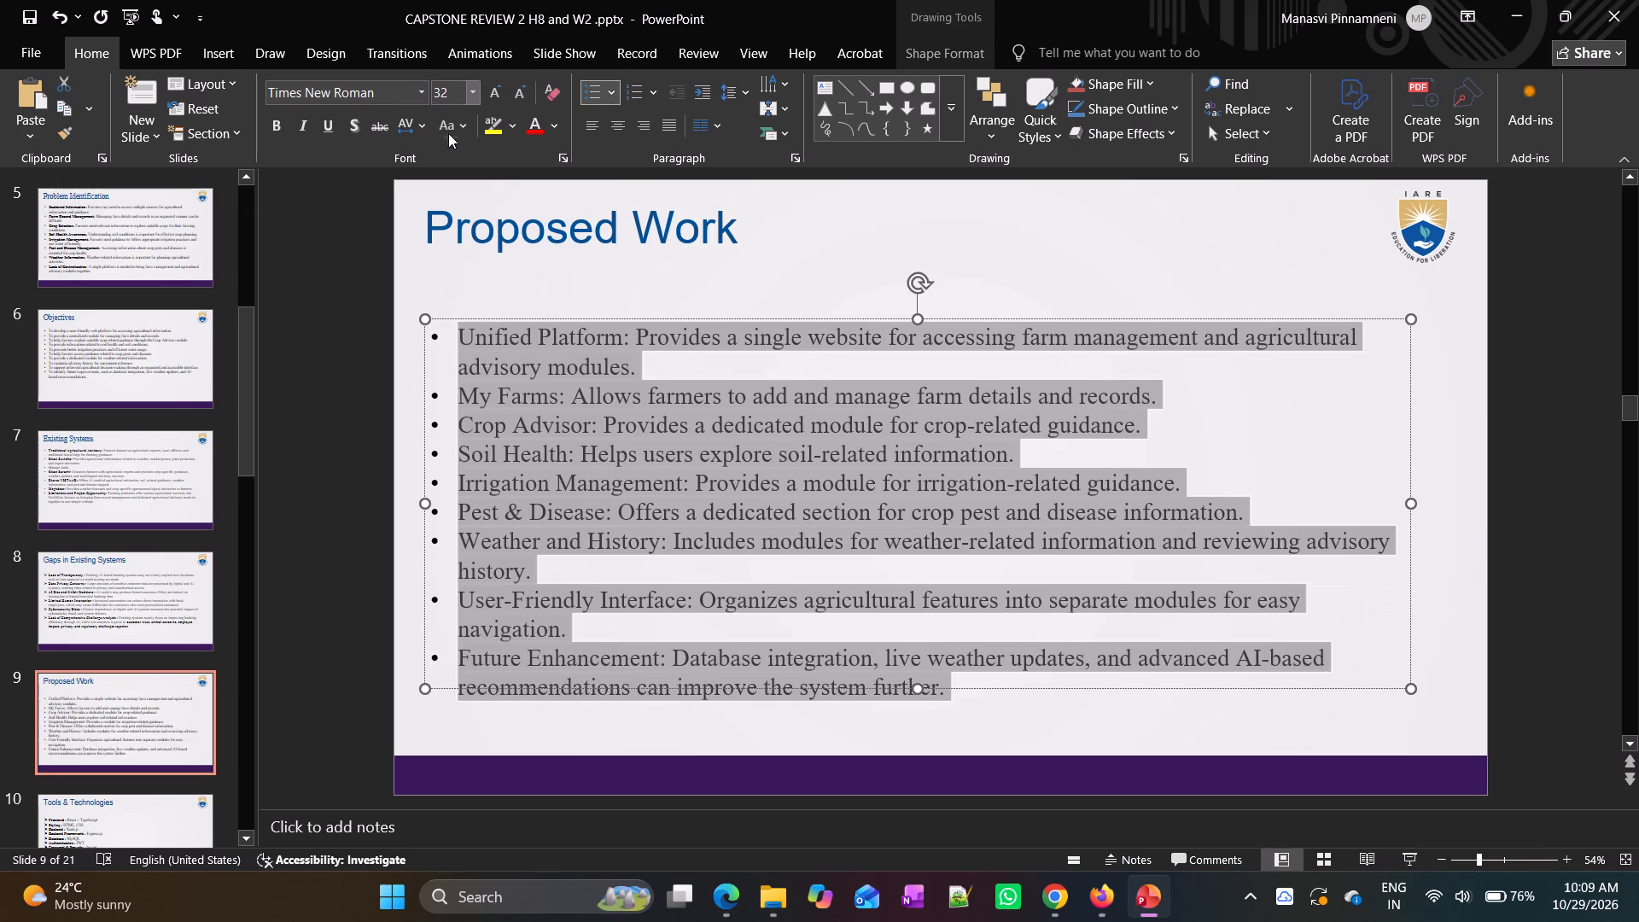
Make the lead-in labels "Unified Platform:" and "My Farms:" bold in the Proposed Work bullets.
{"action": "left_click", "coordinate": [624, 341]}
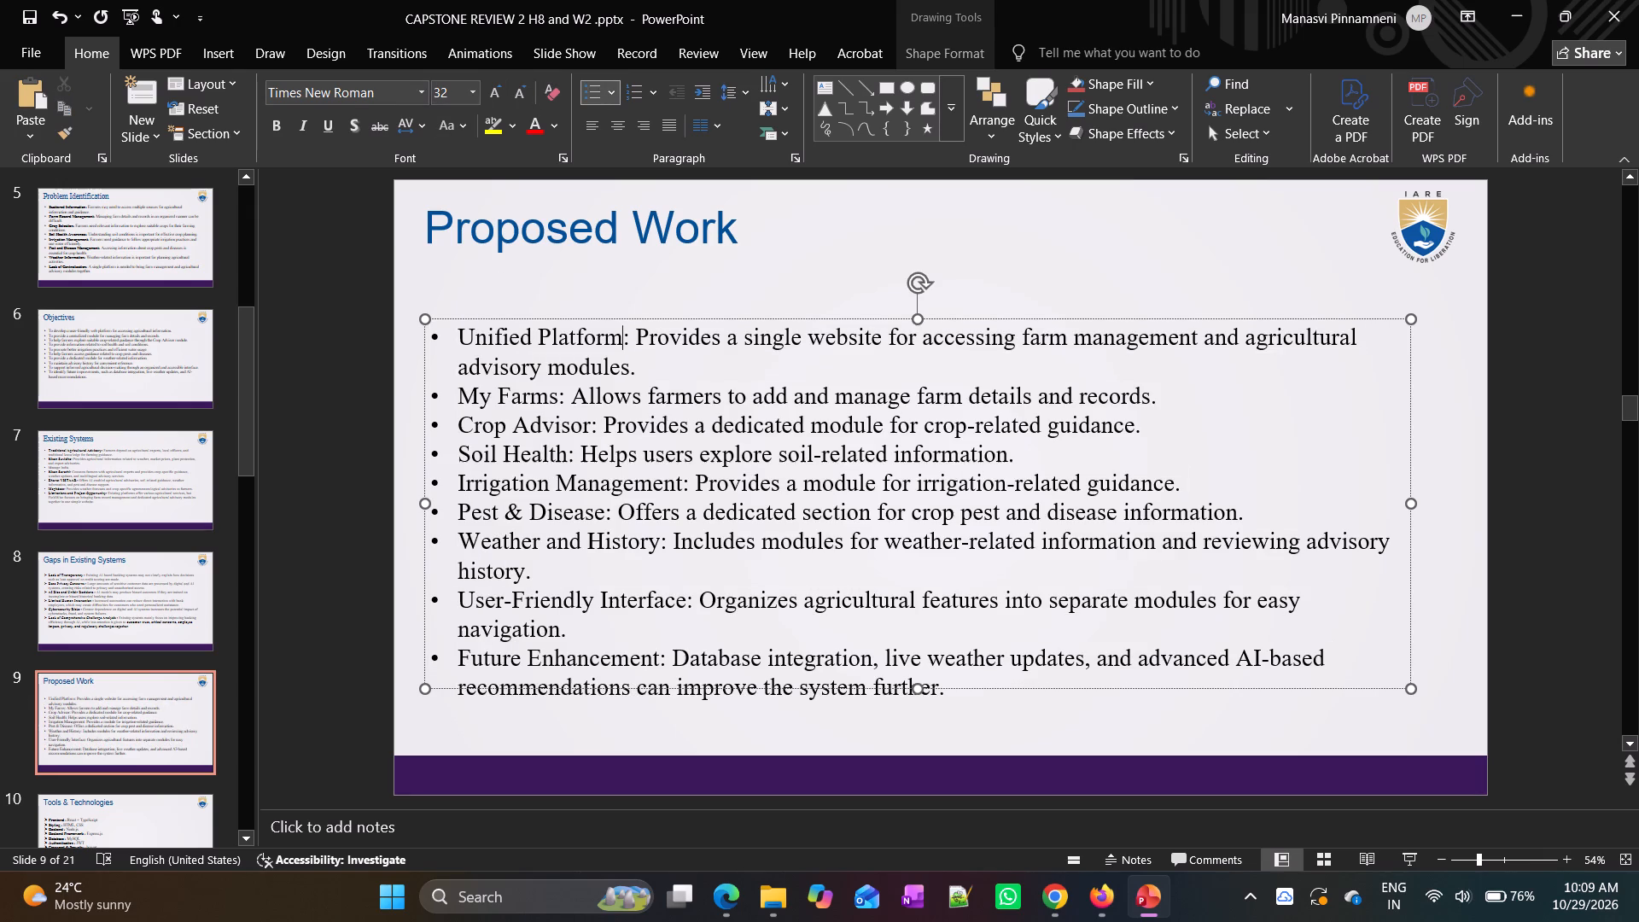
{"action": "key", "text": "Right"}
{"action": "key", "text": "ctrl+shift+Up"}
{"action": "key", "text": "ctrl+b"}
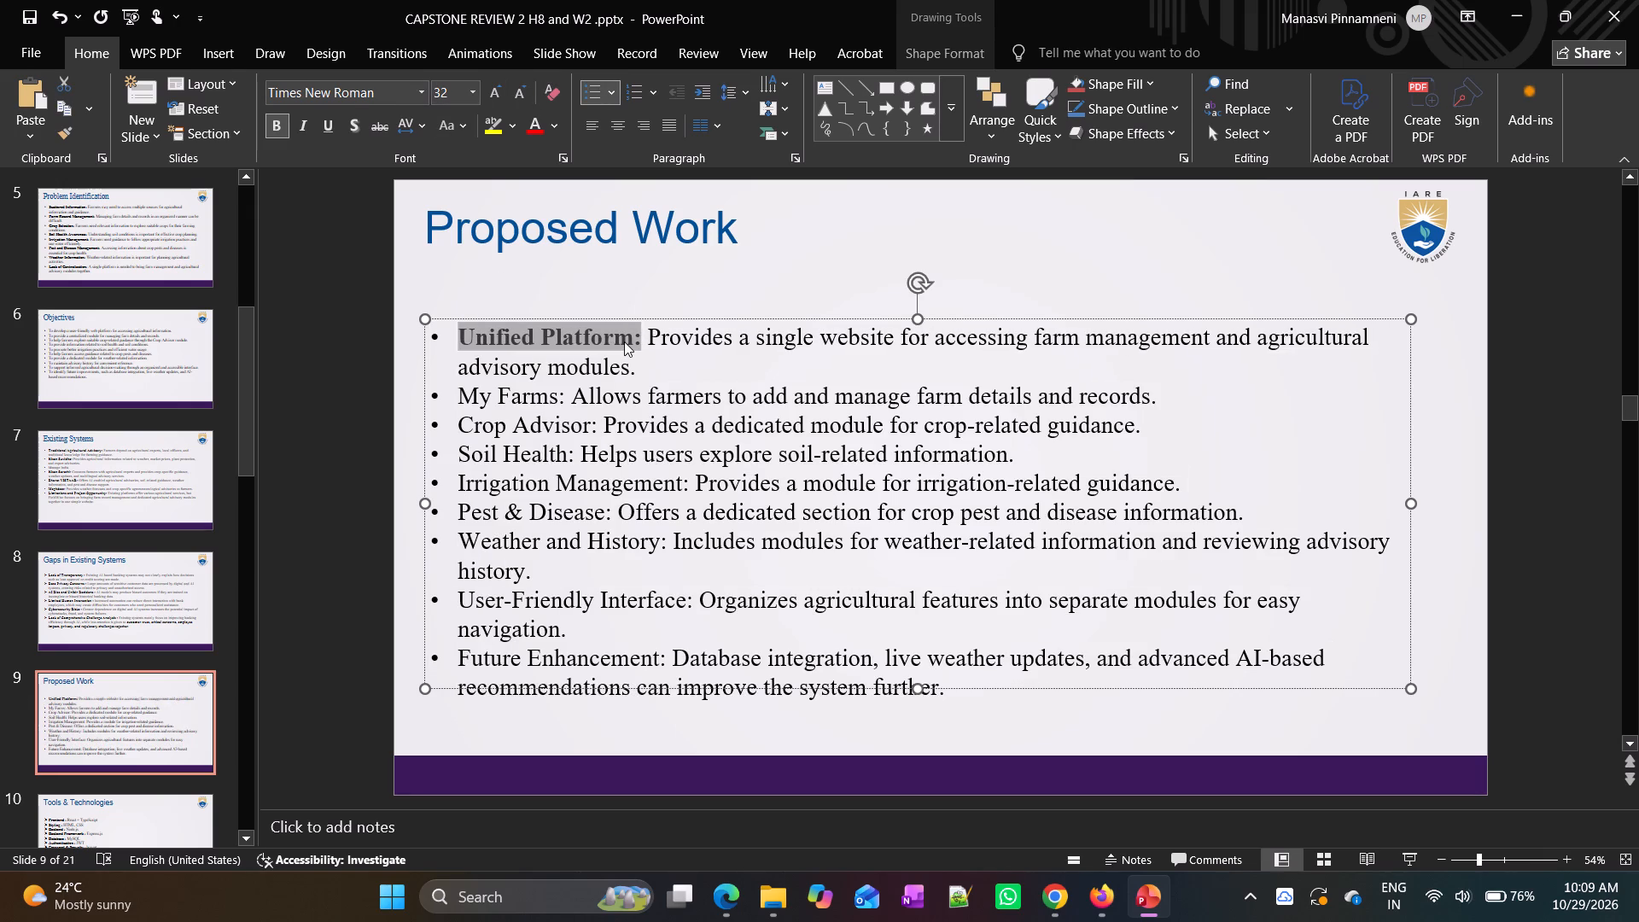
{"action": "key", "text": "Down"}
{"action": "key", "text": "Down"}
{"action": "key", "text": "Left"}
{"action": "key", "text": "Left"}
{"action": "key", "text": "Left"}
{"action": "key", "text": "Left"}
{"action": "key", "text": "Left"}
{"action": "key", "text": "Left"}
{"action": "key", "text": "Left"}
{"action": "key", "text": "Left"}
{"action": "key", "text": "Left"}
{"action": "key", "text": "Right"}
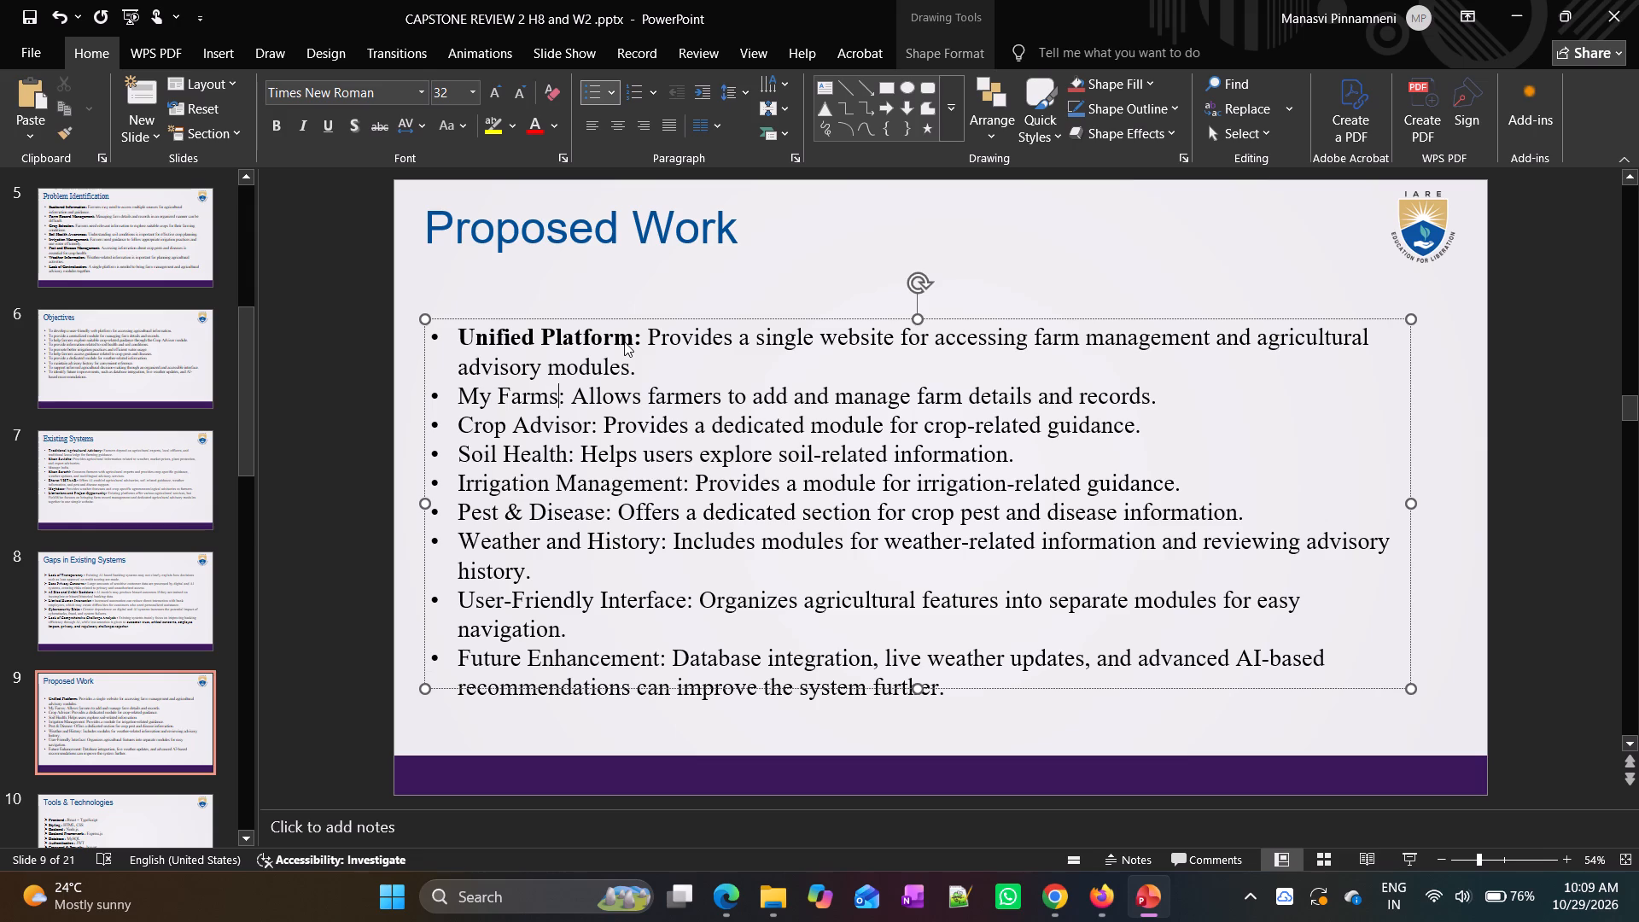
{"action": "key", "text": "Right"}
{"action": "key", "text": "ctrl+shift+Up"}
{"action": "key", "text": "ctrl+b"}
Make the lead-in labels "Crop Advisor:" and "Soil Health:" bold in the Proposed Work bullets.
{"action": "key", "text": "Down"}
{"action": "key", "text": "Right"}
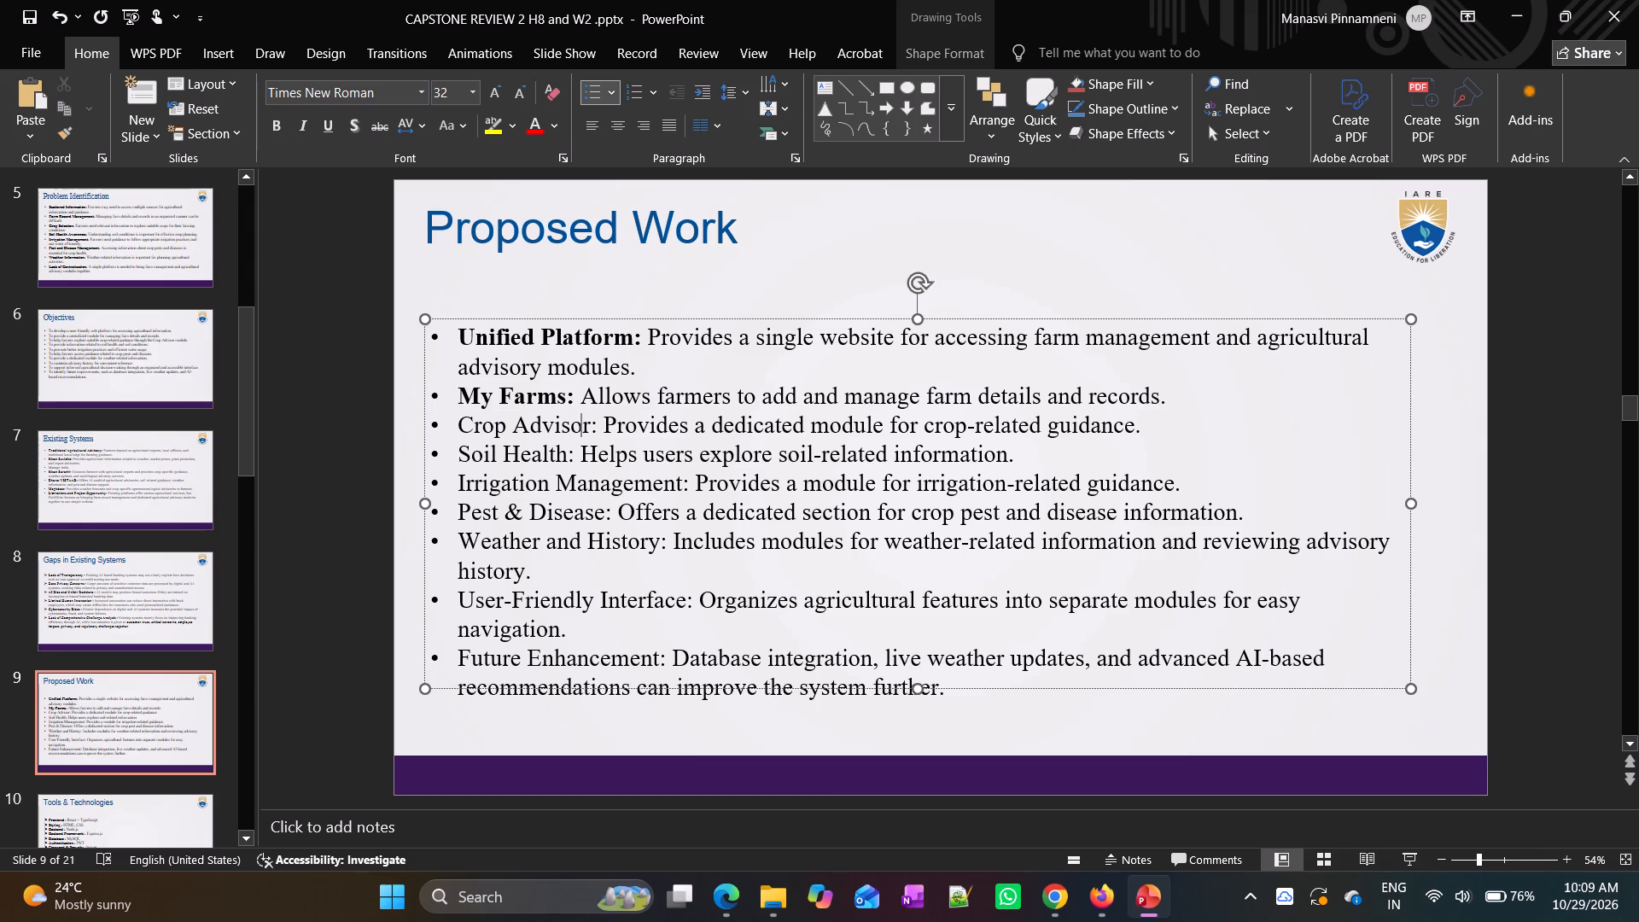
{"action": "key", "text": "Right"}
{"action": "key", "text": "Right"}
{"action": "key", "text": "ctrl+shift+Up"}
{"action": "key", "text": "ctrl+b"}
{"action": "key", "text": "Down"}
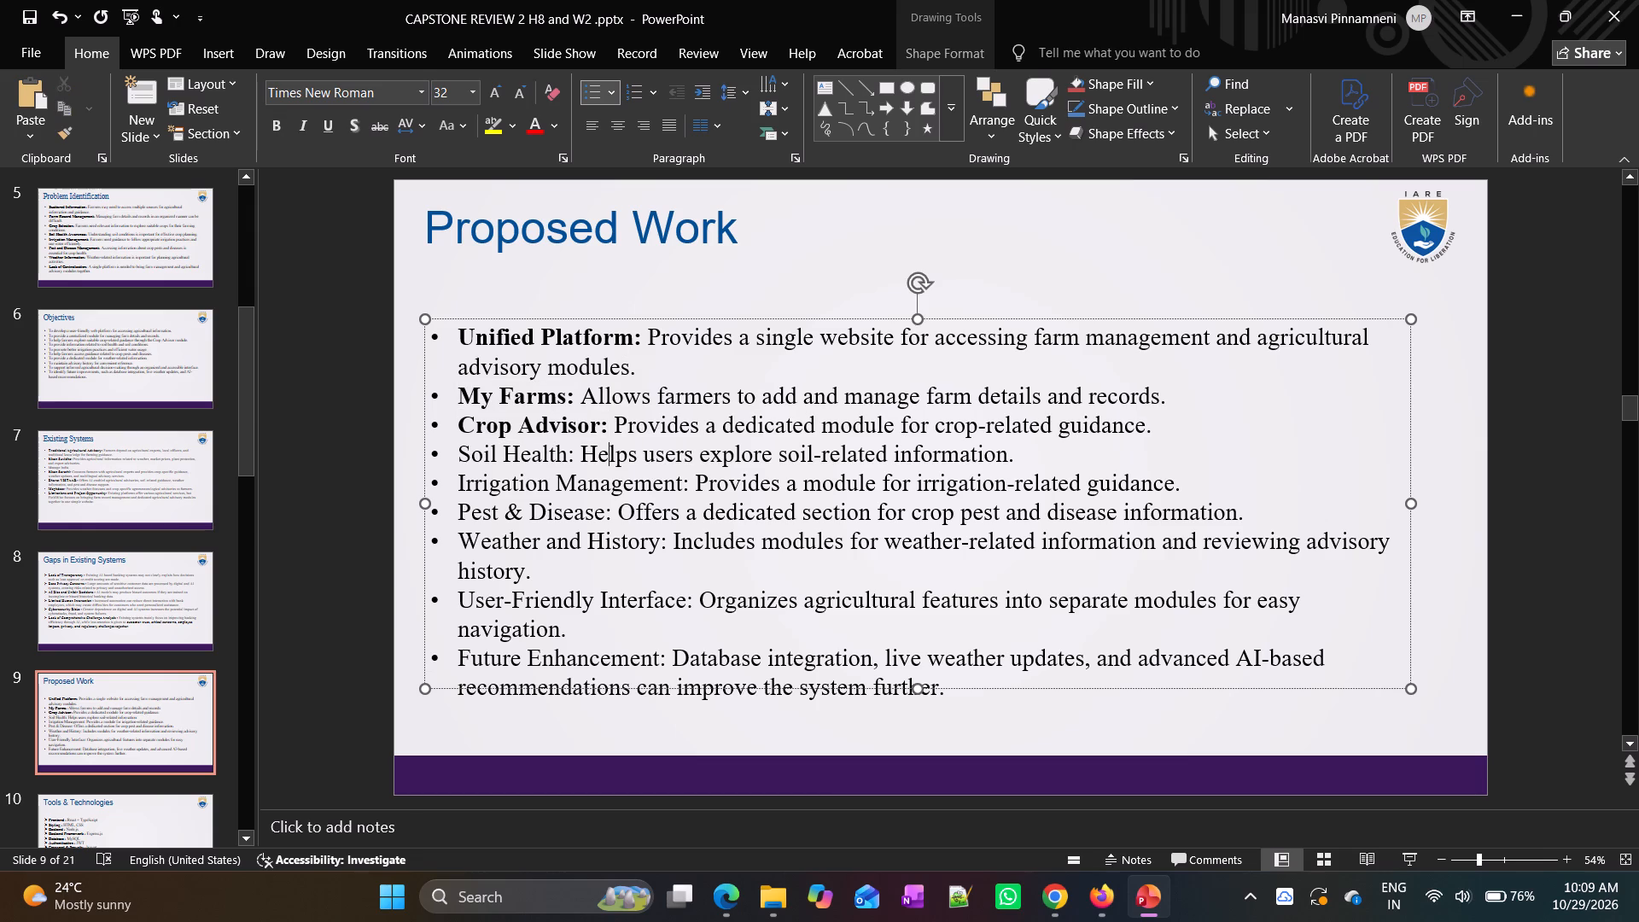
{"action": "key", "text": "Left"}
{"action": "key", "text": "Left"}
{"action": "key", "text": "ctrl+shift+Up"}
{"action": "key", "text": "ctrl+b"}
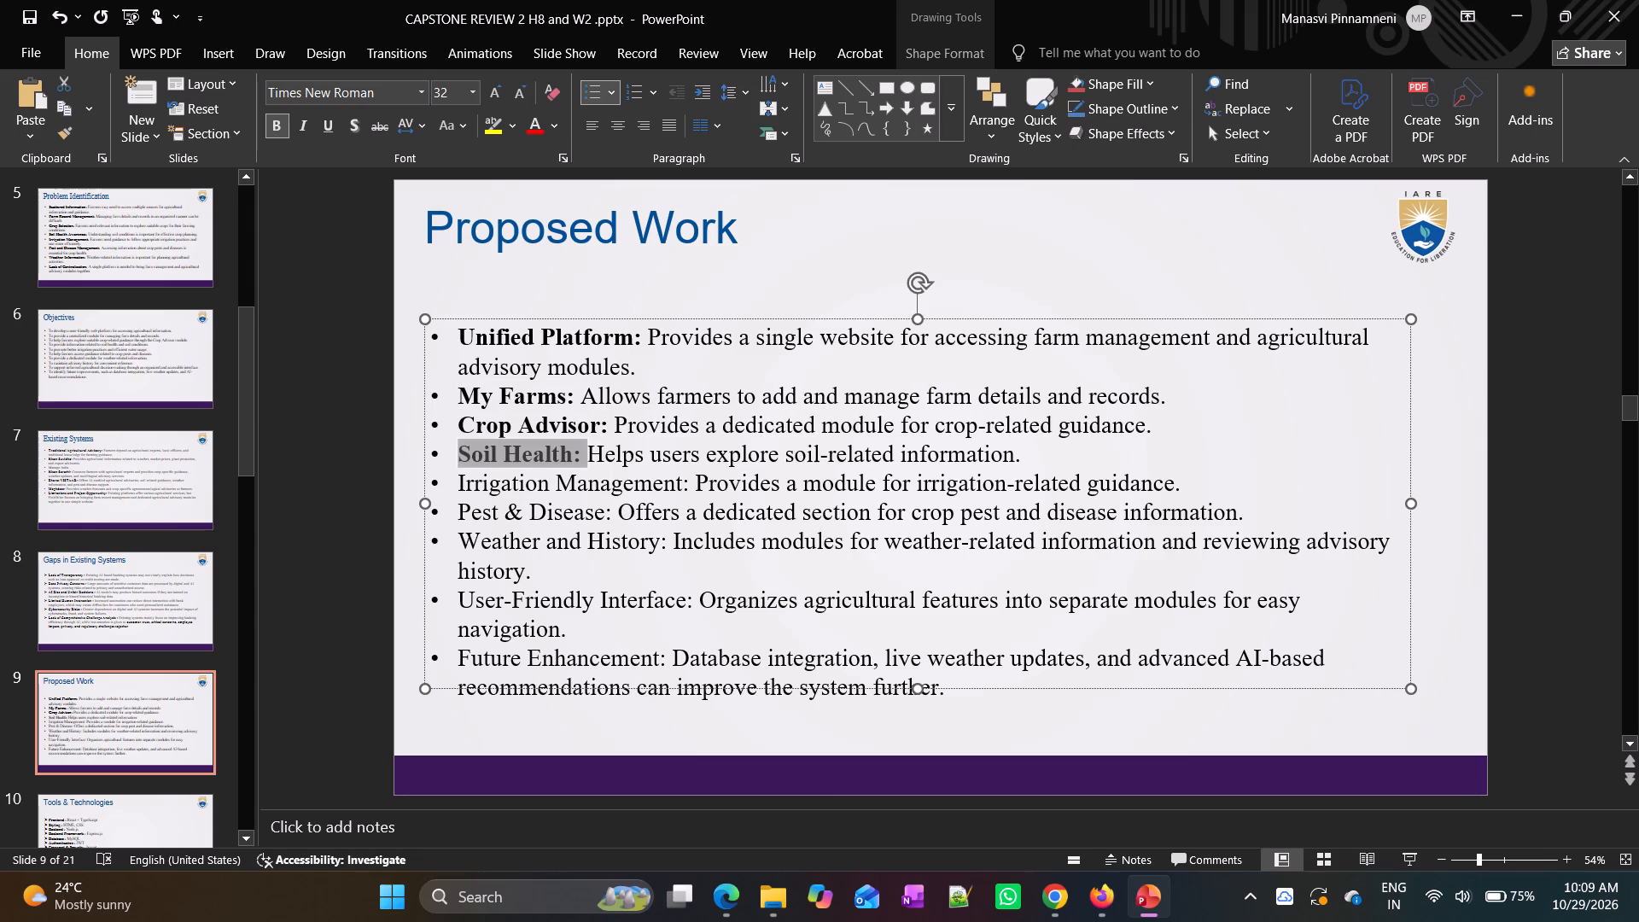
Make the lead-in label "Irrigation Management:" bold in the fifth Proposed Work bullet.
{"action": "key", "text": "Down"}
{"action": "key", "text": "Right"}
{"action": "key", "text": "Right"}
{"action": "key", "text": "Right"}
{"action": "key", "text": "Right"}
{"action": "key", "text": "Right"}
{"action": "key", "text": "Right"}
{"action": "key", "text": "Right"}
{"action": "key", "text": "Right"}
{"action": "key", "text": "Right"}
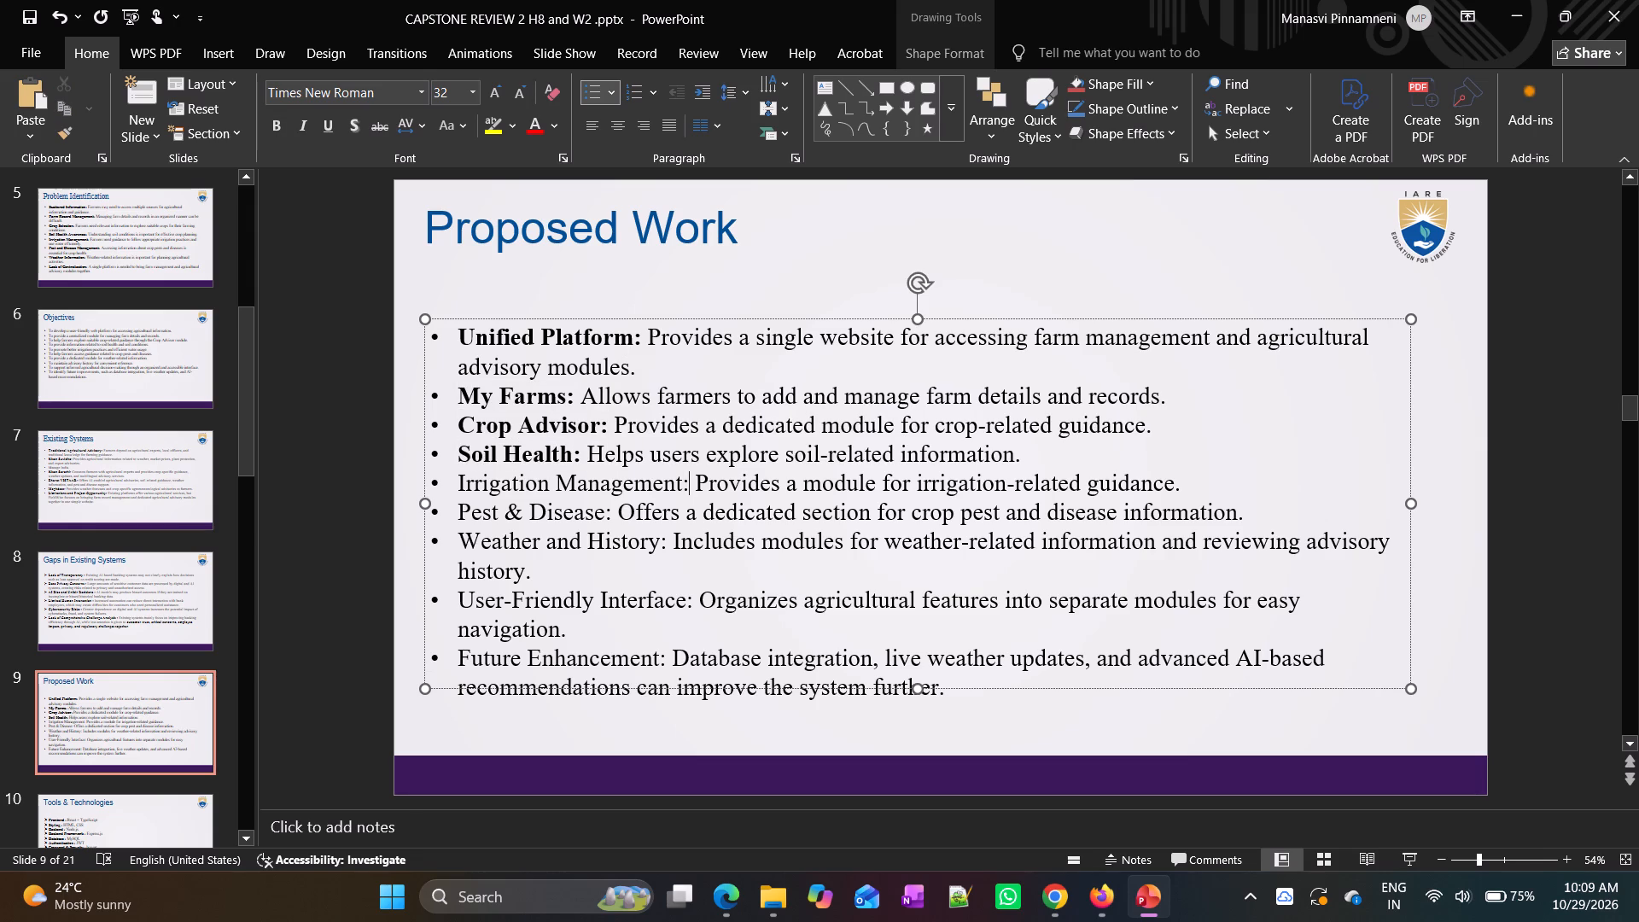
{"action": "key", "text": "ctrl+shift+Up"}
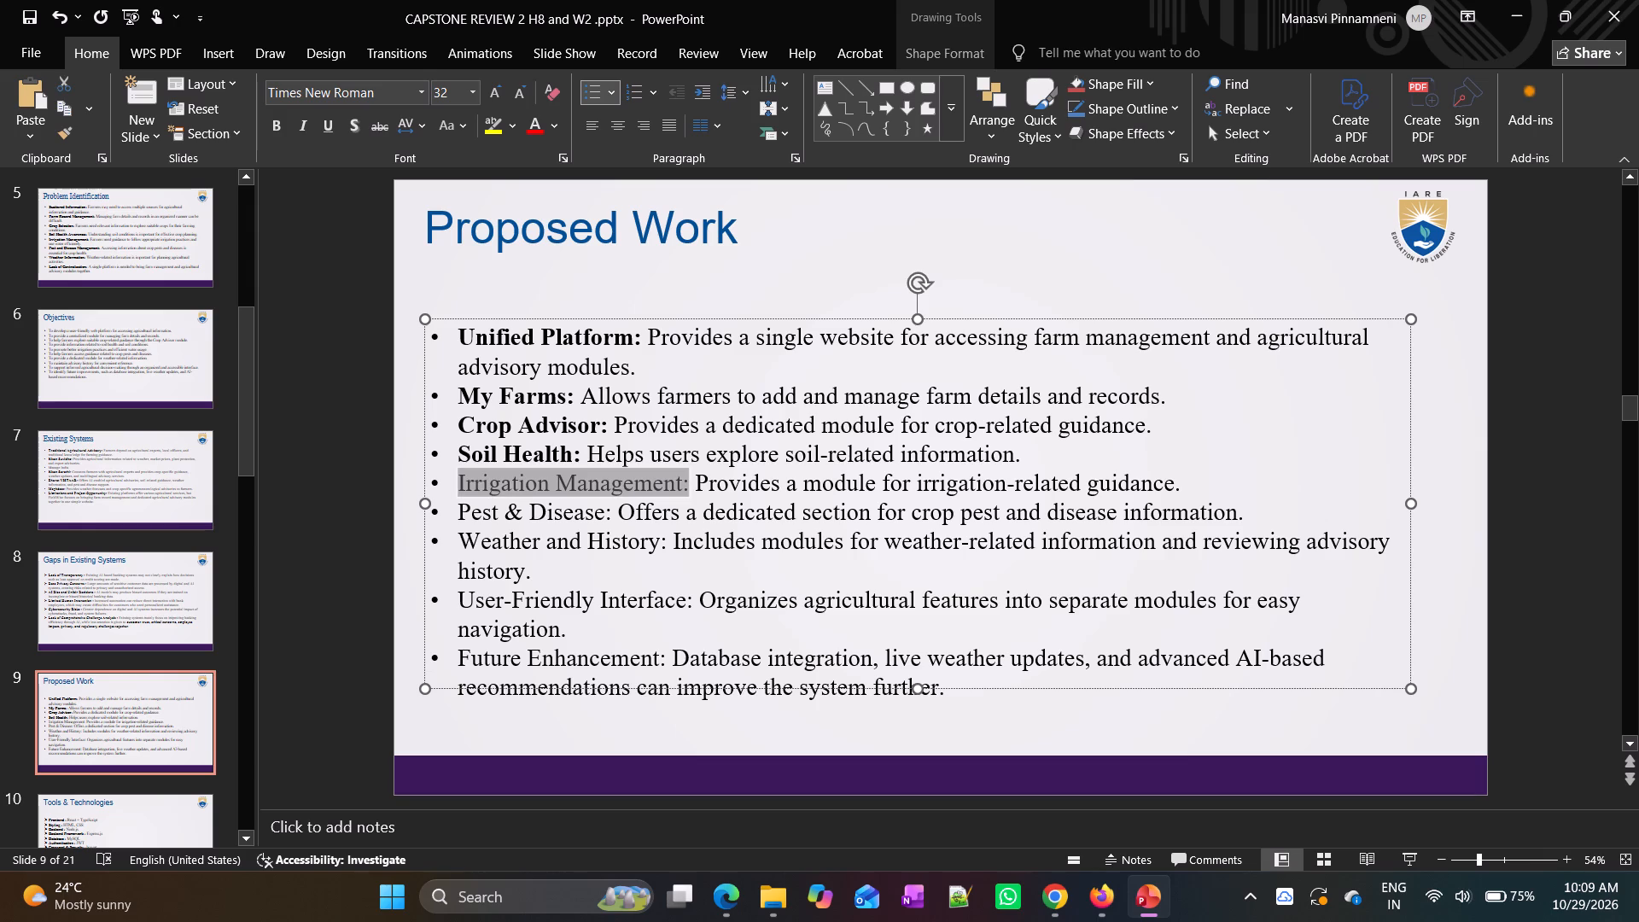
{"action": "key", "text": "ctrl+b"}
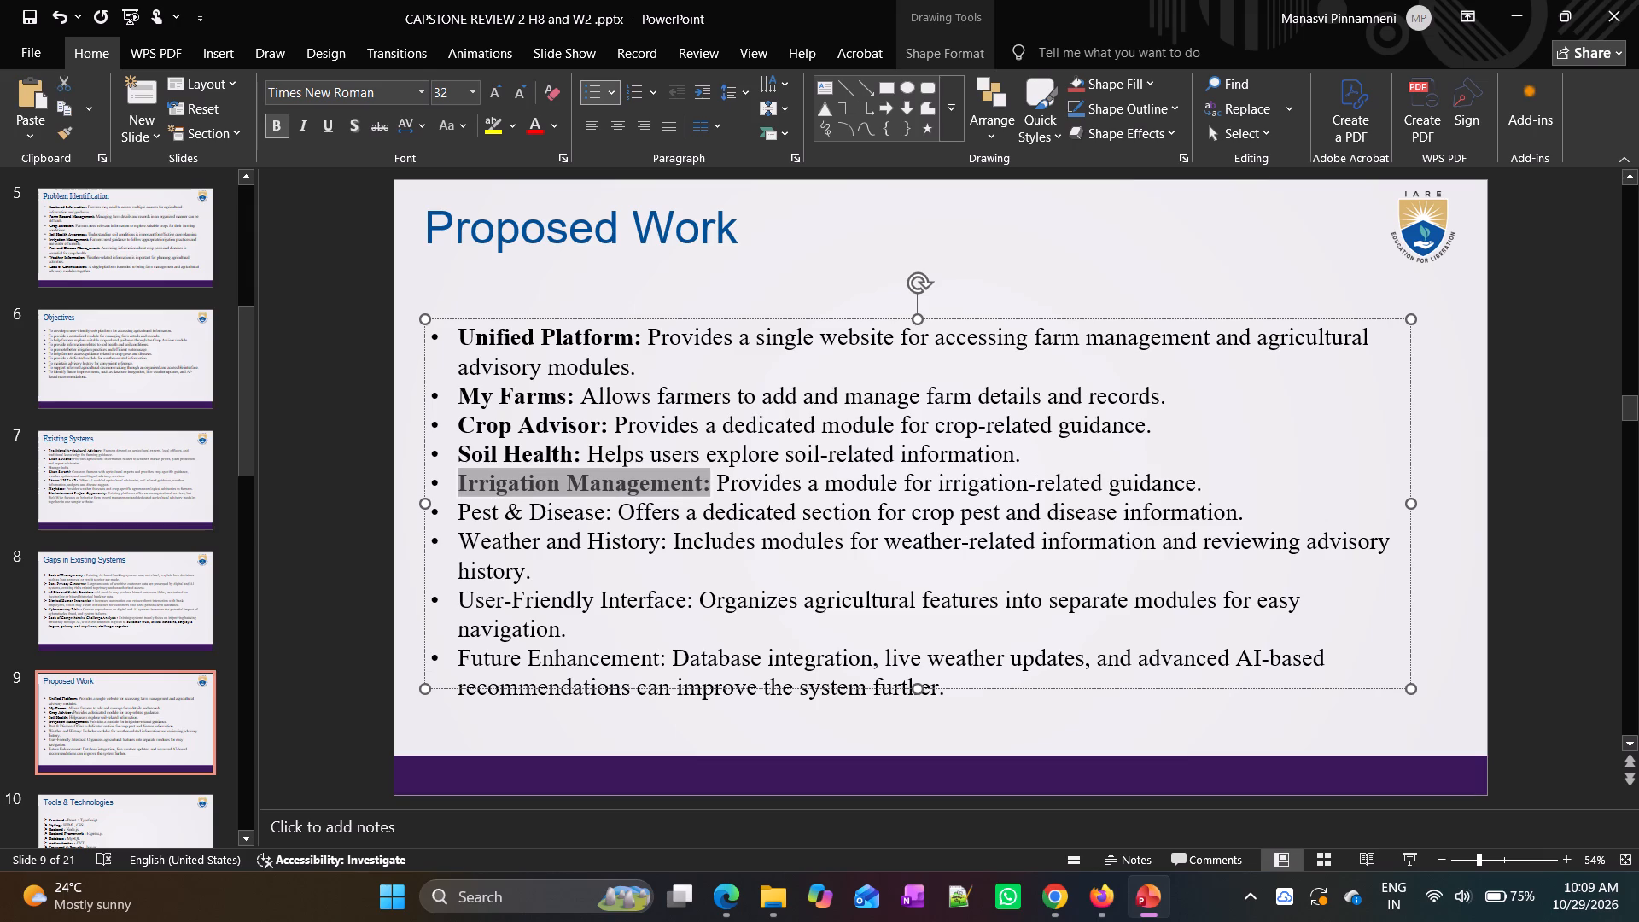
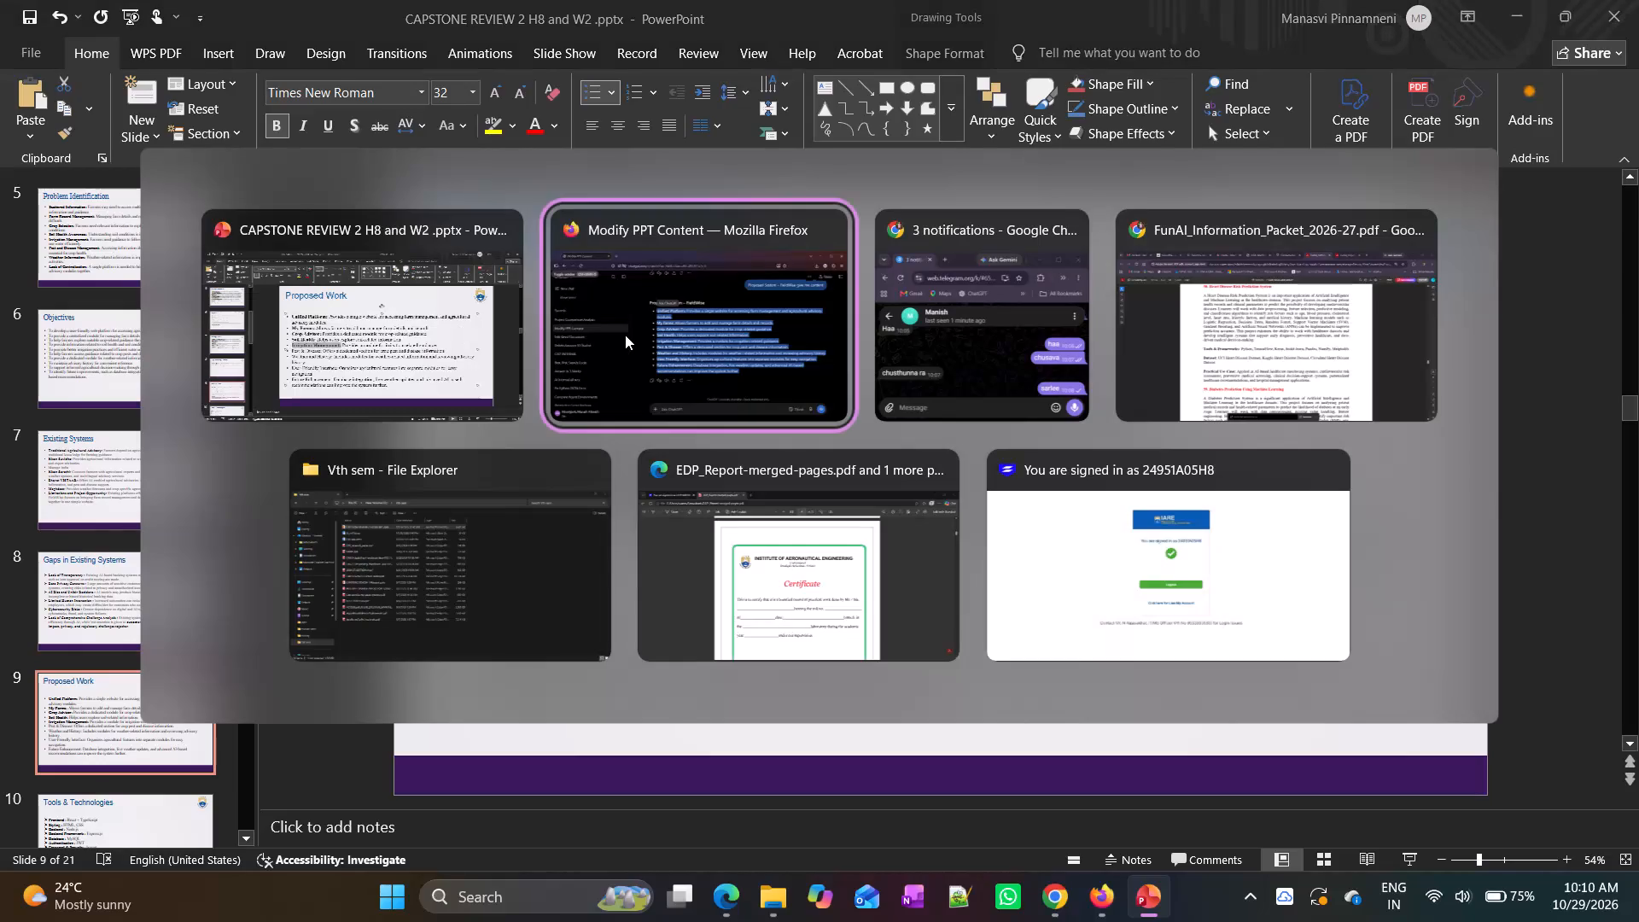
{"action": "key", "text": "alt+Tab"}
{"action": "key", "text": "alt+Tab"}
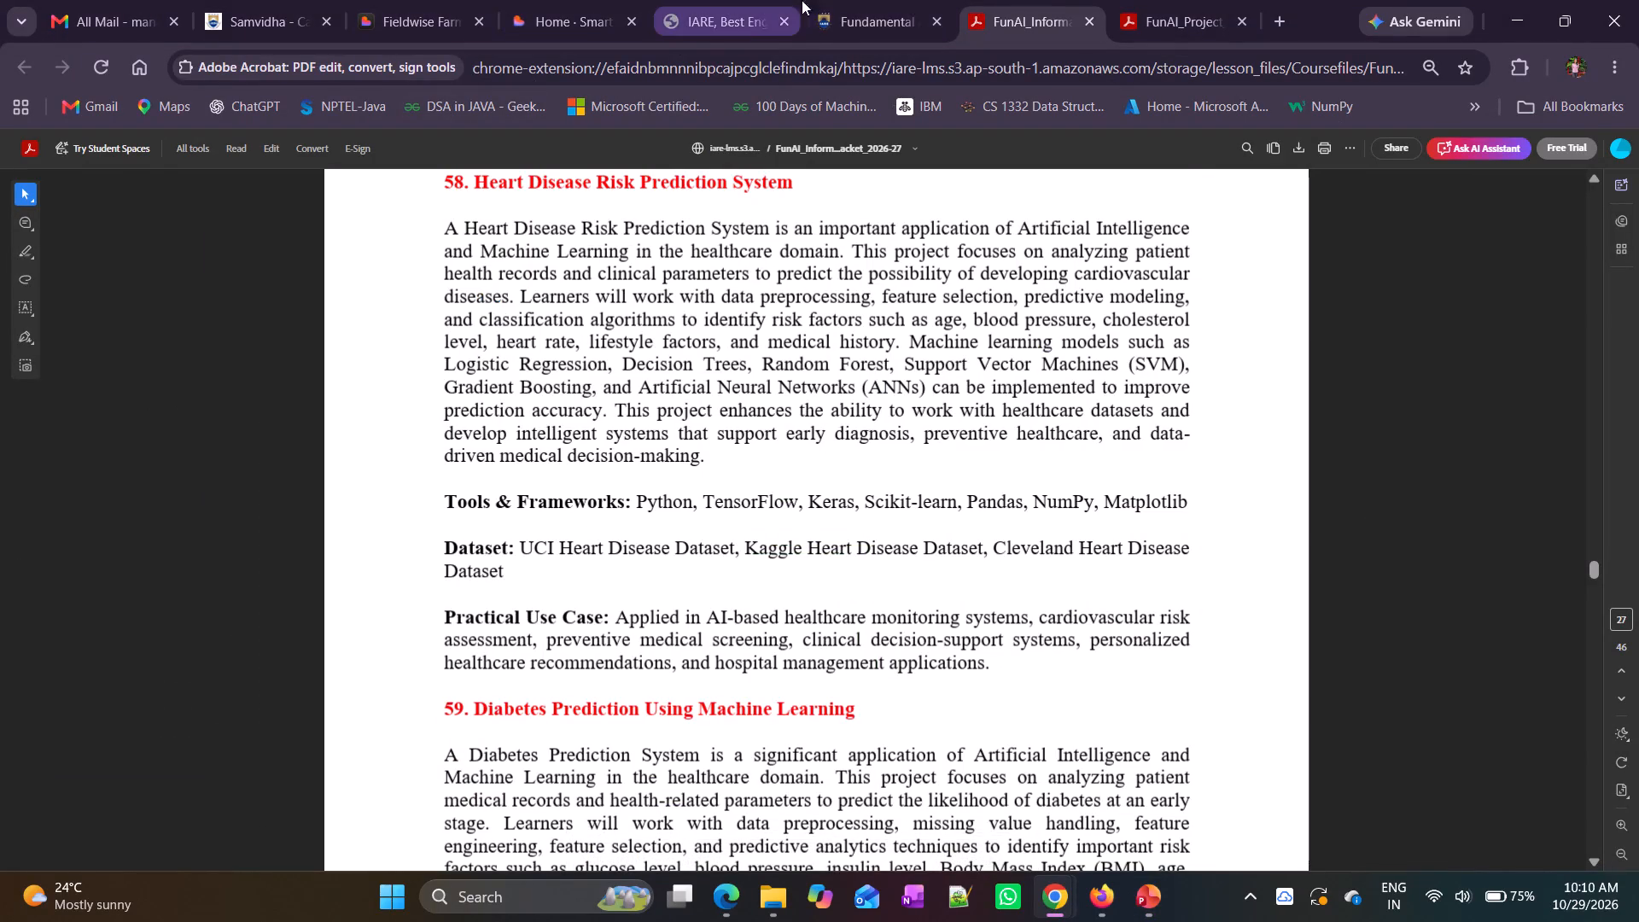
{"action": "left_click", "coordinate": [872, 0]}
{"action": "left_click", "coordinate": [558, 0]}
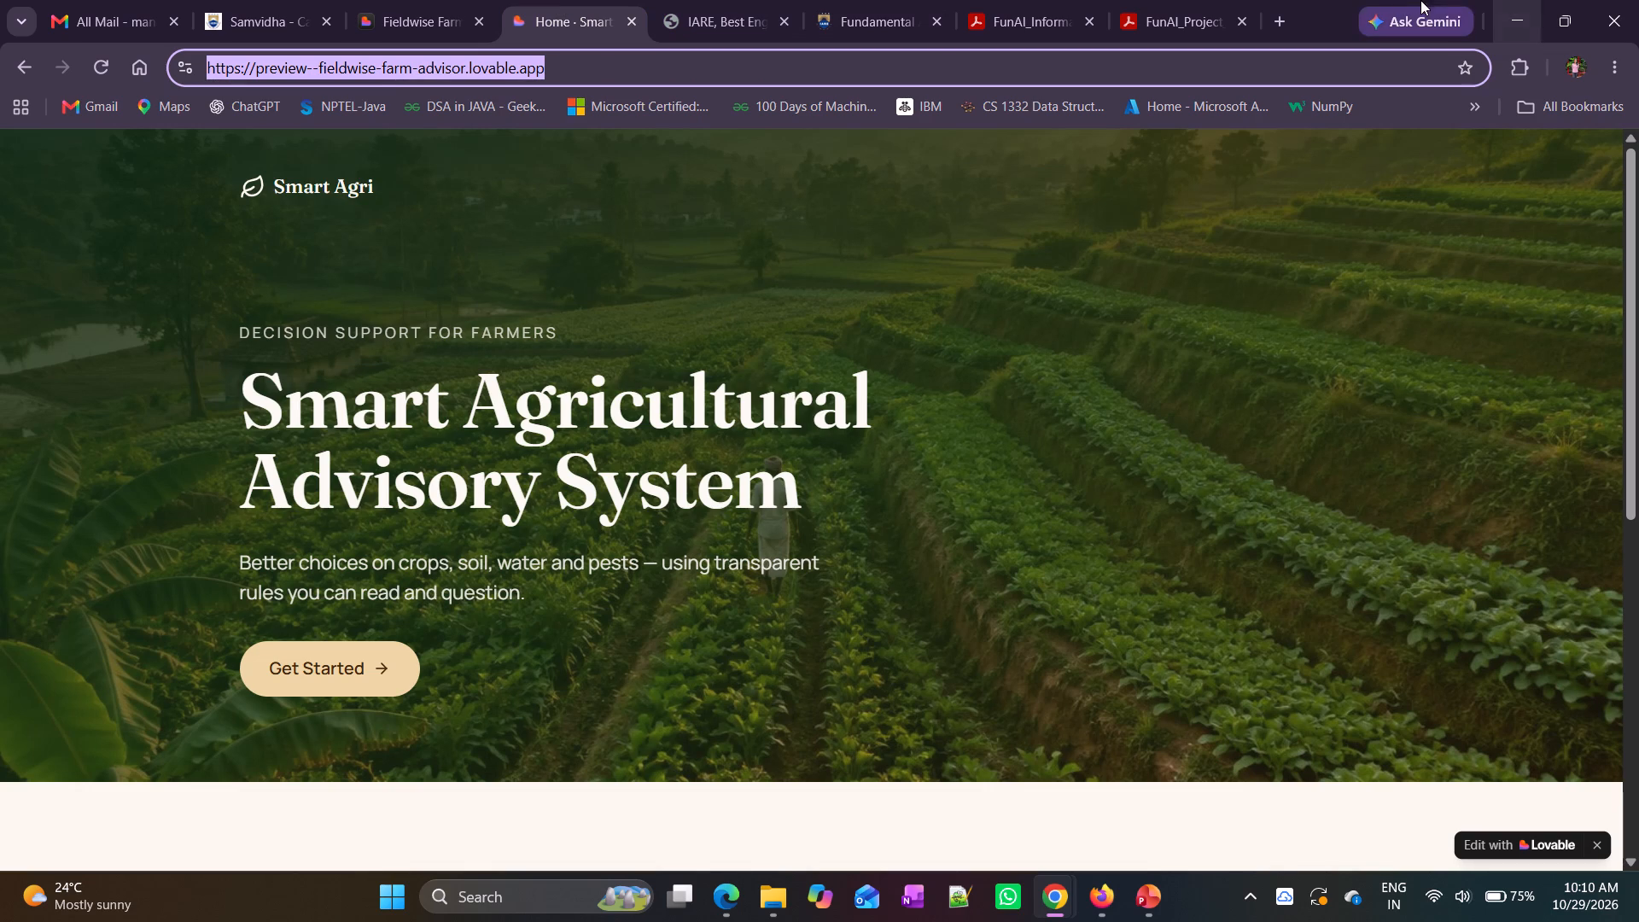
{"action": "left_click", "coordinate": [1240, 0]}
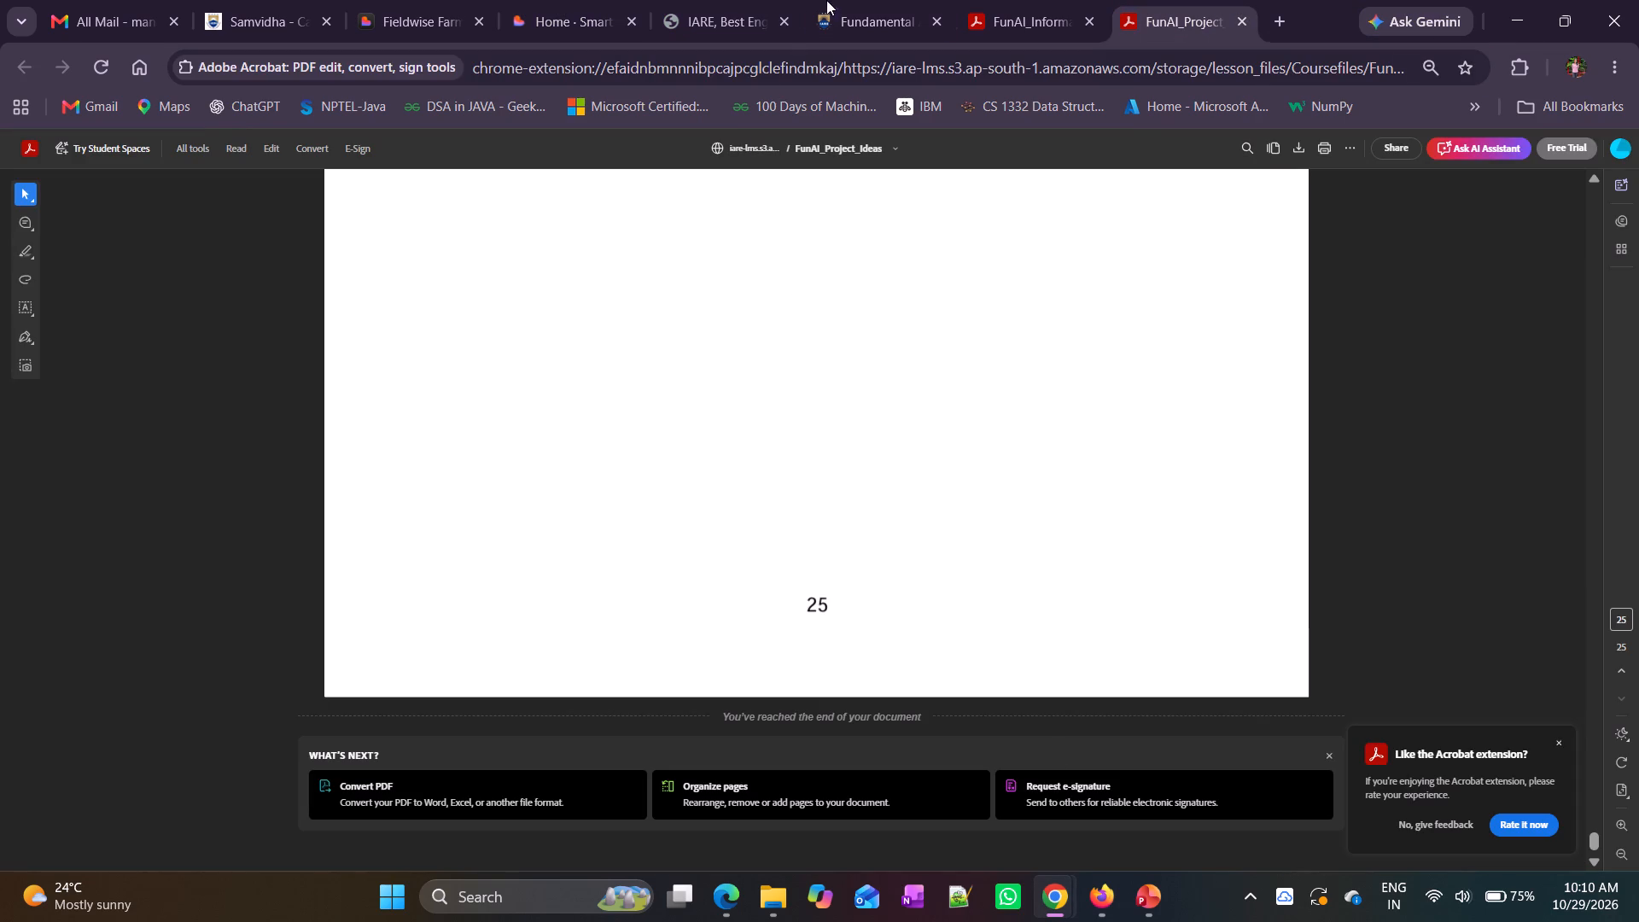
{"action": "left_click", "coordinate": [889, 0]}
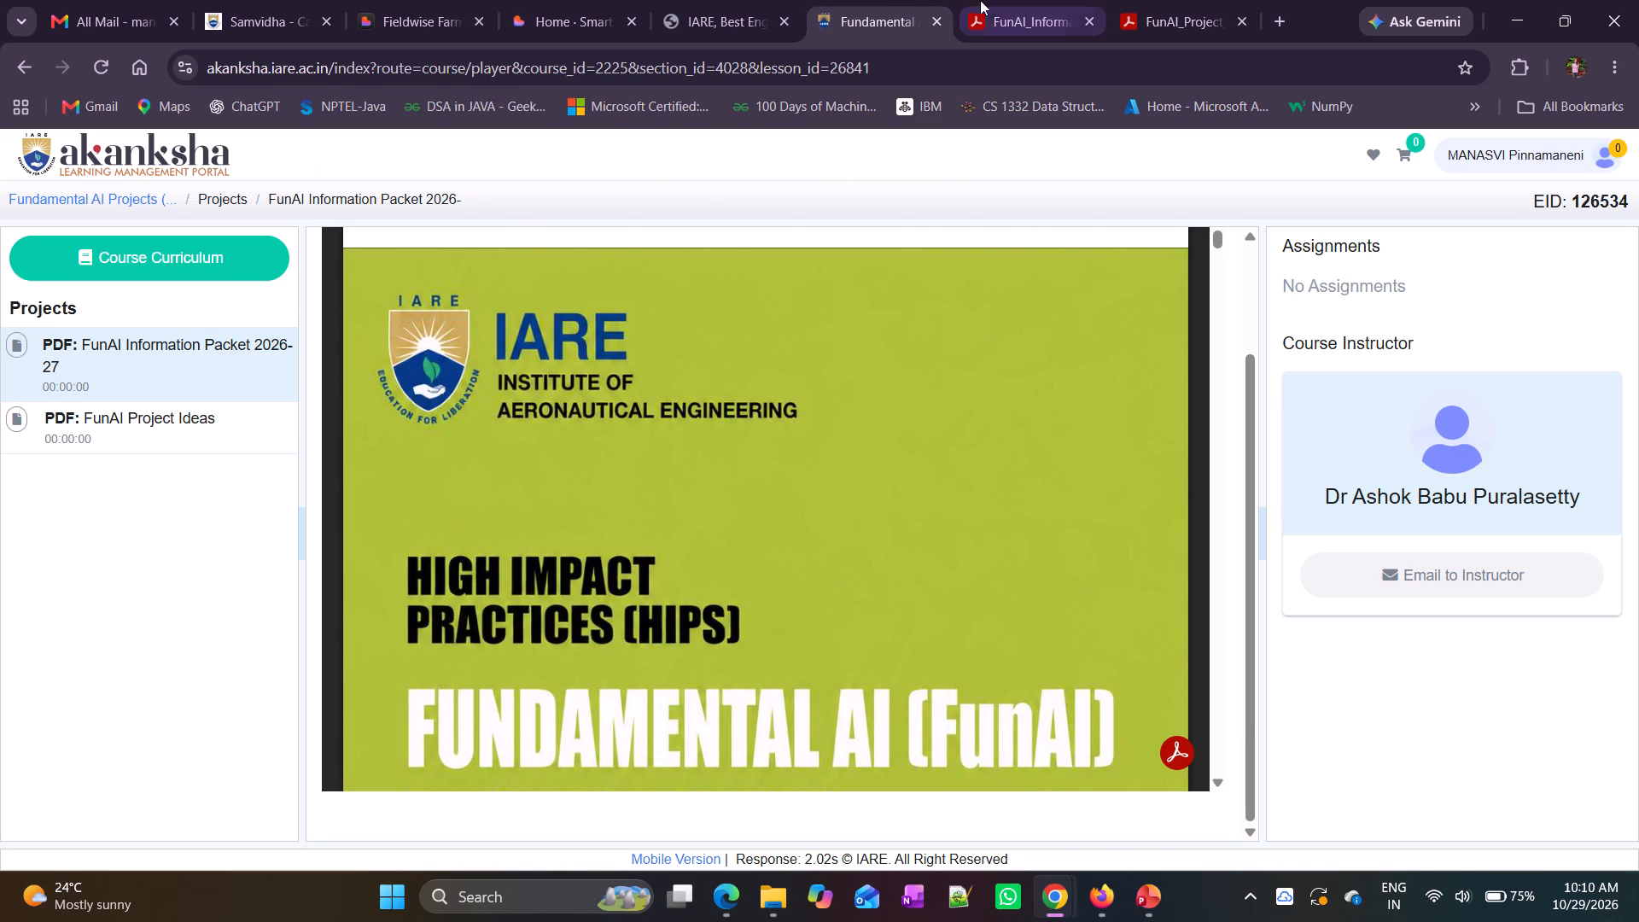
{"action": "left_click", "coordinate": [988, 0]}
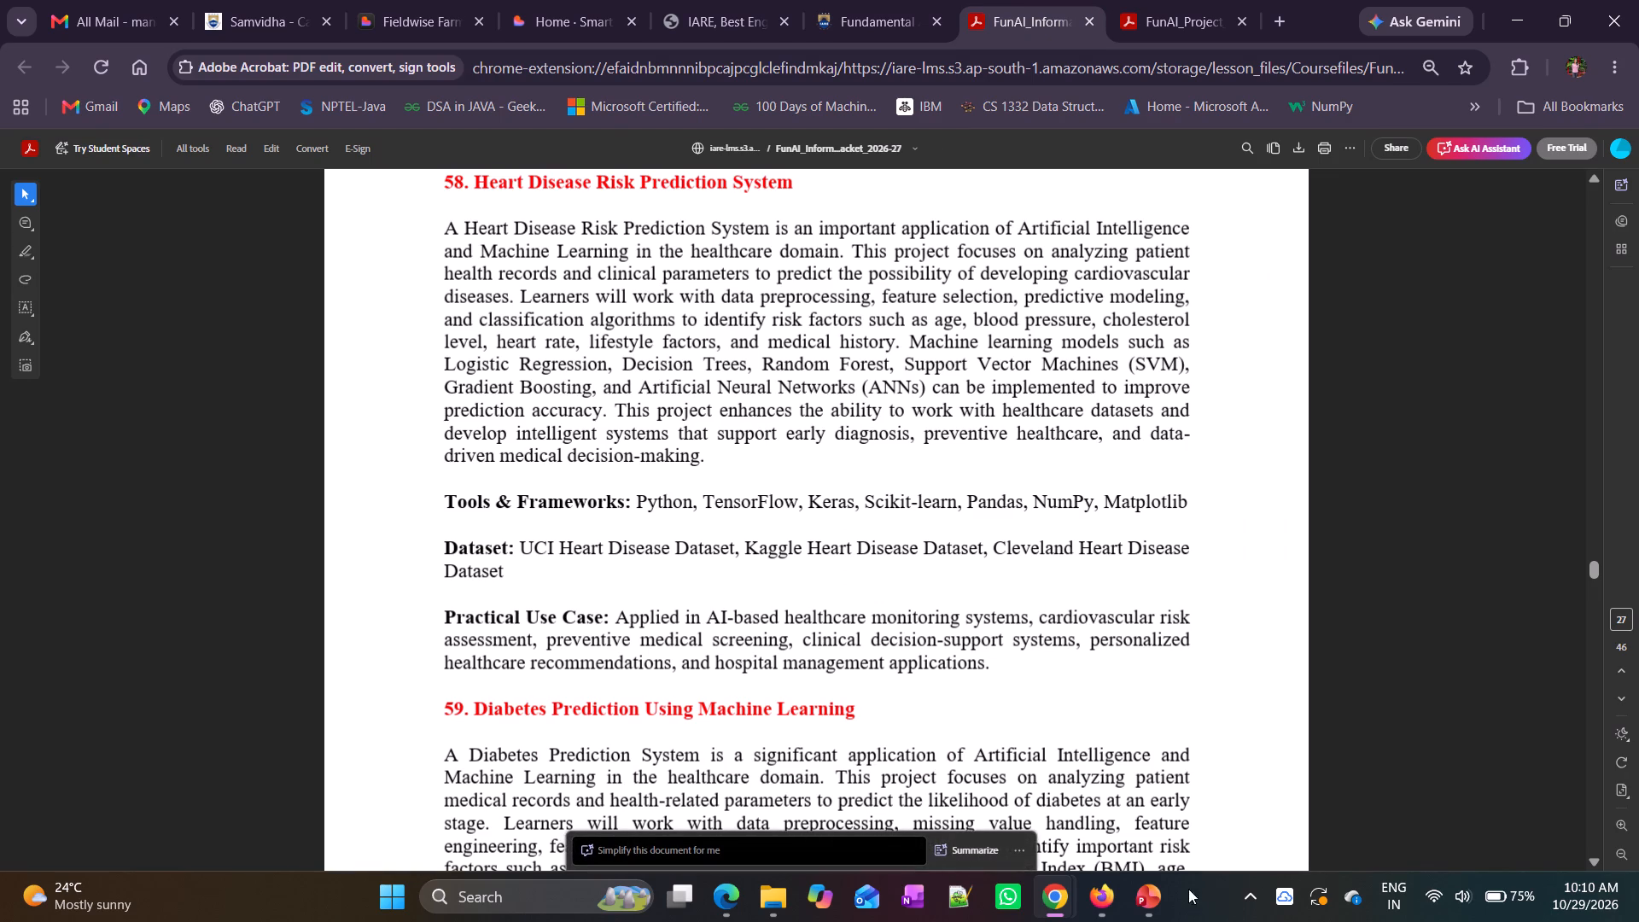
Return to the PowerPoint presentation and make the lead-in label "Pest & Disease:" bold in the sixth Proposed Work bullet.
{"action": "left_click", "coordinate": [1144, 902]}
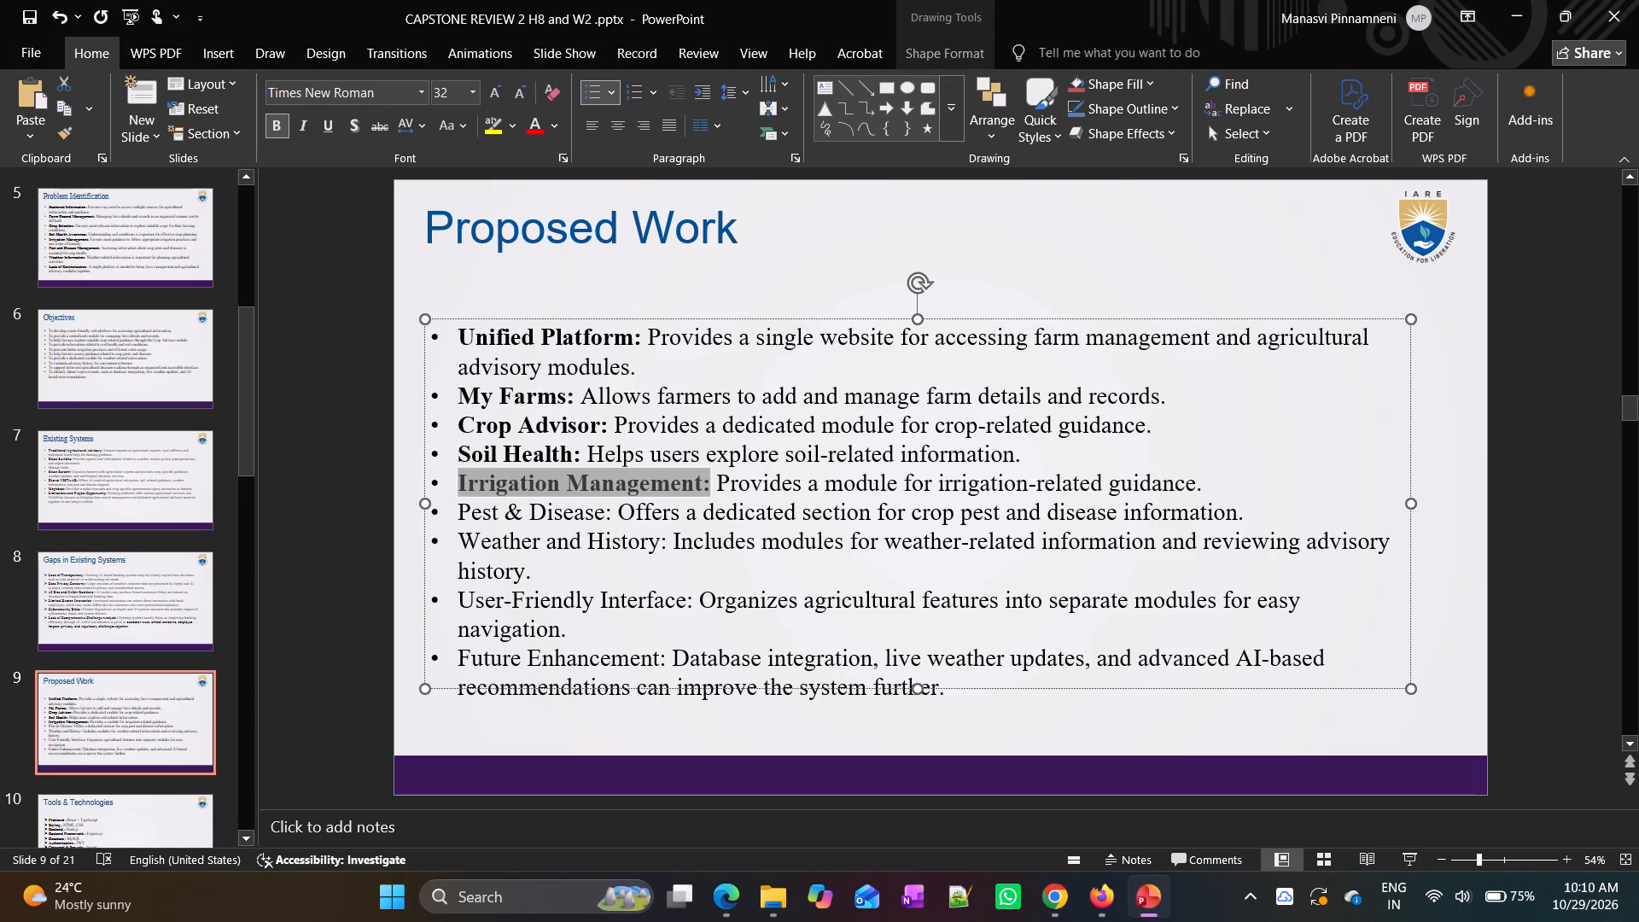
{"action": "key", "text": "Down"}
{"action": "key", "text": "Left"}
{"action": "key", "text": "Left"}
{"action": "key", "text": "Left"}
{"action": "key", "text": "Left"}
{"action": "key", "text": "Left"}
{"action": "key", "text": "Left"}
{"action": "key", "text": "Left"}
{"action": "key", "text": "Left"}
{"action": "key", "text": "Left"}
{"action": "key", "text": "Left"}
{"action": "key", "text": "Left"}
{"action": "key", "text": "ctrl+shift+Up"}
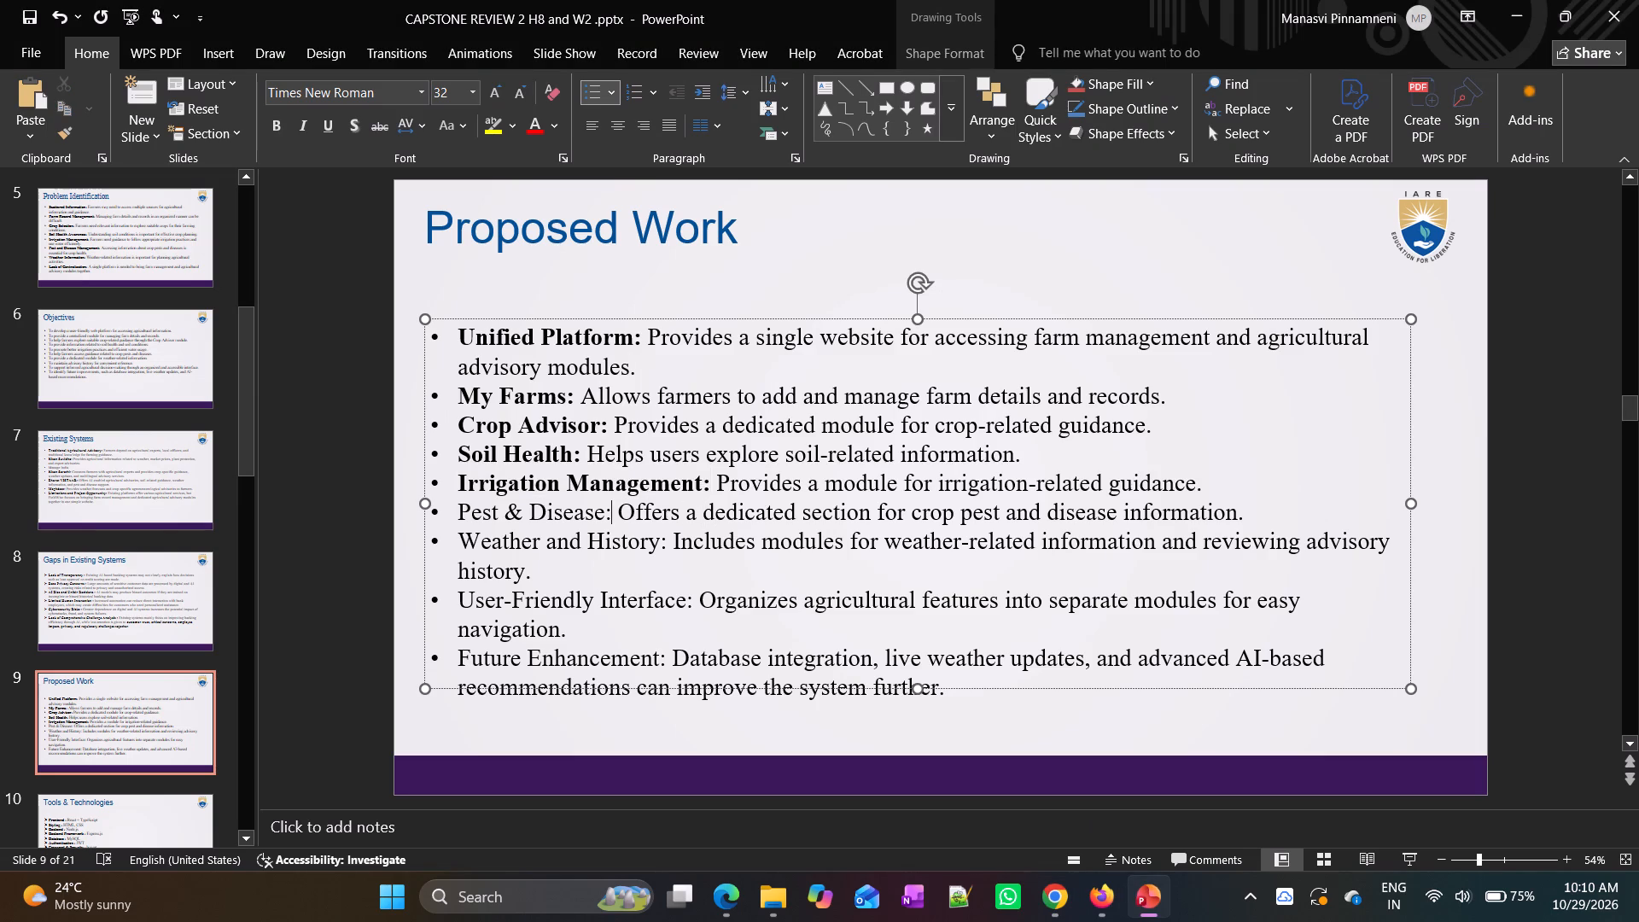
{"action": "key", "text": "ctrl+b"}
Make the lead-in label "Weather and History:" bold in the seventh Proposed Work bullet.
{"action": "key", "text": "Down"}
{"action": "key", "text": "Right"}
{"action": "key", "text": "Right"}
{"action": "key", "text": "Right"}
{"action": "key", "text": "Right"}
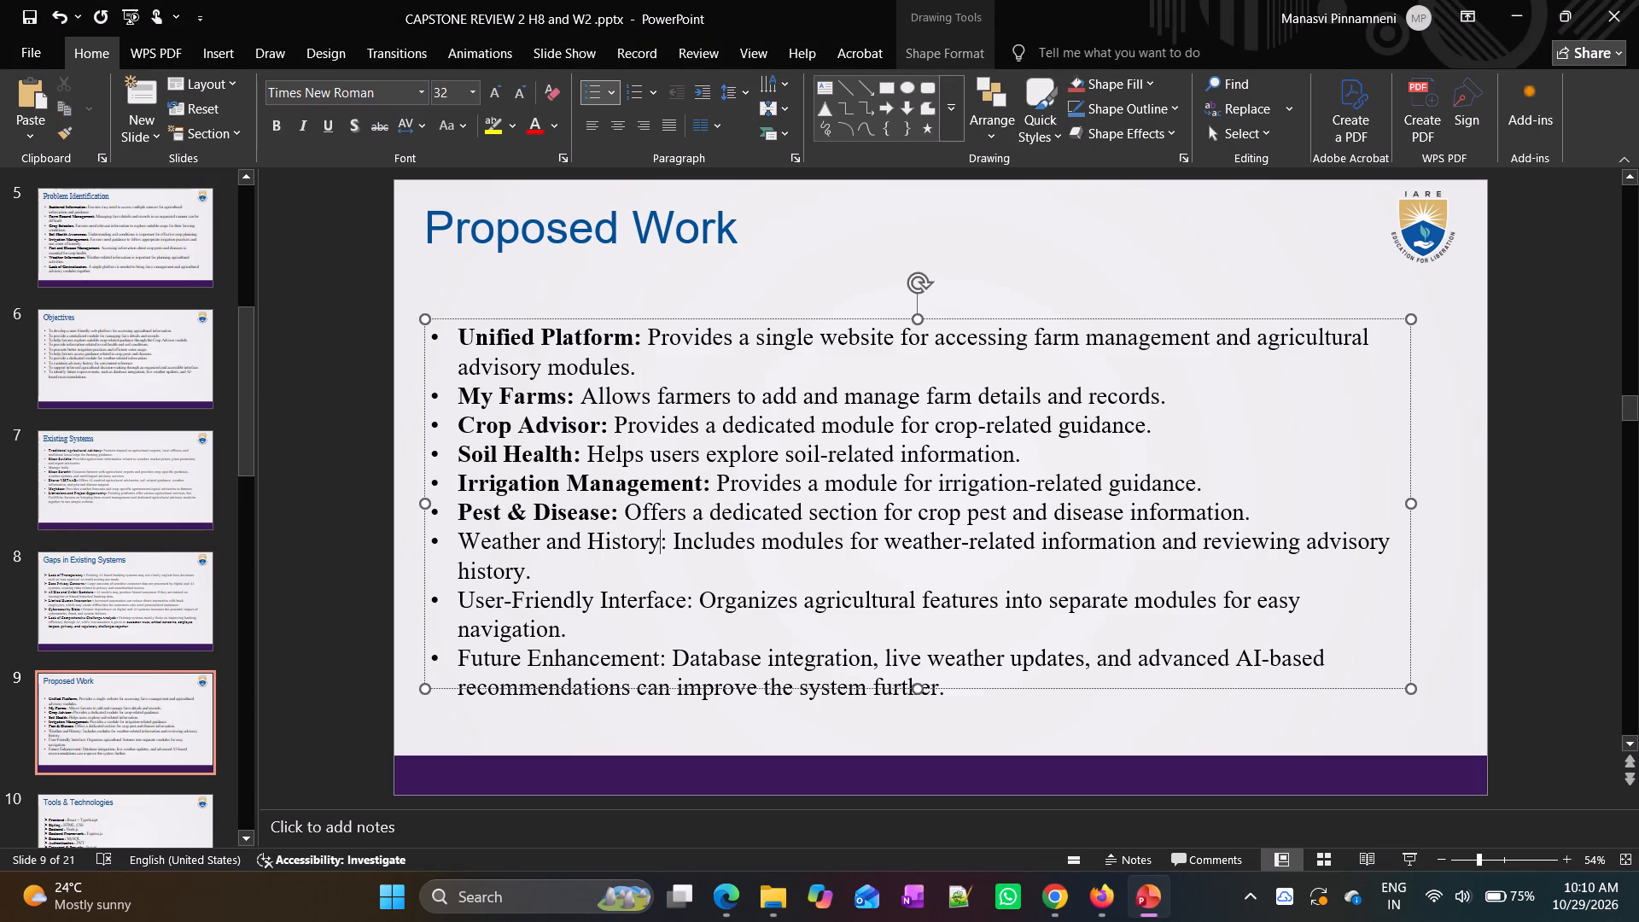
{"action": "key", "text": "Right"}
{"action": "key", "text": "ctrl+shift+Up"}
{"action": "key", "text": "ctrl+b"}
Make the lead-in label "User-Friendly Interface:" bold in the eighth Proposed Work bullet.
{"action": "key", "text": "Down"}
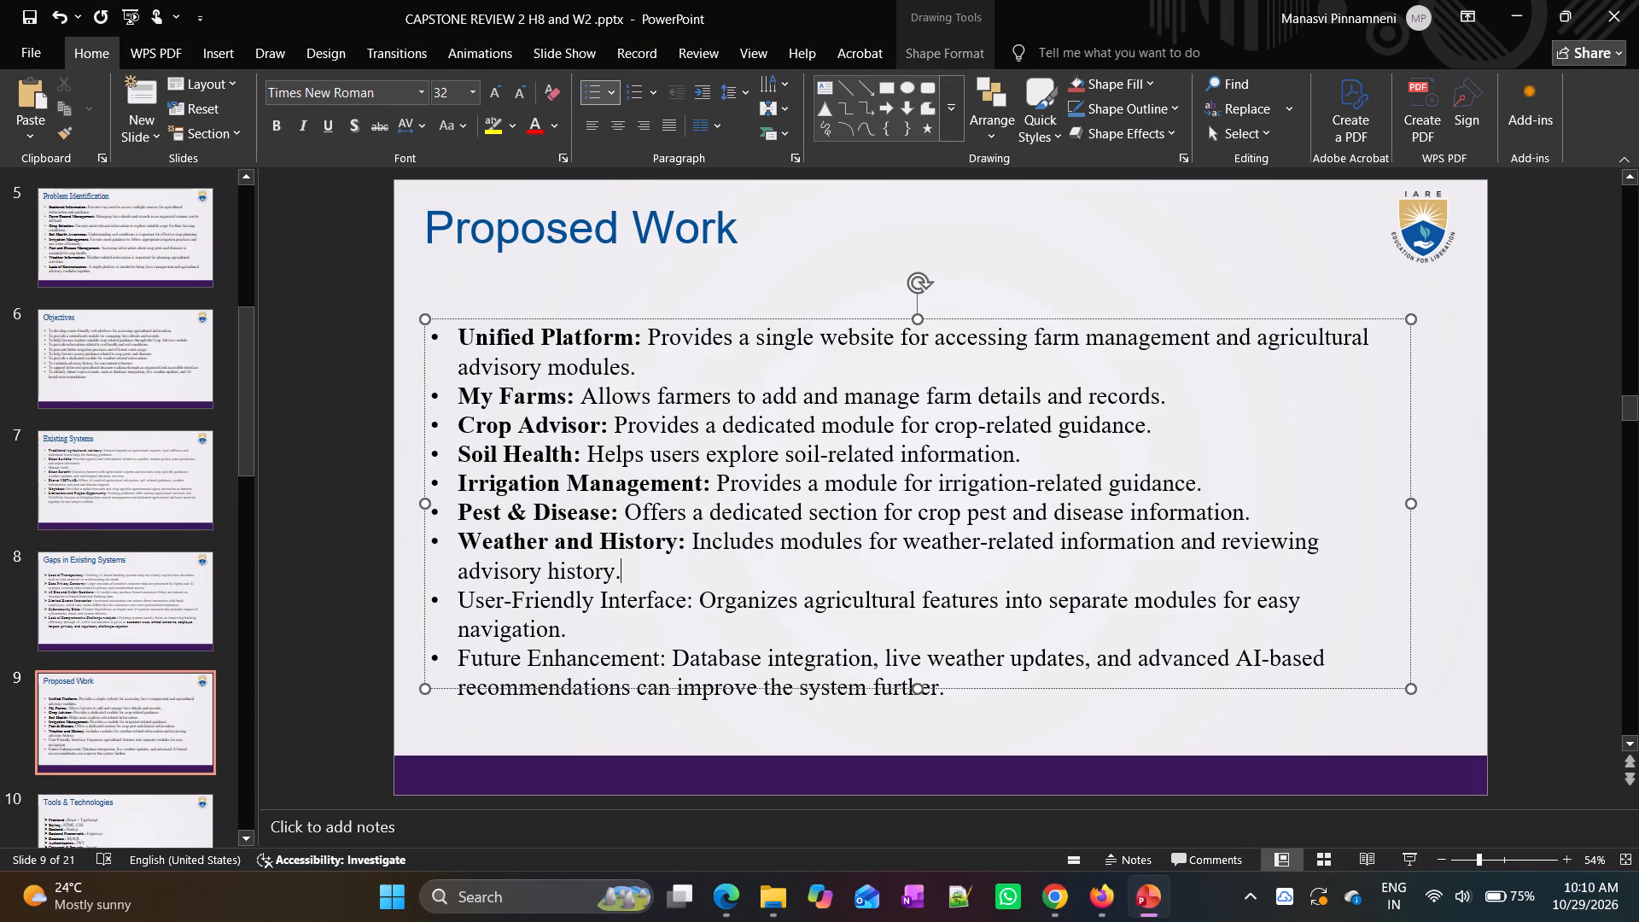
{"action": "key", "text": "Down"}
{"action": "key", "text": "Right"}
{"action": "key", "text": "ctrl+shift+Up"}
{"action": "key", "text": "ctrl+b"}
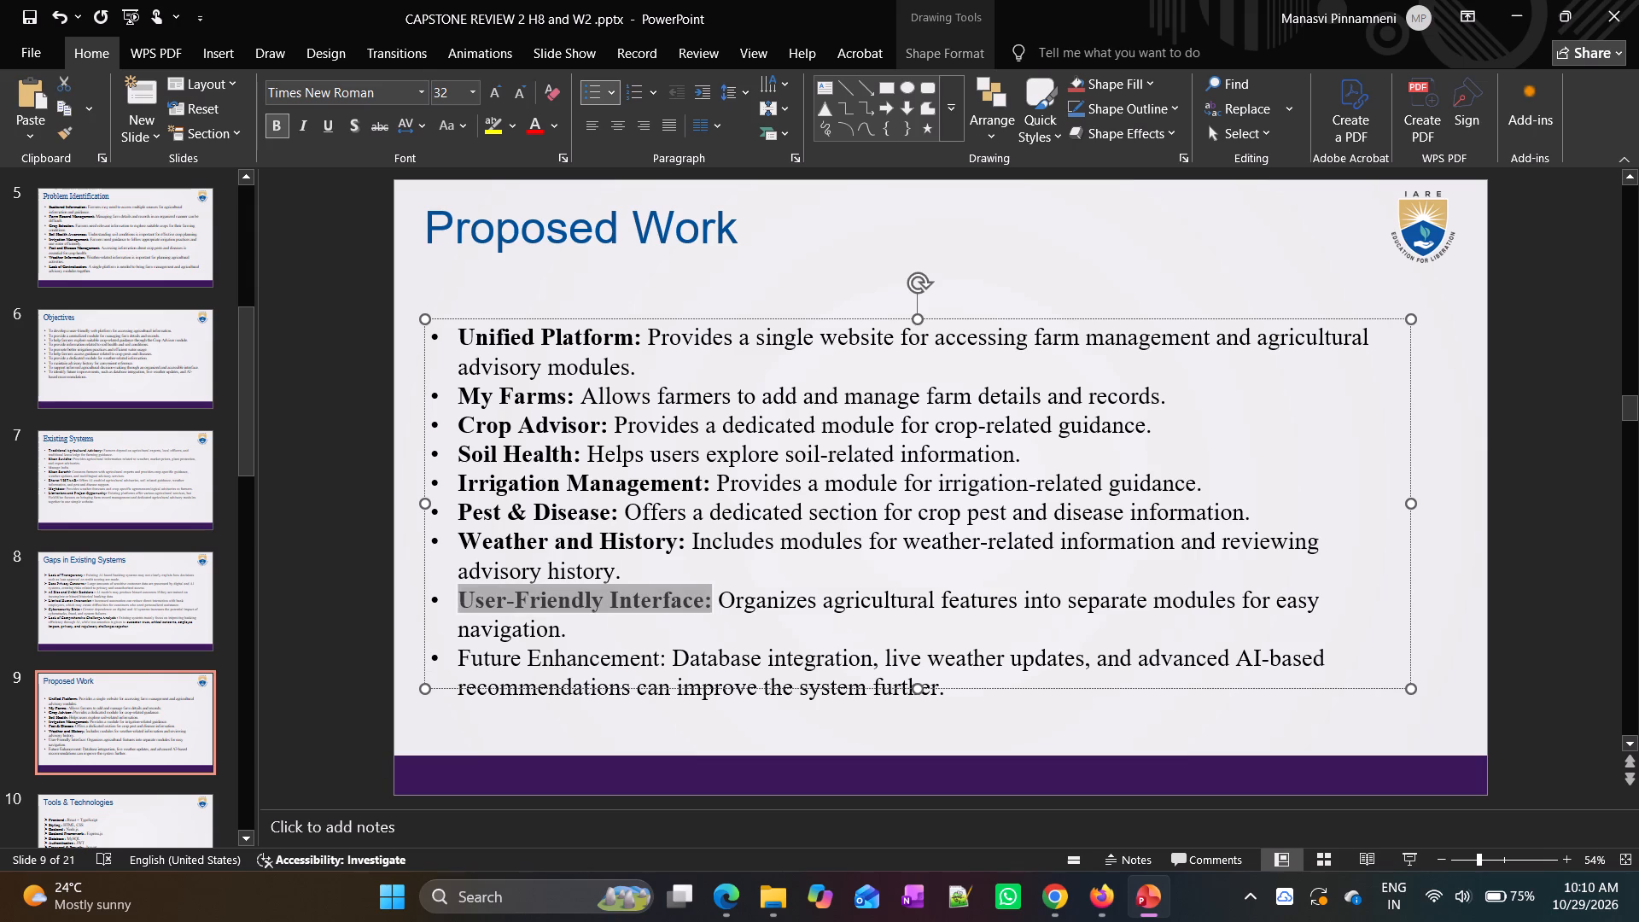
Make the lead-in label "Future Enhancement:" bold in the last Proposed Work bullet and deselect the text box.
{"action": "key", "text": "Down"}
{"action": "key", "text": "Down"}
{"action": "key", "text": "Left"}
{"action": "key", "text": "Left"}
{"action": "key", "text": "Left"}
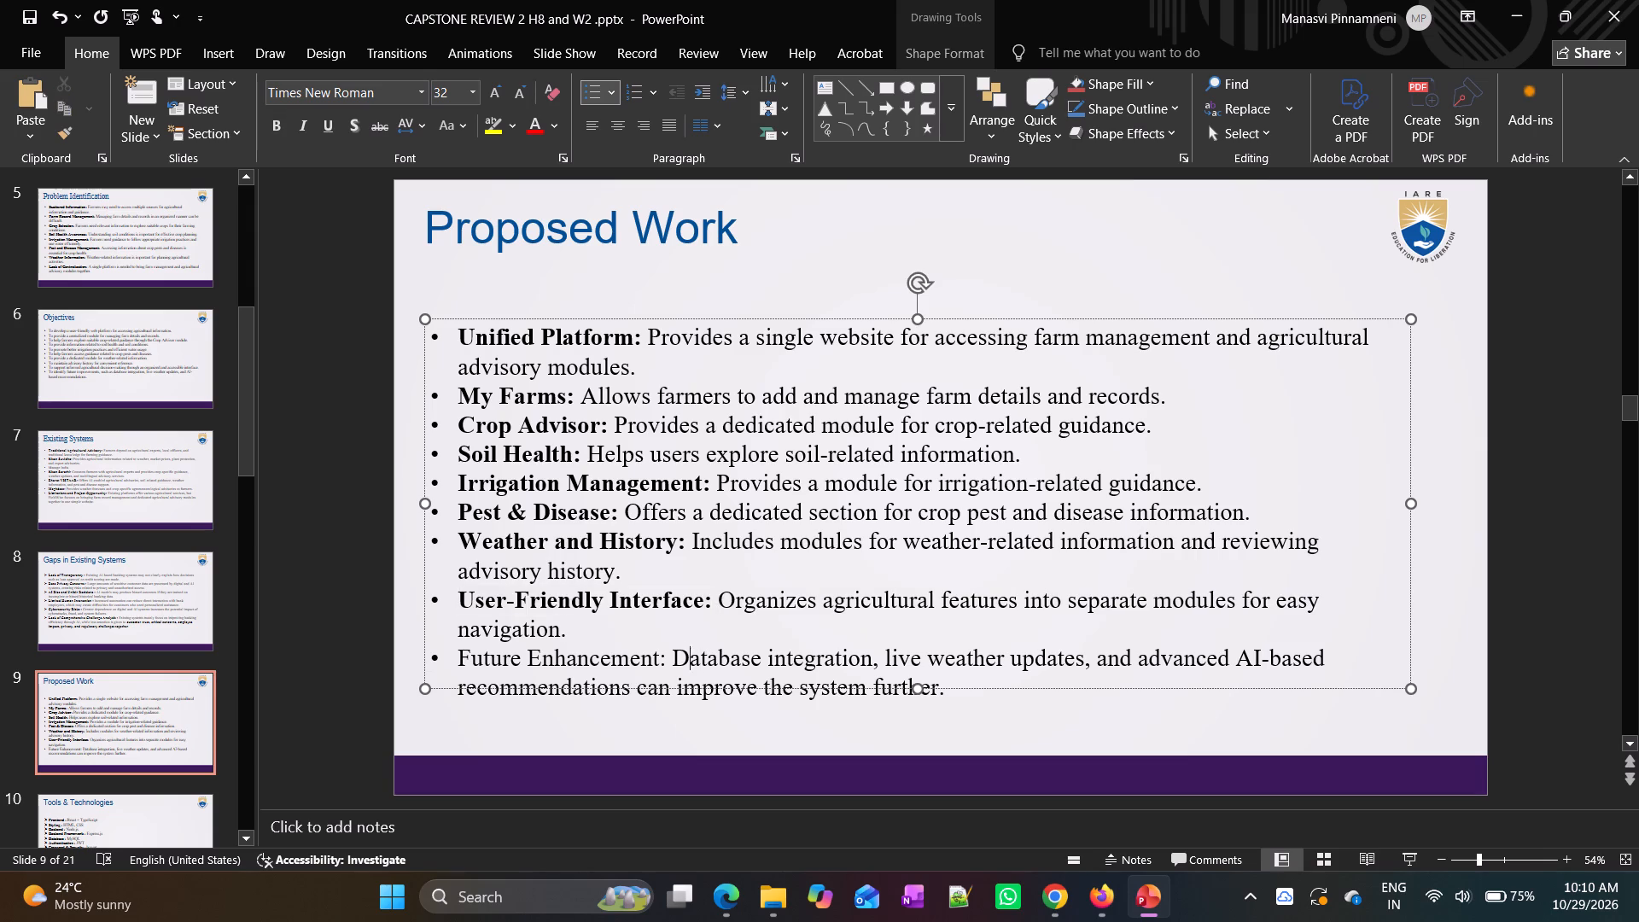
{"action": "key", "text": "Left"}
{"action": "key", "text": "ctrl+shift+Up"}
{"action": "key", "text": "ctrl+b"}
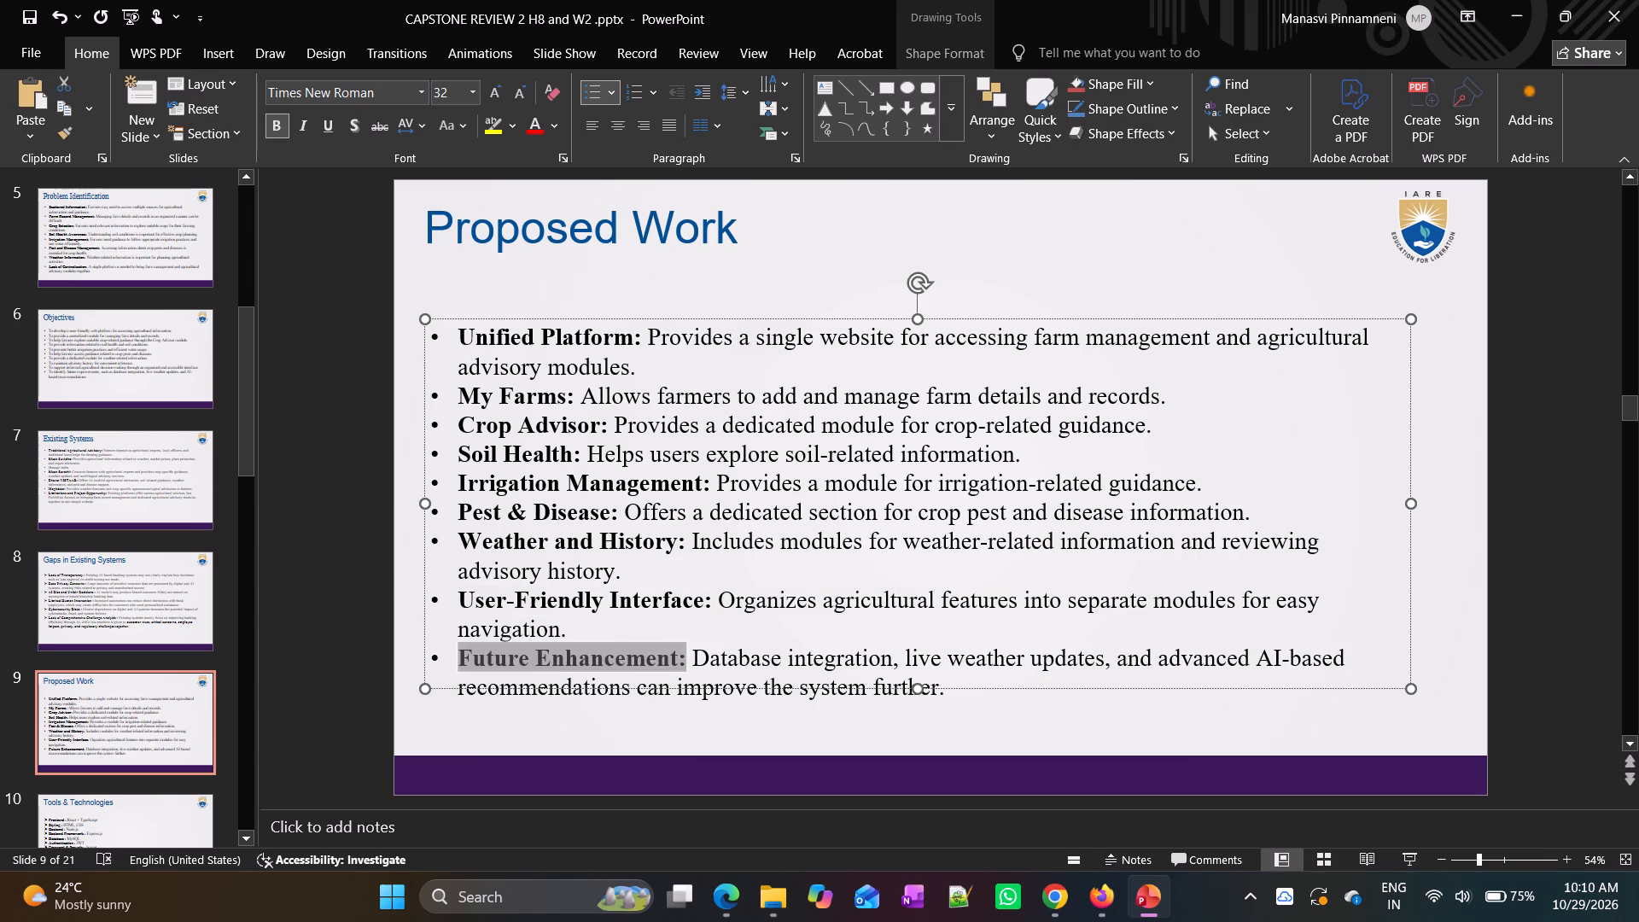
{"action": "left_click", "coordinate": [642, 726]}
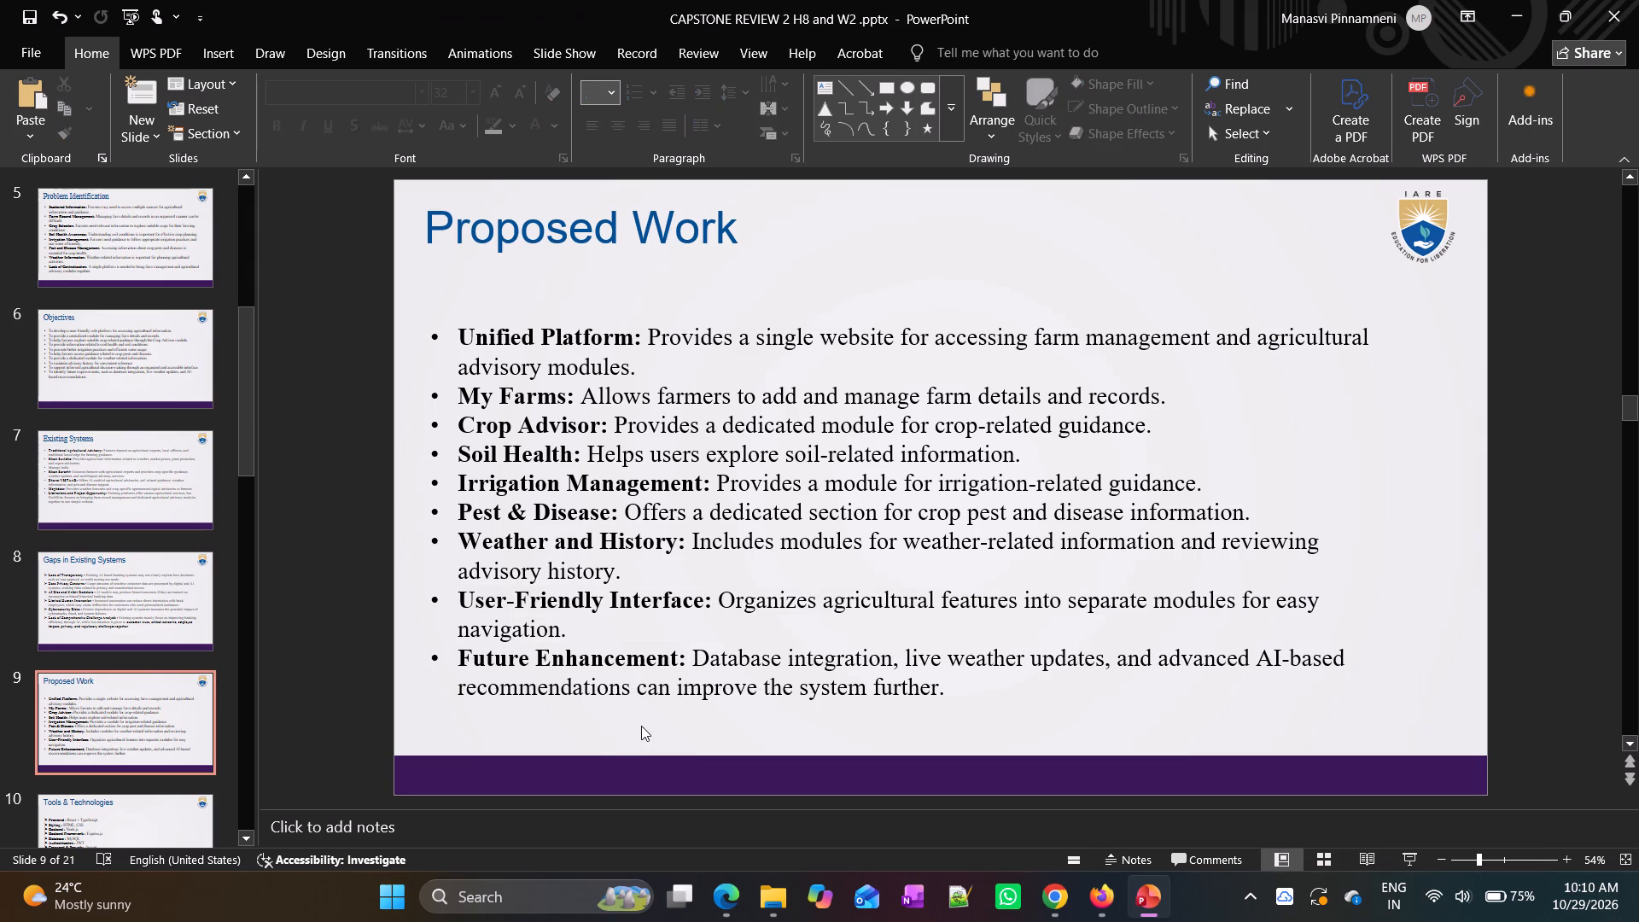
Set the whole "Proposed Work" slide title in Times New Roman.
{"action": "left_click", "coordinate": [516, 232]}
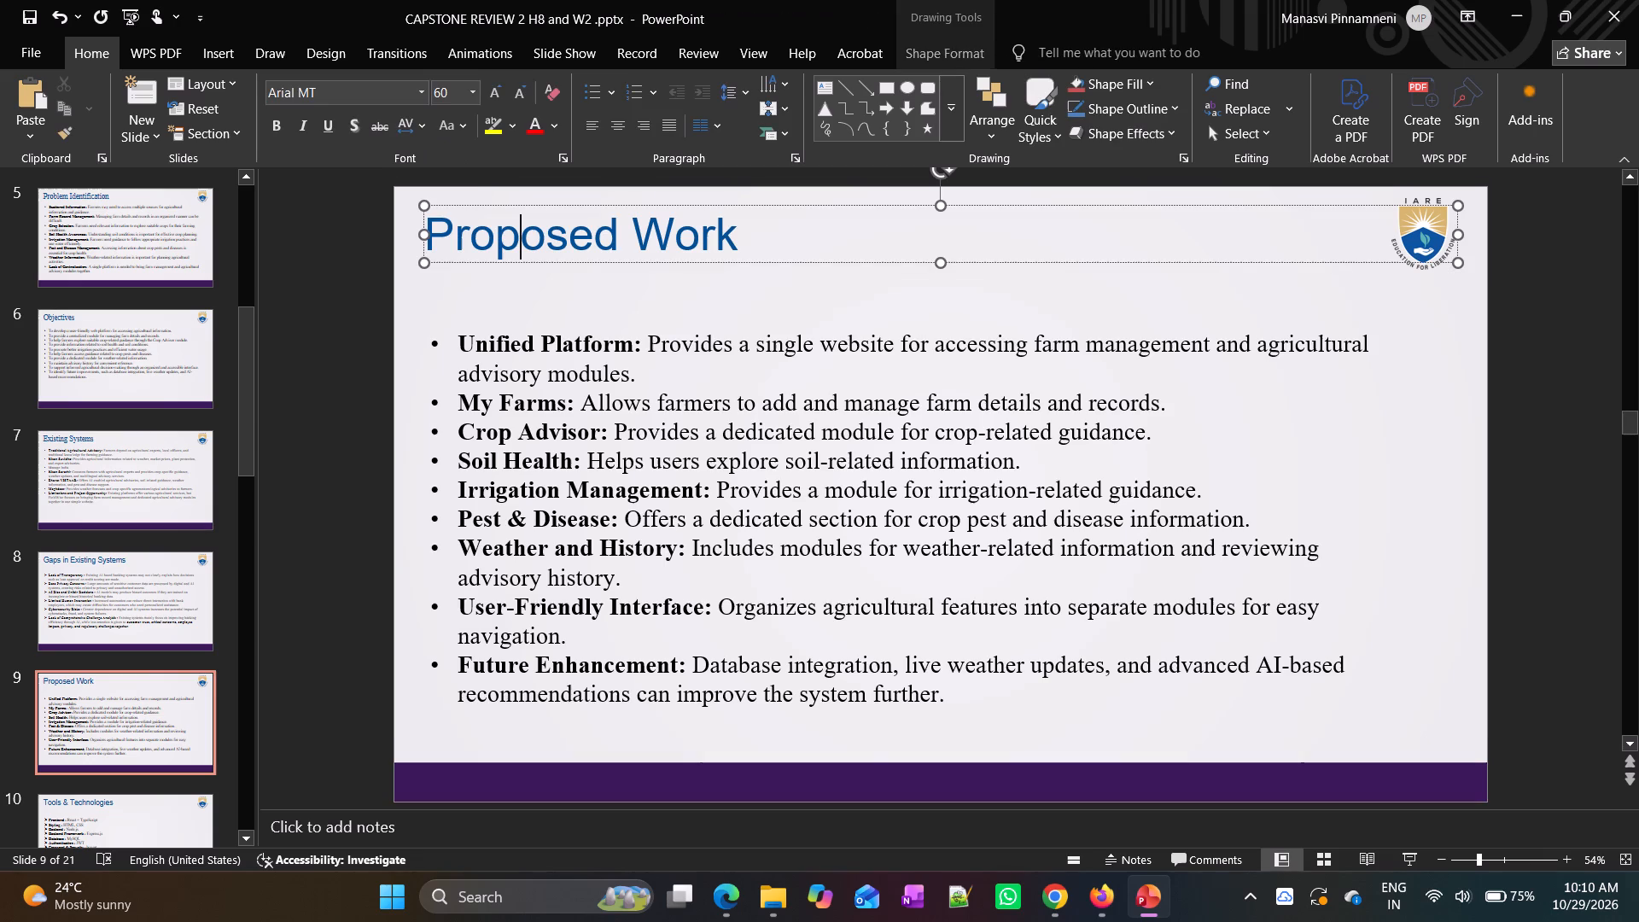
{"action": "key", "text": "ctrl+a"}
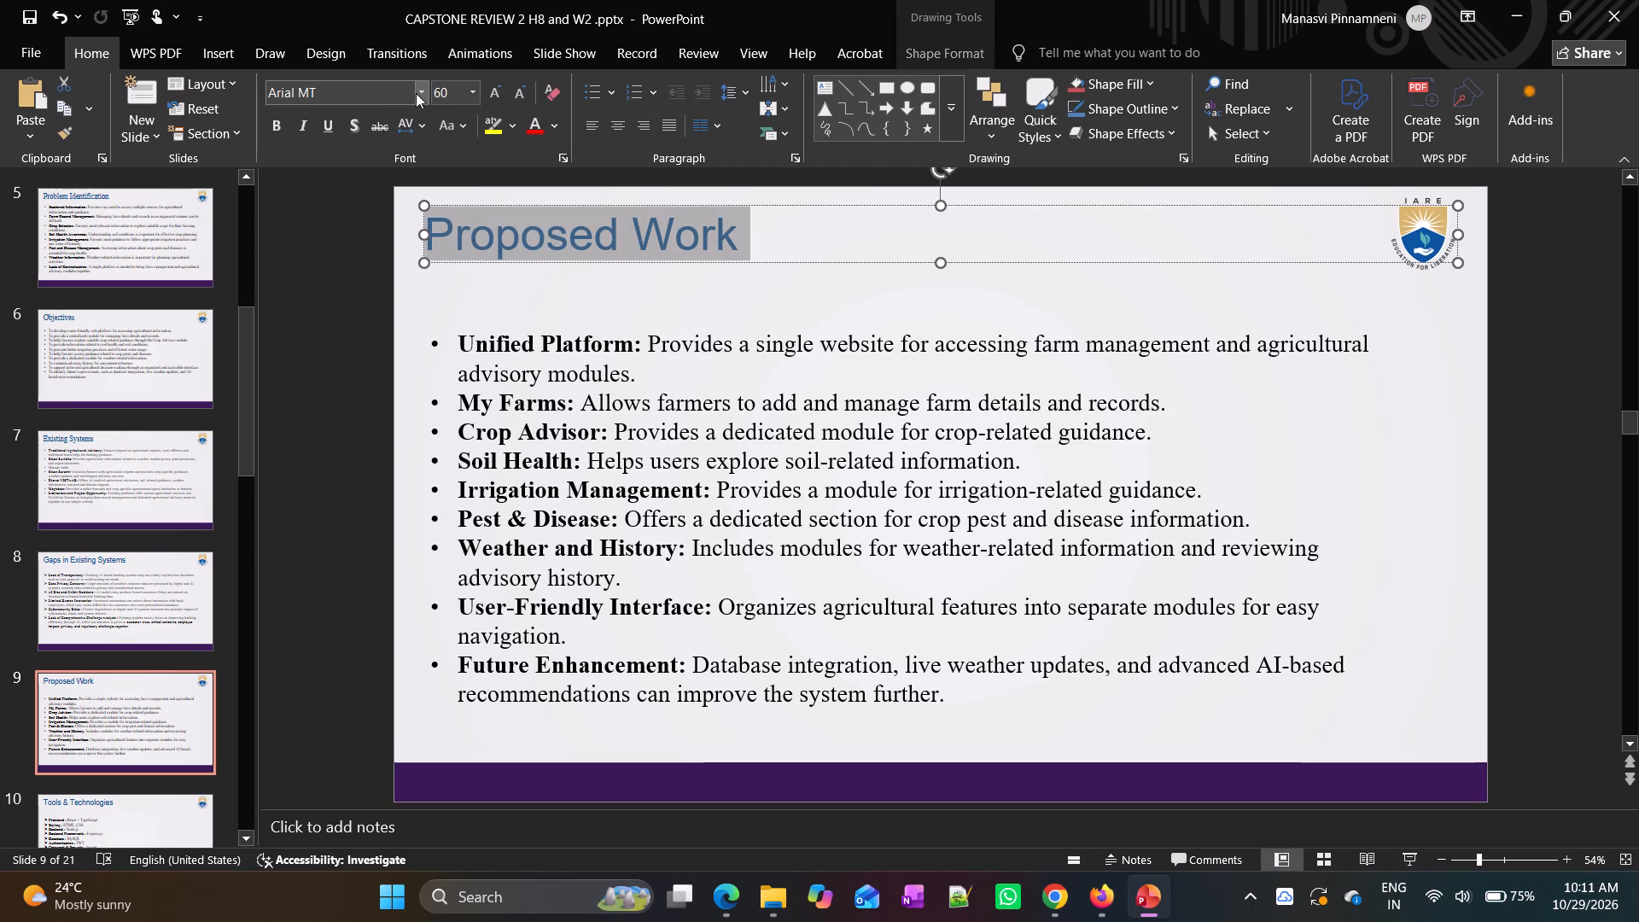
{"action": "left_click", "coordinate": [402, 90]}
{"action": "type", "text": "times"}
{"action": "key", "text": "Return"}
Set the title of slide 8, "Gaps in Existing Systems", in Times New Roman.
{"action": "left_click", "coordinate": [95, 610]}
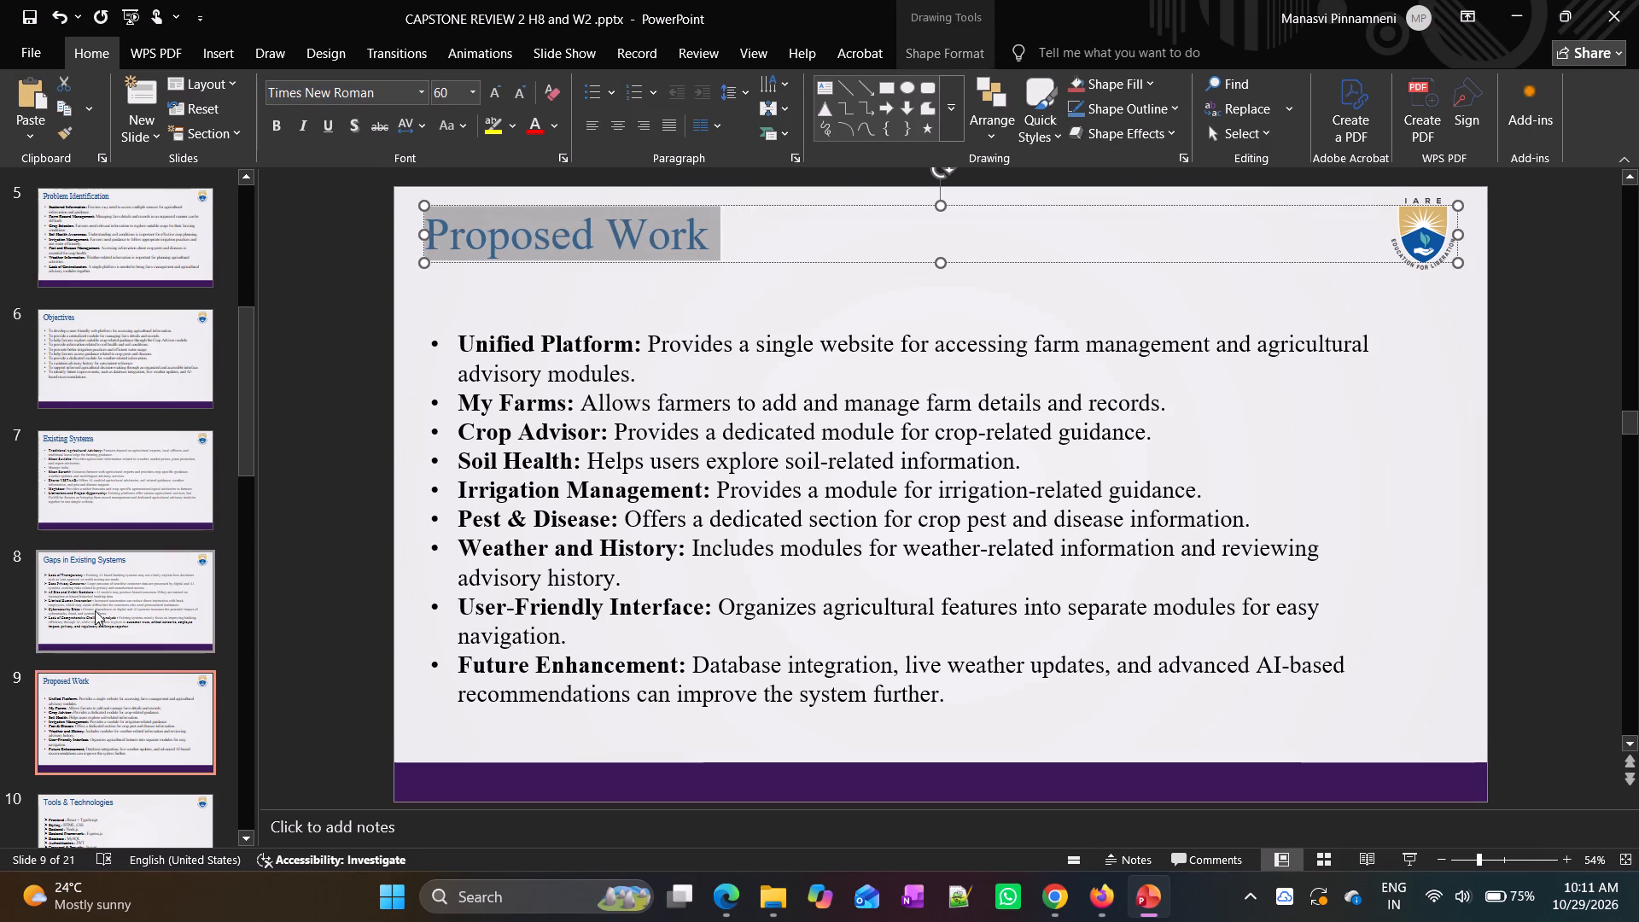
{"action": "left_click", "coordinate": [490, 235]}
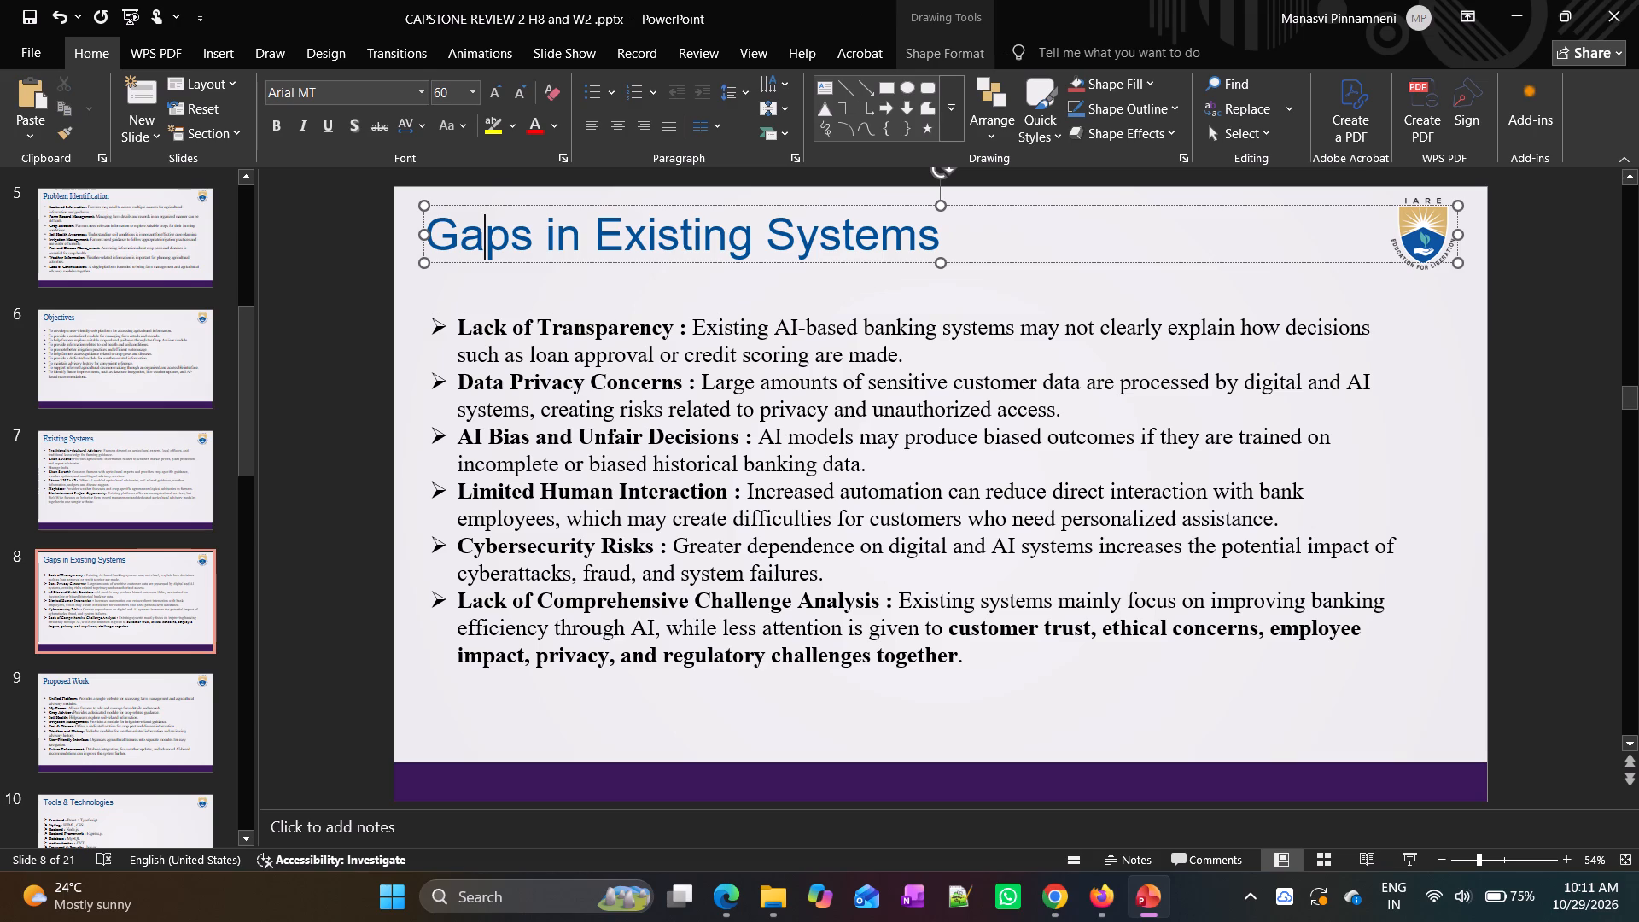
{"action": "key", "text": "ctrl+a"}
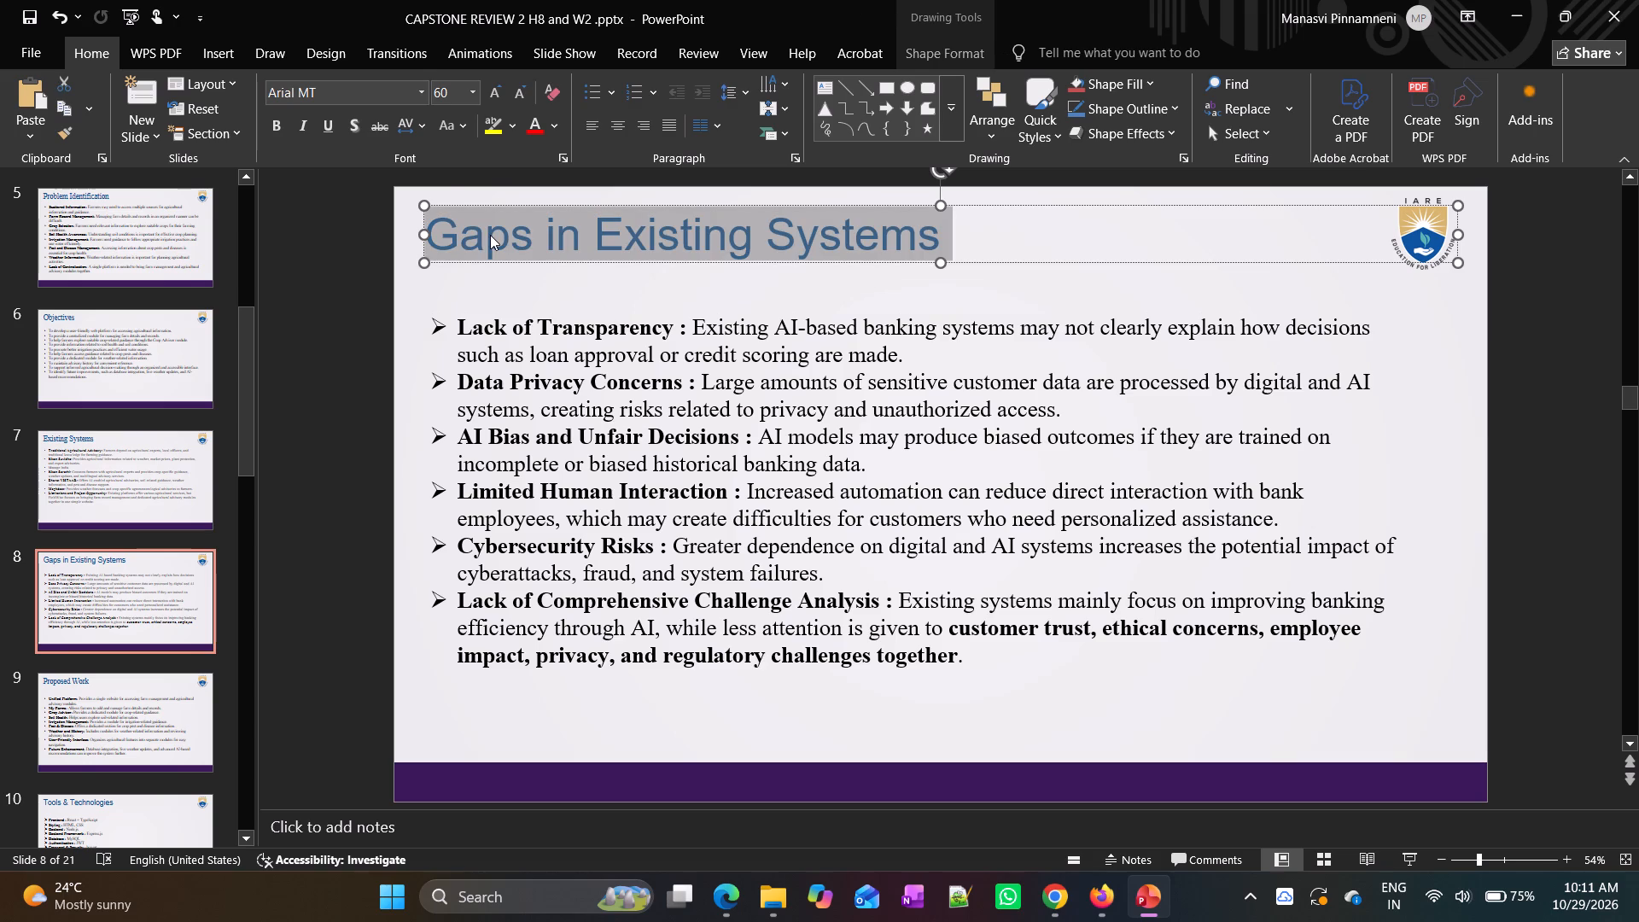
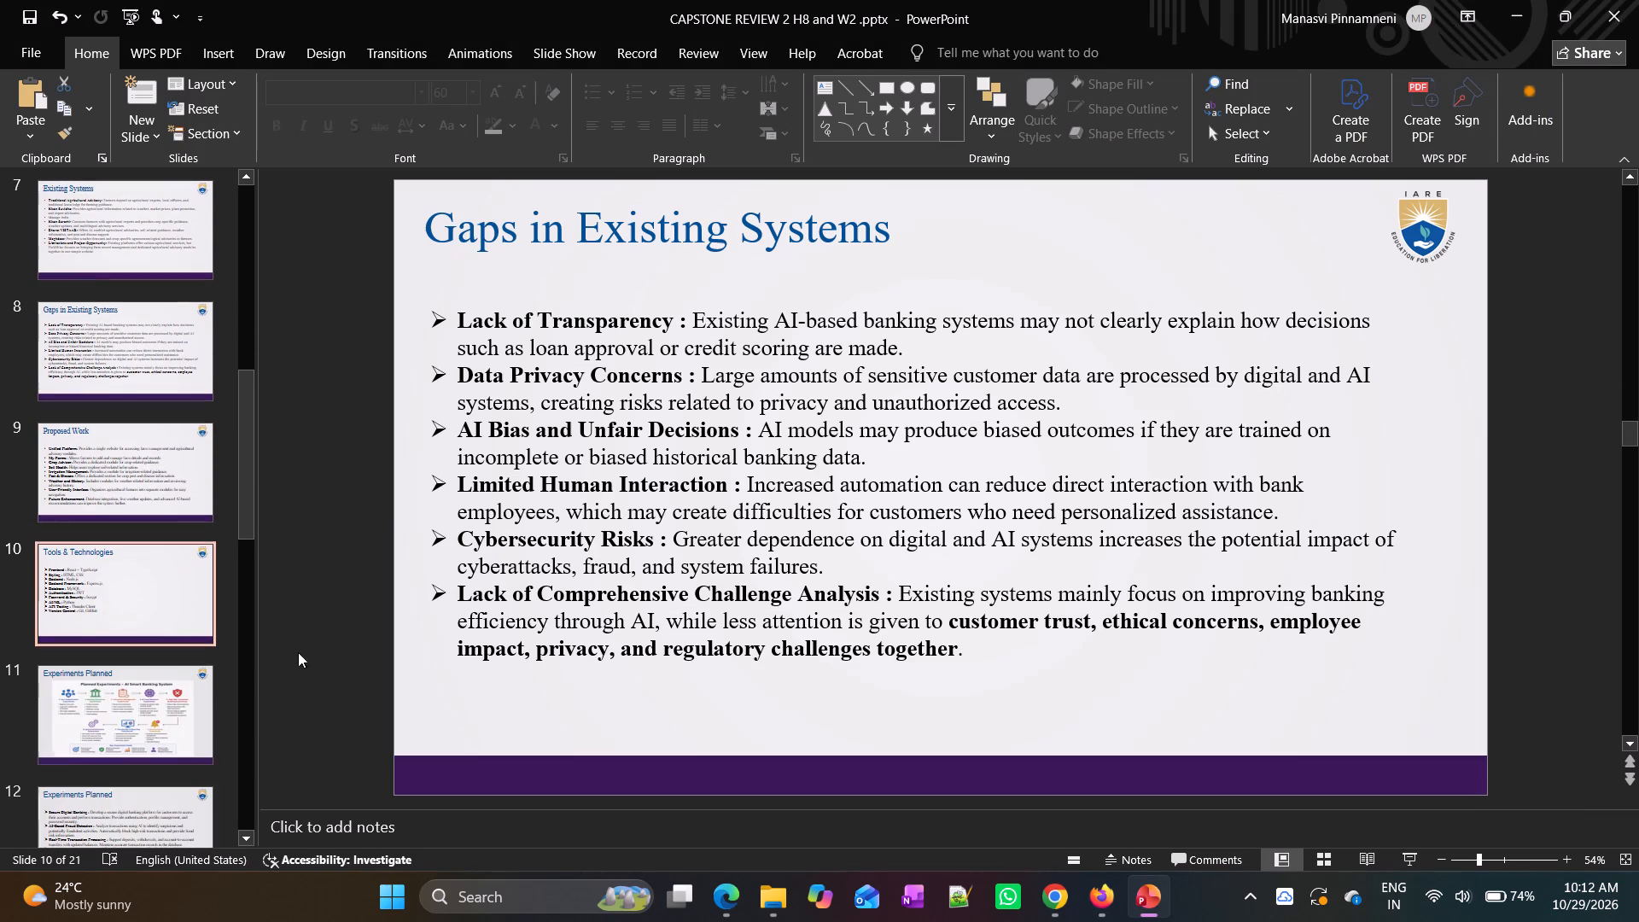
{"action": "left_click", "coordinate": [487, 526]}
{"action": "key", "text": "ctrl+a"}
{"action": "key", "text": "ctrl+v"}
Format the whole Tools & Technologies list with round bullets and the Times New Roman font.
{"action": "key", "text": "ctrl+a"}
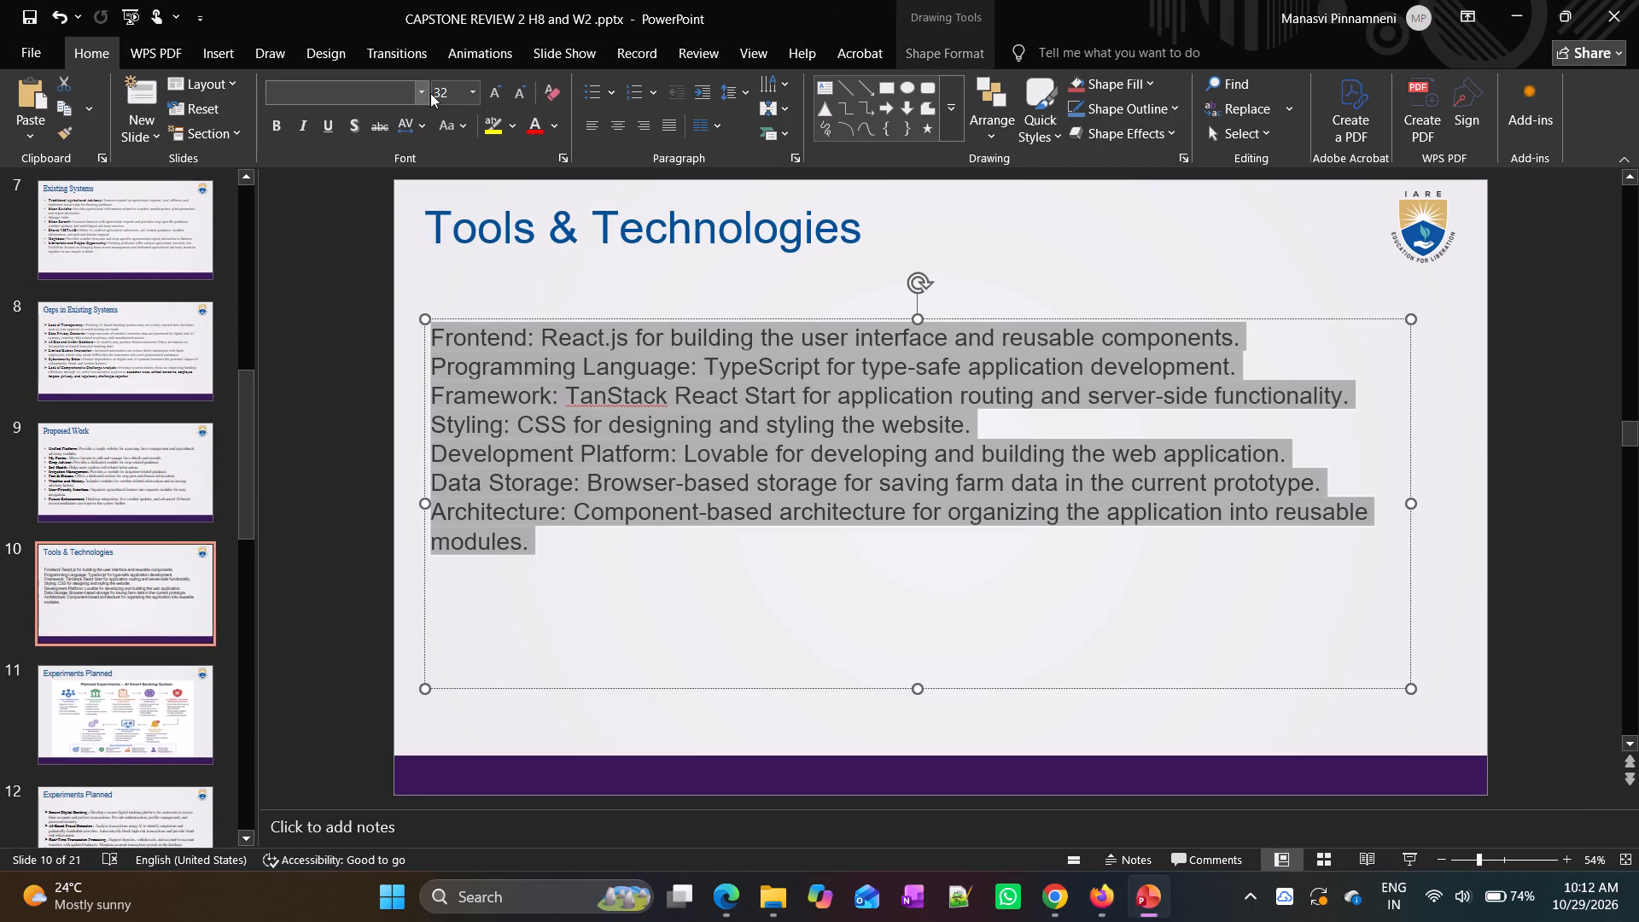
{"action": "left_click", "coordinate": [587, 95]}
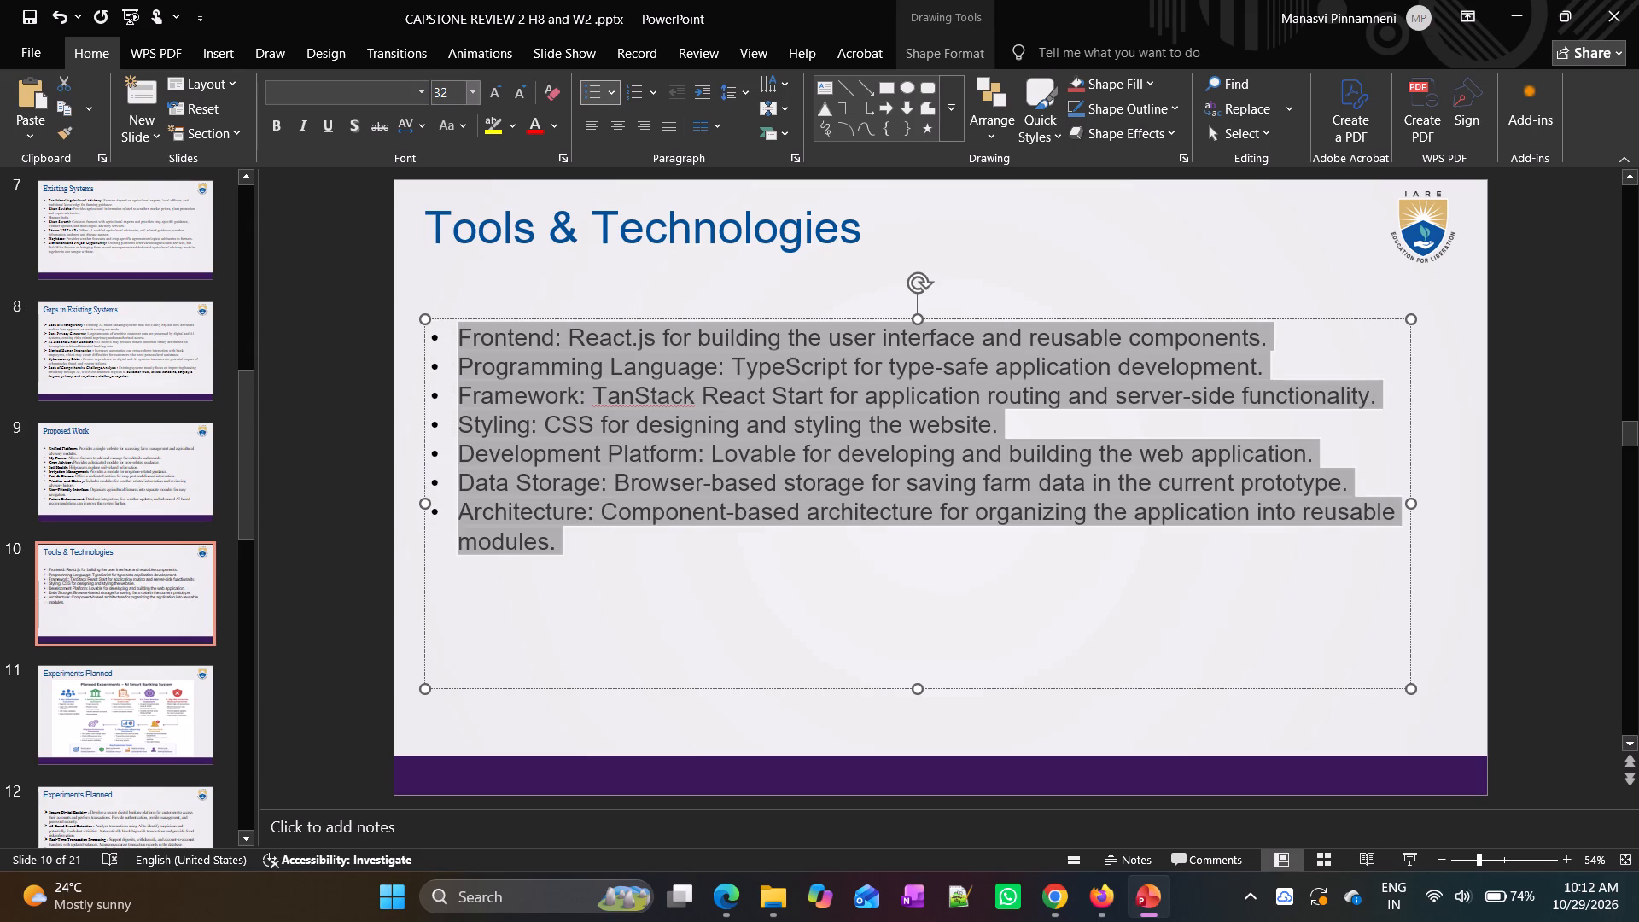
{"action": "left_click", "coordinate": [376, 85]}
{"action": "type", "text": "times"}
{"action": "key", "text": "Return"}
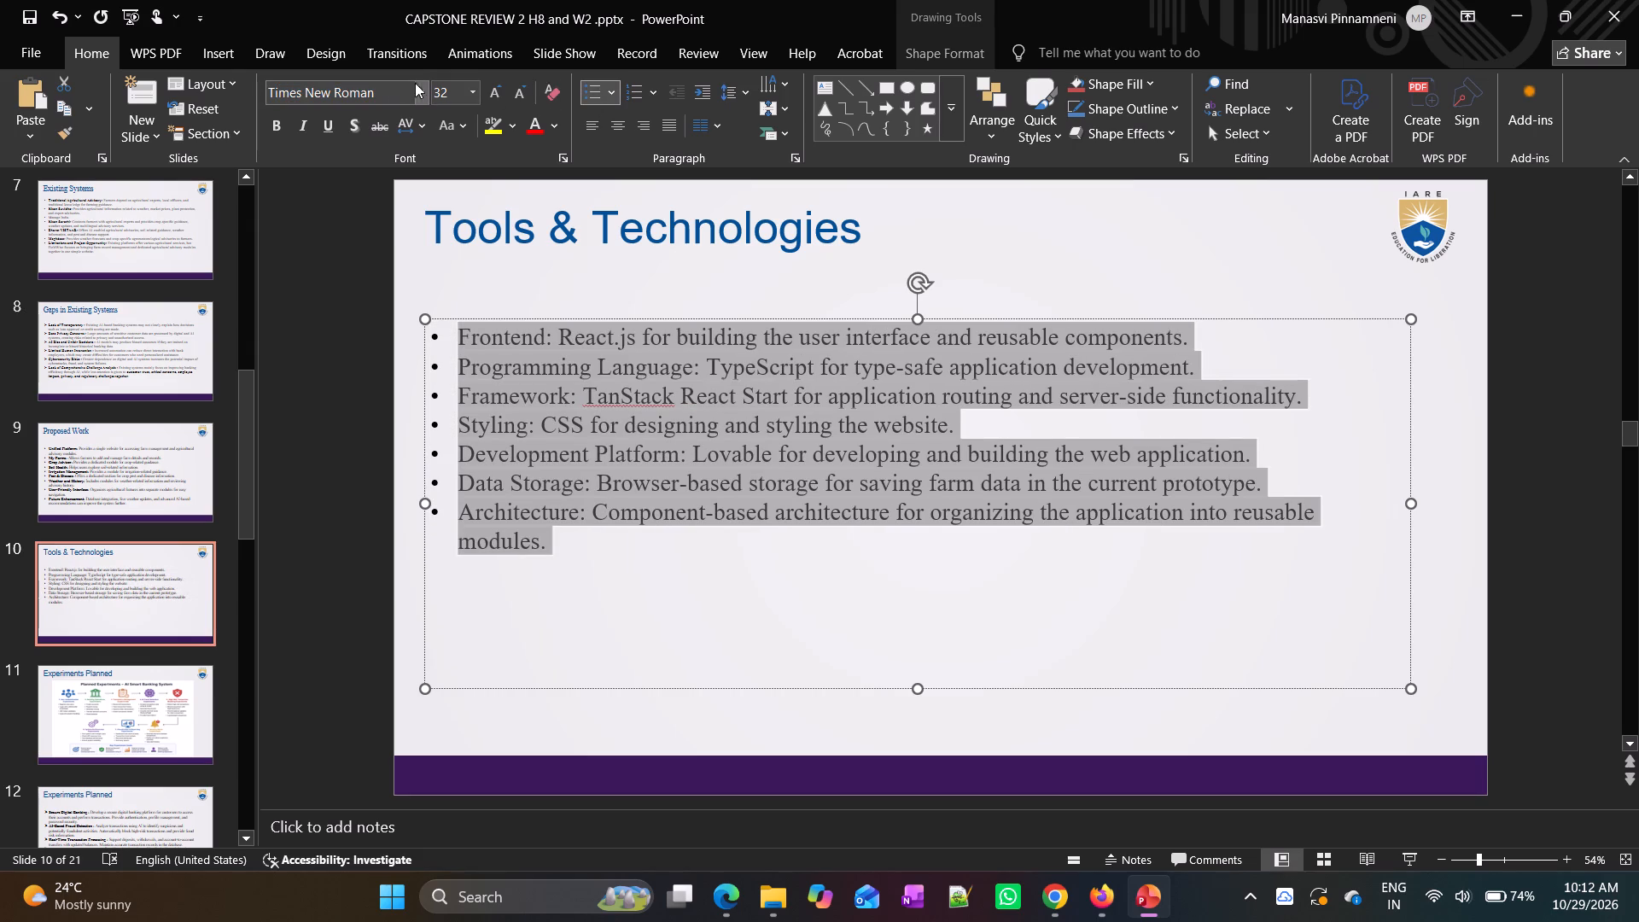
Bold the "Frontend:" label in the technologies list.
{"action": "left_click", "coordinate": [556, 339]}
{"action": "key", "text": "ctrl+shift+Up"}
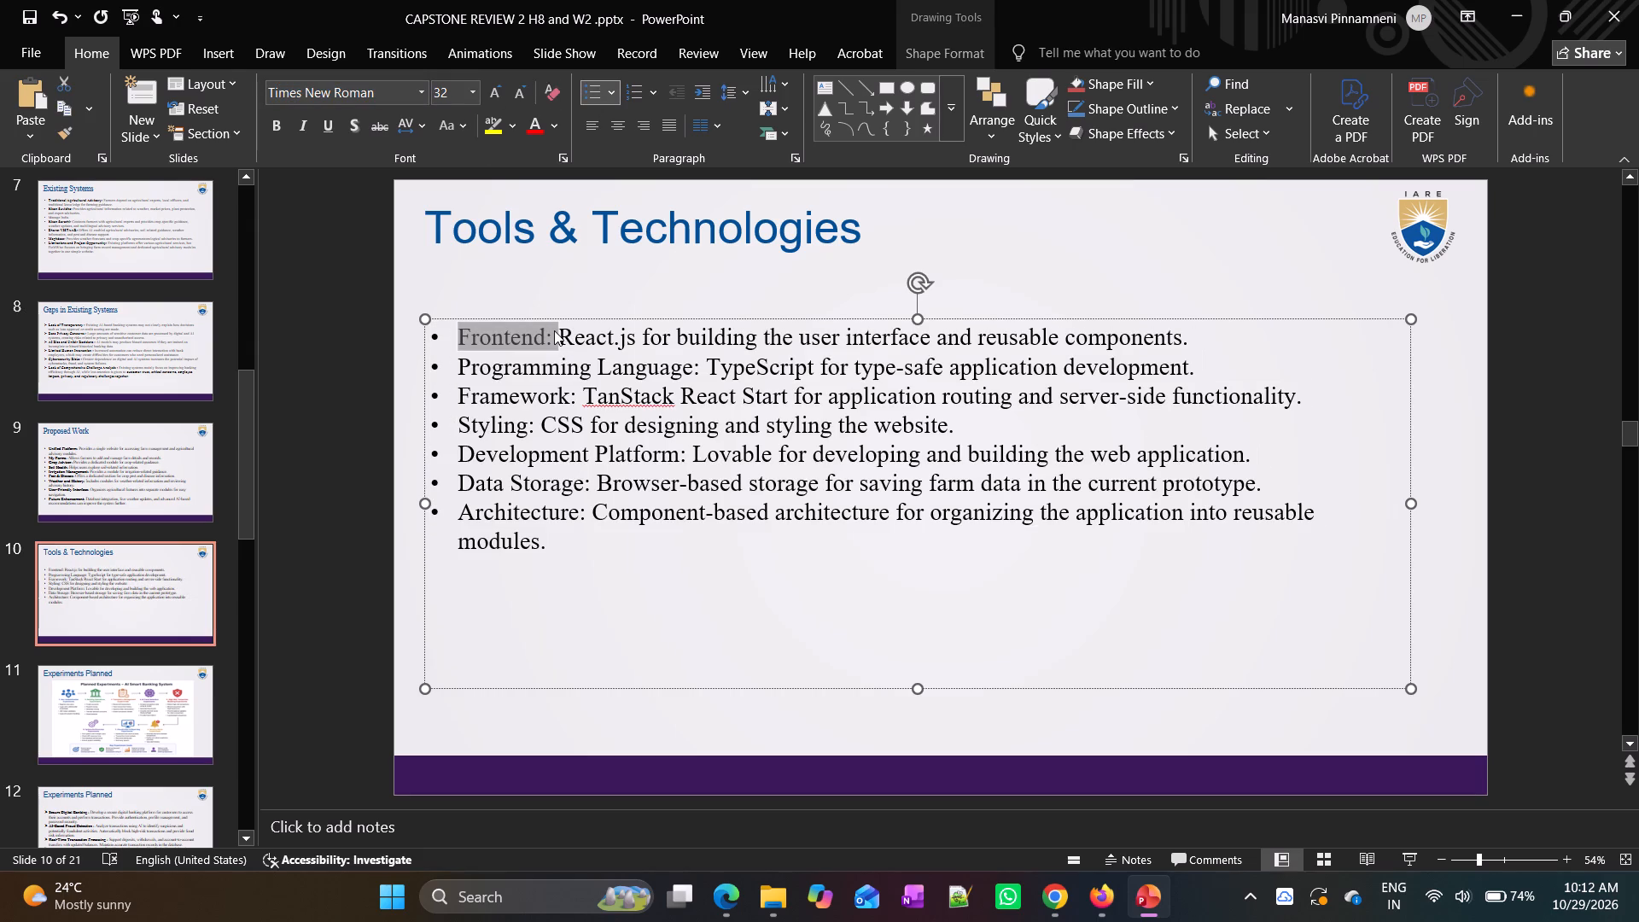
{"action": "key", "text": "ctrl+b"}
Bold the "Programming Language:" label, including its colon, in the technologies list.
{"action": "key", "text": "Down"}
{"action": "key", "text": "Up"}
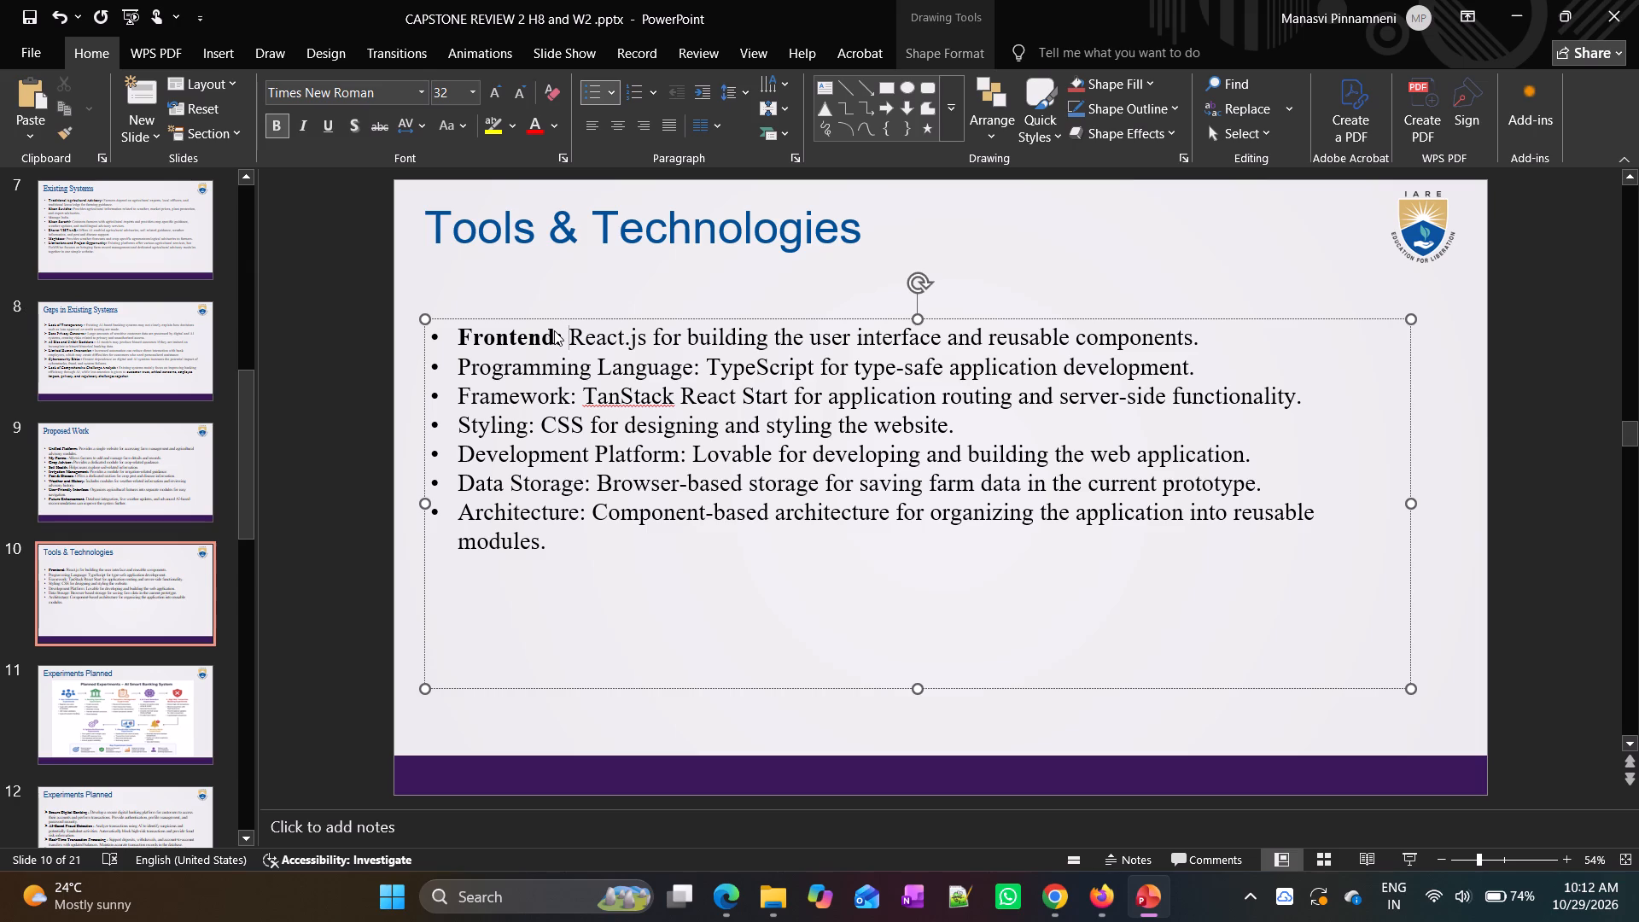
{"action": "key", "text": "Left"}
{"action": "key", "text": "Left"}
{"action": "key", "text": "Left"}
{"action": "key", "text": "Left"}
{"action": "key", "text": "ctrl+shift+Left"}
{"action": "key", "text": "Down"}
{"action": "key", "text": "ctrl+shift+Up"}
{"action": "key", "text": "Left"}
{"action": "key", "text": "ctrl+shift+Right"}
{"action": "key", "text": "ctrl+shift+Right"}
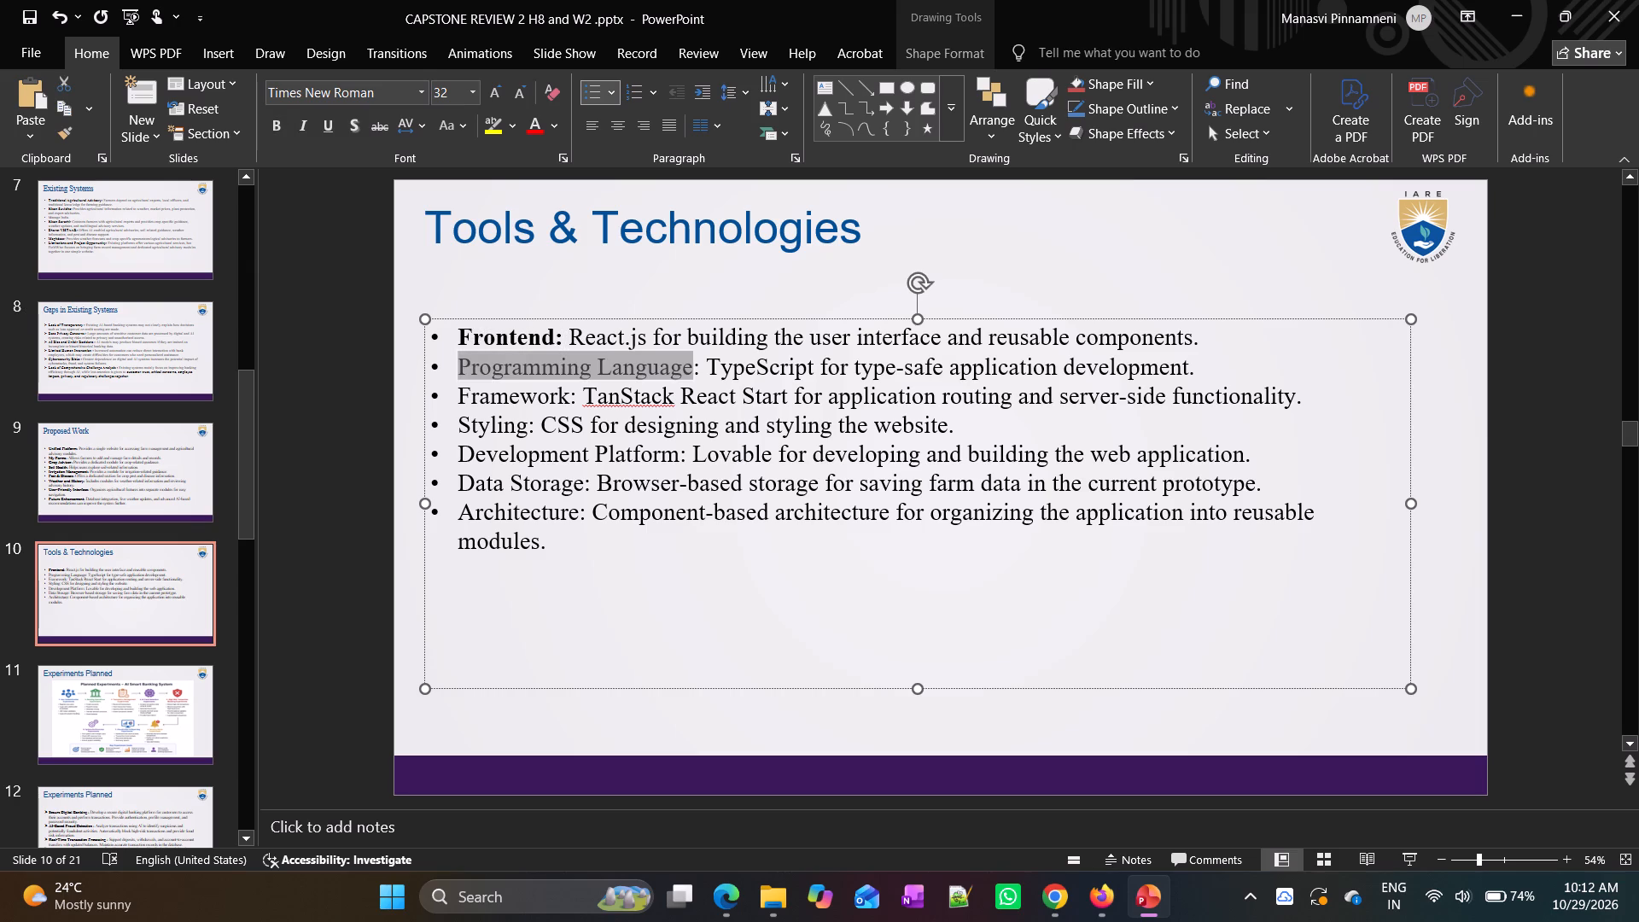
{"action": "key", "text": "ctrl+b"}
{"action": "key", "text": "ctrl+shift+Right"}
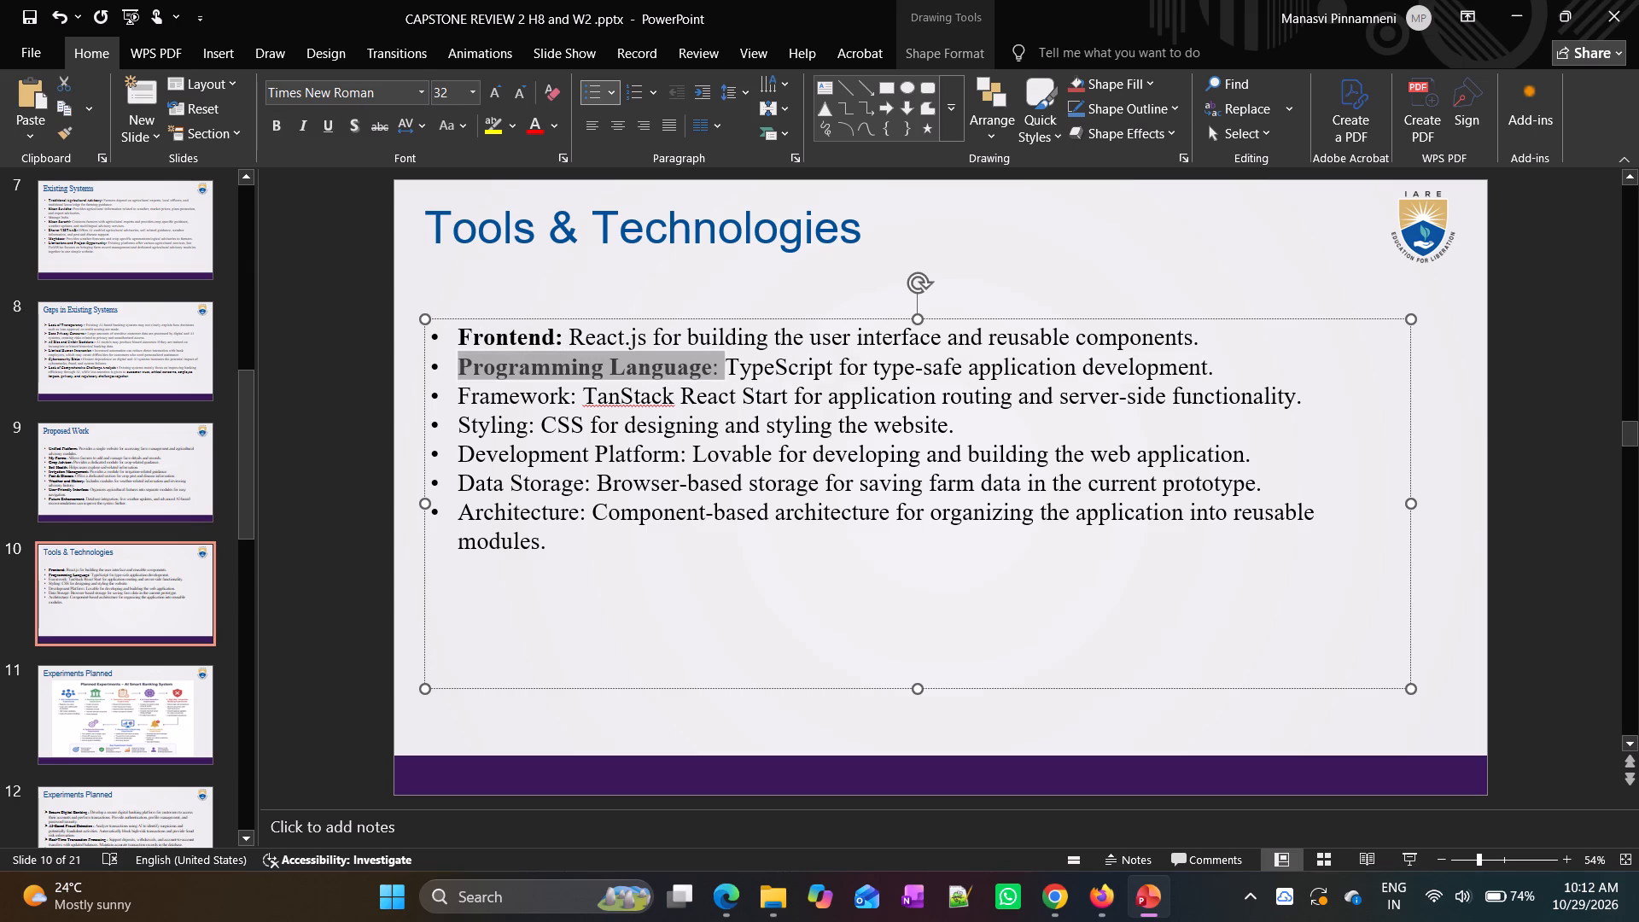
{"action": "key", "text": "ctrl+b"}
{"action": "key", "text": "ctrl+b"}
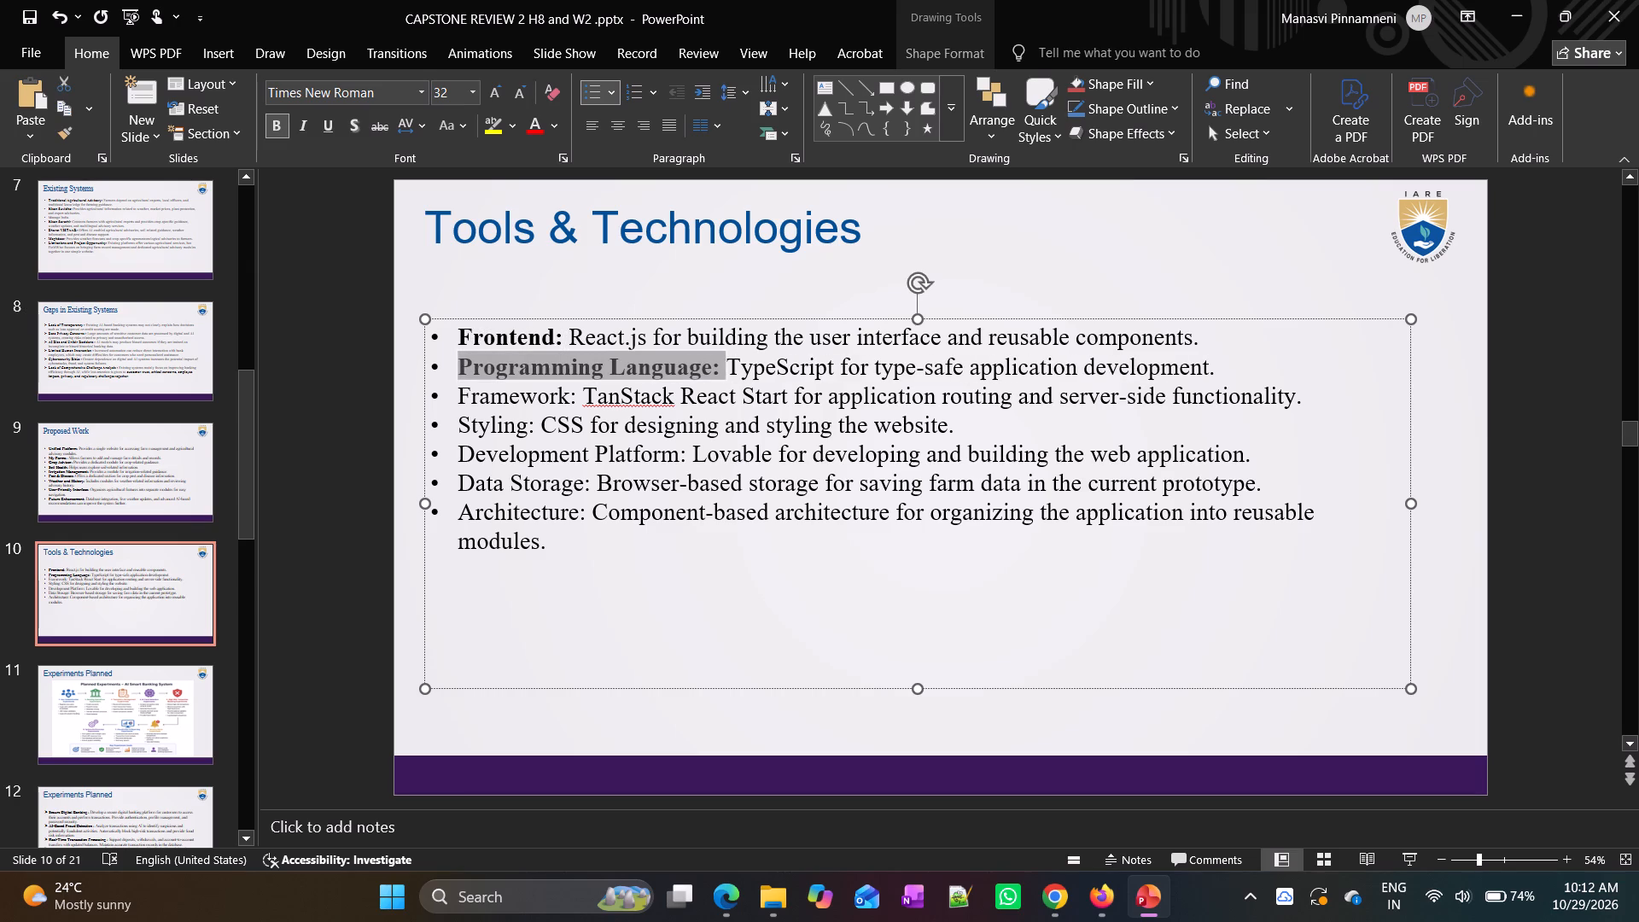
Bold the "Framework:" label in the technologies list.
{"action": "key", "text": "Down"}
{"action": "key", "text": "Left"}
{"action": "key", "text": "Left"}
{"action": "key", "text": "Left"}
{"action": "key", "text": "Left"}
{"action": "key", "text": "Left"}
{"action": "key", "text": "Left"}
{"action": "key", "text": "Left"}
{"action": "key", "text": "Left"}
{"action": "key", "text": "Left"}
{"action": "key", "text": "Left"}
{"action": "key", "text": "Left"}
{"action": "key", "text": "Left"}
{"action": "key", "text": "Left"}
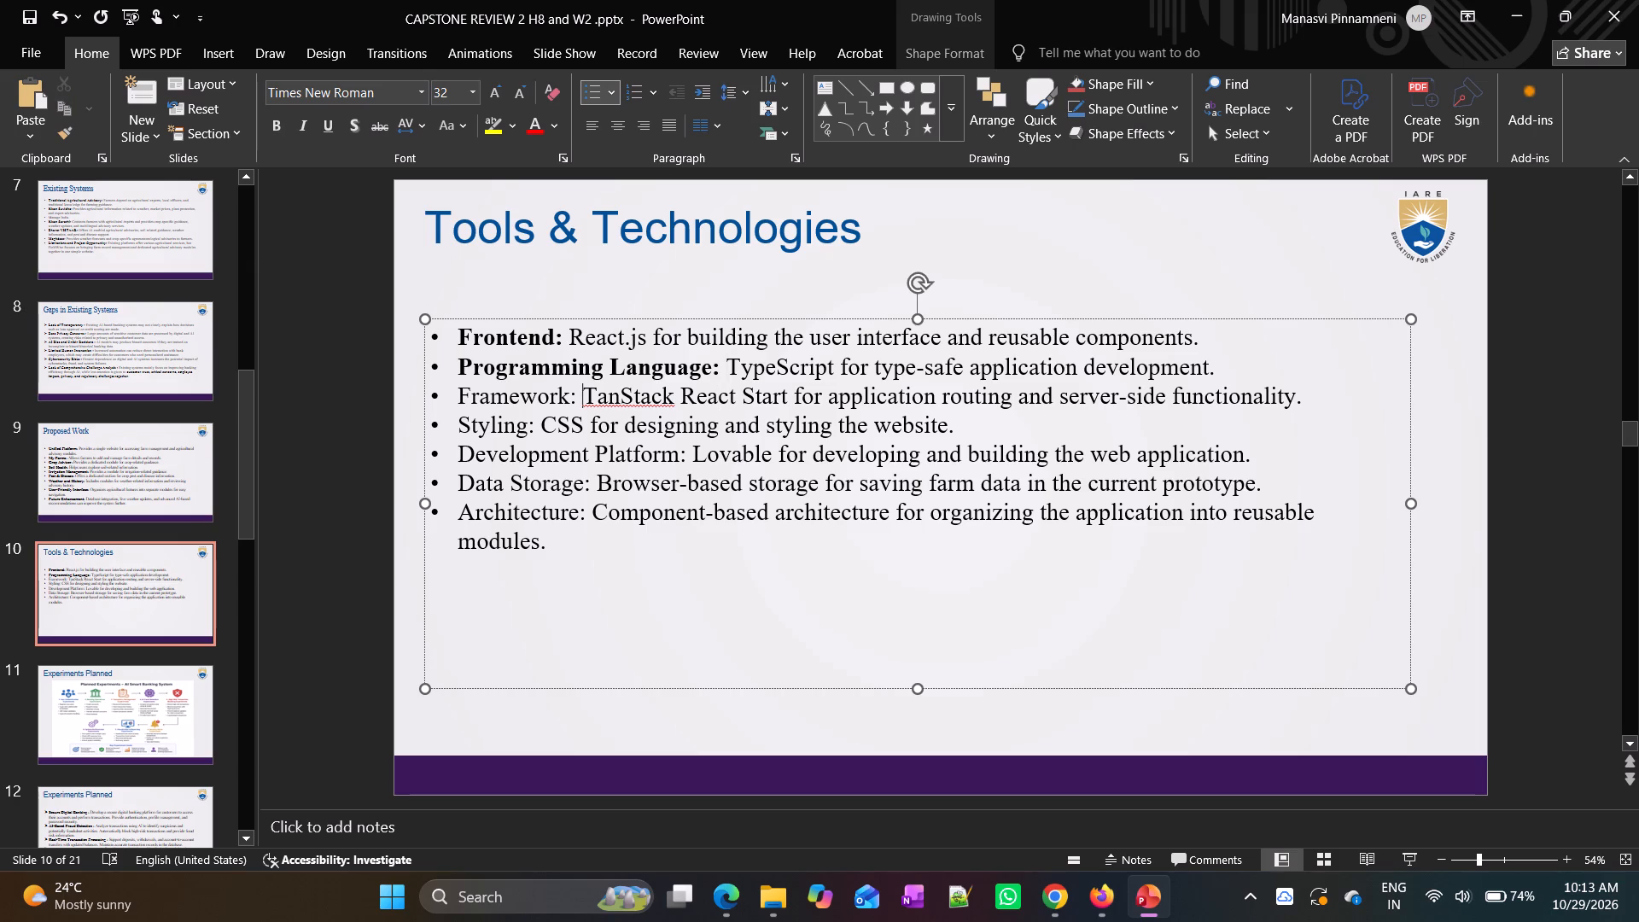
{"action": "key", "text": "ctrl+shift+Up"}
{"action": "key", "text": "ctrl+b"}
Bold the "Styling:" label in the technologies list.
{"action": "key", "text": "Down"}
{"action": "key", "text": "Left"}
{"action": "key", "text": "Left"}
{"action": "key", "text": "Left"}
{"action": "key", "text": "Left"}
{"action": "key", "text": "Left"}
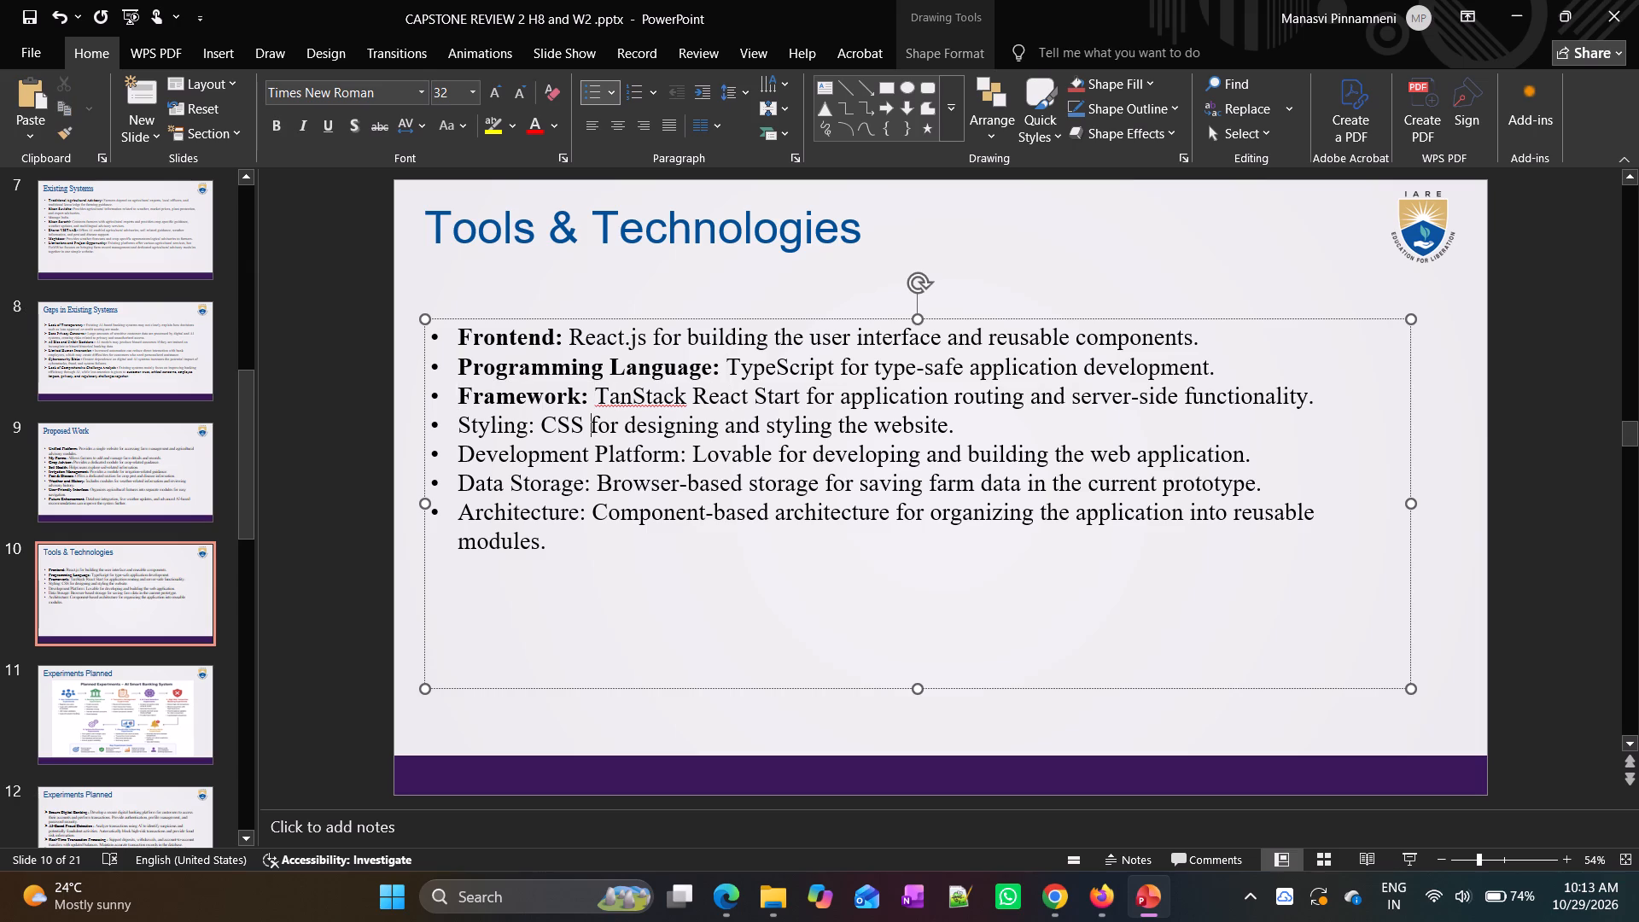
{"action": "key", "text": "ctrl+shift+Up"}
{"action": "key", "text": "ctrl+b"}
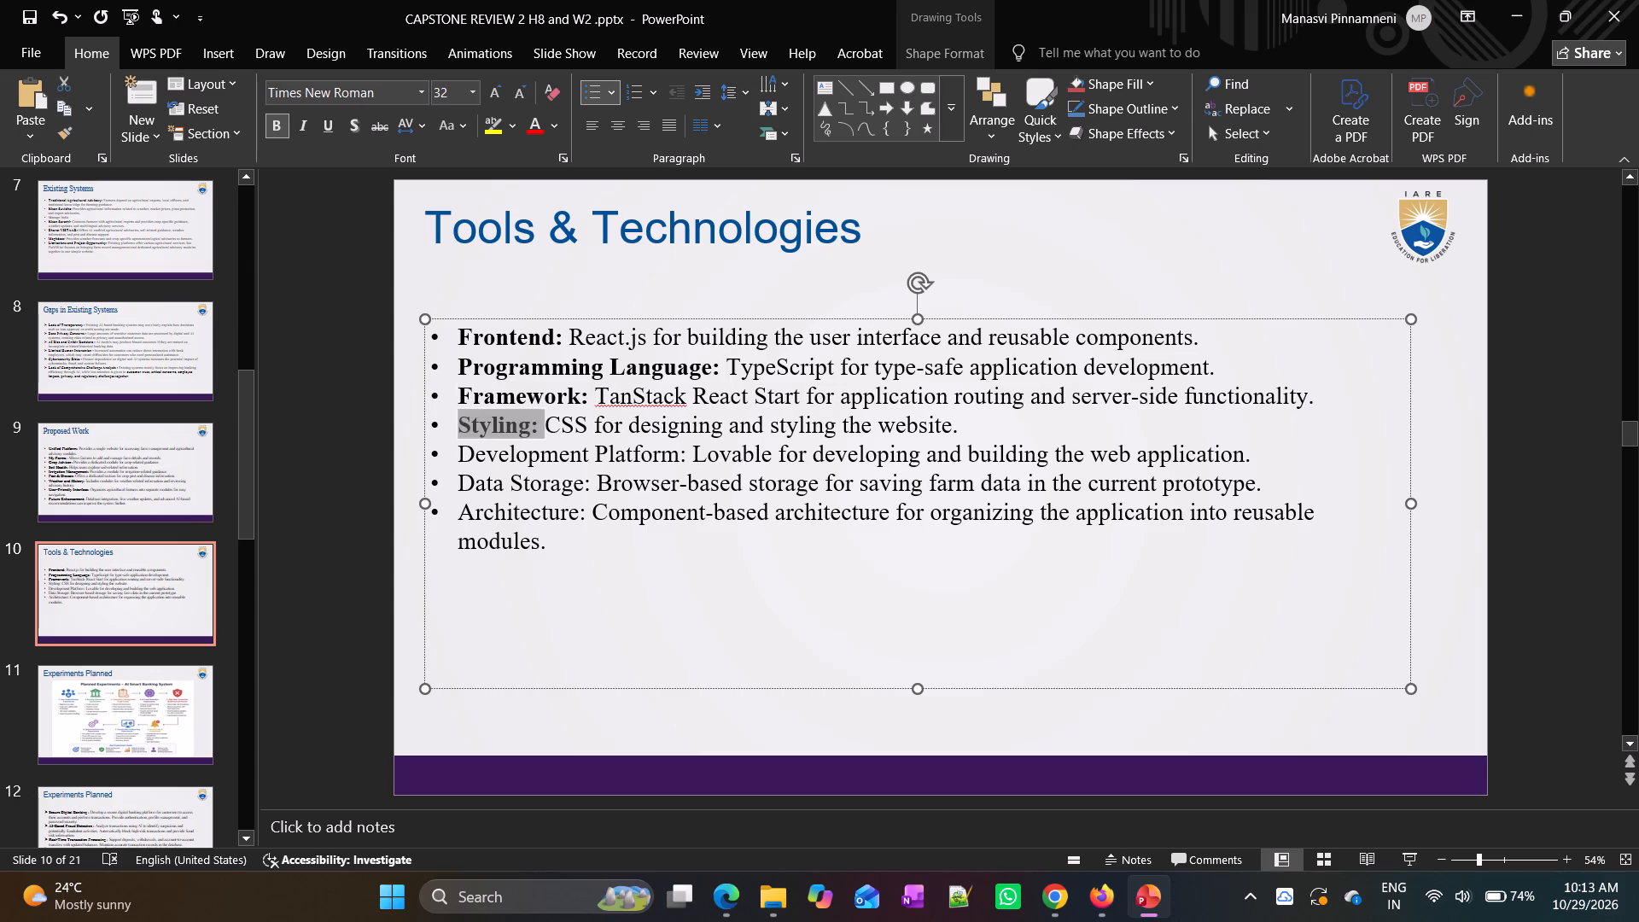
Bold the "Development Platform:" label, including its colon, in the technologies list.
{"action": "key", "text": "Down"}
{"action": "key", "text": "Left"}
{"action": "key", "text": "Left"}
{"action": "key", "text": "Left"}
{"action": "key", "text": "Left"}
{"action": "key", "text": "Left"}
{"action": "key", "text": "Left"}
{"action": "key", "text": "Left"}
{"action": "key", "text": "Left"}
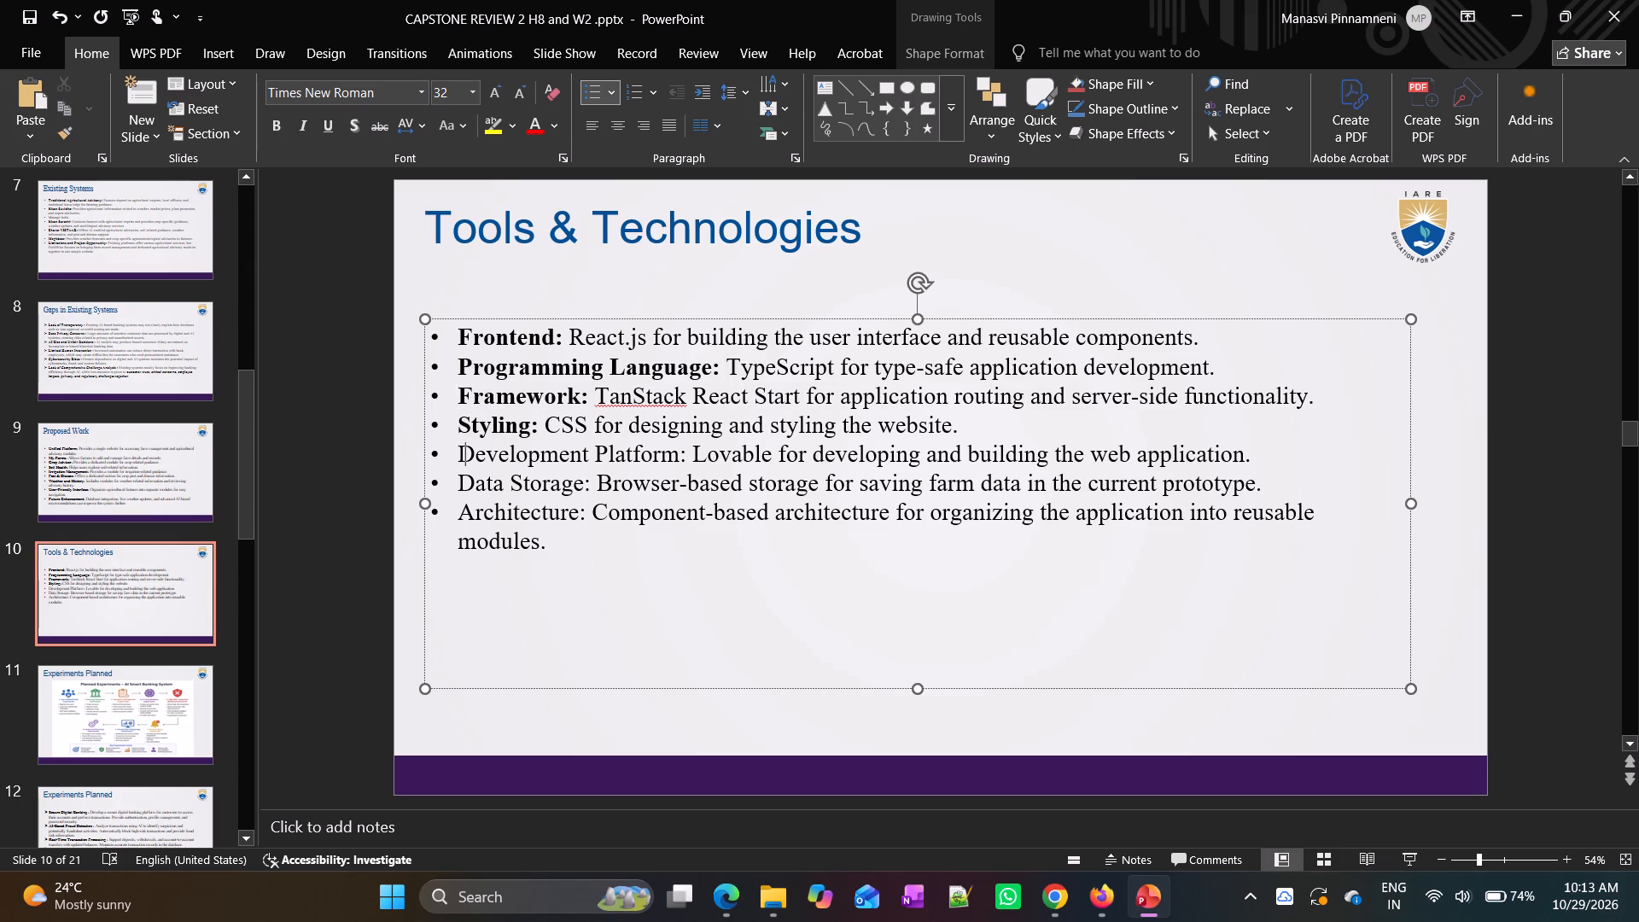
{"action": "key", "text": "Right"}
{"action": "key", "text": "ctrl+shift+Down"}
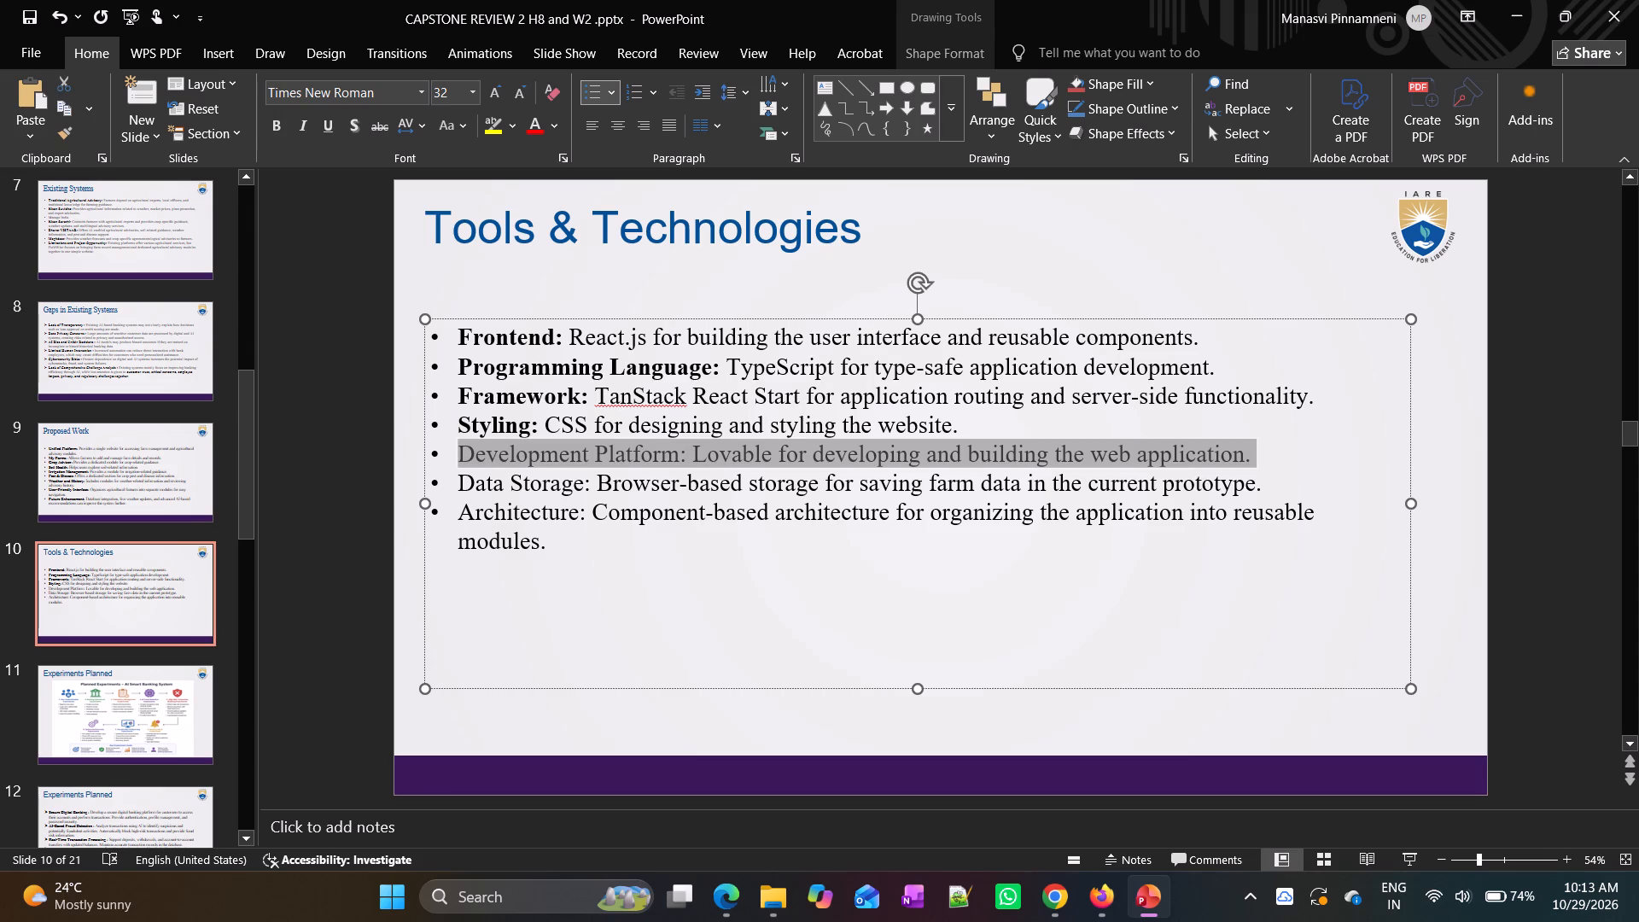
{"action": "key", "text": "ctrl+shift+Up"}
{"action": "key", "text": "ctrl+shift+Right"}
{"action": "key", "text": "ctrl+shift+Right"}
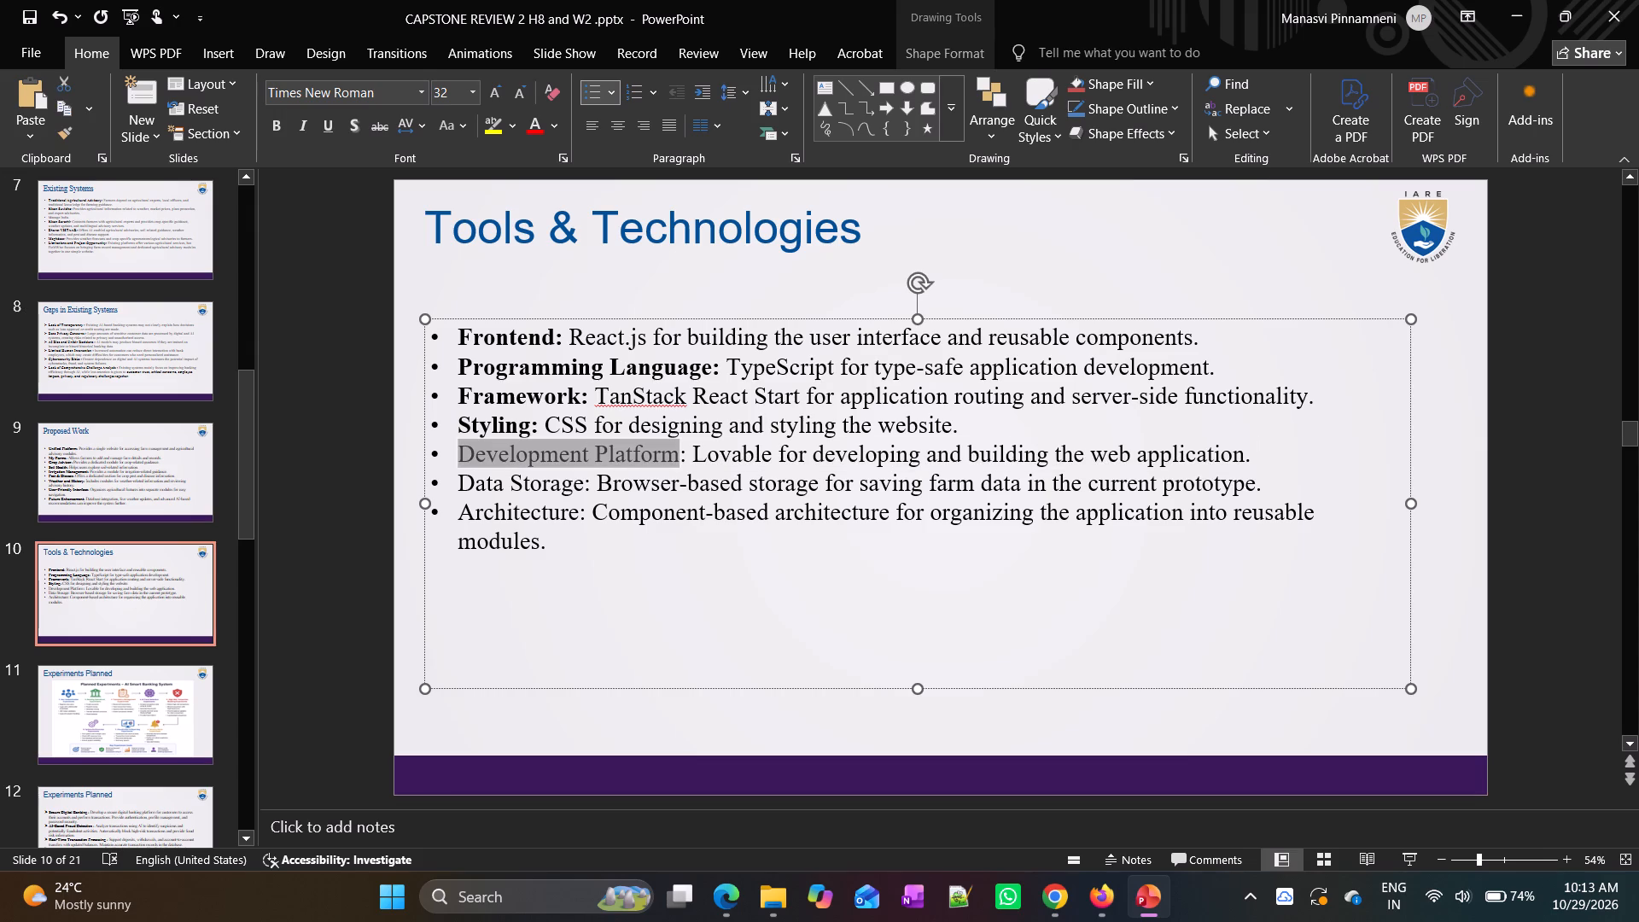
{"action": "key", "text": "ctrl+b"}
{"action": "key", "text": "ctrl+shift+Right"}
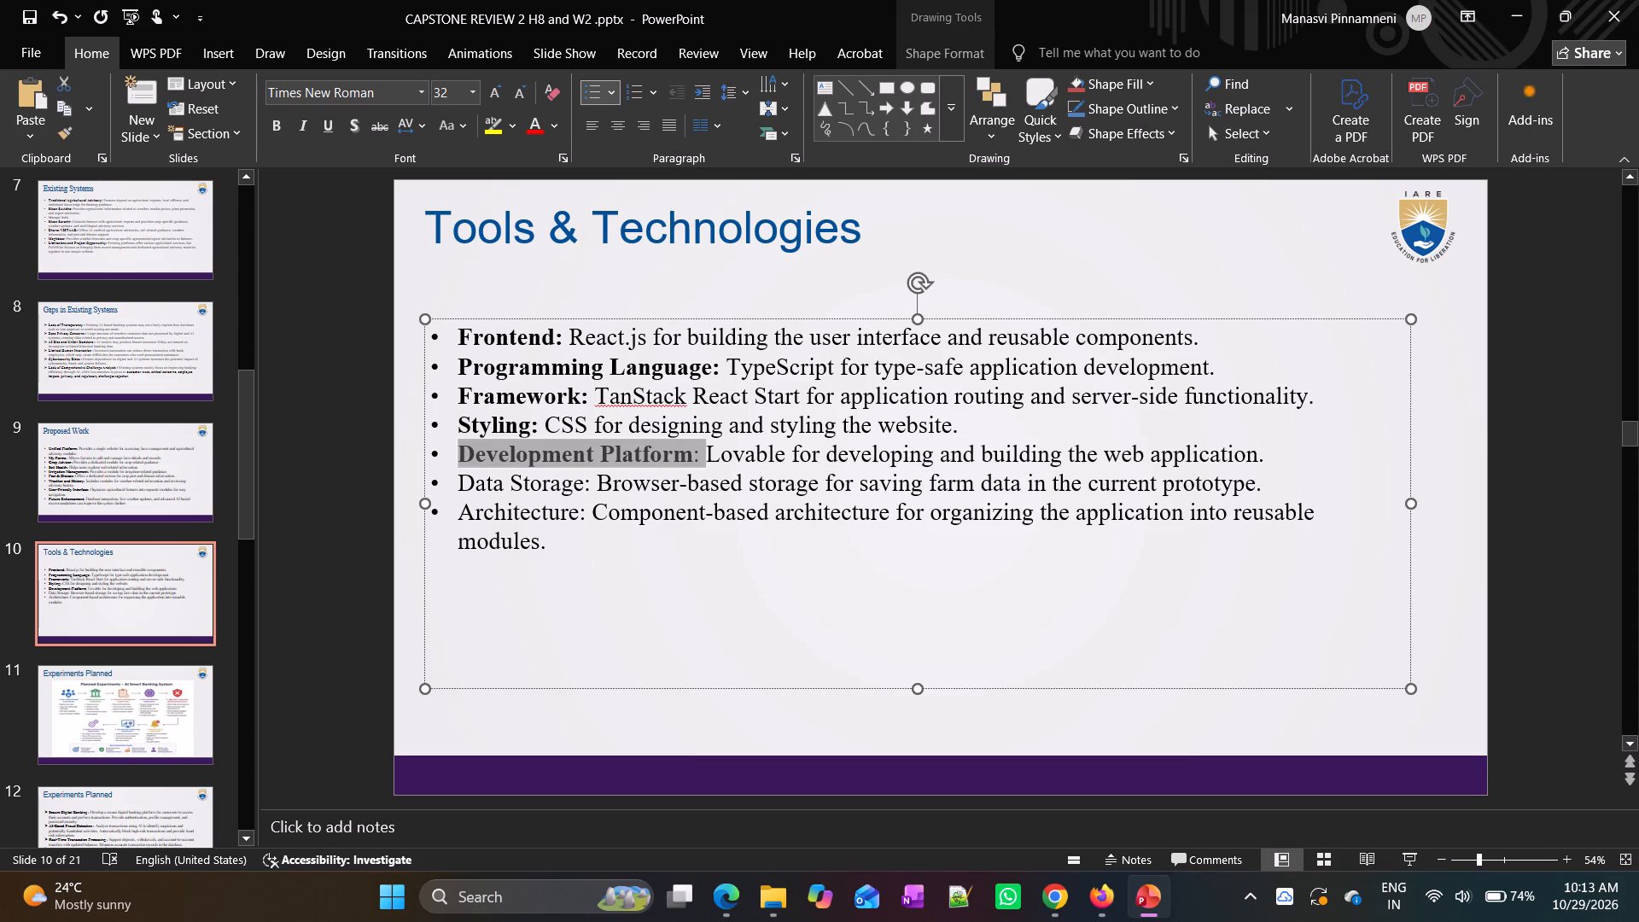
{"action": "key", "text": "ctrl+b"}
{"action": "key", "text": "ctrl+b"}
Bold the "Data Storage:" label in the technologies list.
{"action": "key", "text": "Down"}
{"action": "key", "text": "Left"}
{"action": "key", "text": "Left"}
{"action": "key", "text": "Left"}
{"action": "key", "text": "Left"}
{"action": "key", "text": "Left"}
{"action": "key", "text": "Left"}
{"action": "key", "text": "Left"}
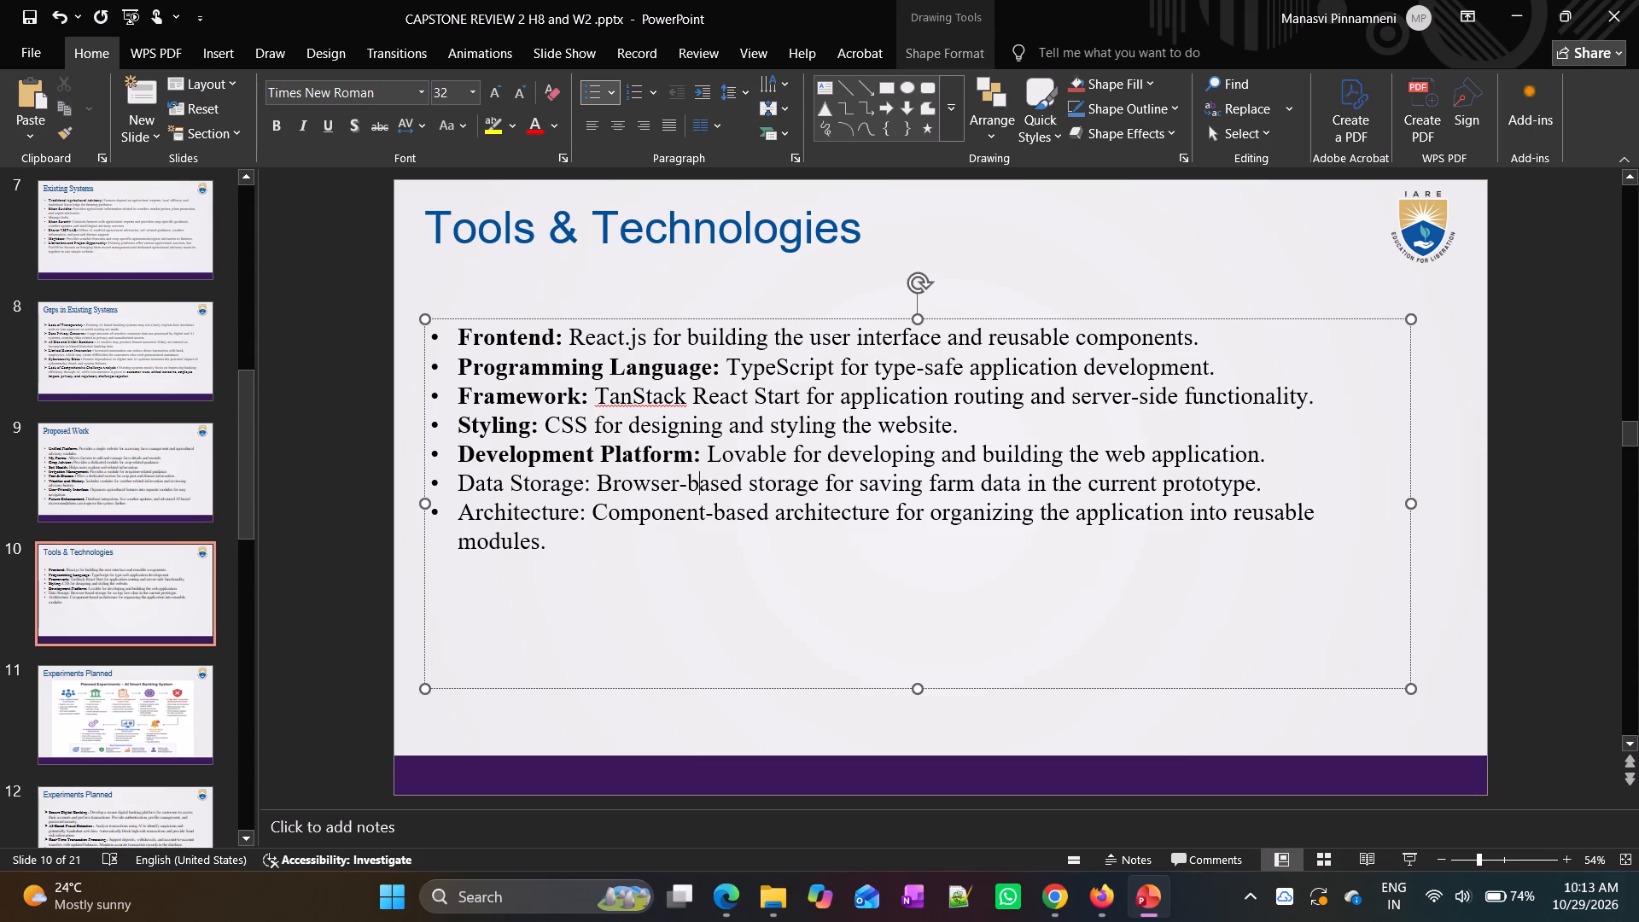
{"action": "key", "text": "Left"}
{"action": "key", "text": "Left"}
{"action": "key", "text": "Left"}
{"action": "key", "text": "ctrl+shift+Up"}
{"action": "key", "text": "ctrl+b"}
Bold the "Architecture:" label in the last bullet and leave the text box.
{"action": "key", "text": "Down"}
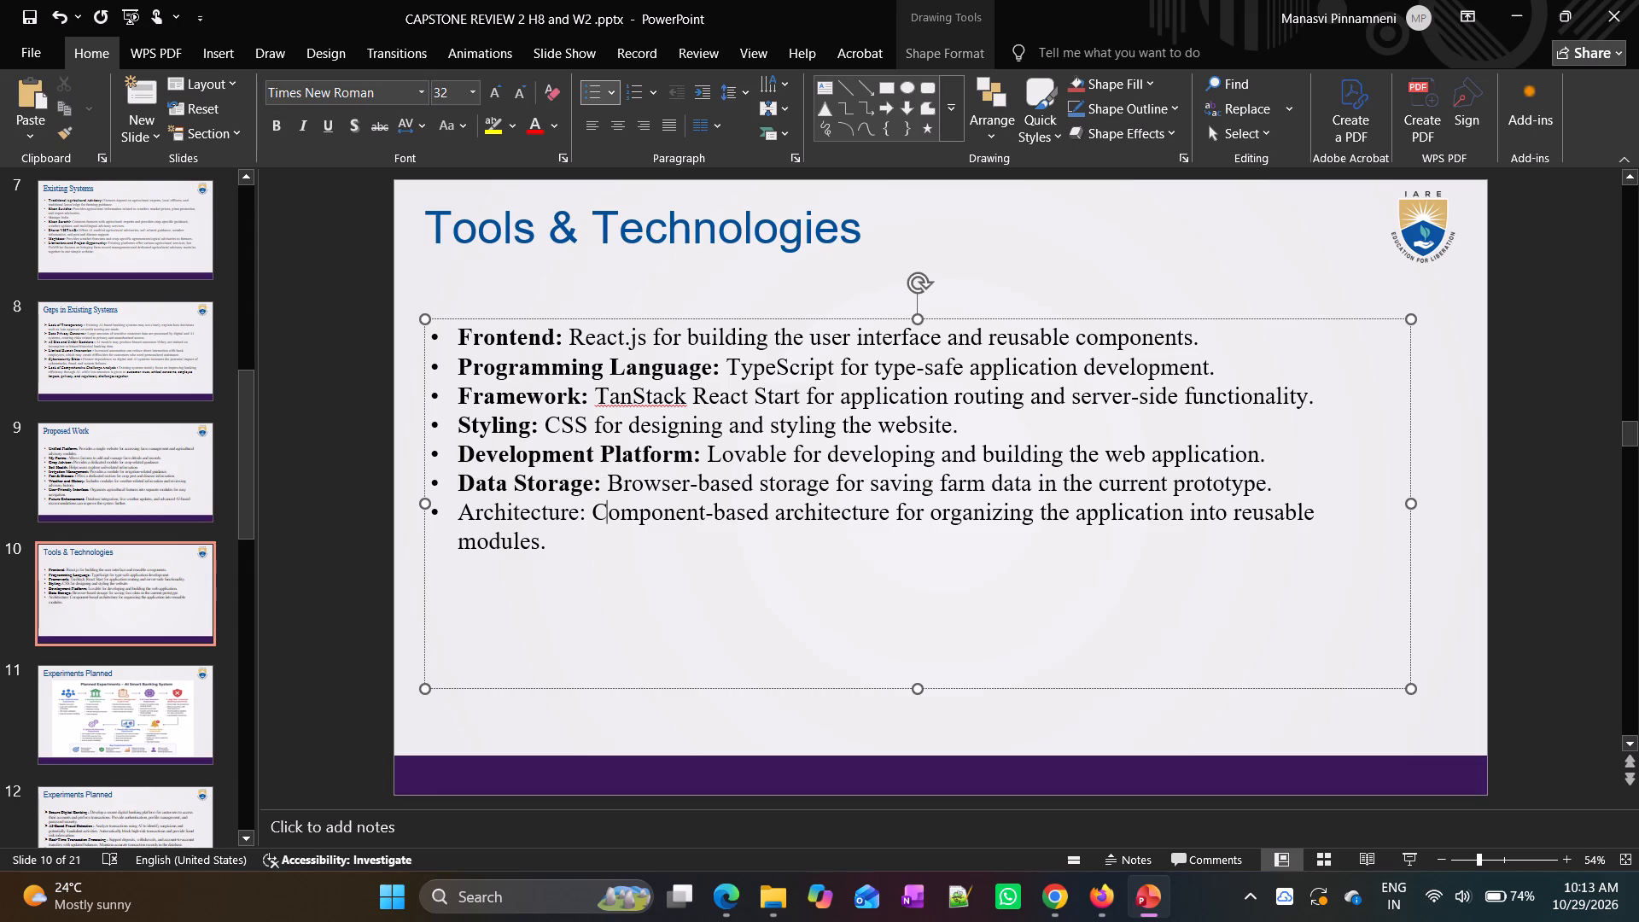
{"action": "key", "text": "Left"}
{"action": "key", "text": "ctrl+shift+Up"}
{"action": "key", "text": "ctrl+b"}
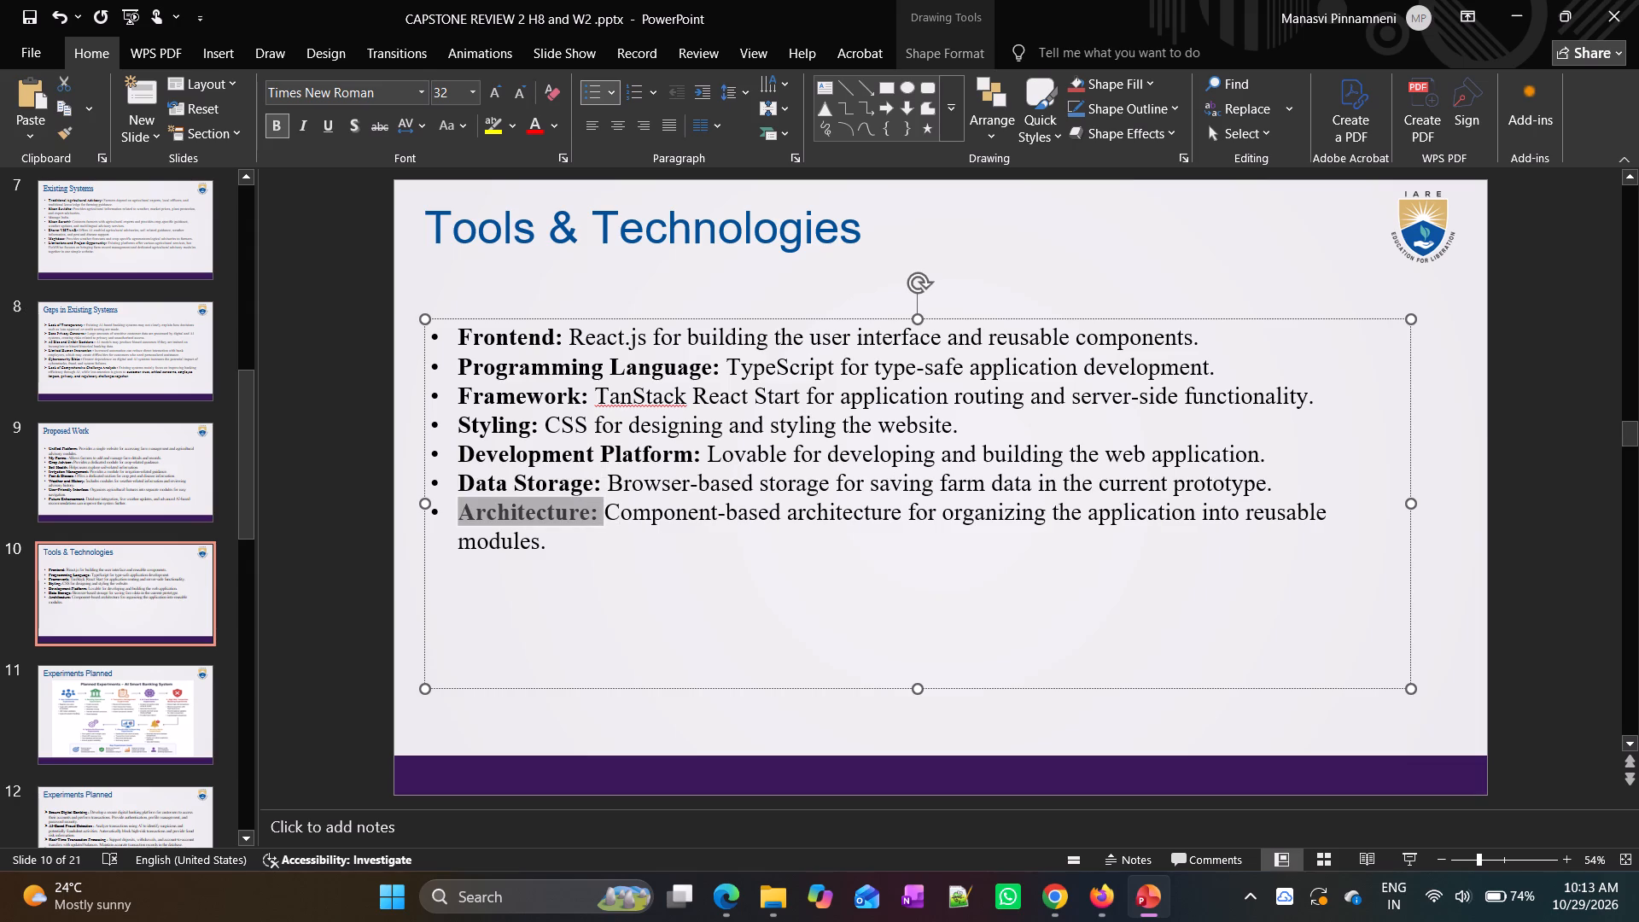
{"action": "left_click", "coordinate": [486, 283]}
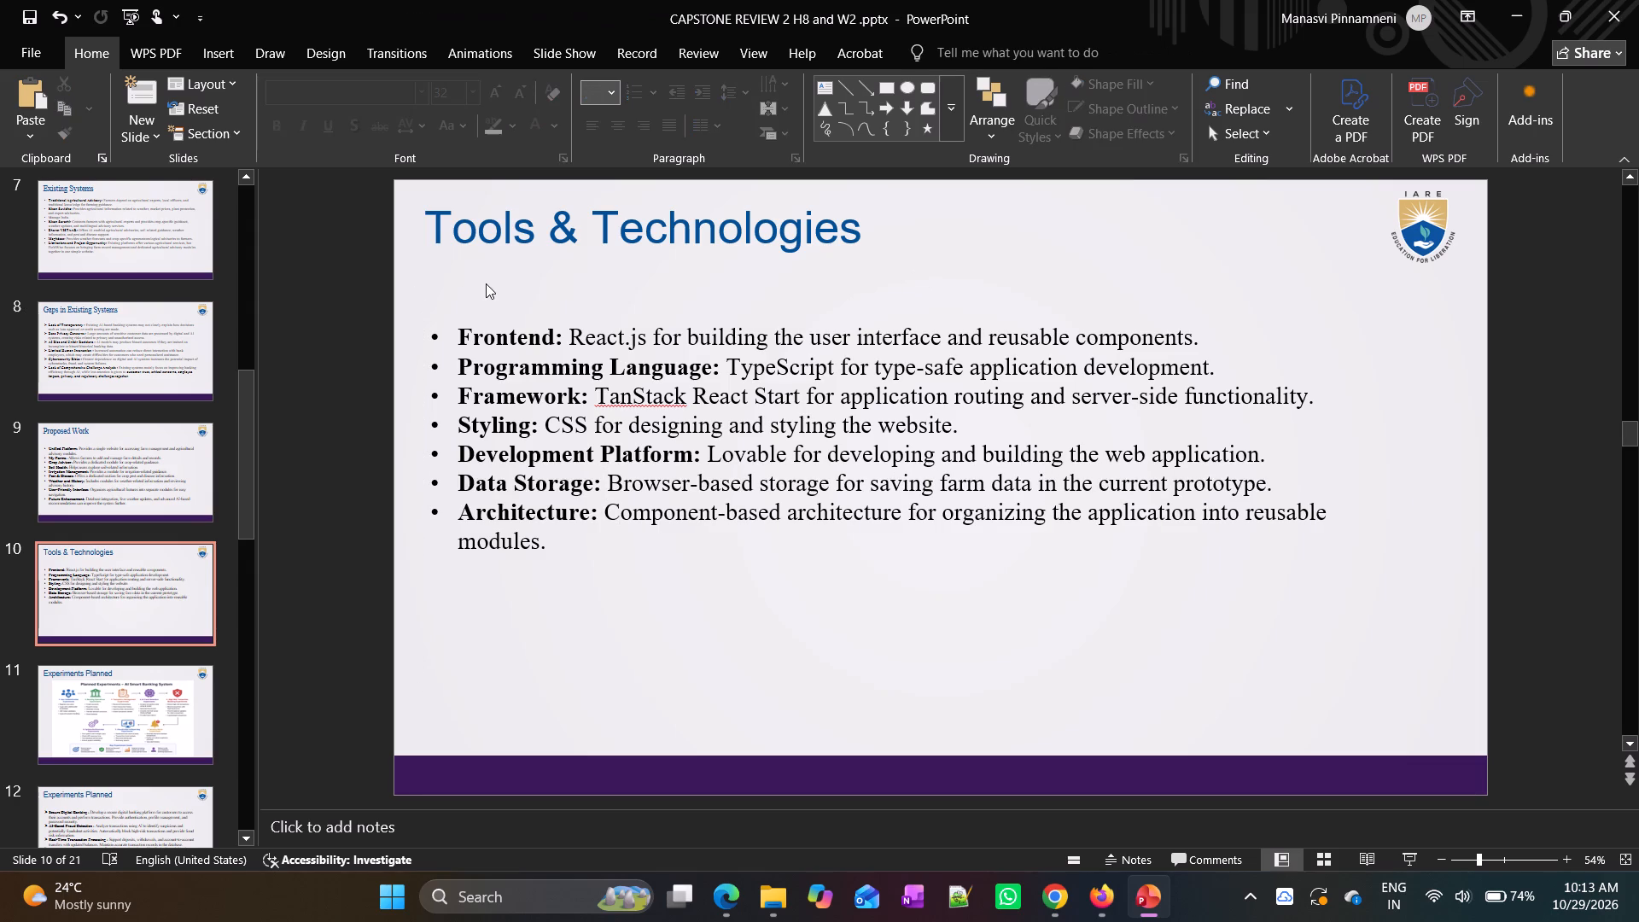
Delete both Experiments Planned slides, the banking diagram one and the text one, that follow Tools & Technologies.
{"action": "key", "text": "Down"}
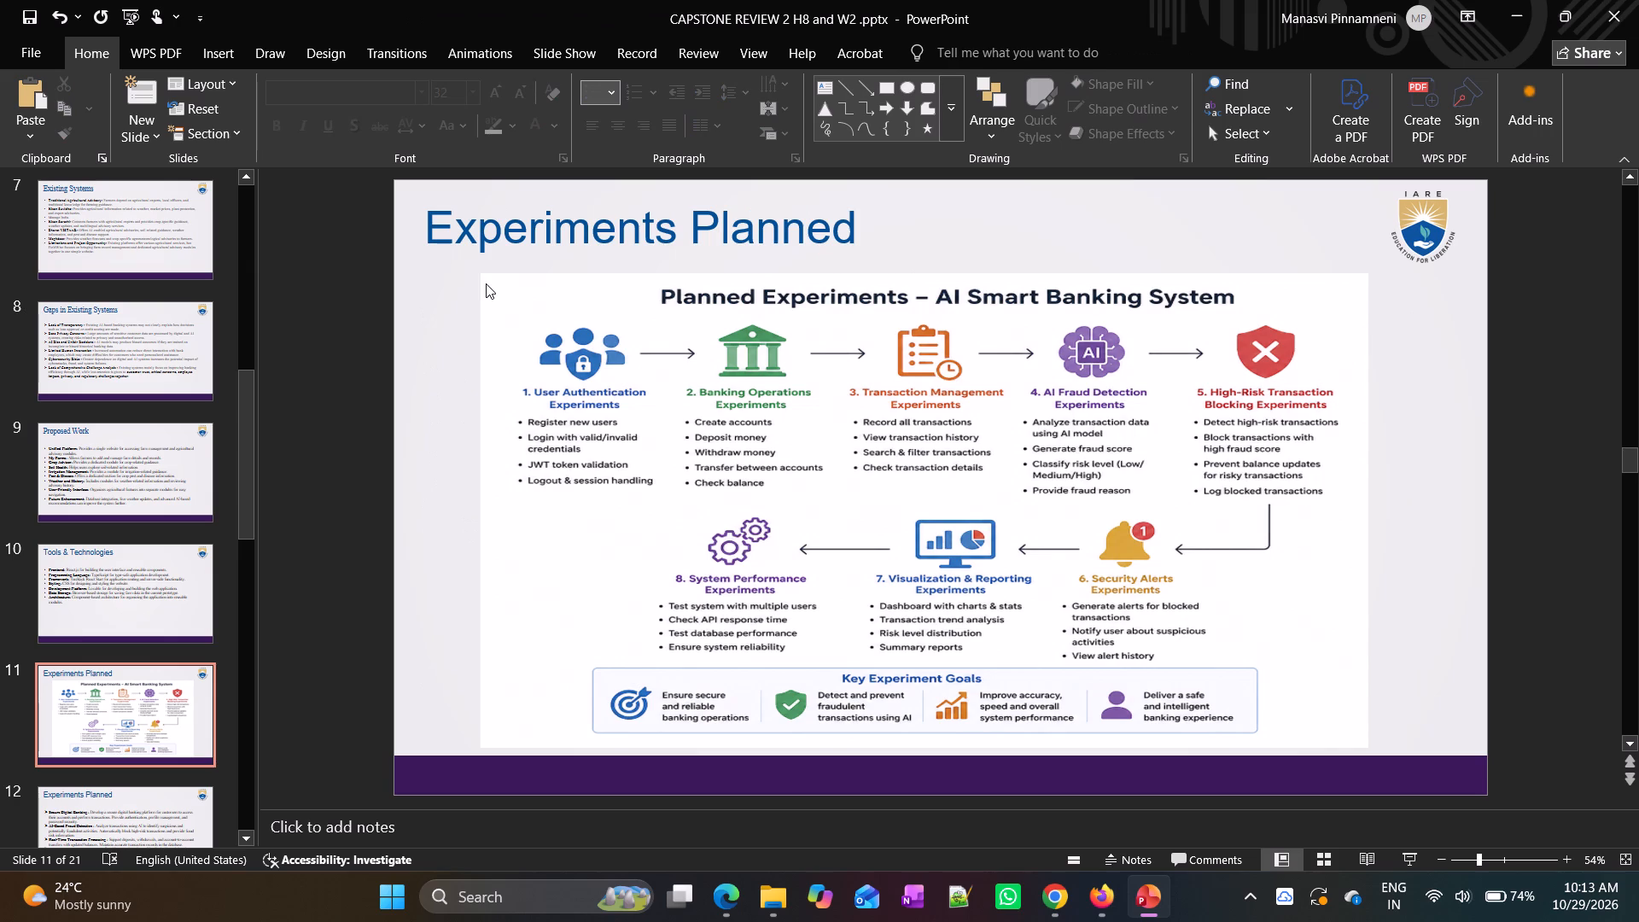
{"action": "right_click", "coordinate": [143, 692]}
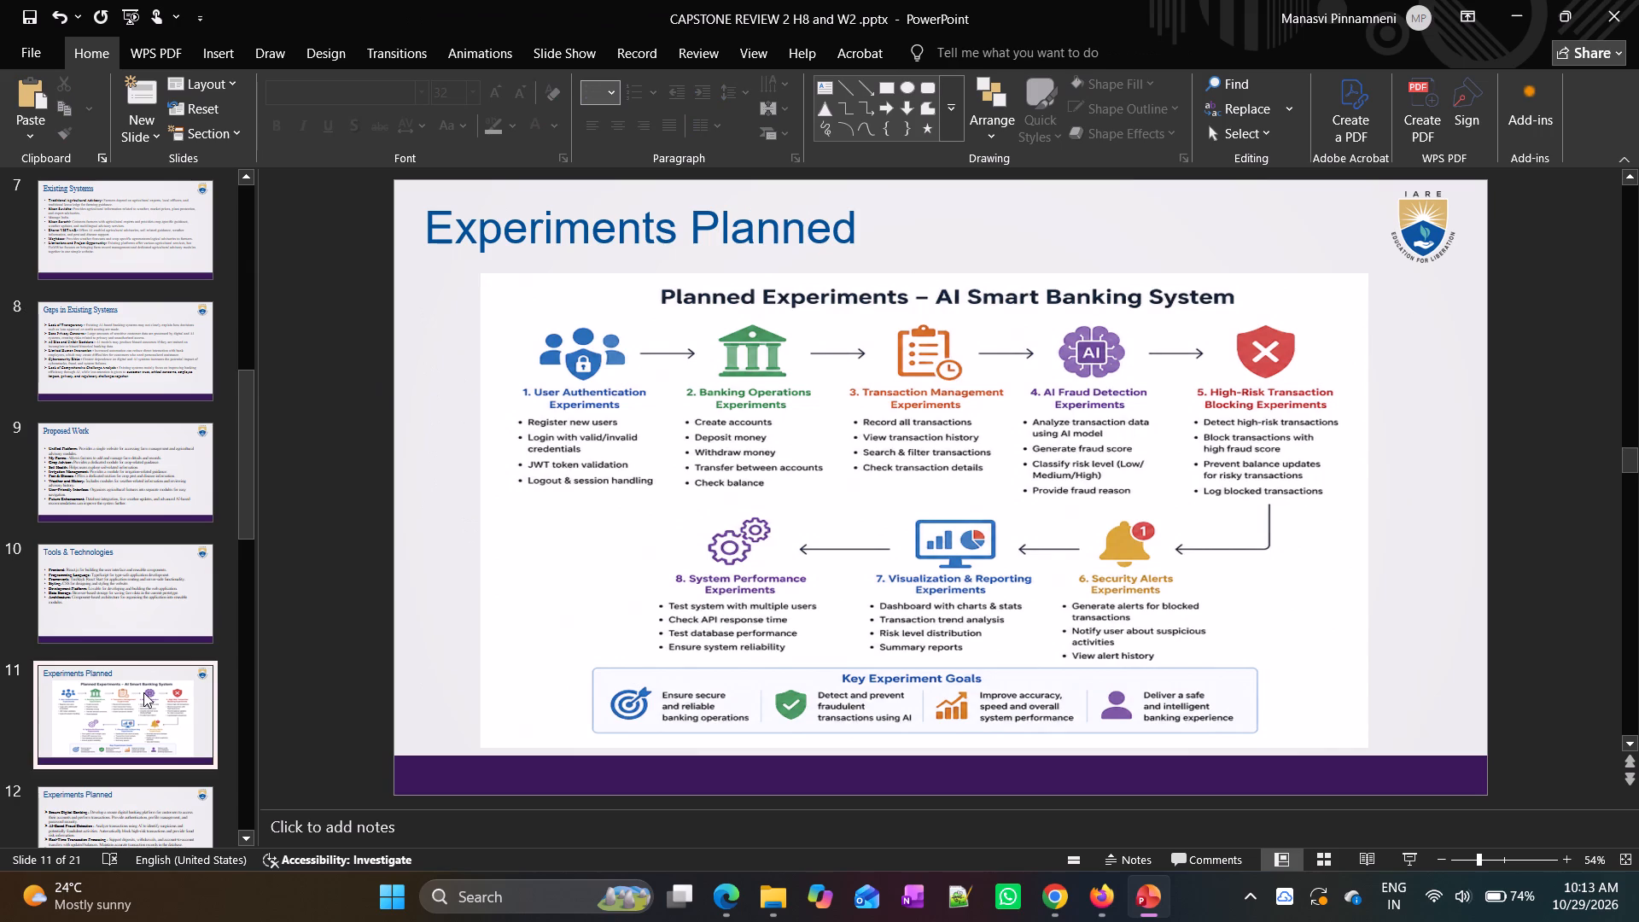
{"action": "left_click", "coordinate": [259, 488]}
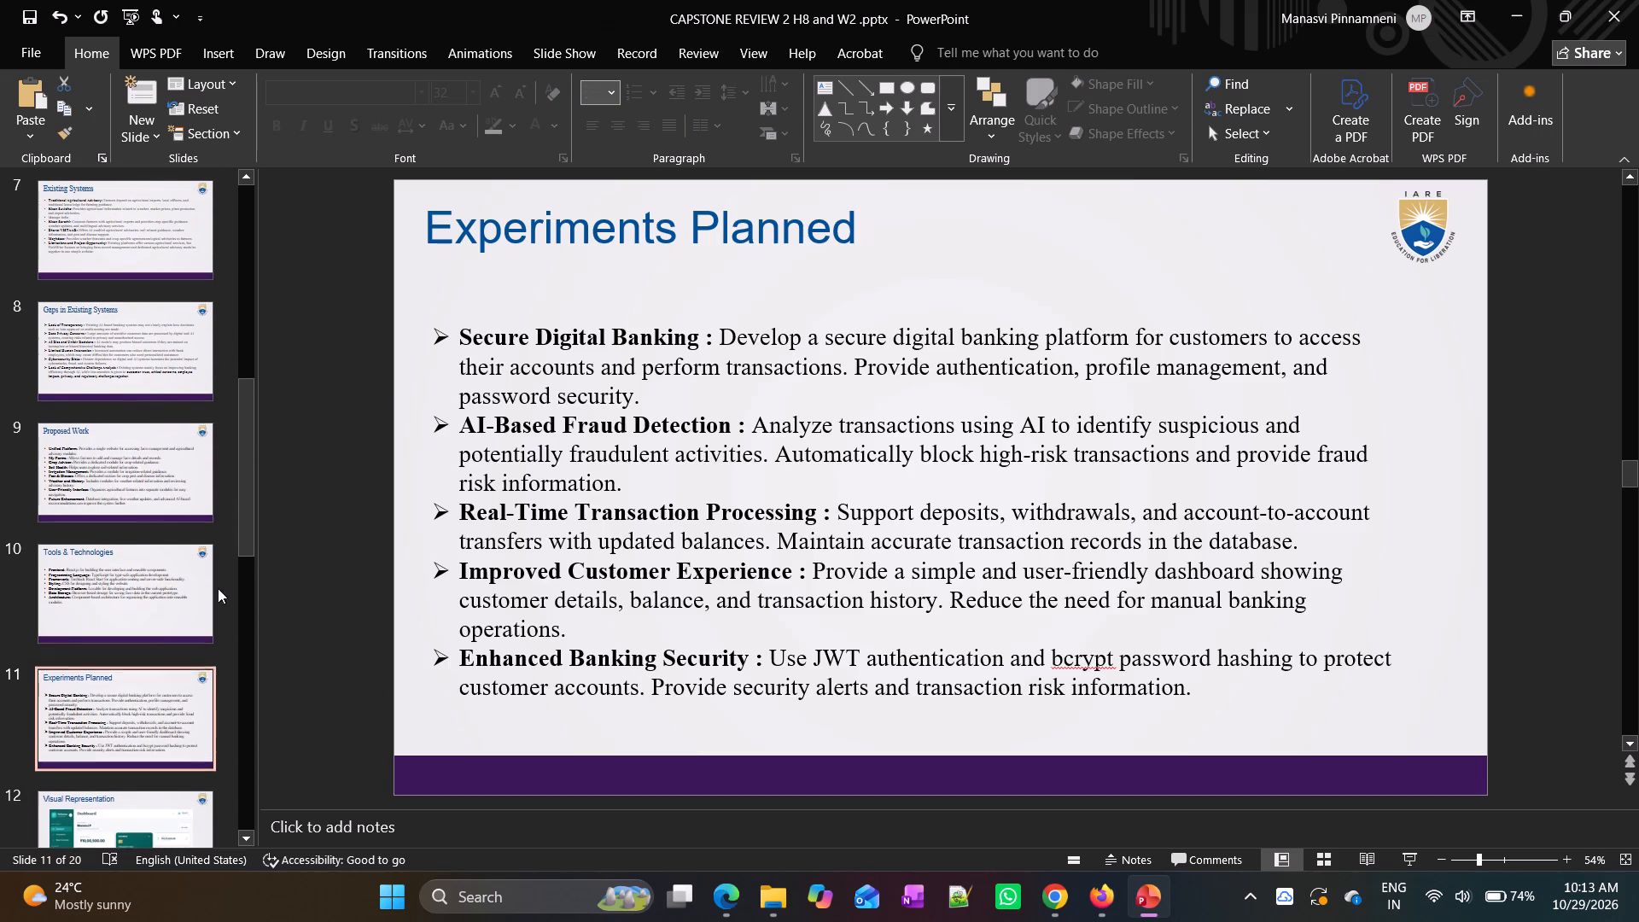
{"action": "right_click", "coordinate": [119, 680]}
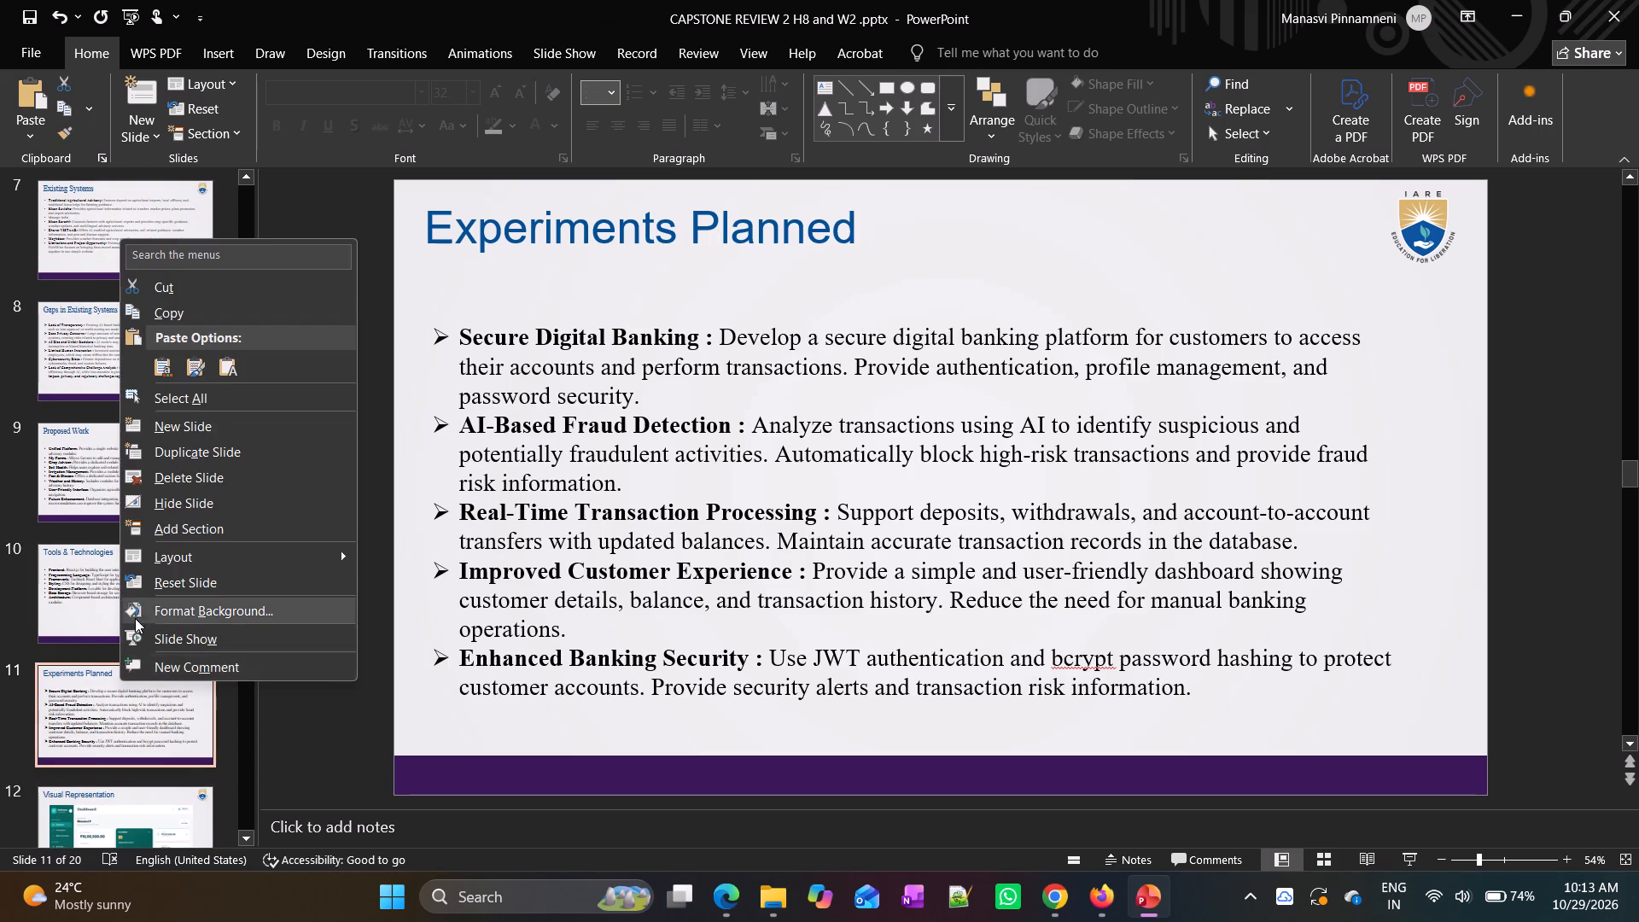
{"action": "left_click", "coordinate": [198, 481]}
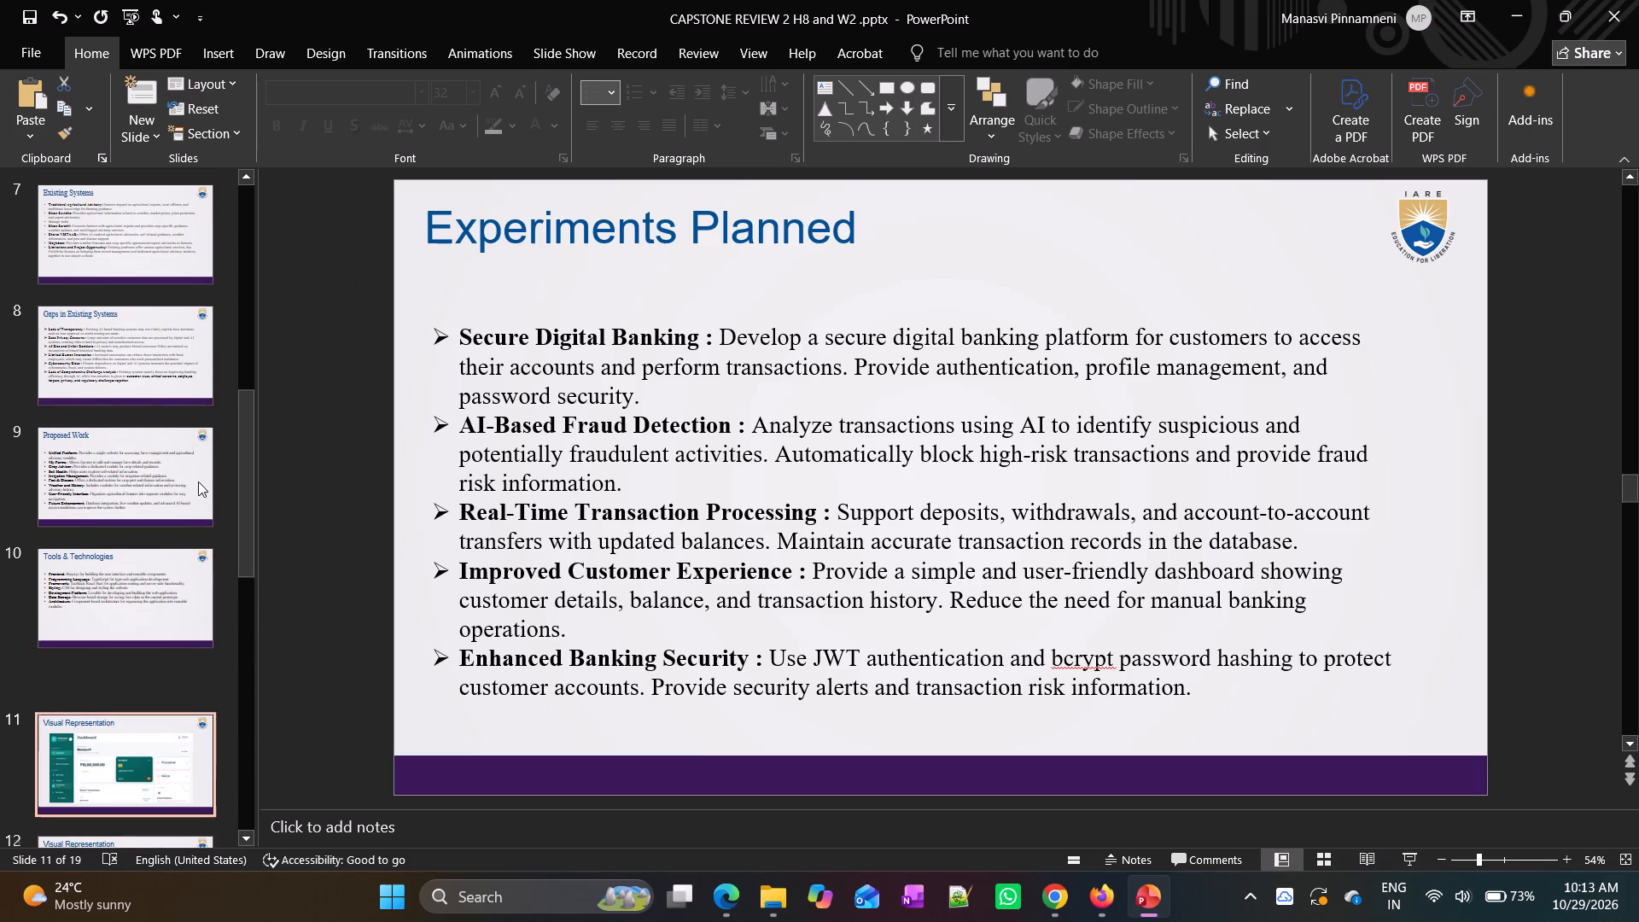
Select the banking dashboard screenshot on the first Visual Representation slide.
{"action": "left_click", "coordinate": [564, 589]}
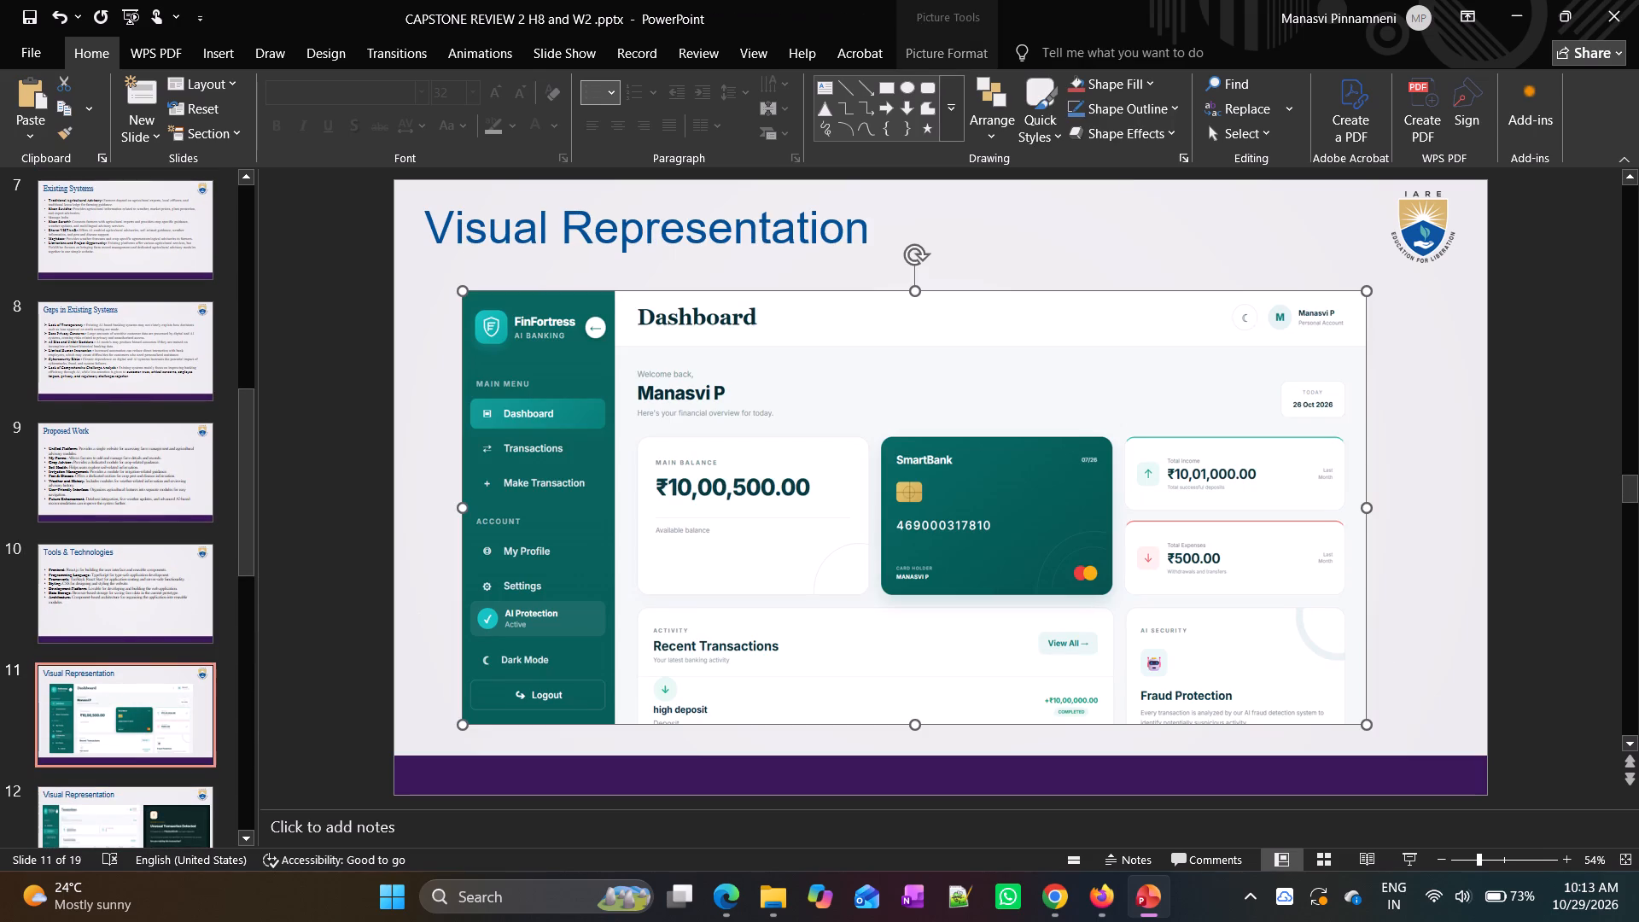
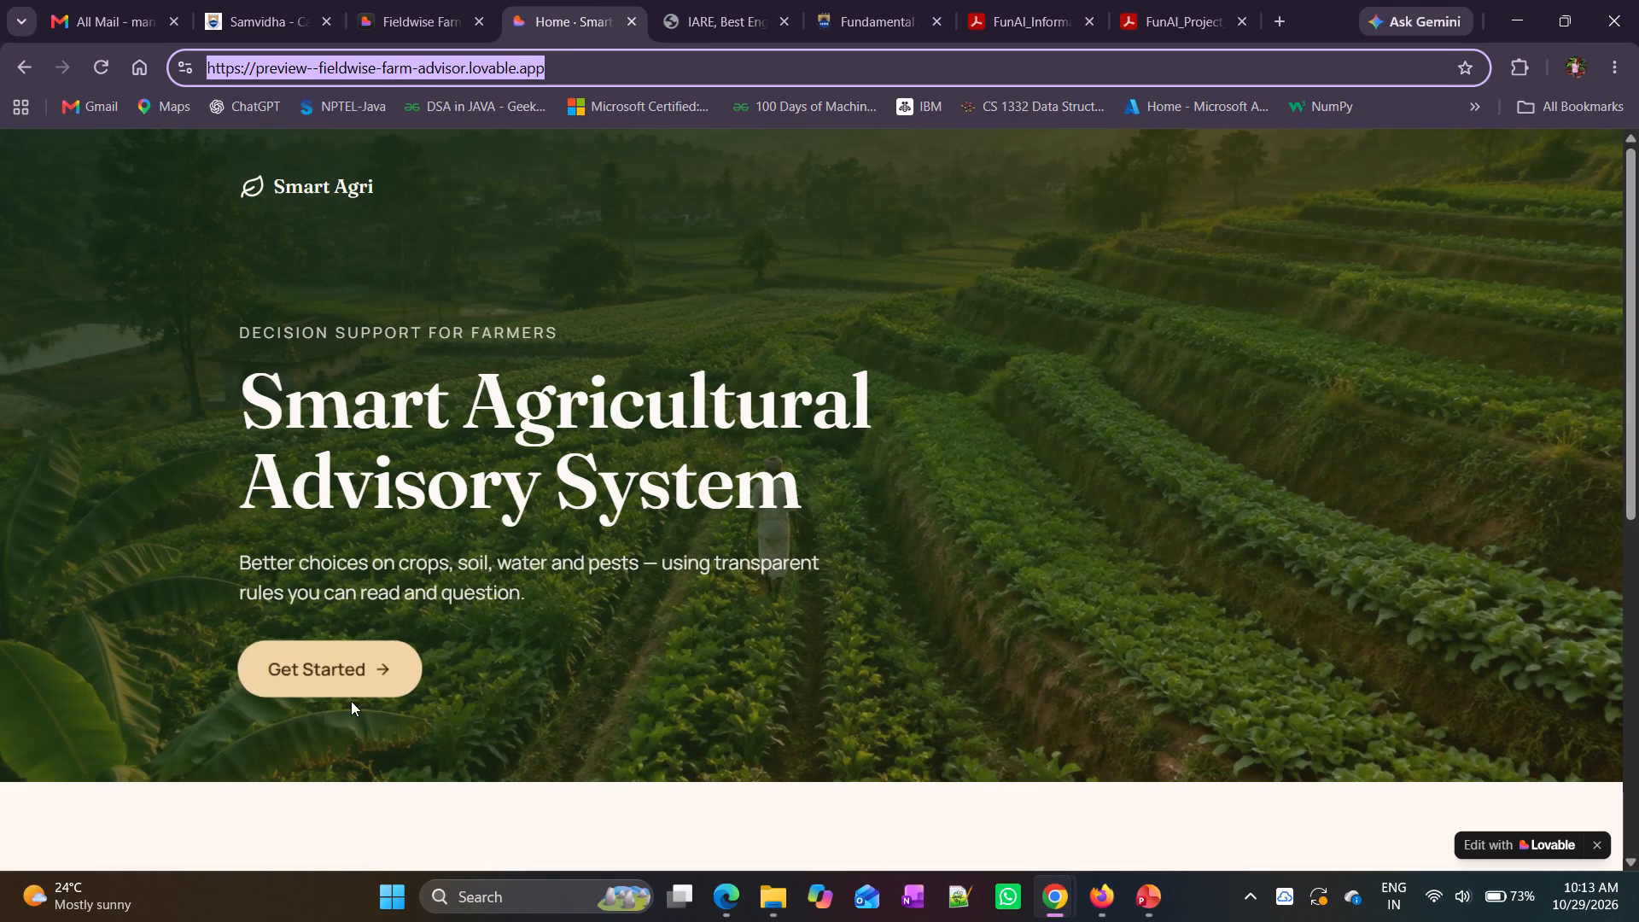
Open the Farmer dashboard from the Smart Agri home page.
{"action": "left_click", "coordinate": [351, 701]}
{"action": "left_click", "coordinate": [346, 673]}
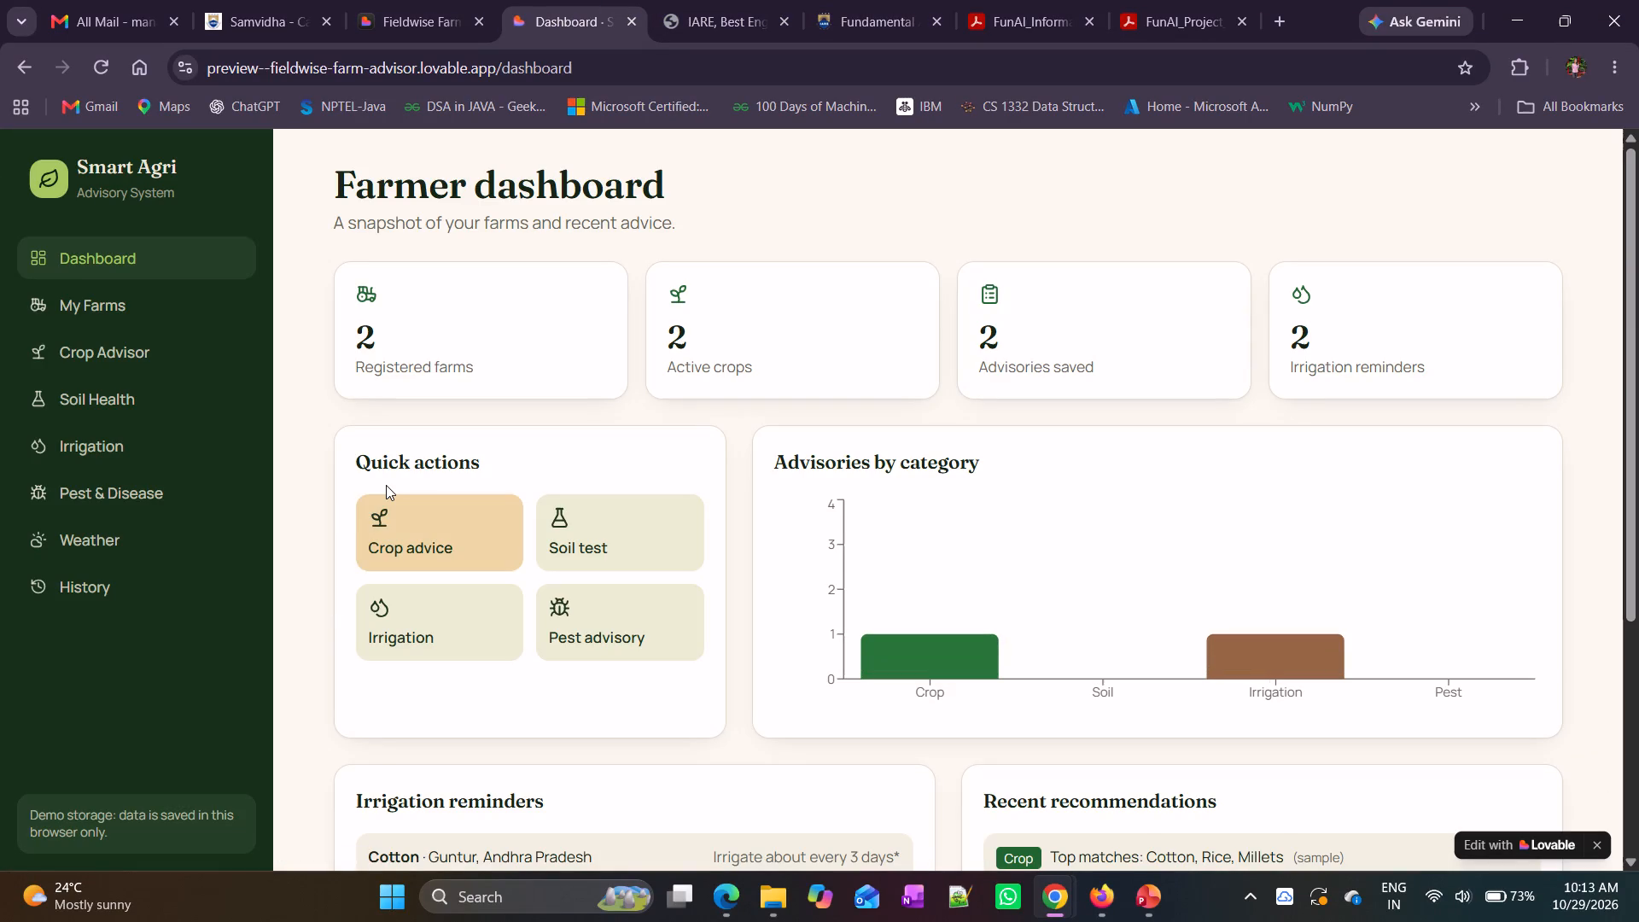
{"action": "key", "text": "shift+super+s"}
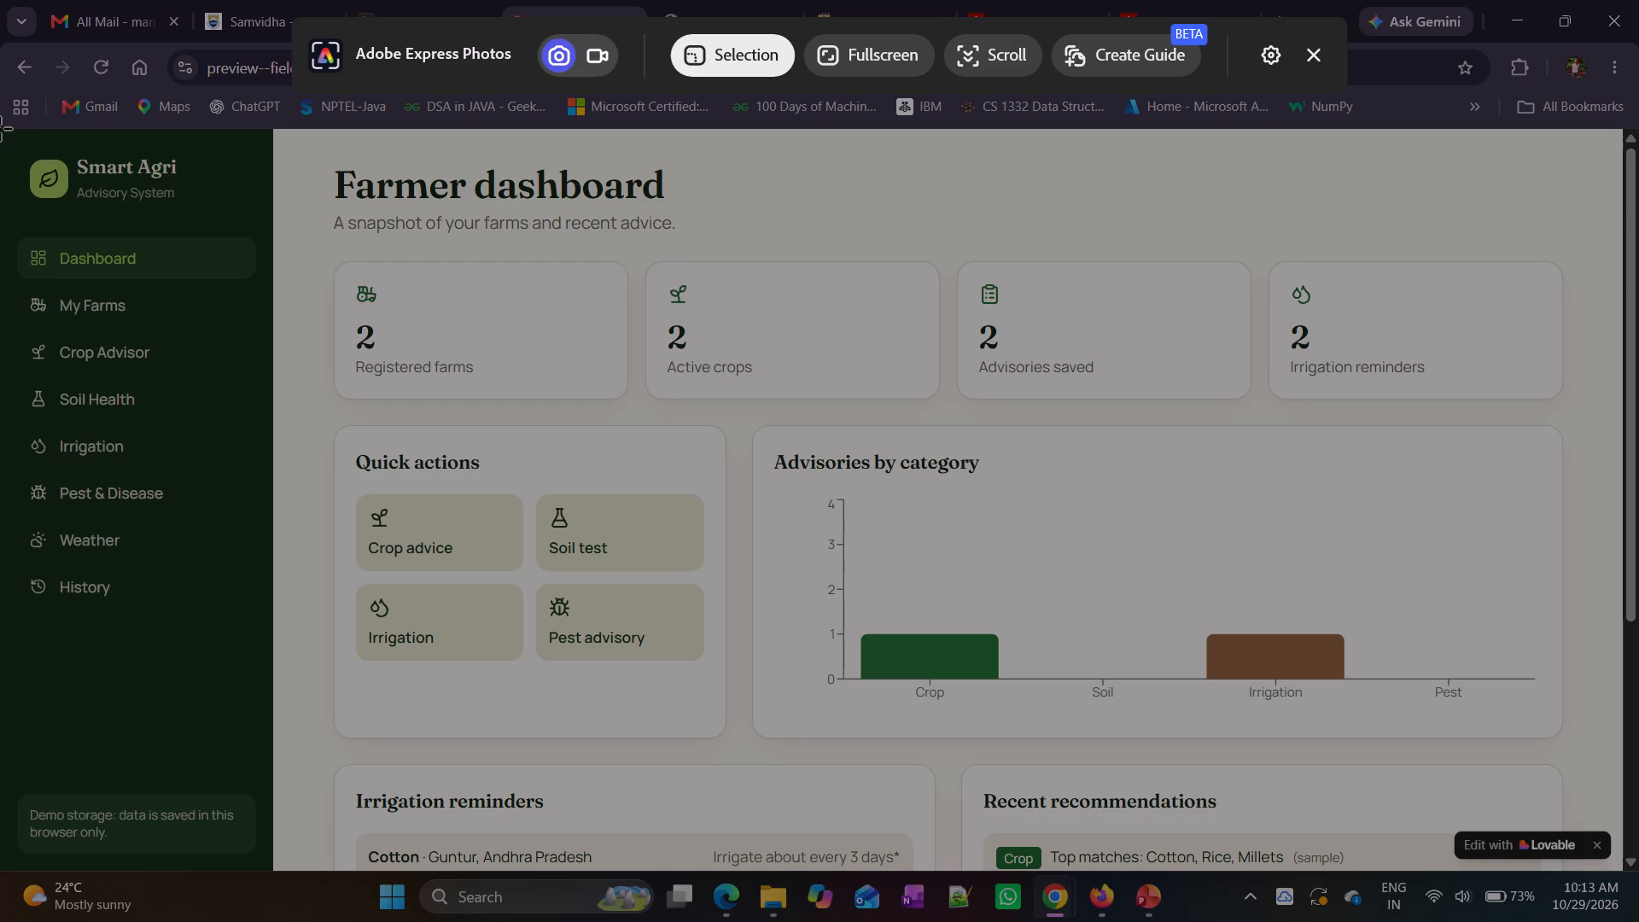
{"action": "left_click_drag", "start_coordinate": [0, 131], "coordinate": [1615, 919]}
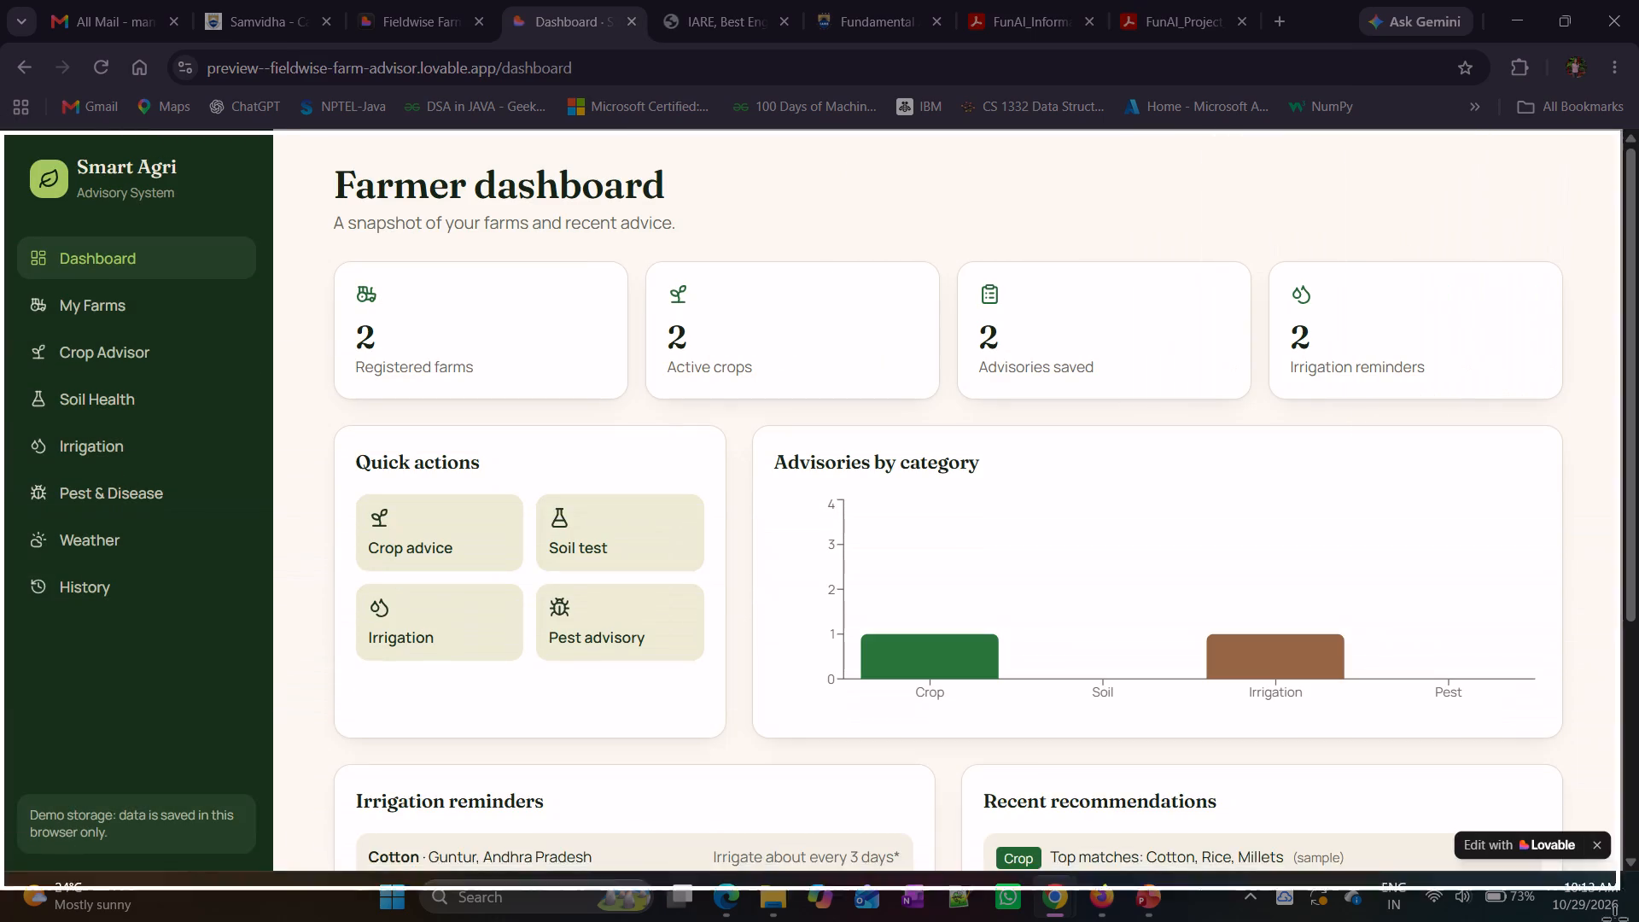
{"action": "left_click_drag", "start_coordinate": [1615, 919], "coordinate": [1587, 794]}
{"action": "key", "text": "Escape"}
Capture the Farmer dashboard page without the Lovable badge and paste it onto the first Visual Representation slide in PowerPoint.
{"action": "left_click", "coordinate": [1596, 842]}
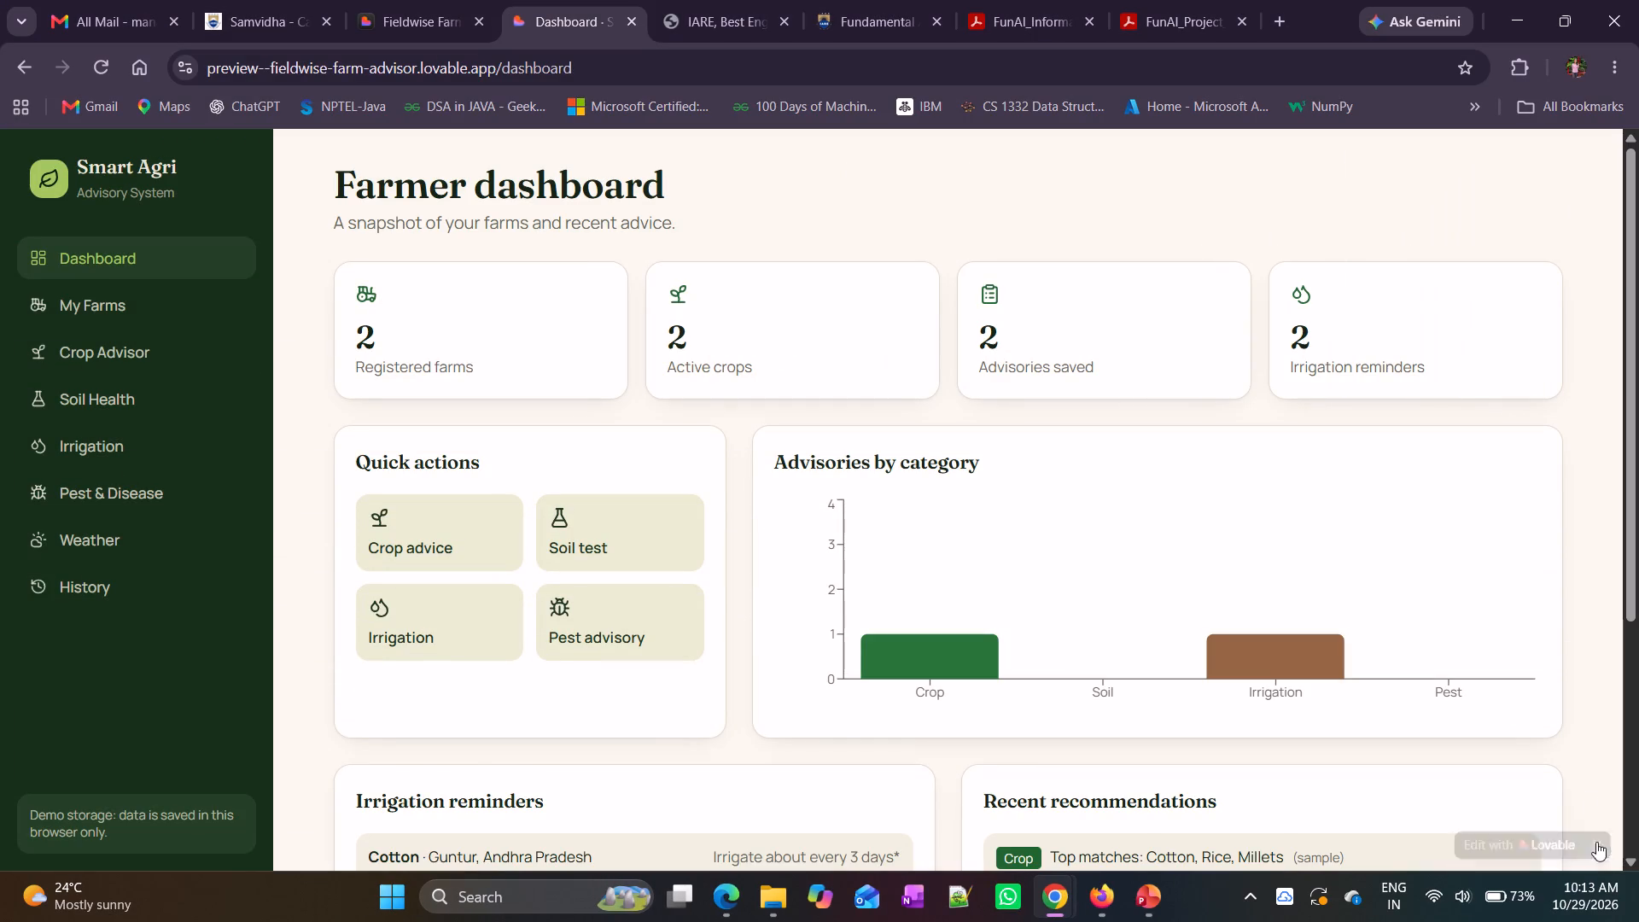
{"action": "key", "text": "shift+super+s"}
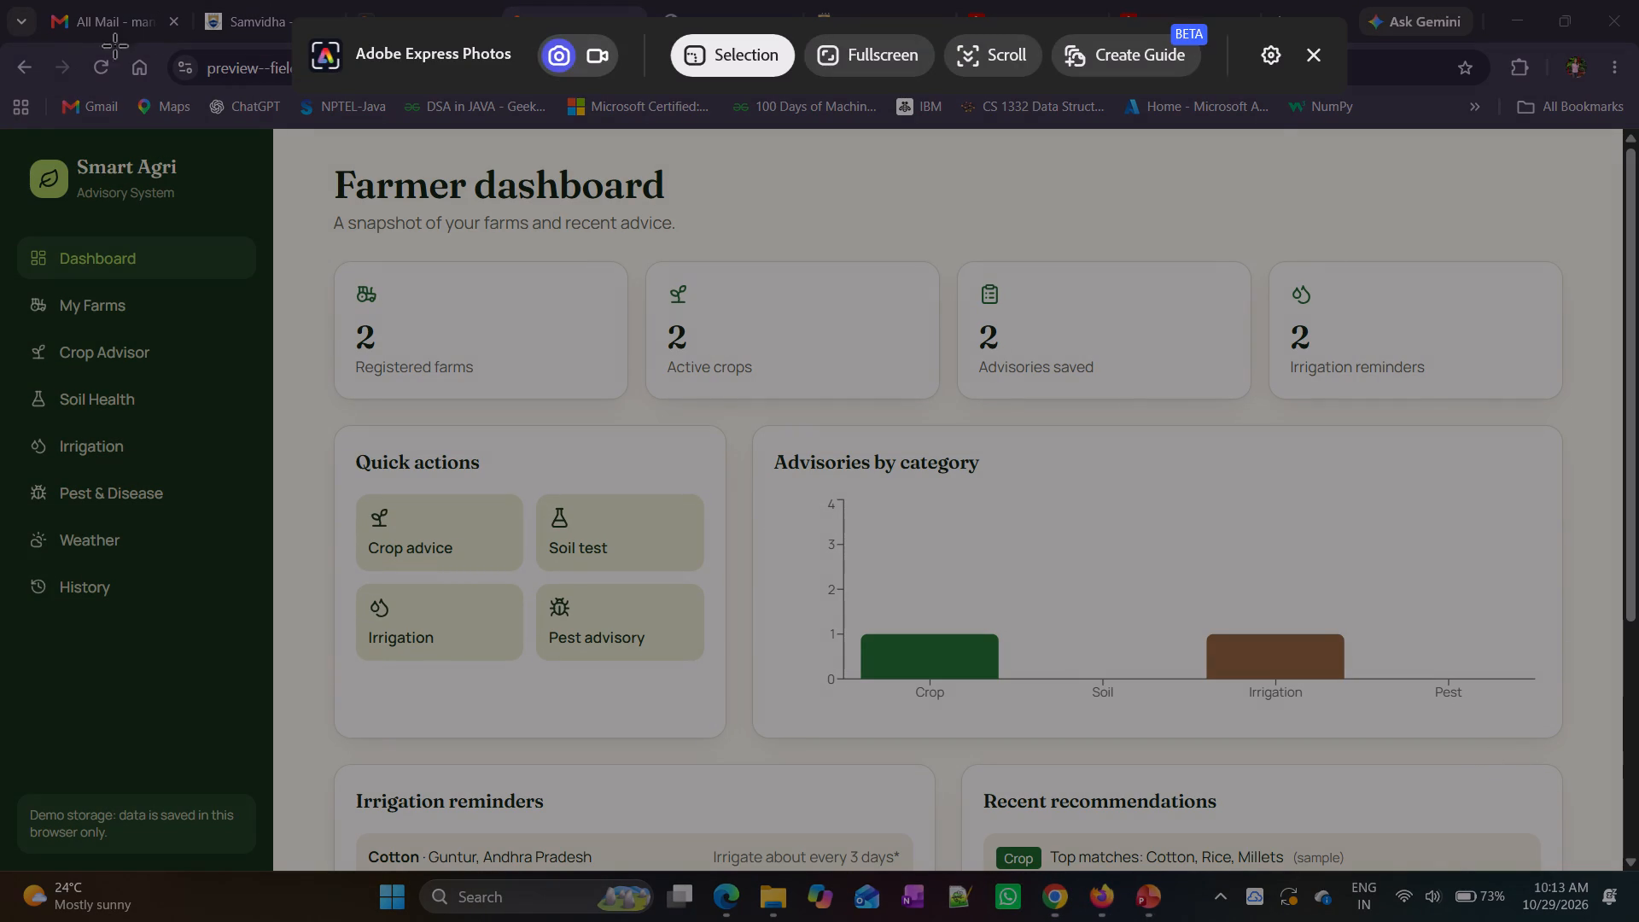
{"action": "left_click_drag", "start_coordinate": [0, 131], "coordinate": [1389, 636]}
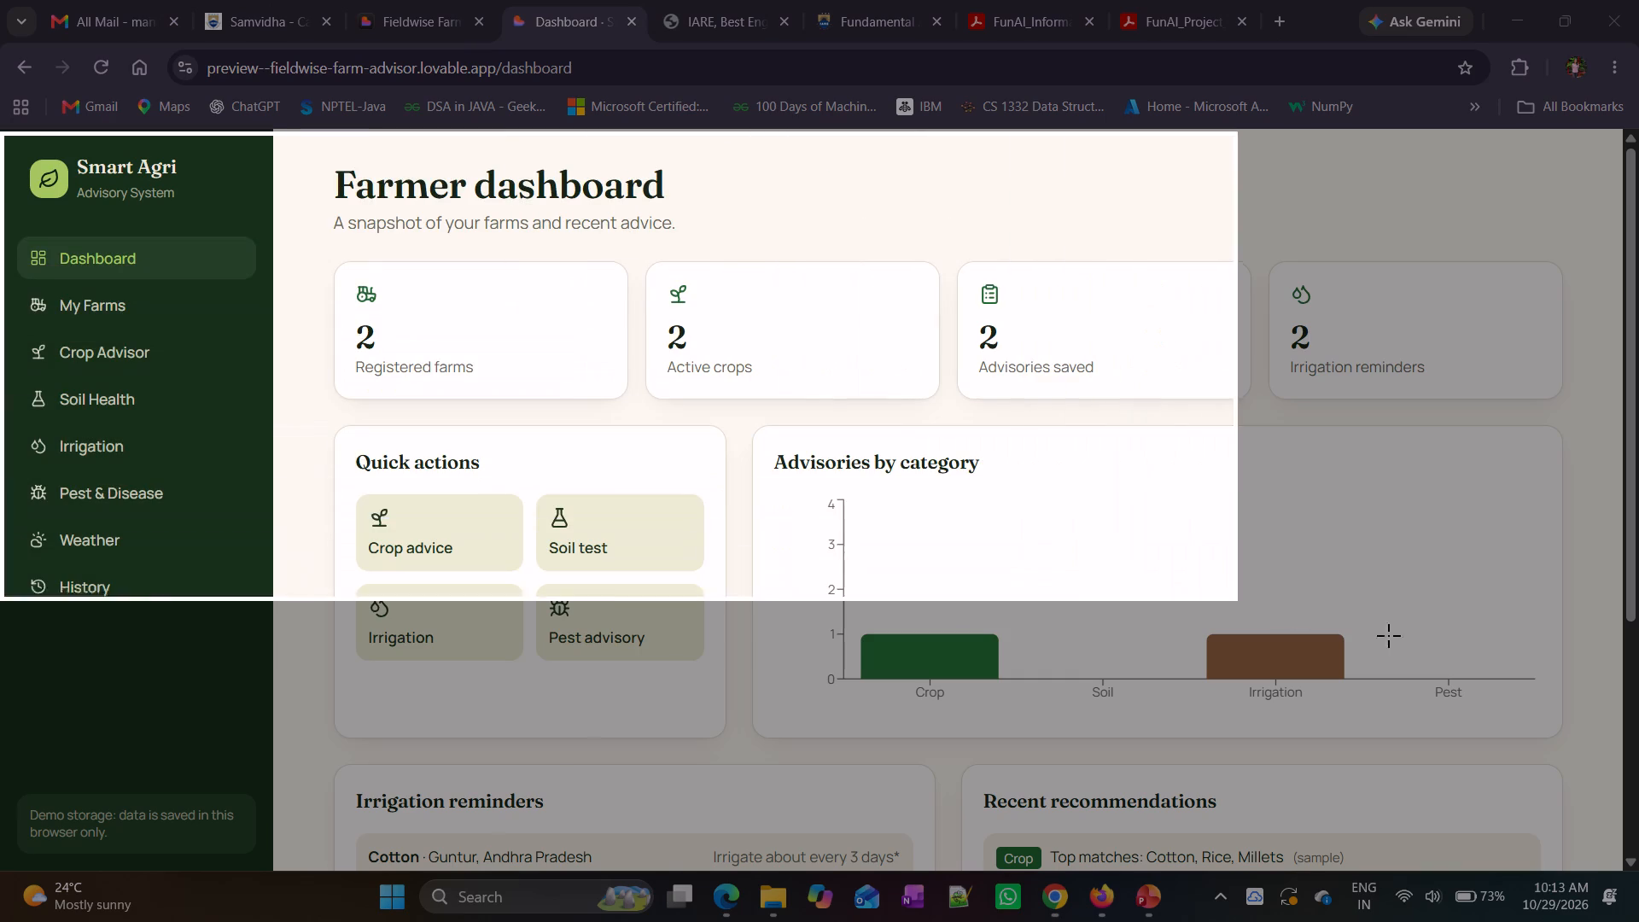
{"action": "left_click_drag", "start_coordinate": [1389, 636], "coordinate": [1623, 821]}
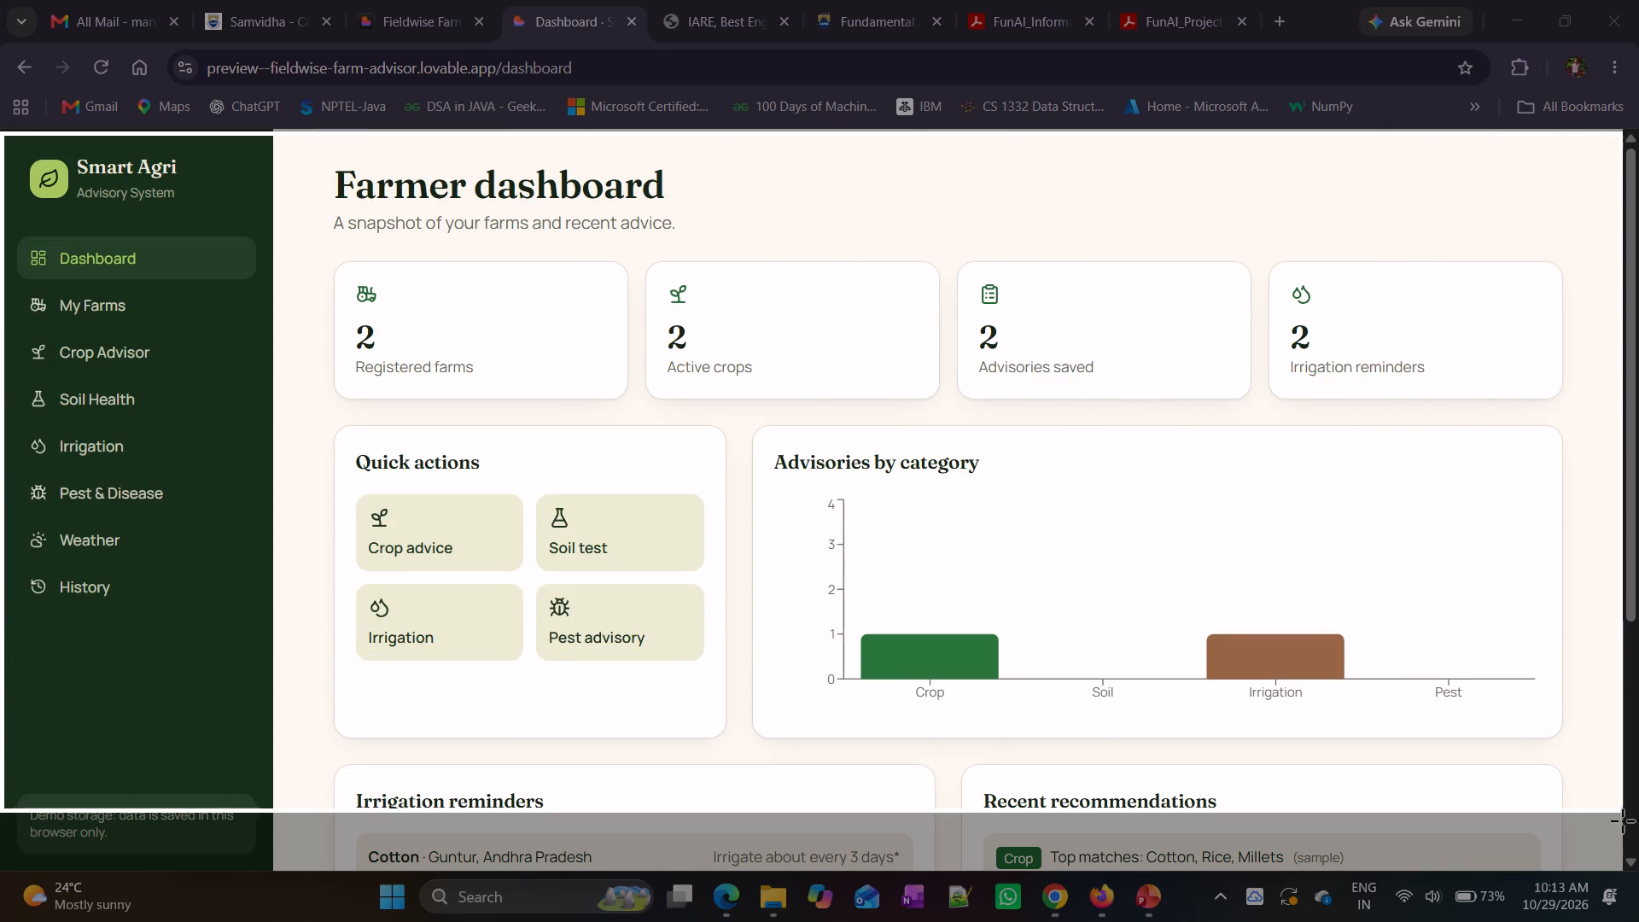
{"action": "left_click_drag", "start_coordinate": [1623, 821], "coordinate": [1621, 867]}
{"action": "key", "text": "alt+Tab"}
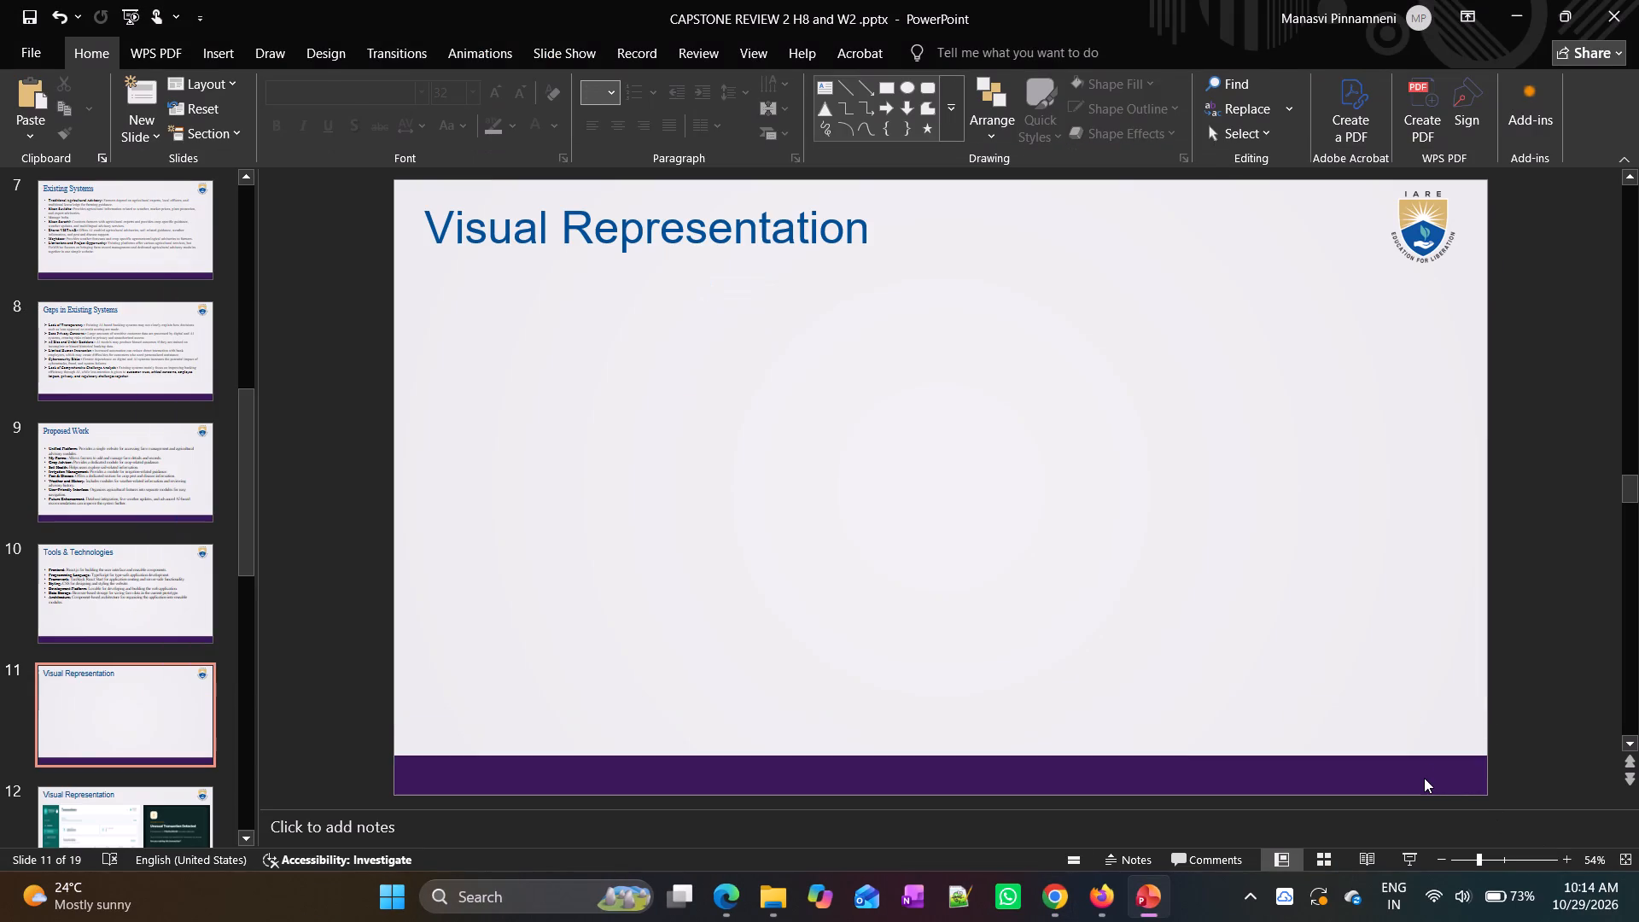
{"action": "key", "text": "ctrl+v"}
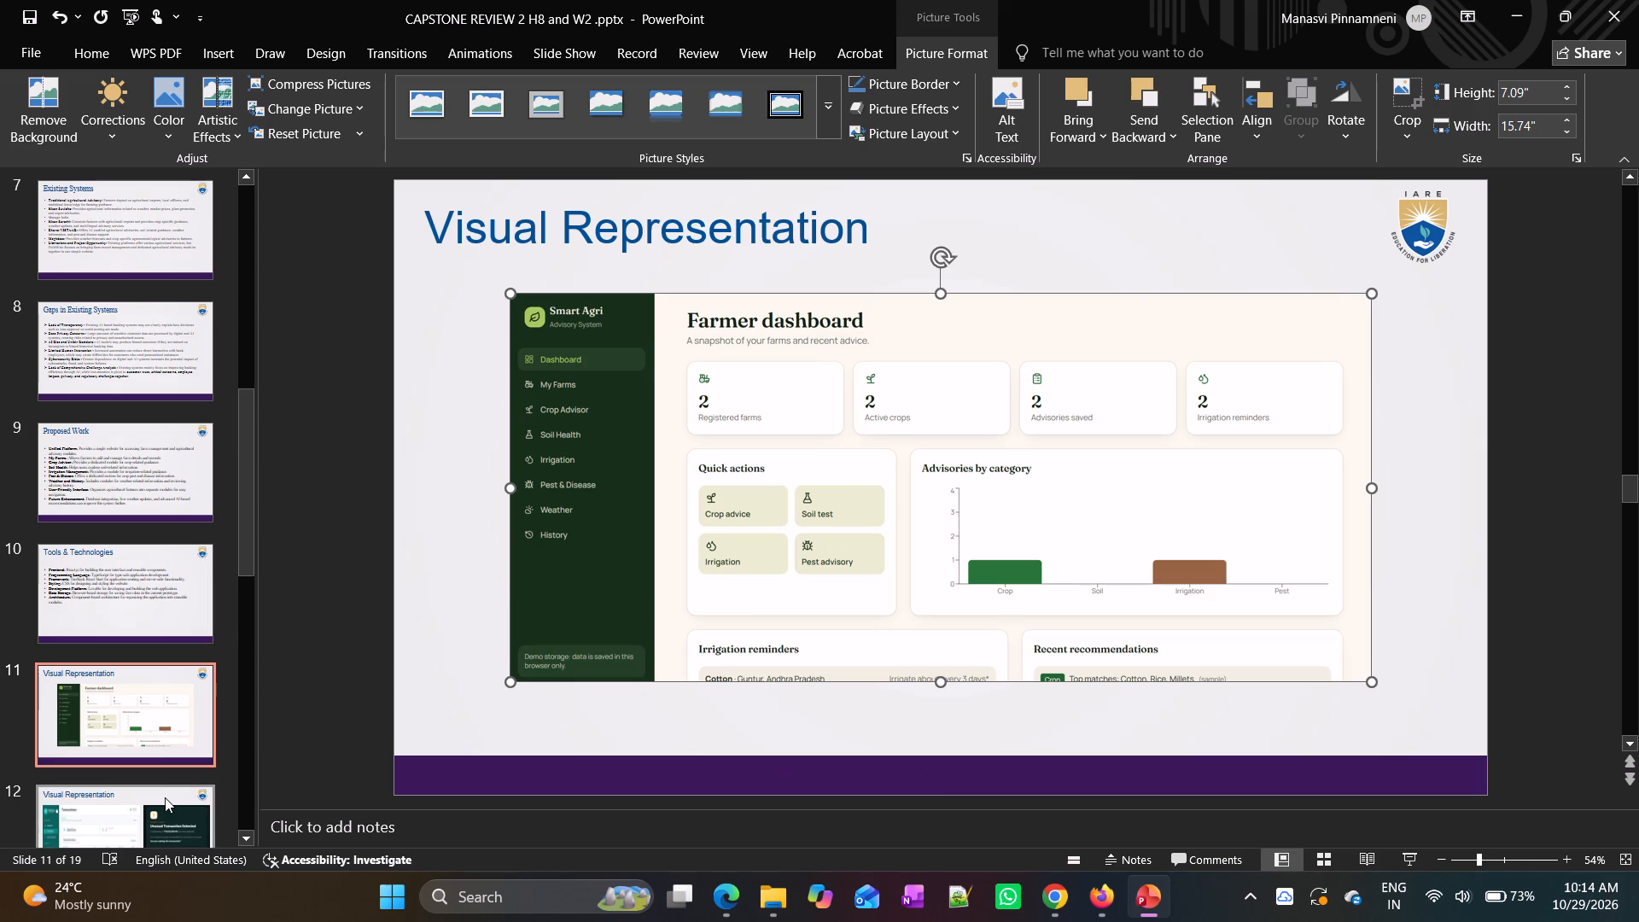
Delete the banking screenshot beside the security alert image on the second Visual Representation slide.
{"action": "left_click", "coordinate": [164, 800]}
{"action": "left_click", "coordinate": [805, 623]}
{"action": "key", "text": "Delete"}
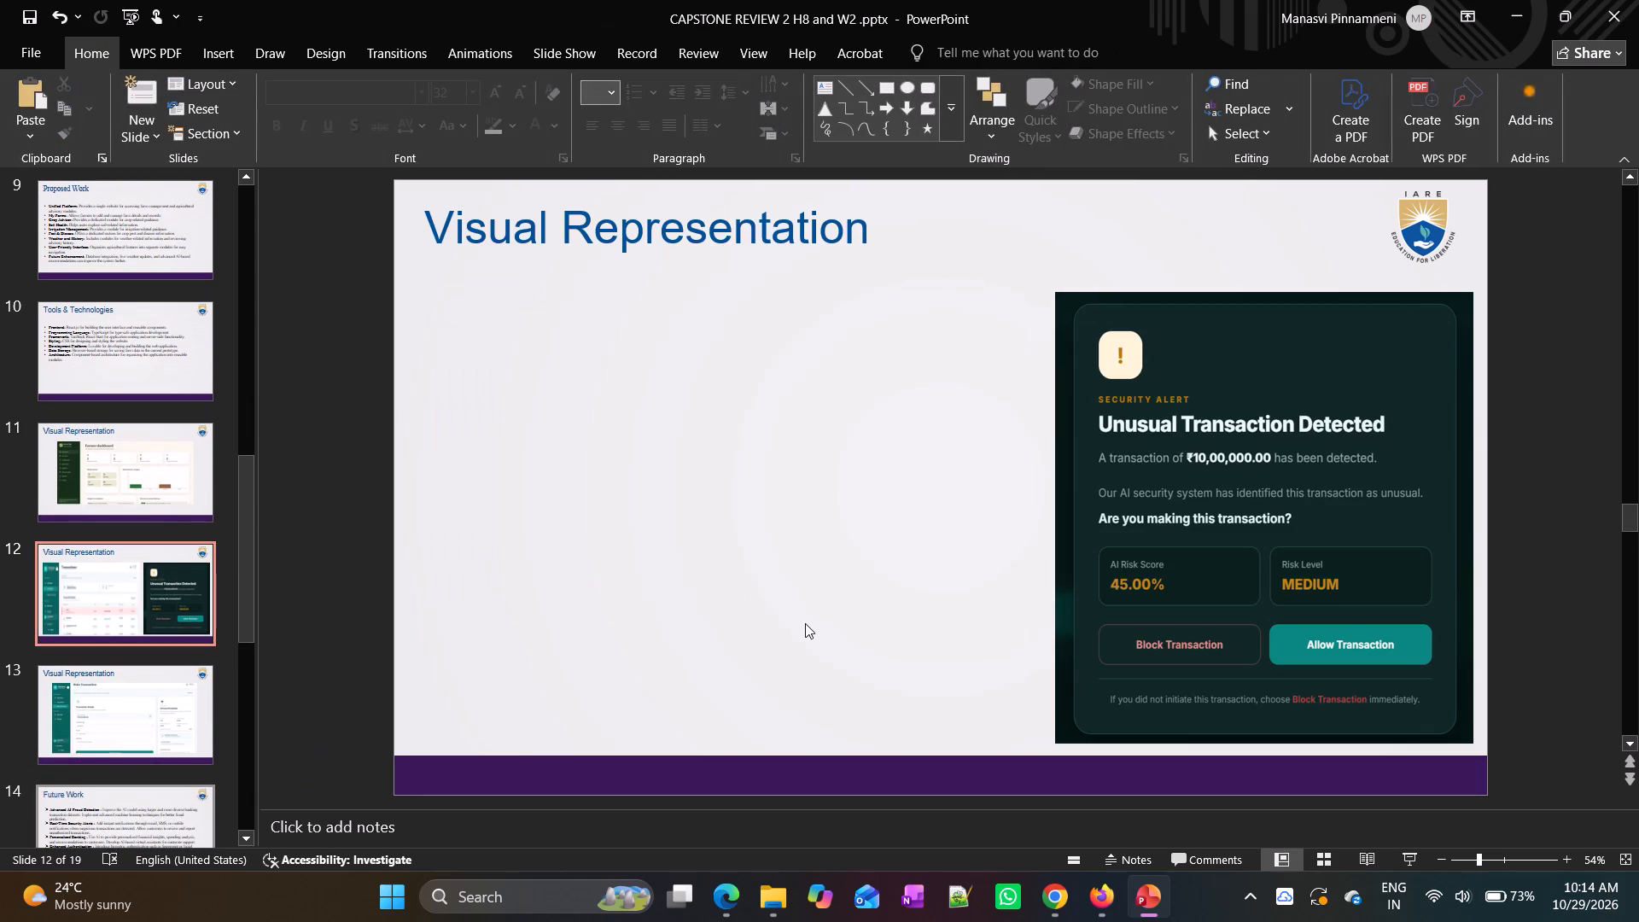
Capture the website's My Farms page in Chrome and paste it onto the second Visual Representation slide in PowerPoint.
{"action": "key", "text": "alt+Tab"}
{"action": "left_click", "coordinate": [143, 280]}
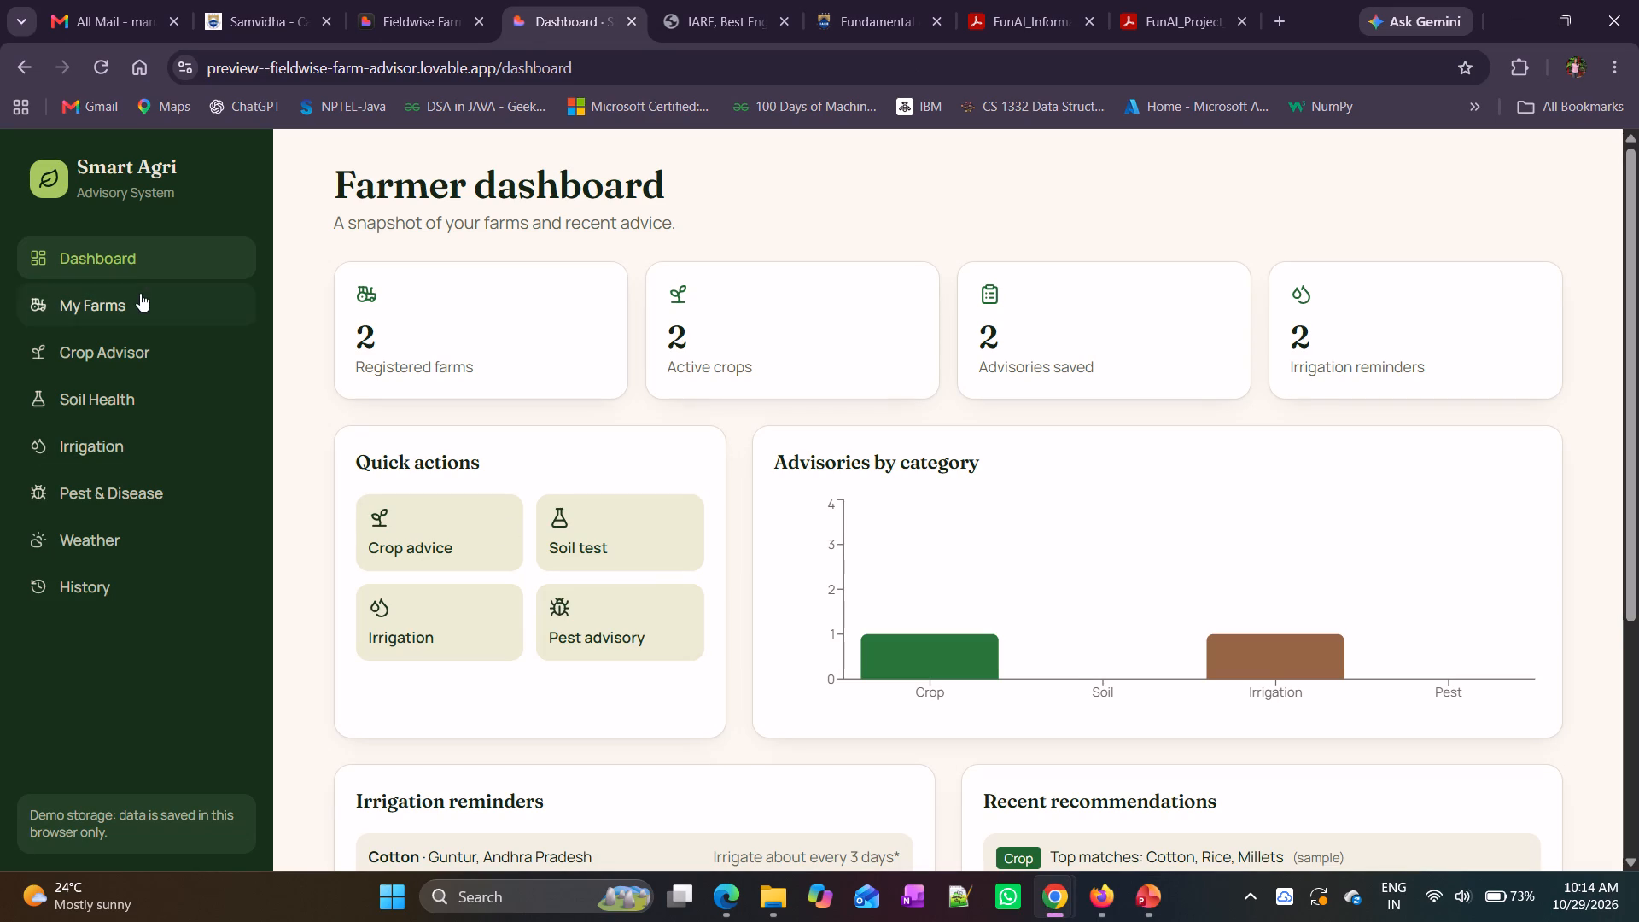
{"action": "left_click", "coordinate": [140, 295]}
{"action": "key", "text": "shift+super+s"}
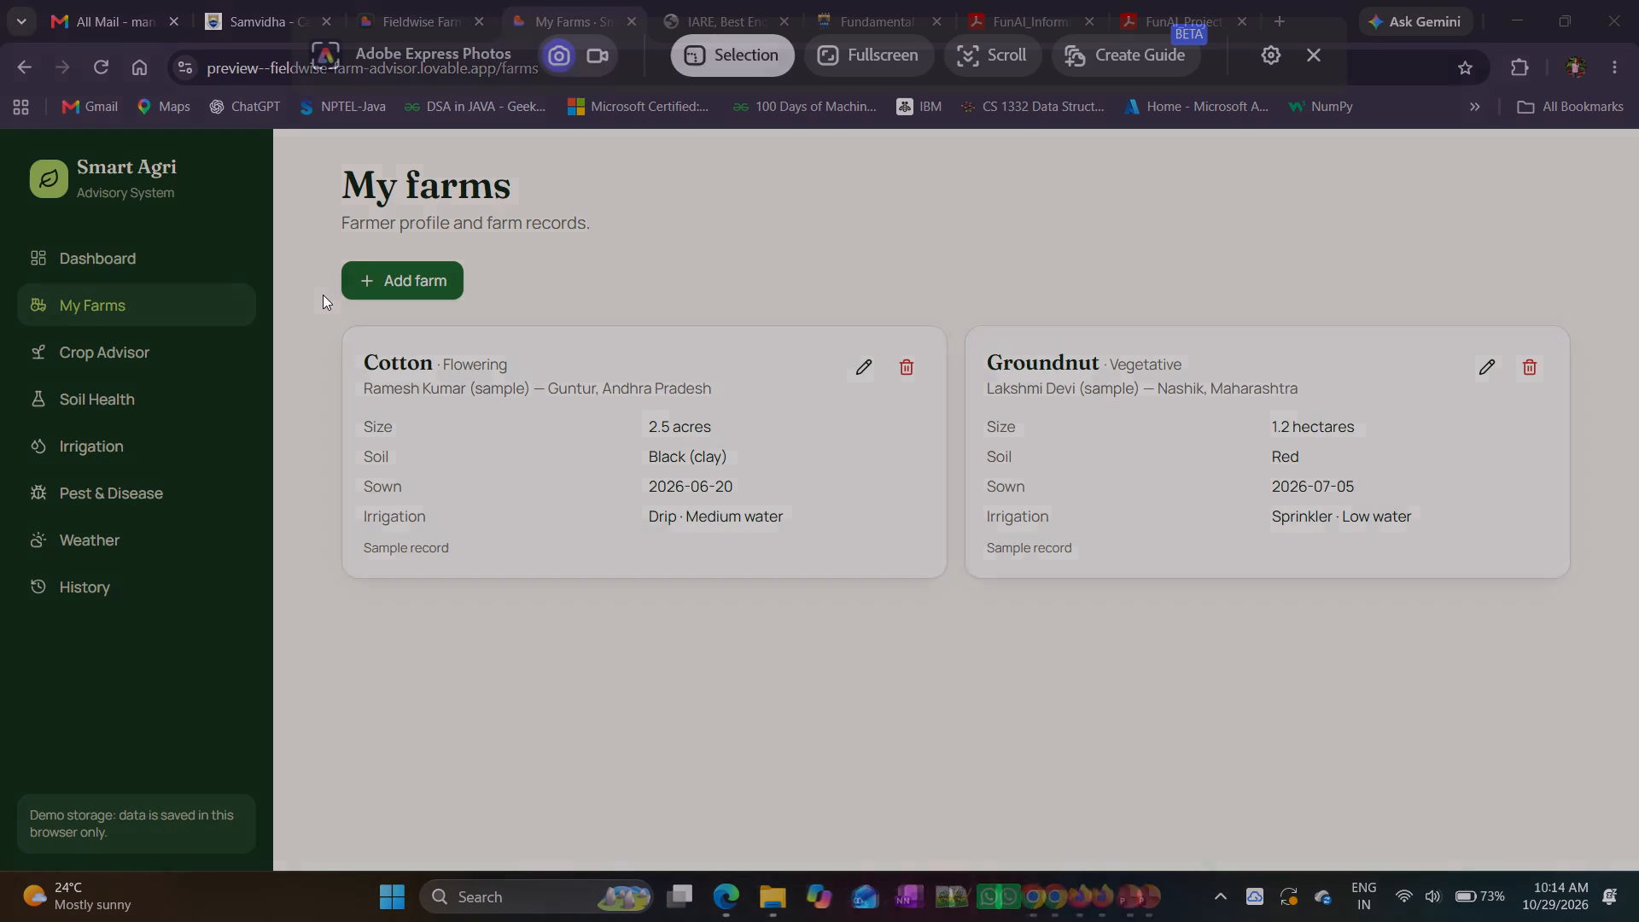
{"action": "left_click_drag", "start_coordinate": [0, 131], "coordinate": [1208, 633]}
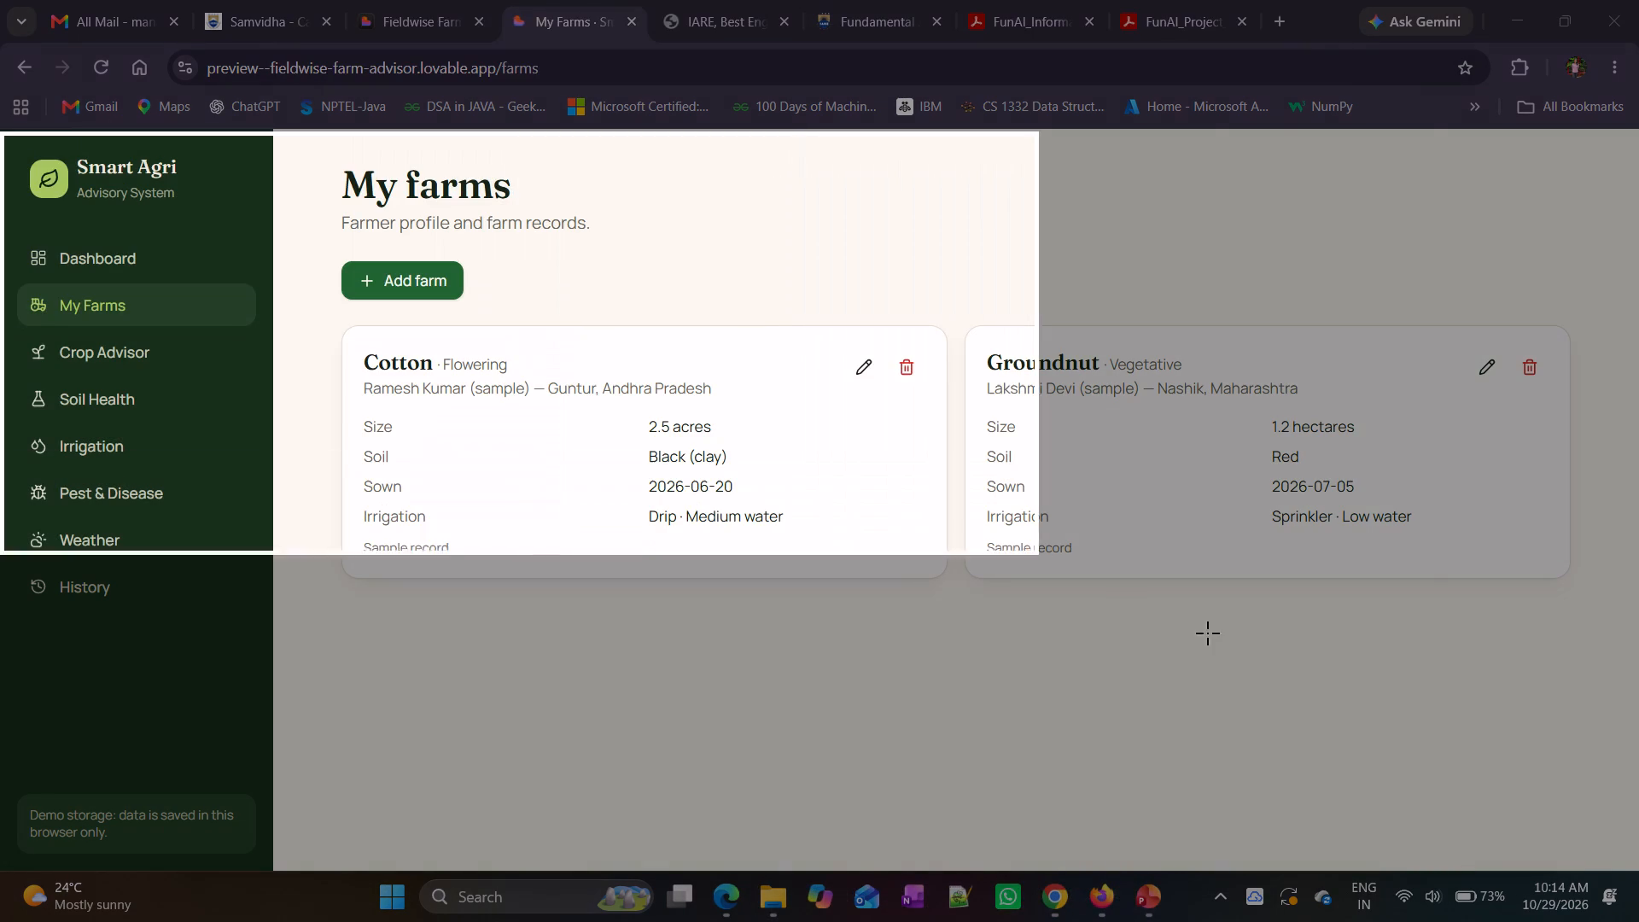
{"action": "left_click_drag", "start_coordinate": [1208, 633], "coordinate": [1637, 850]}
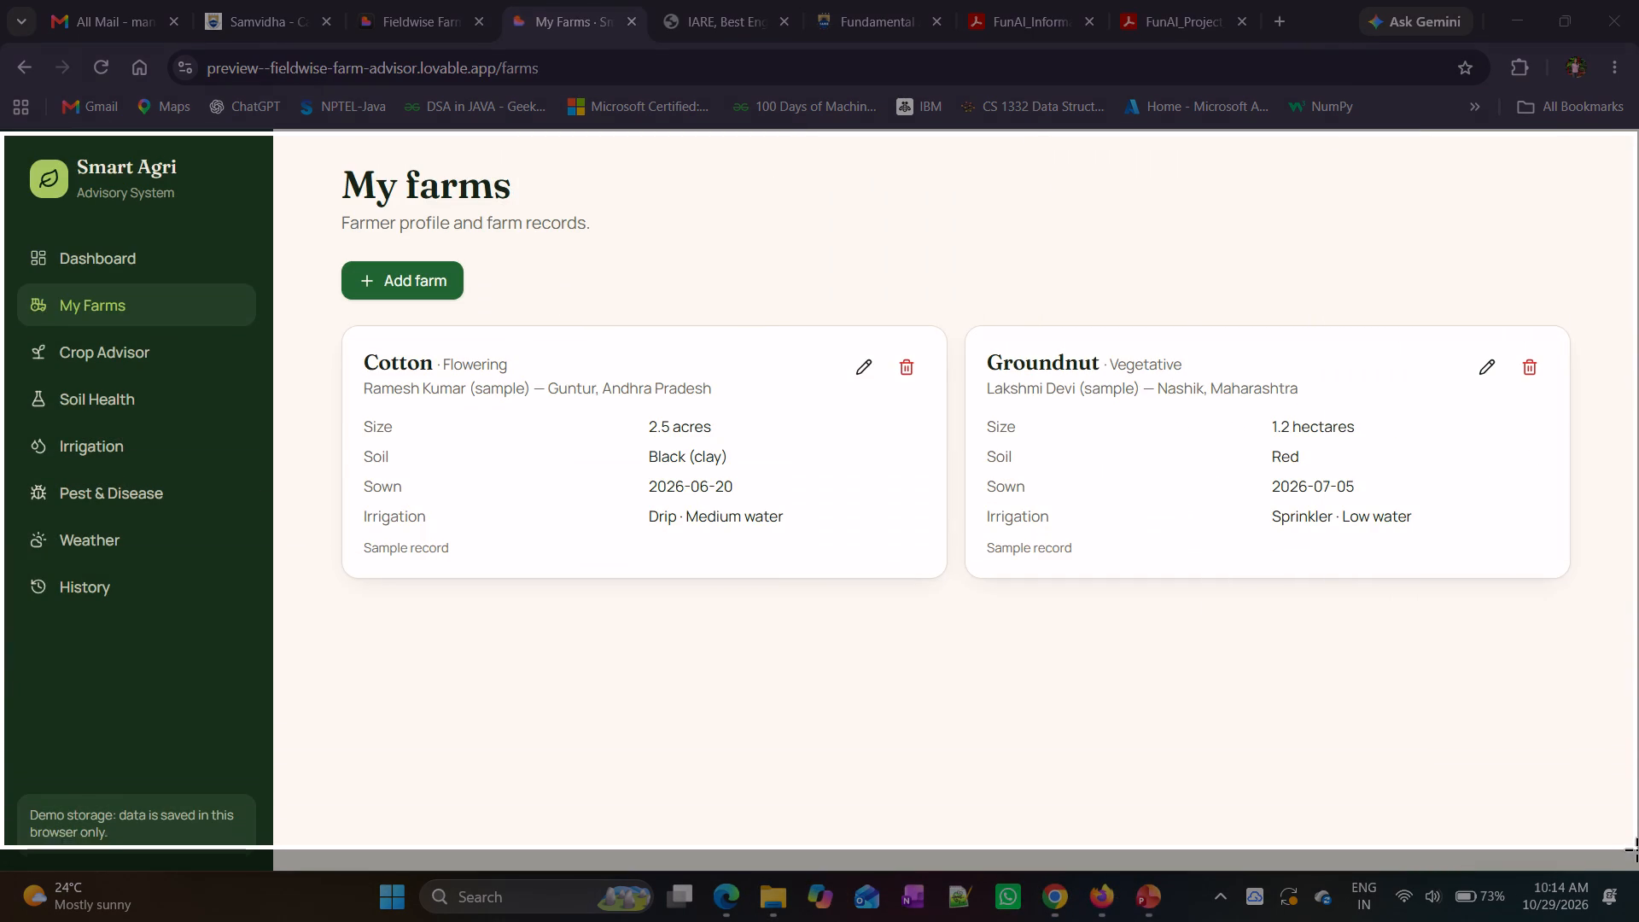
{"action": "left_click_drag", "start_coordinate": [1637, 850], "coordinate": [1637, 857]}
{"action": "key", "text": "alt+Tab"}
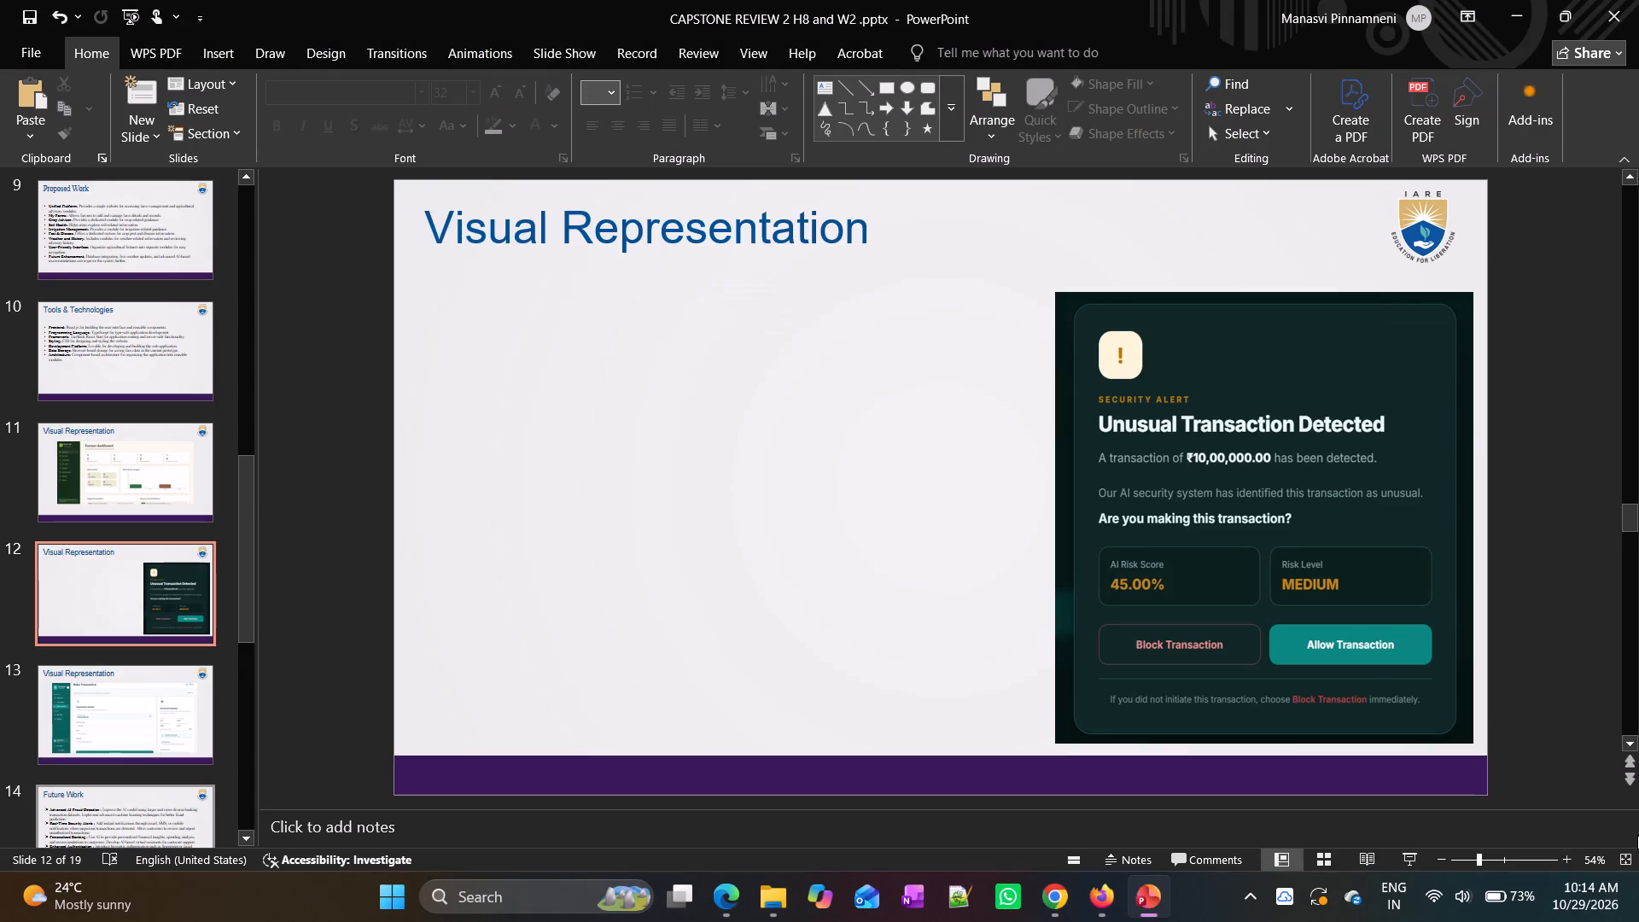
{"action": "key", "text": "ctrl+v"}
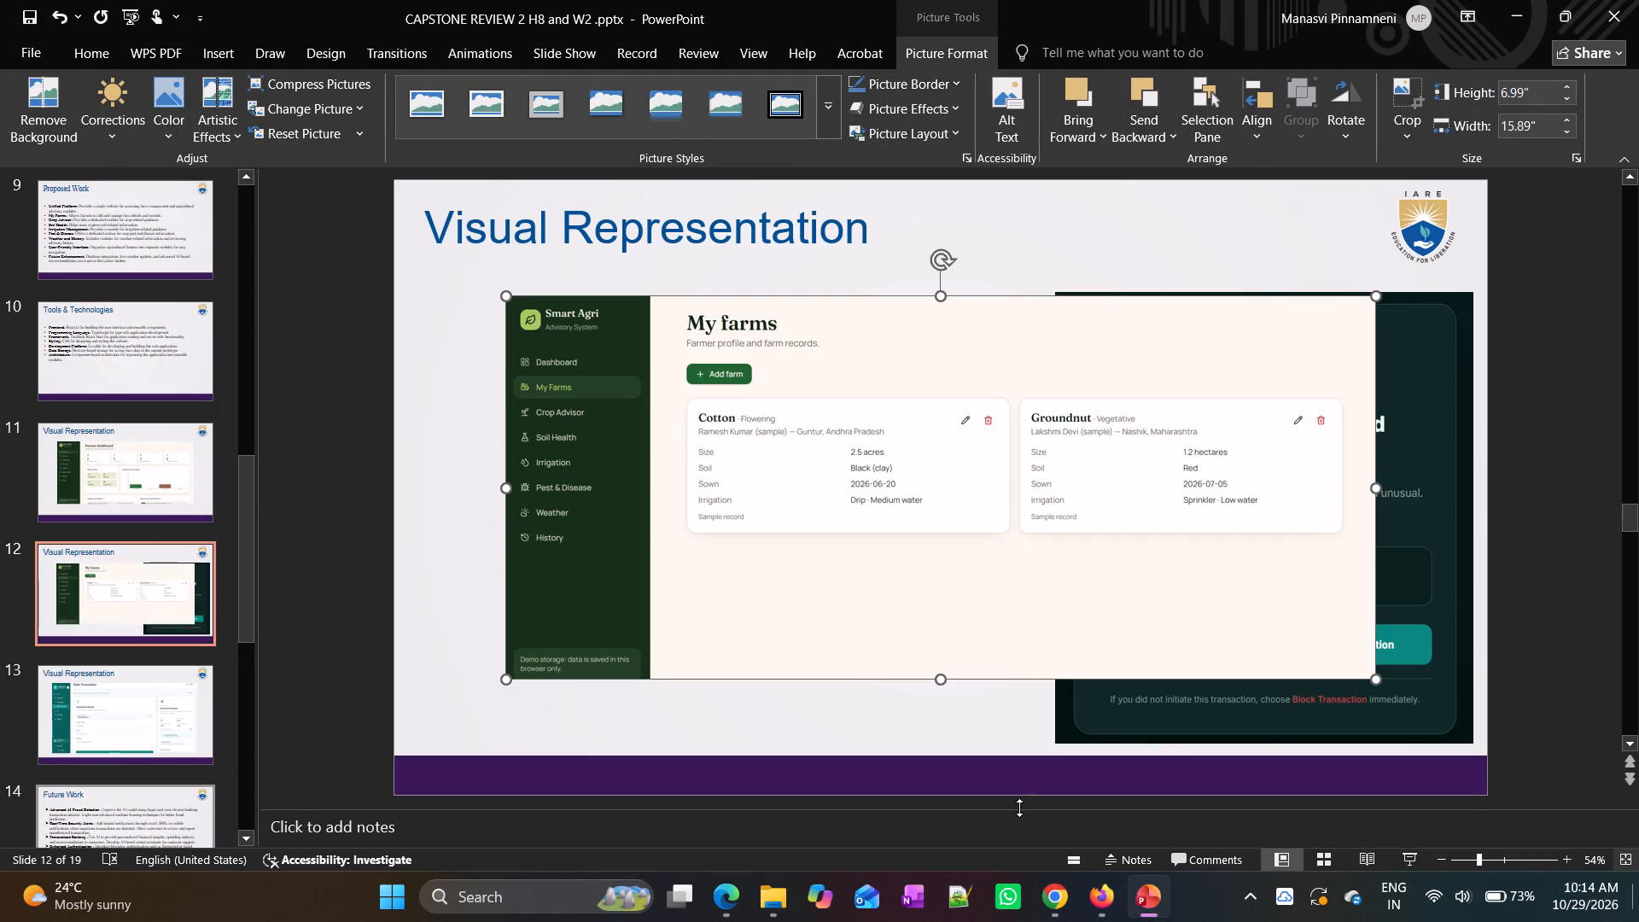
Delete the Unusual Transaction Detected image behind the My Farms screenshot on slide 12.
{"action": "left_click", "coordinate": [1179, 716]}
{"action": "key", "text": "Delete"}
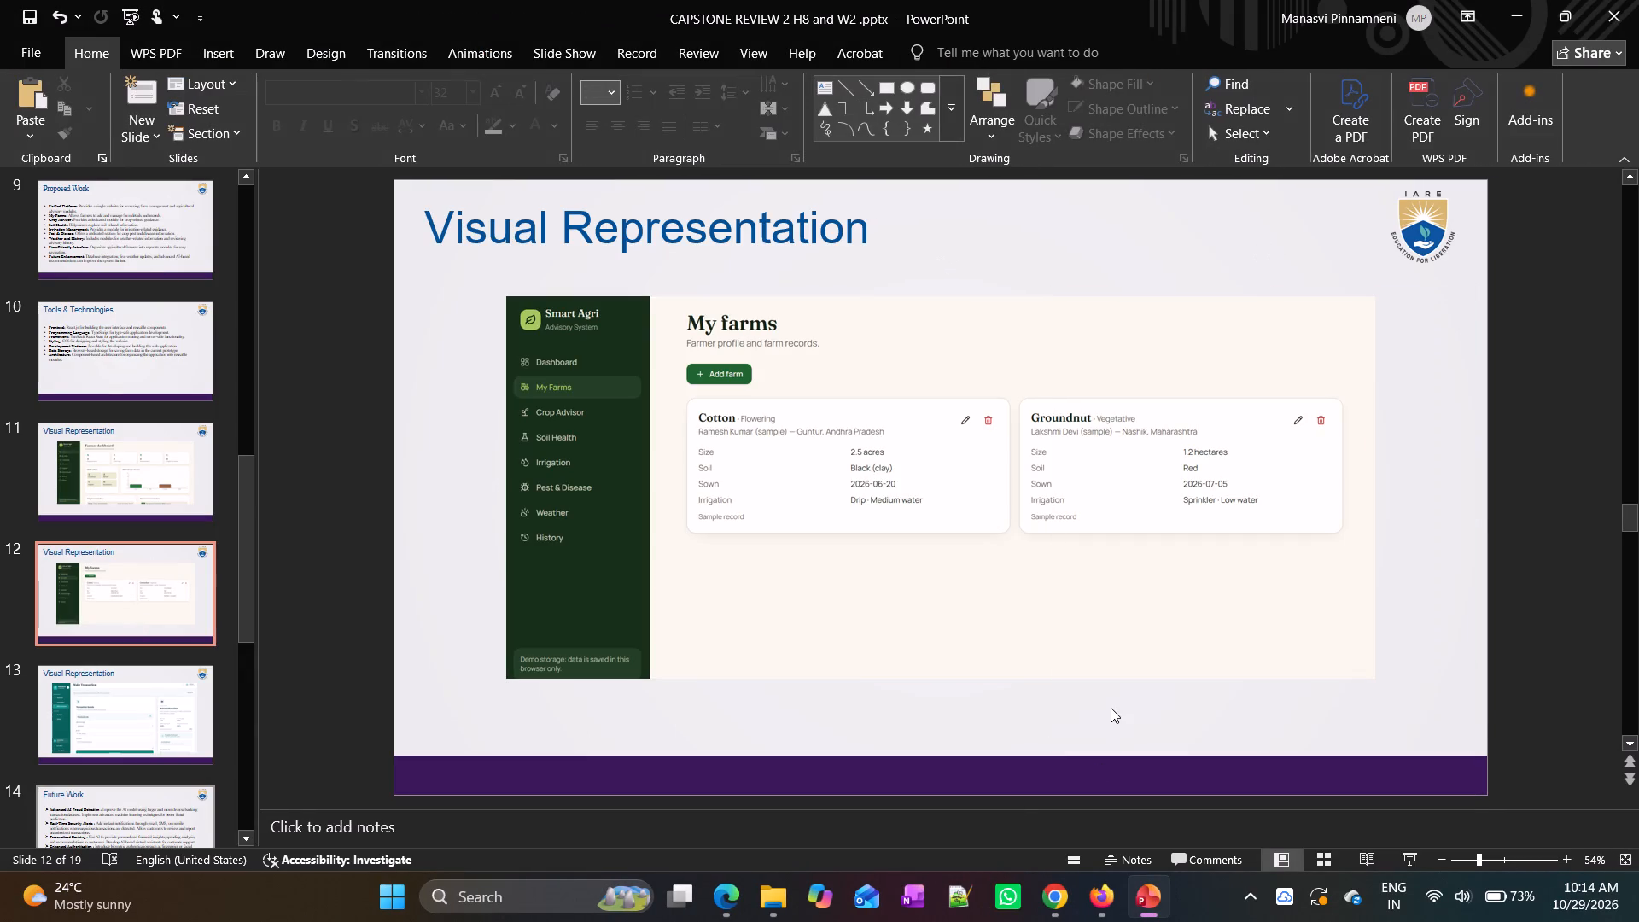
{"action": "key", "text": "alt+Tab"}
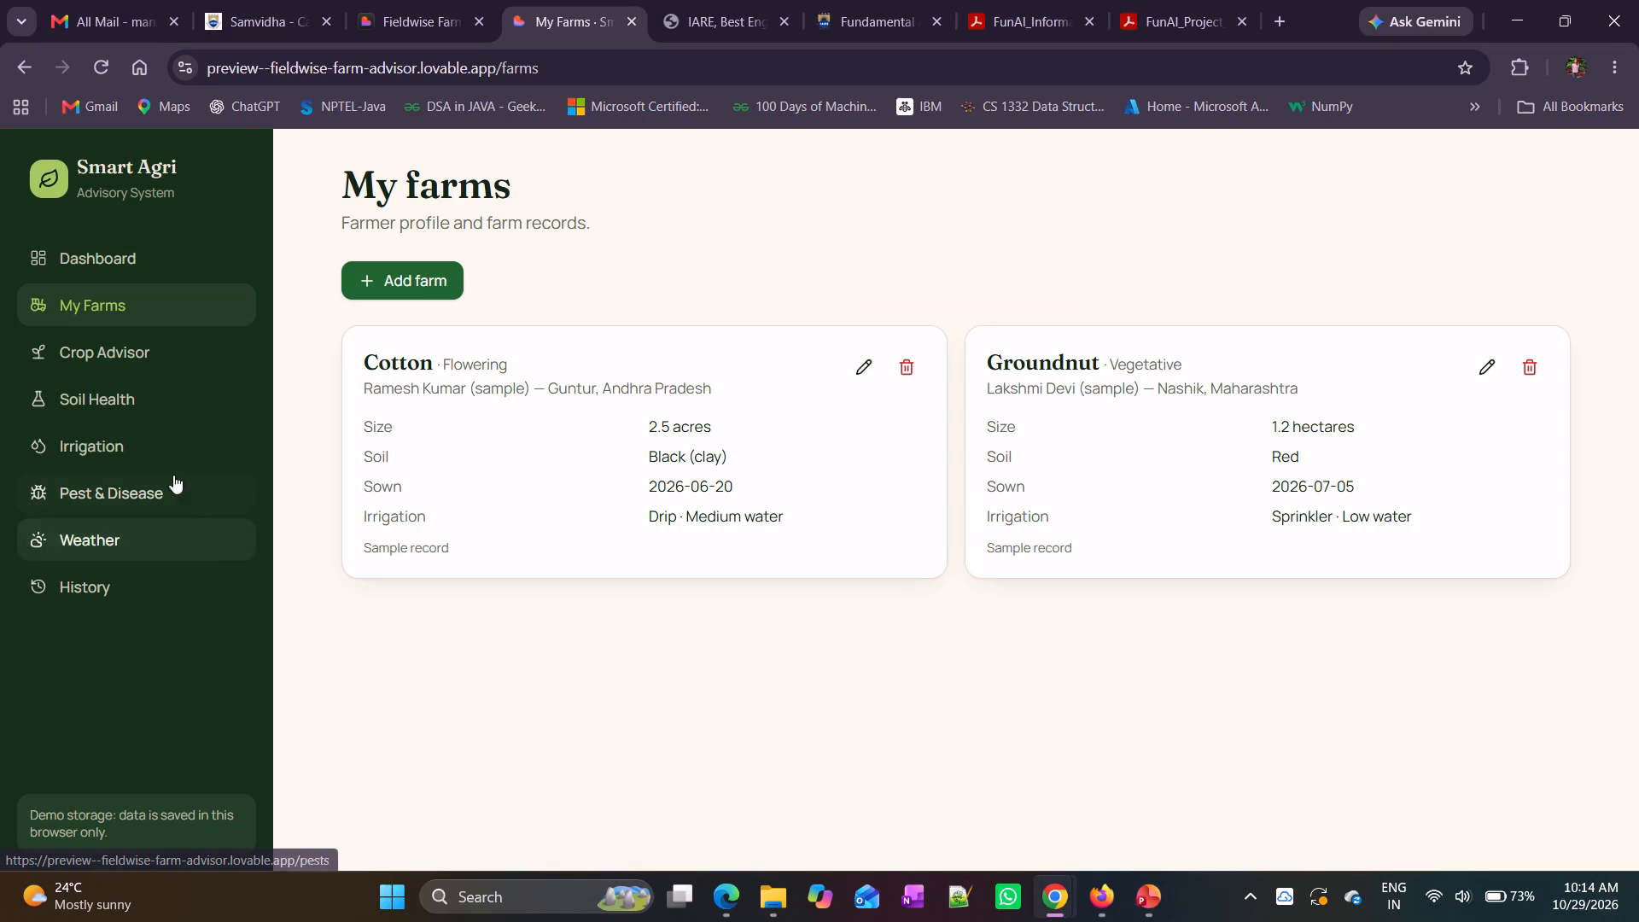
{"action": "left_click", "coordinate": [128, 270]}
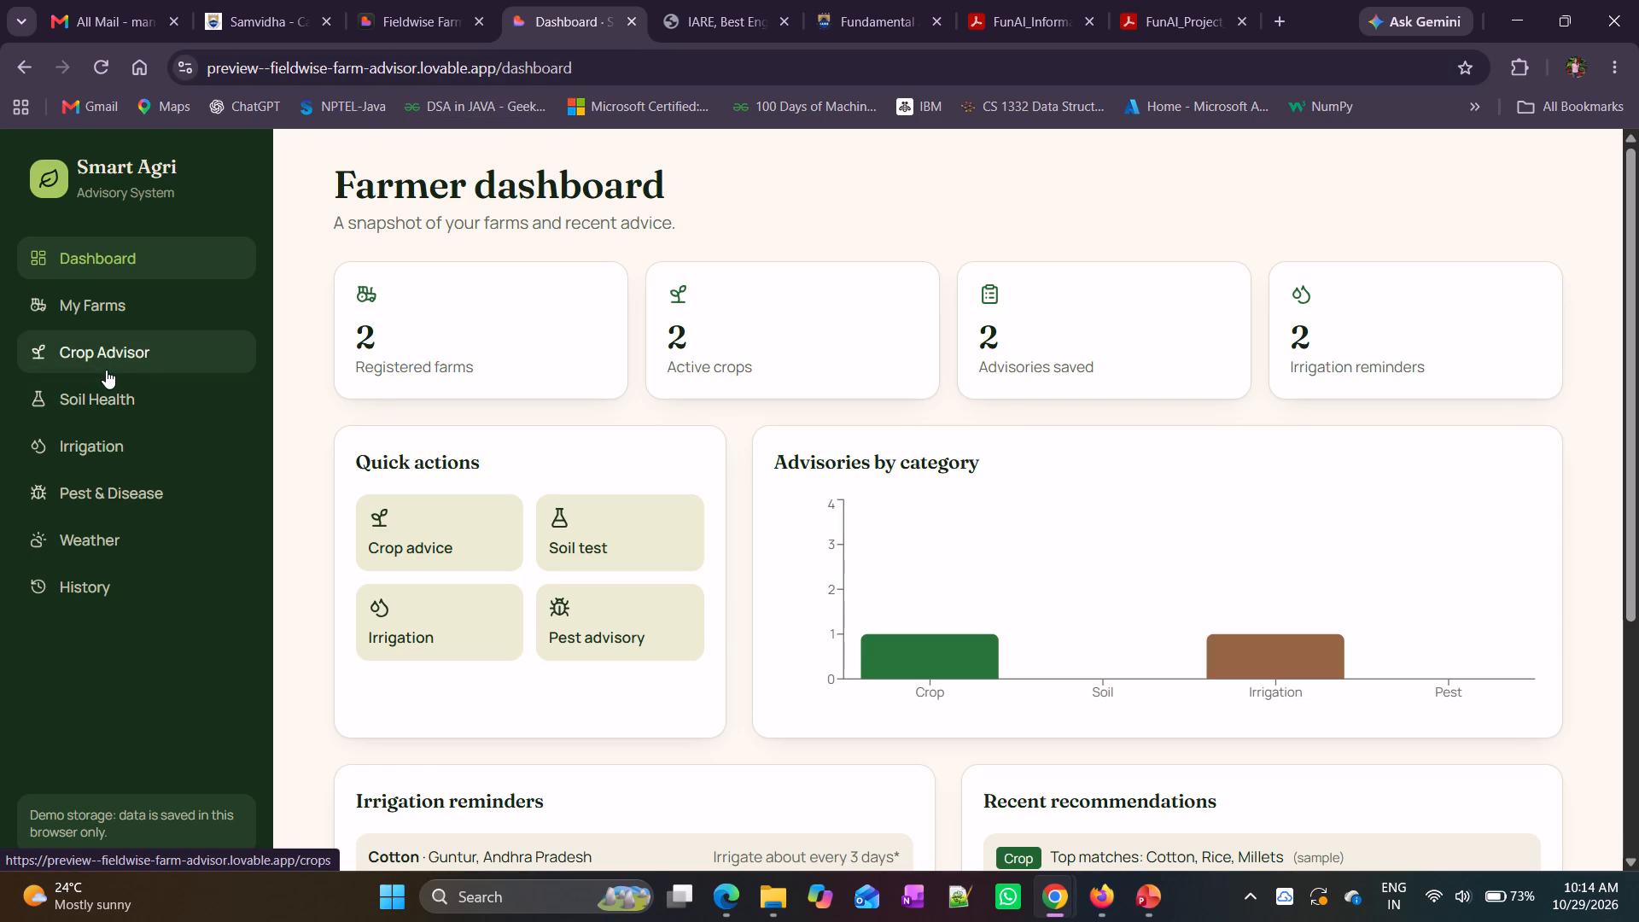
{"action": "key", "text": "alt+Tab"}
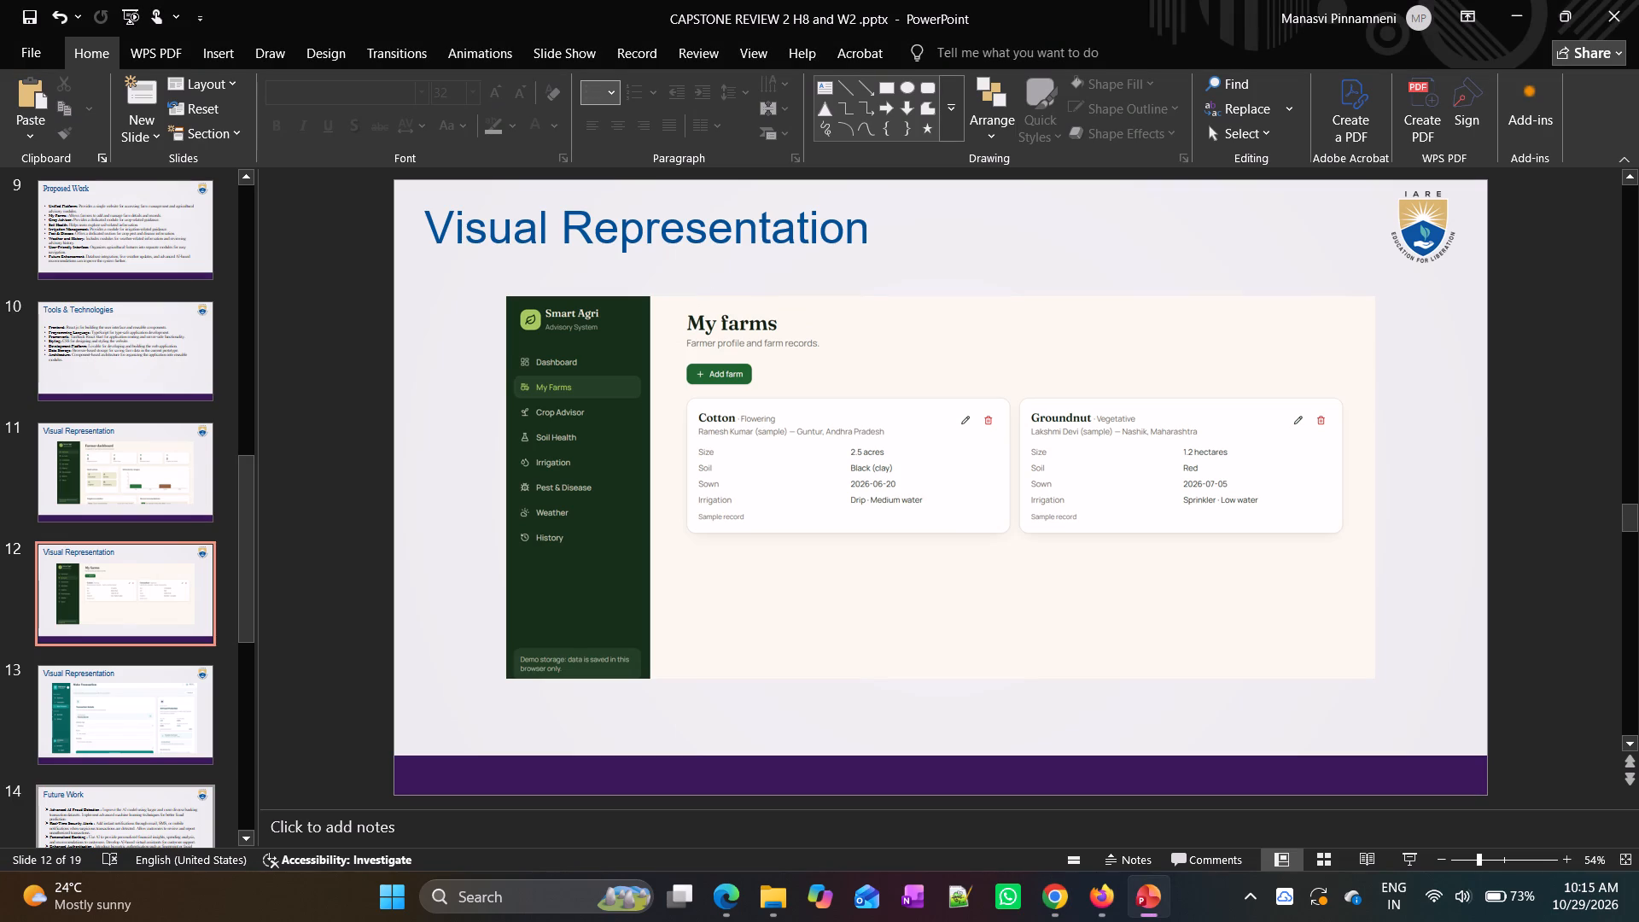
In Chrome's Crop Advisor form, enter location Guntur, season Kharif (monsoon), soil type Black (clay) and water availability Medium.
{"action": "key", "text": "alt+Tab"}
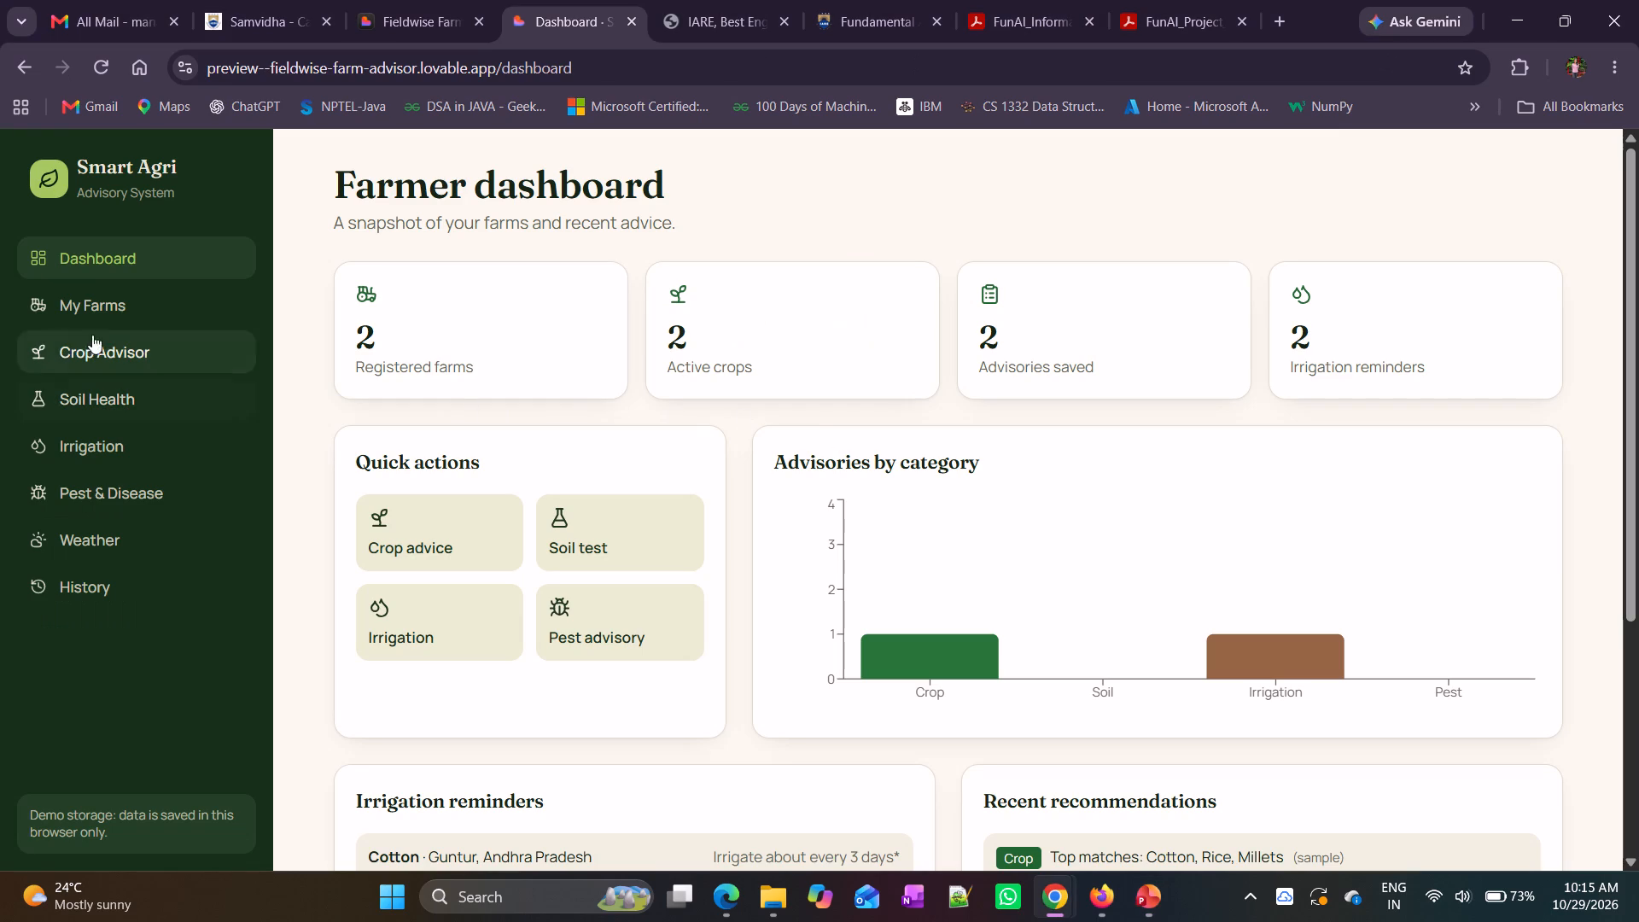
{"action": "left_click", "coordinate": [102, 353]}
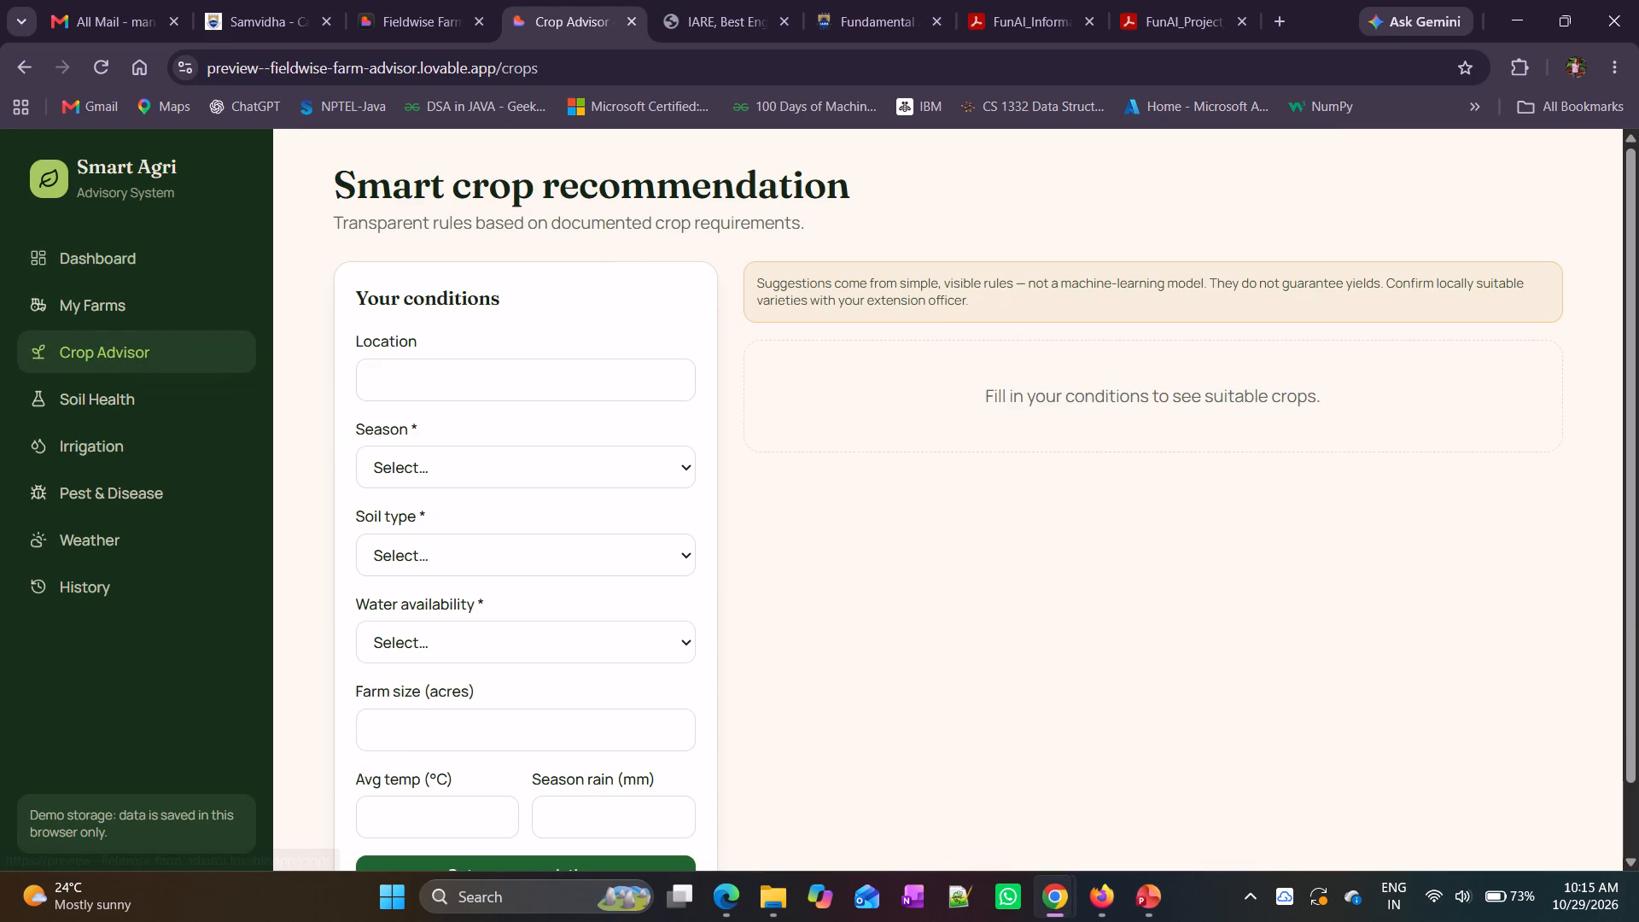
{"action": "left_click", "coordinate": [565, 368]}
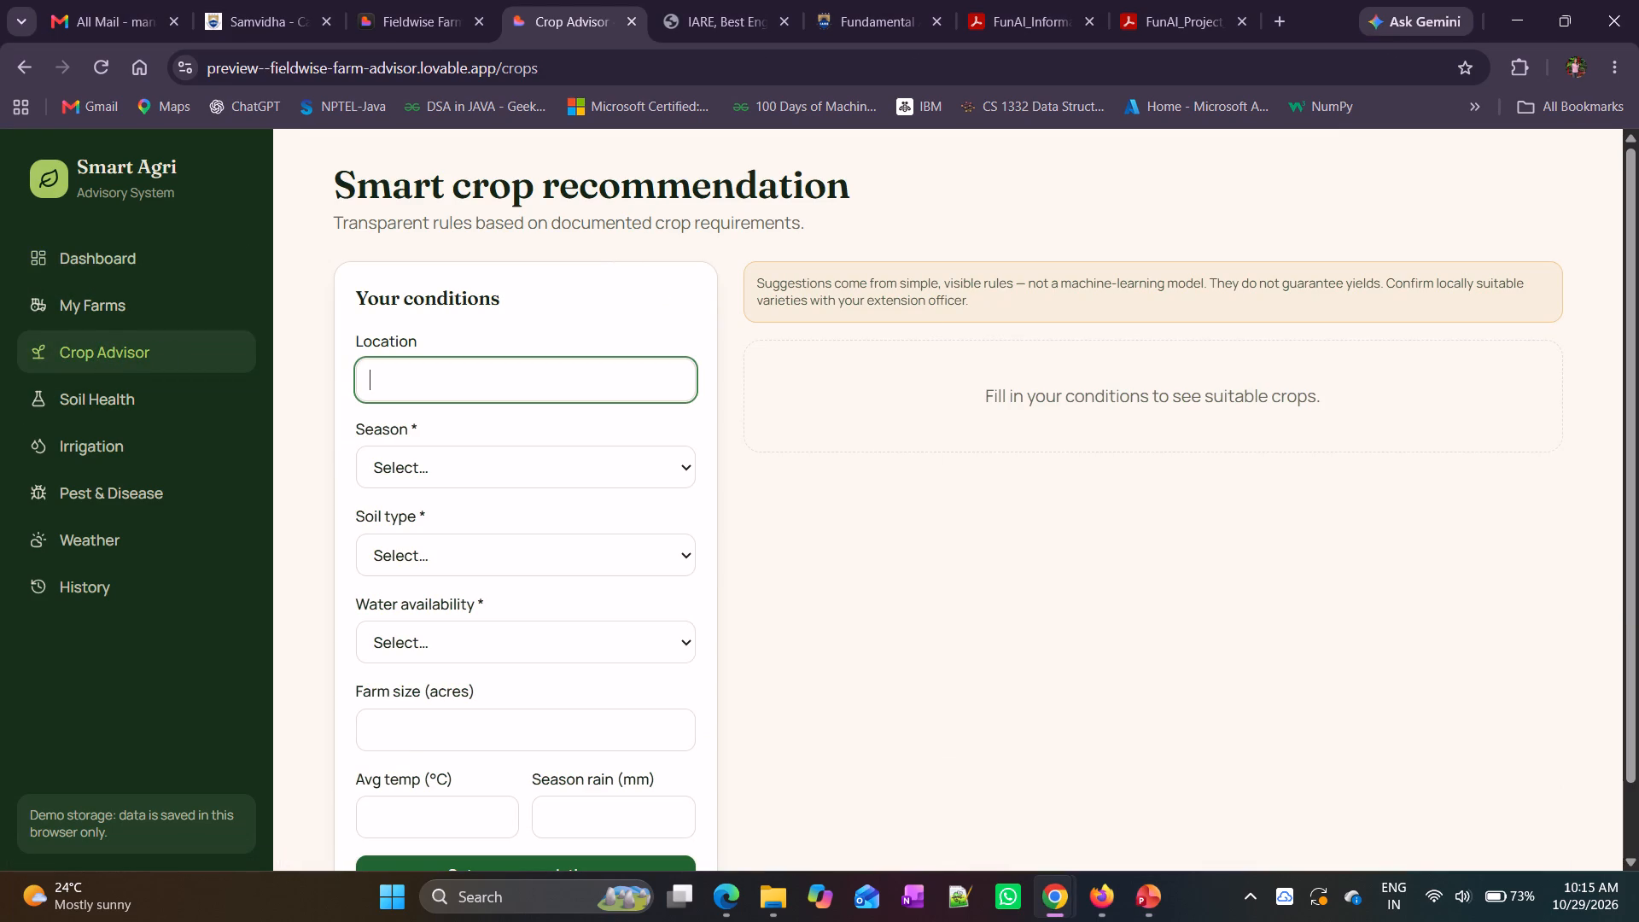
{"action": "type", "text": "Guntur"}
{"action": "left_click", "coordinate": [577, 464]}
{"action": "left_click", "coordinate": [551, 518]}
{"action": "left_click", "coordinate": [538, 554]}
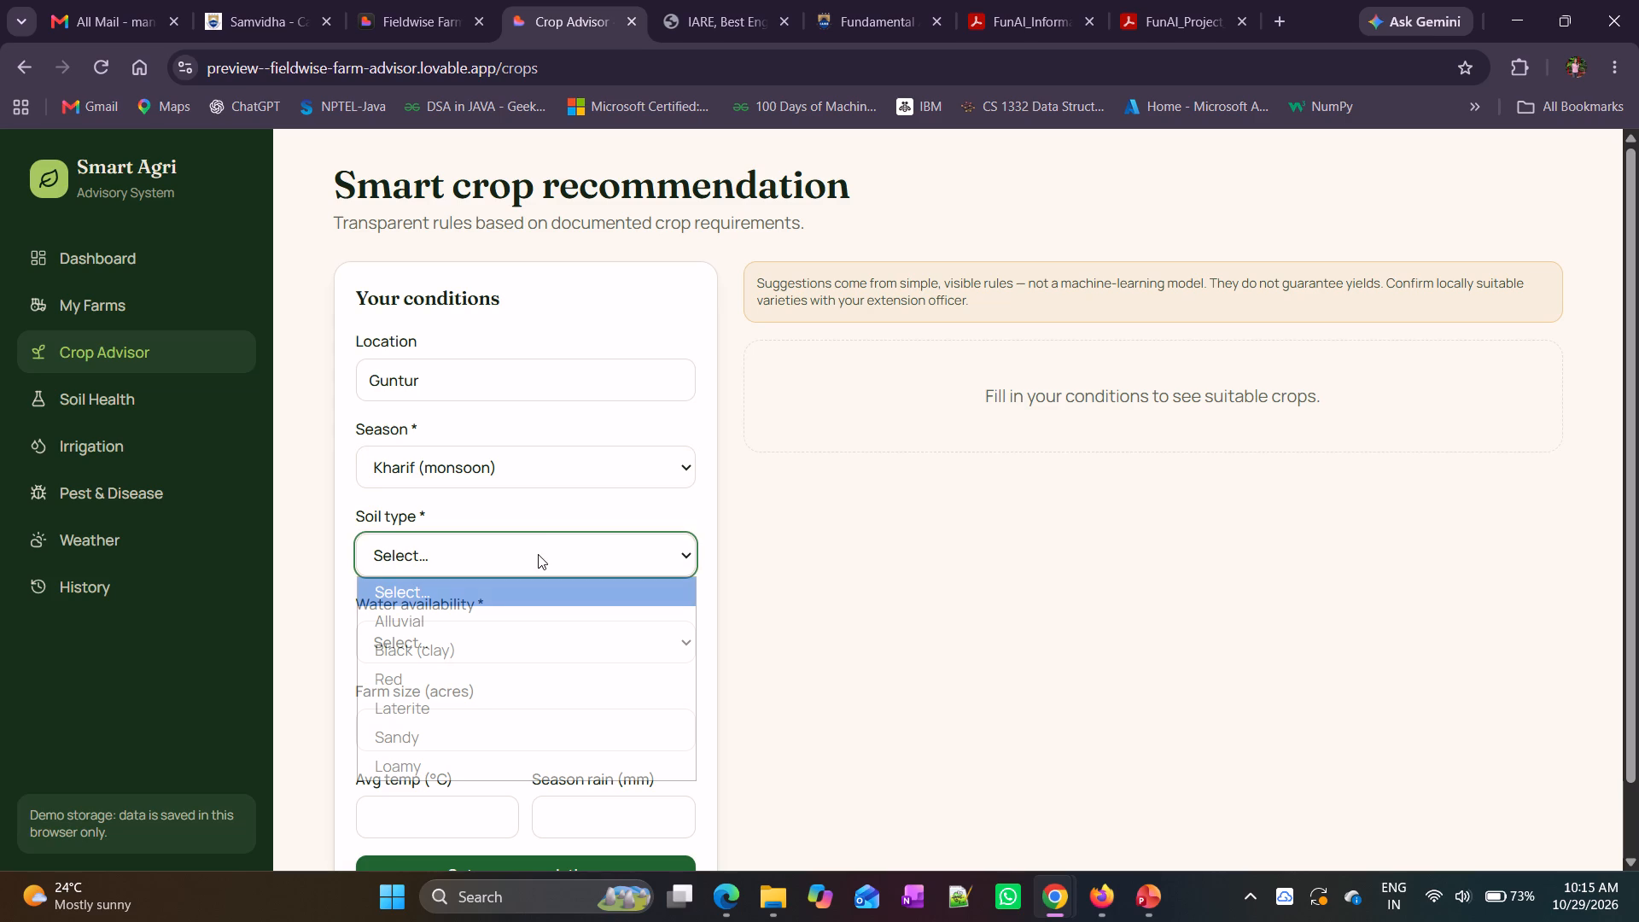
{"action": "left_click", "coordinate": [494, 638]}
{"action": "left_click", "coordinate": [434, 634]}
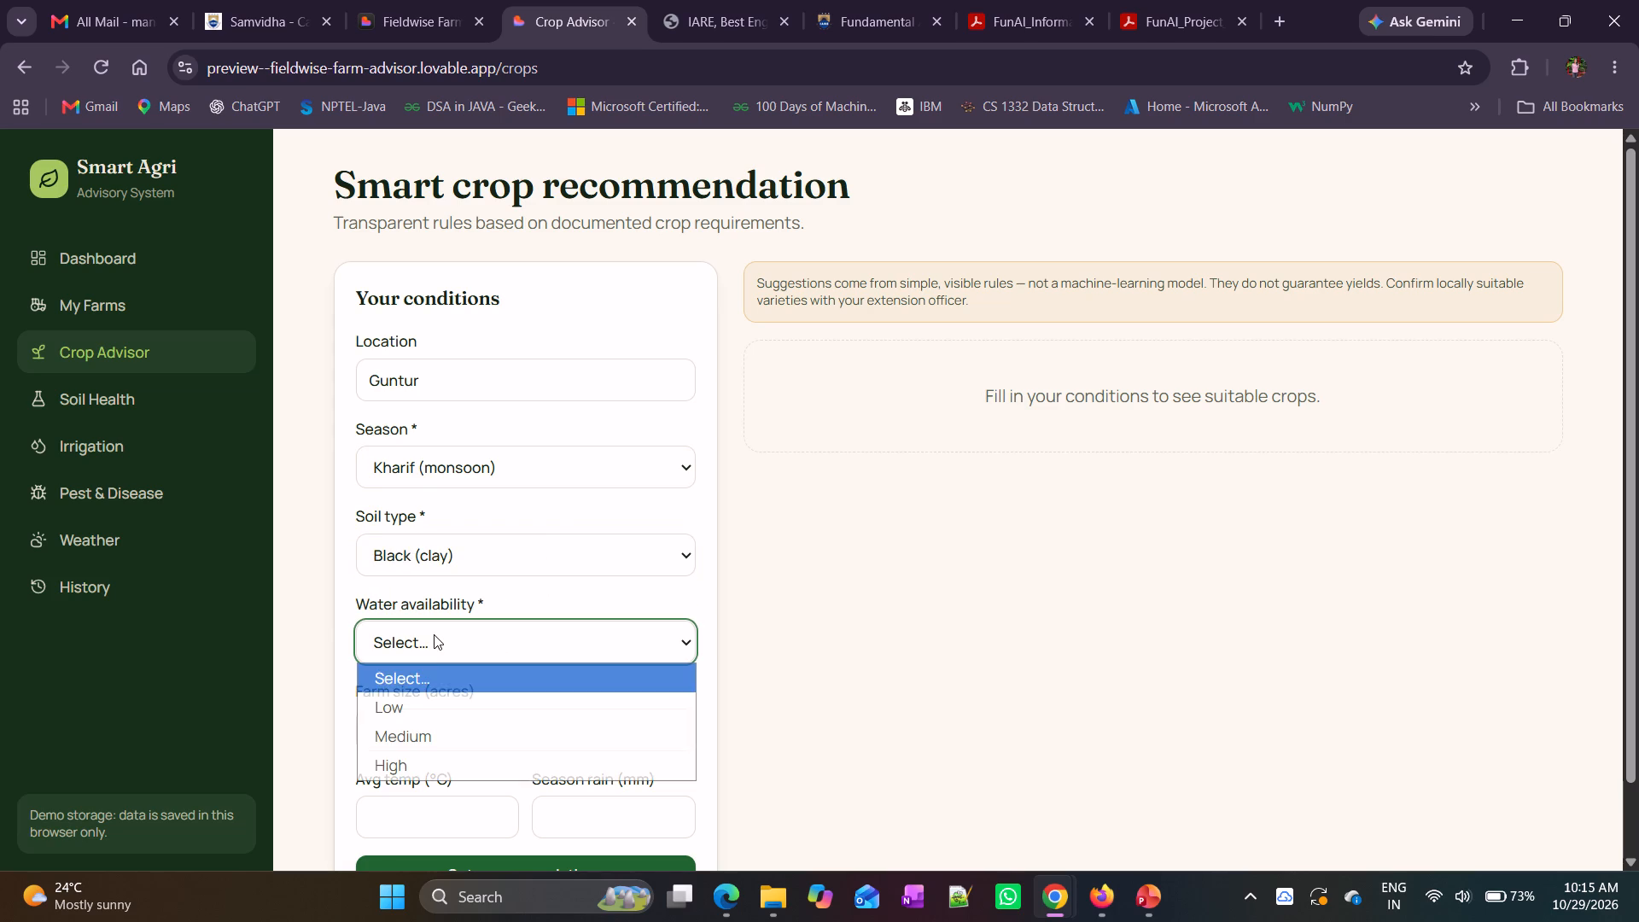
{"action": "left_click", "coordinate": [441, 726]}
Enter farm size 1 acre, average temperature 29 °C and season rain 700 mm, and get the crop recommendations.
{"action": "left_click", "coordinate": [419, 710]}
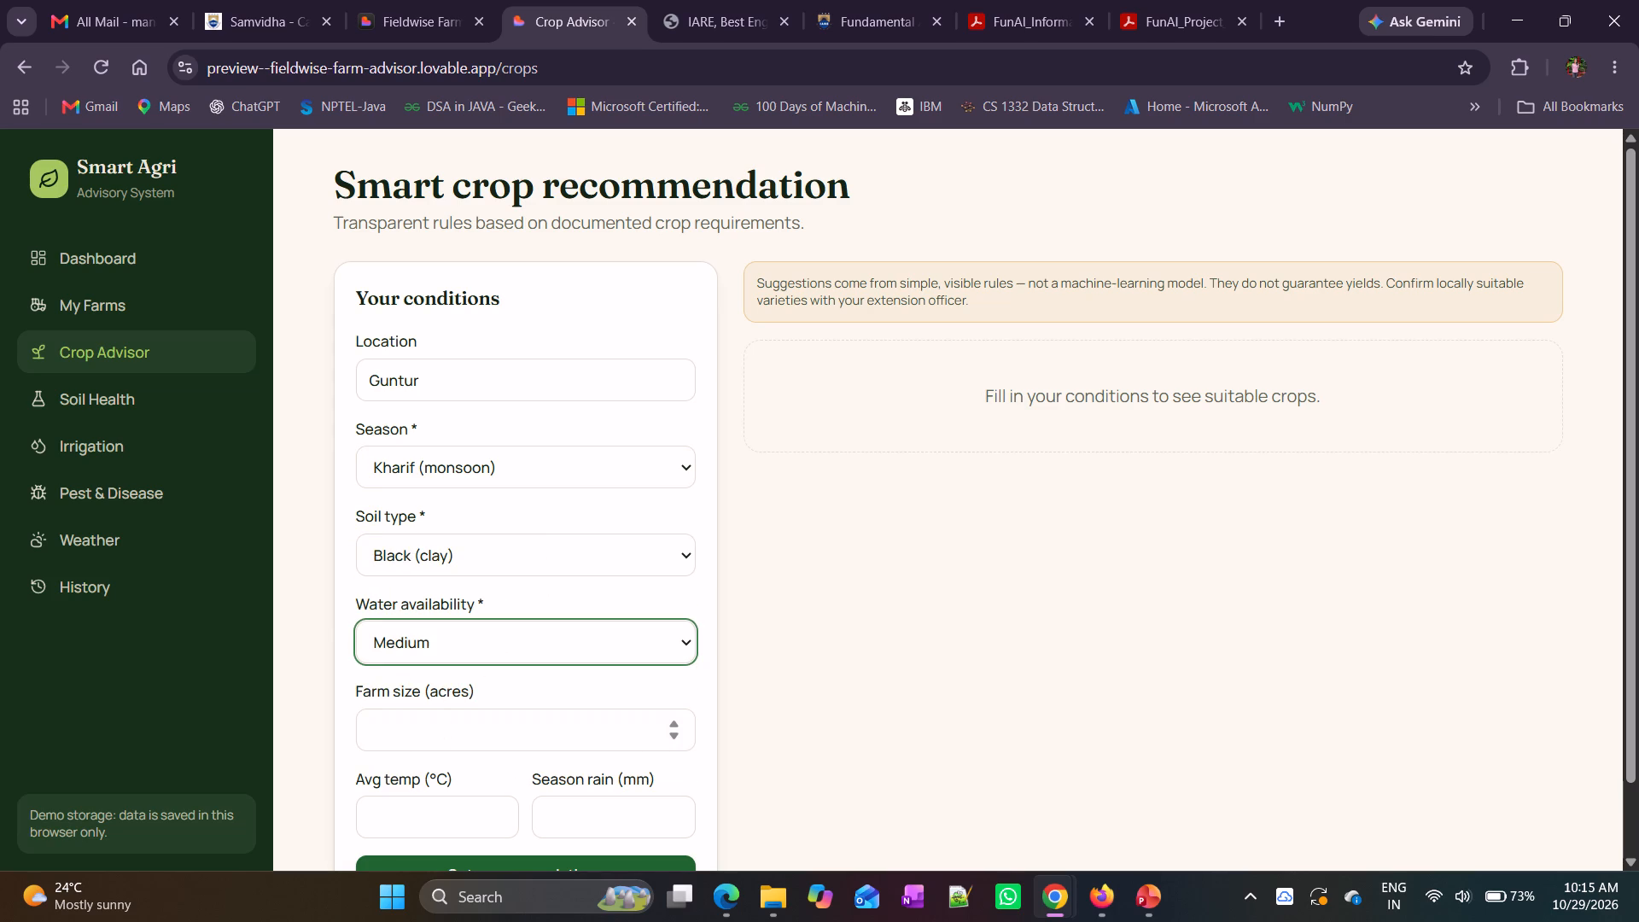
{"action": "key", "text": "1"}
{"action": "left_click", "coordinate": [442, 792]}
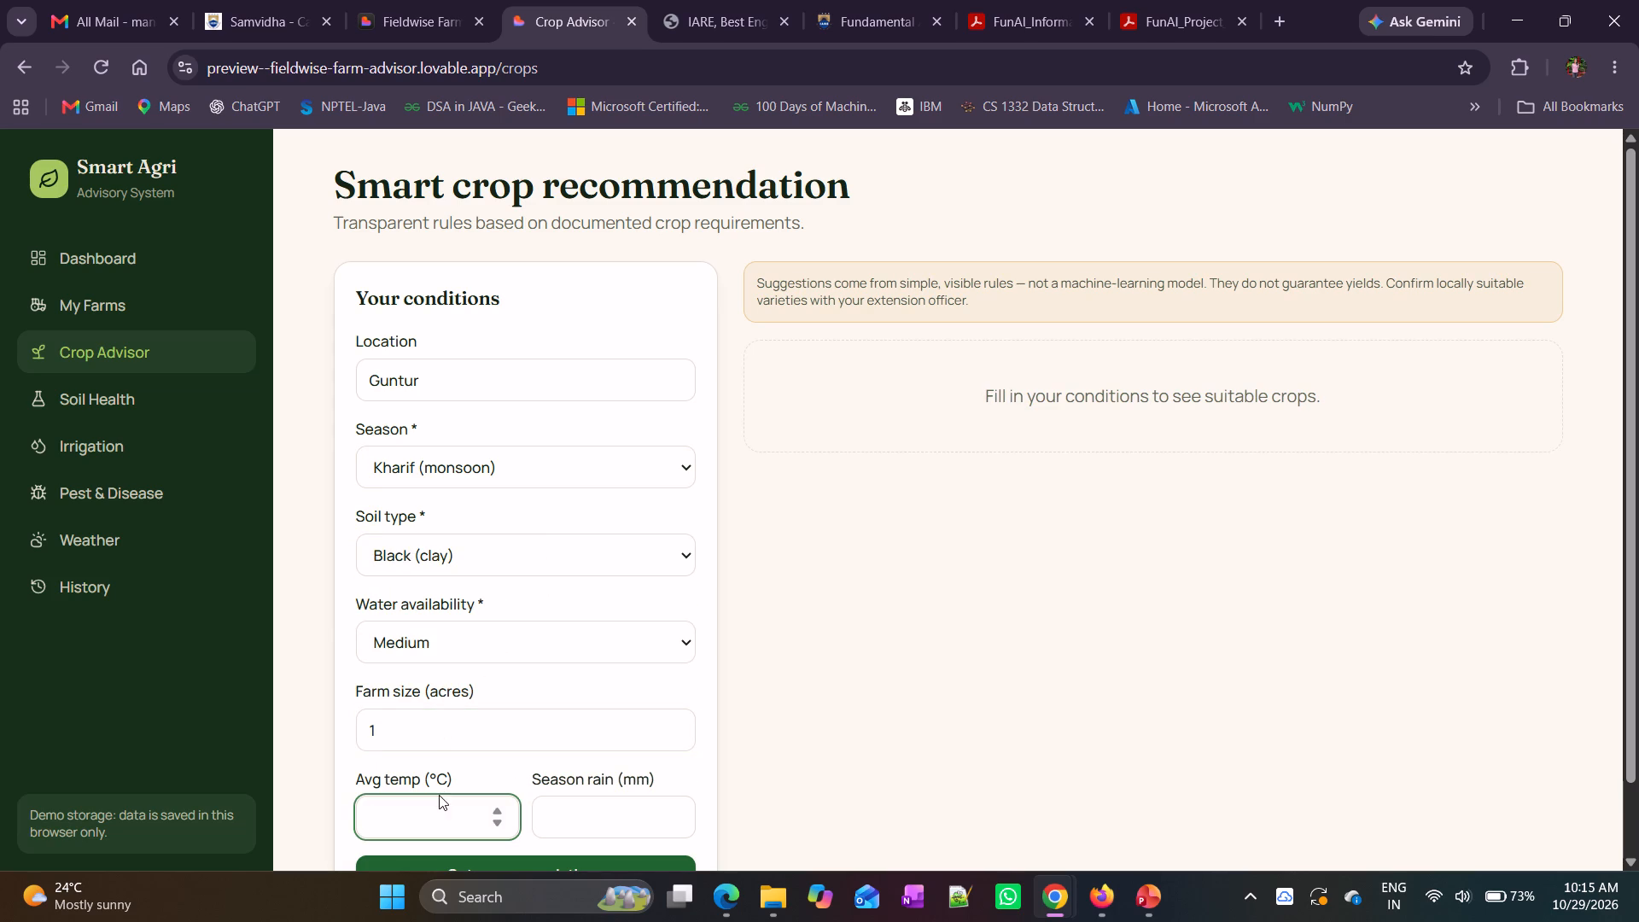
{"action": "type", "text": "29"}
{"action": "left_click", "coordinate": [575, 805]}
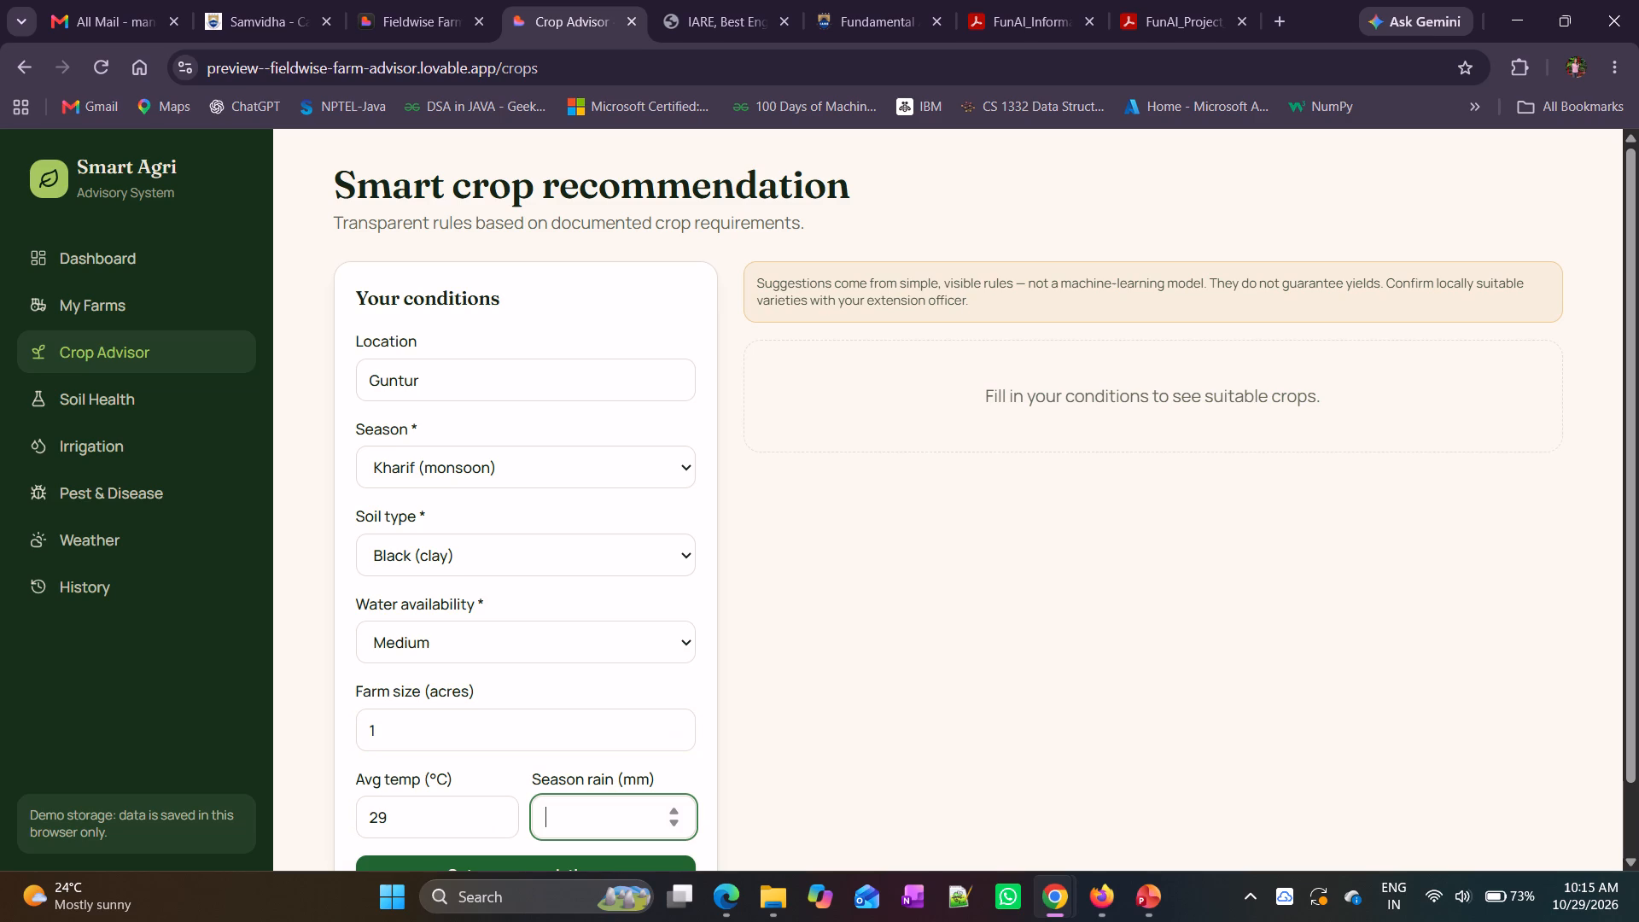
{"action": "type", "text": "700"}
{"action": "scroll", "coordinate": [880, 691], "scroll_direction": "down", "scroll_amount": 2}
{"action": "left_click", "coordinate": [470, 795]}
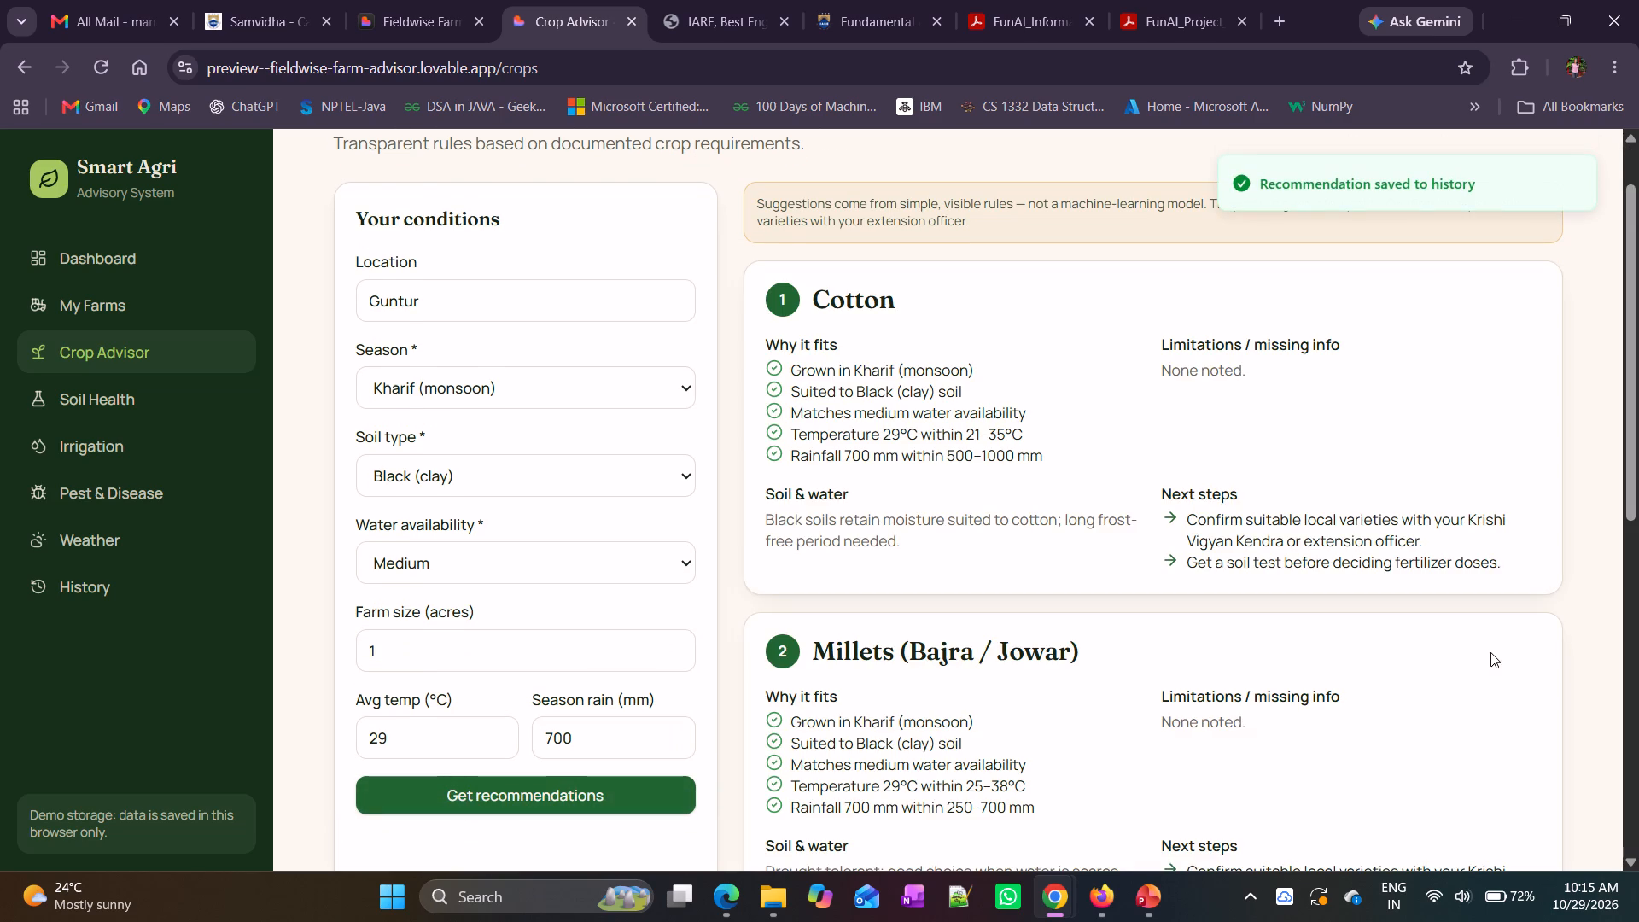
Look through the whole list of crop recommendations and return to the top of the Crop Advisor page.
{"action": "scroll", "coordinate": [1401, 624], "scroll_direction": "up", "scroll_amount": 1}
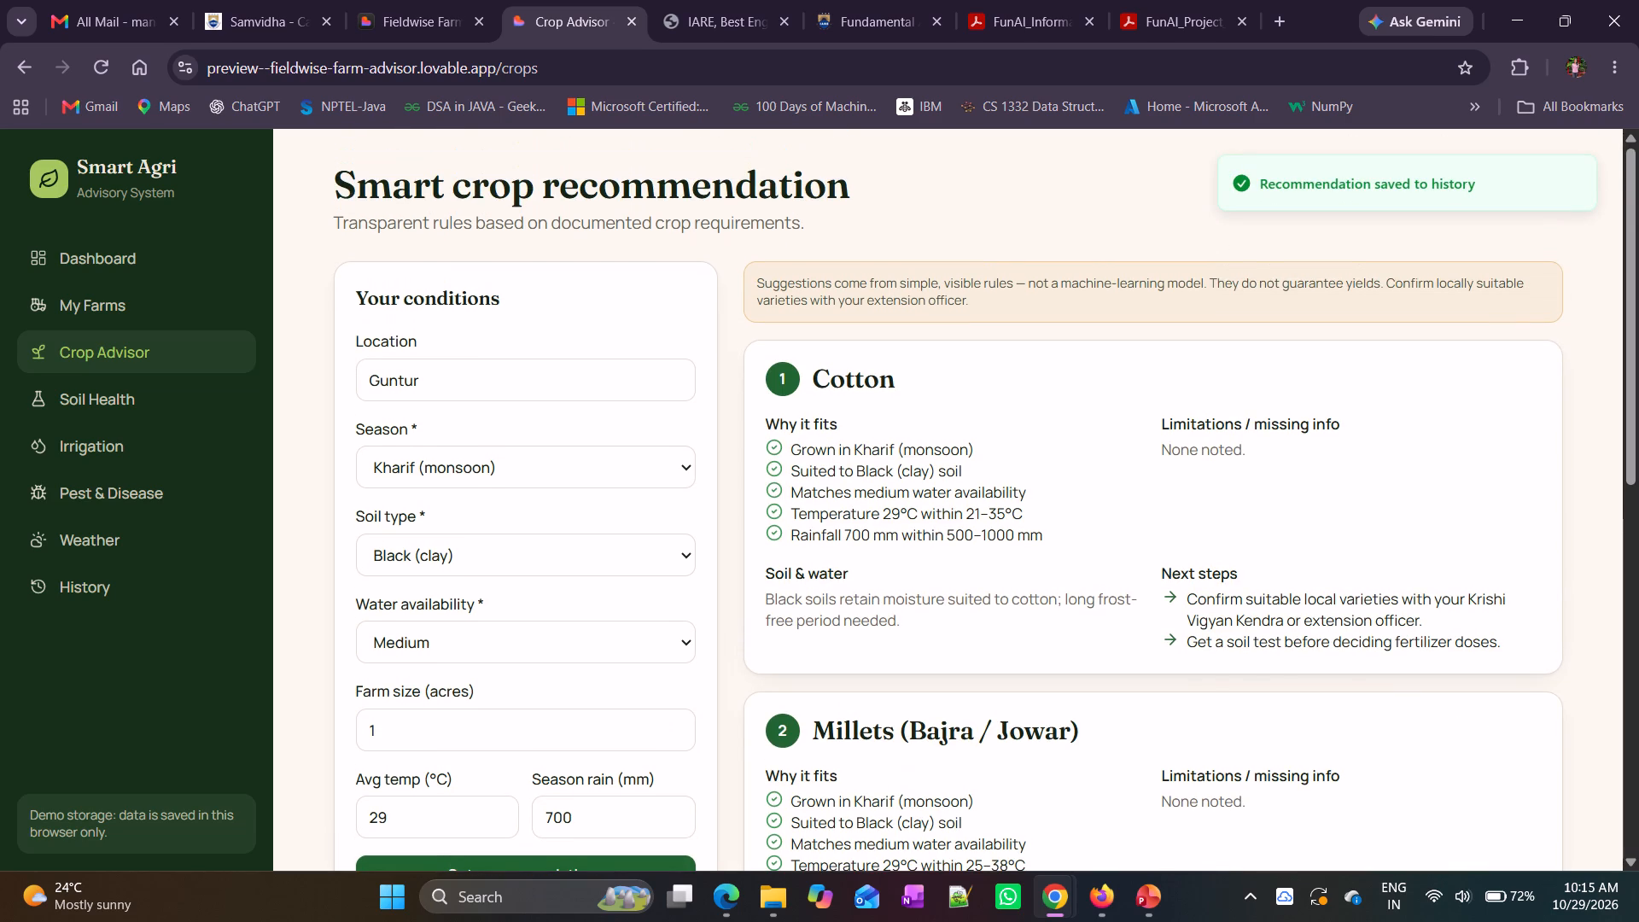
{"action": "scroll", "coordinate": [1582, 626], "scroll_direction": "down", "scroll_amount": 2}
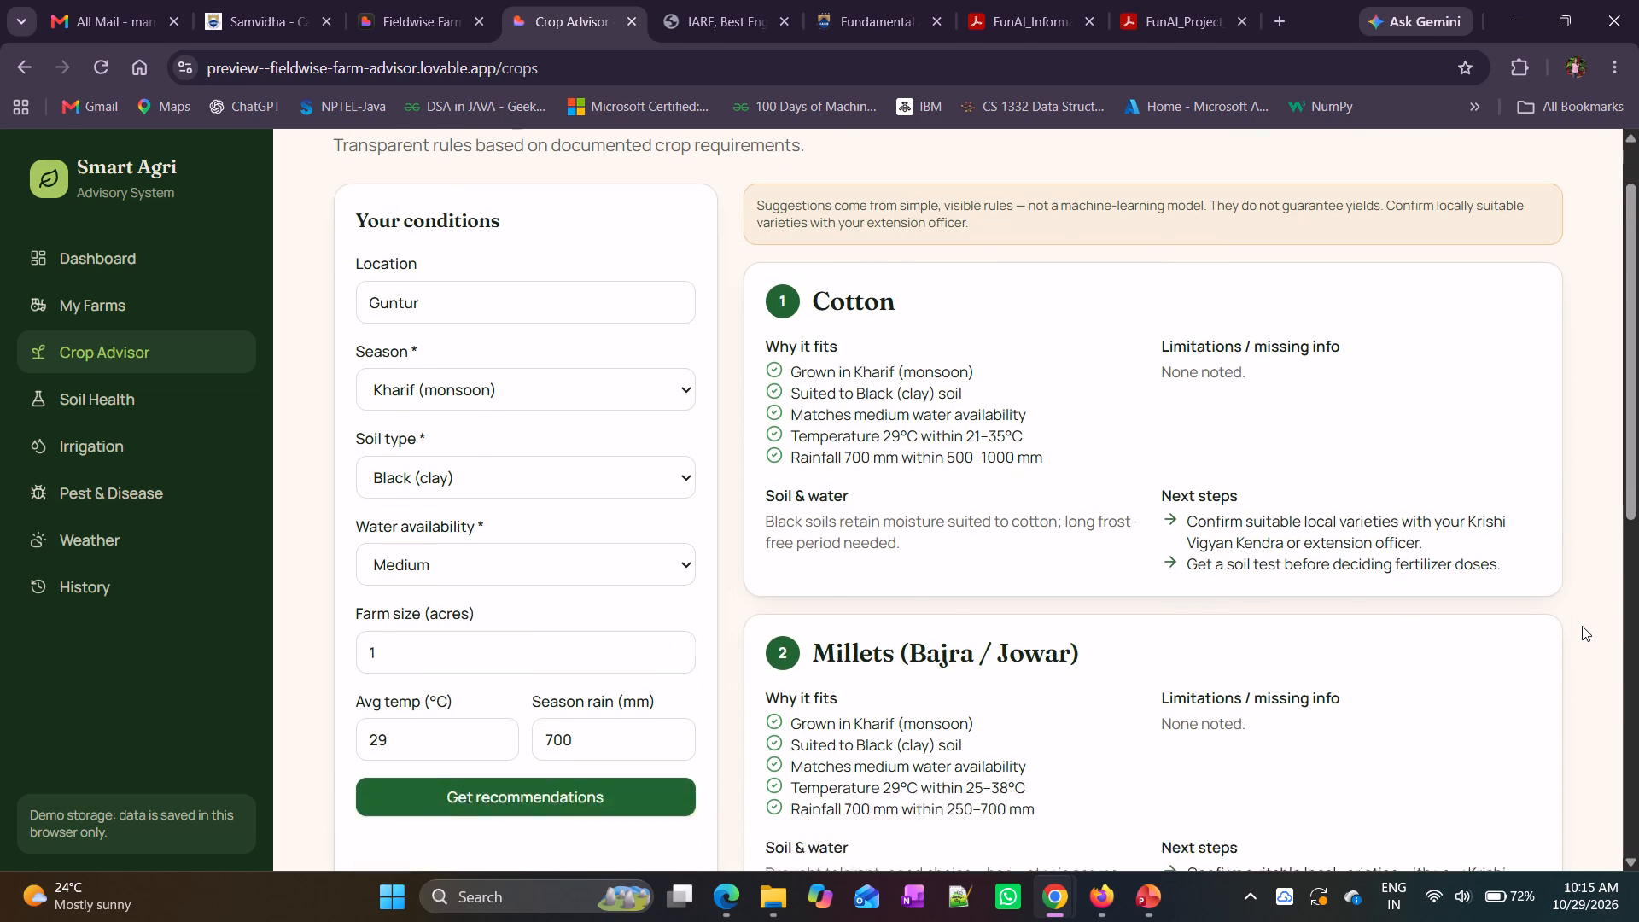
{"action": "scroll", "coordinate": [1582, 626], "scroll_direction": "down", "scroll_amount": 7}
{"action": "scroll", "coordinate": [1582, 626], "scroll_direction": "up", "scroll_amount": 2}
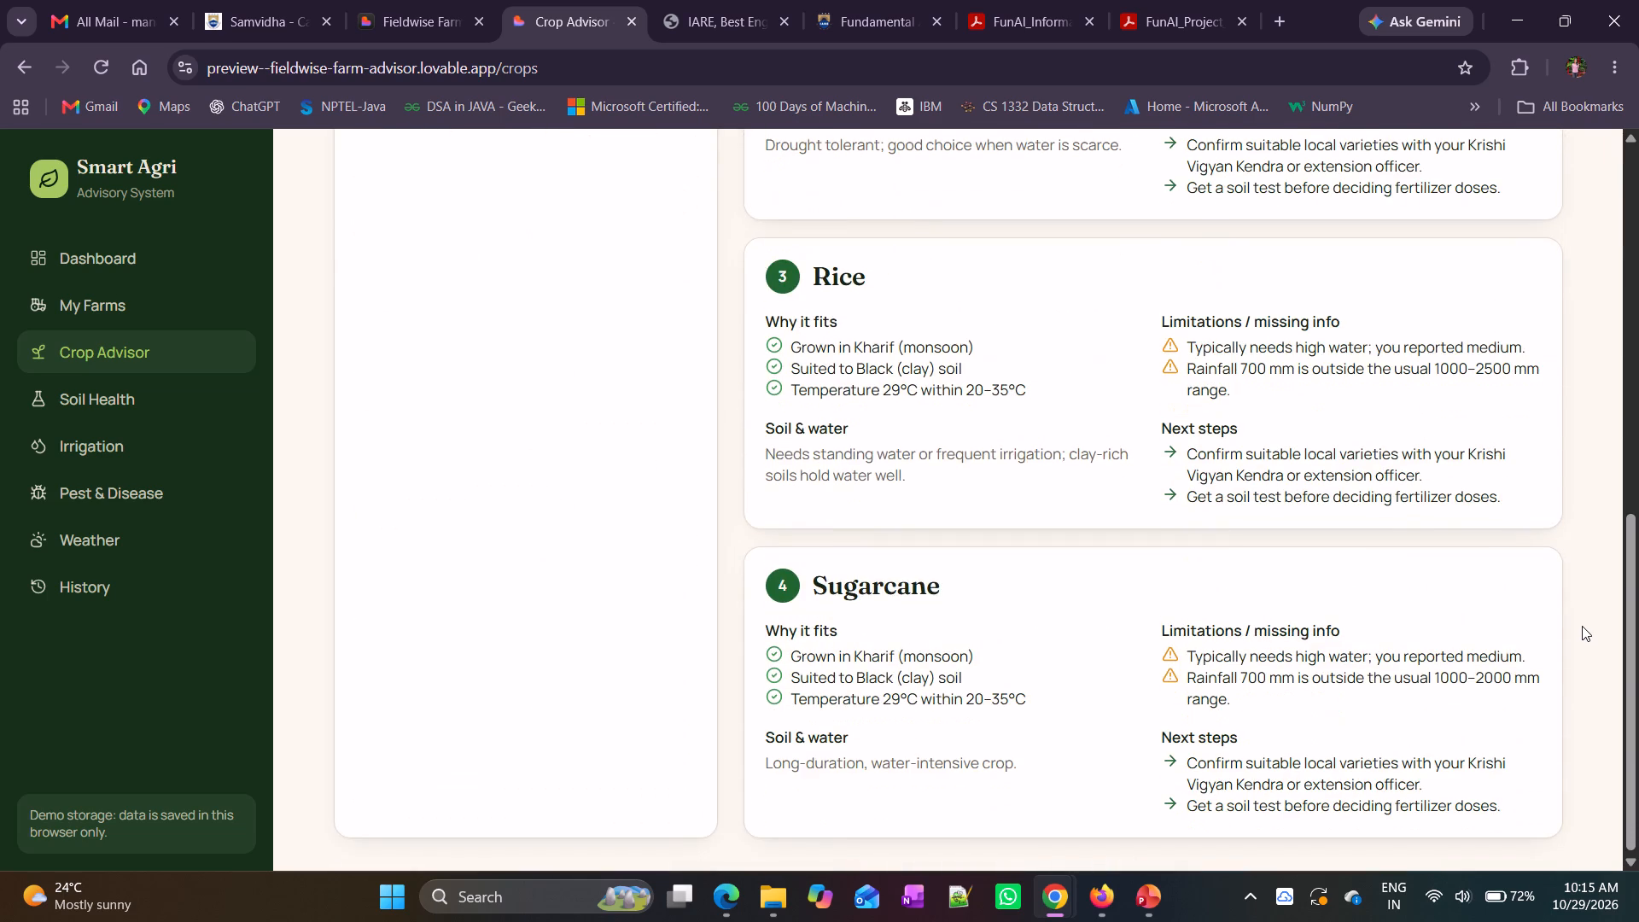
{"action": "scroll", "coordinate": [1582, 626], "scroll_direction": "up", "scroll_amount": 12}
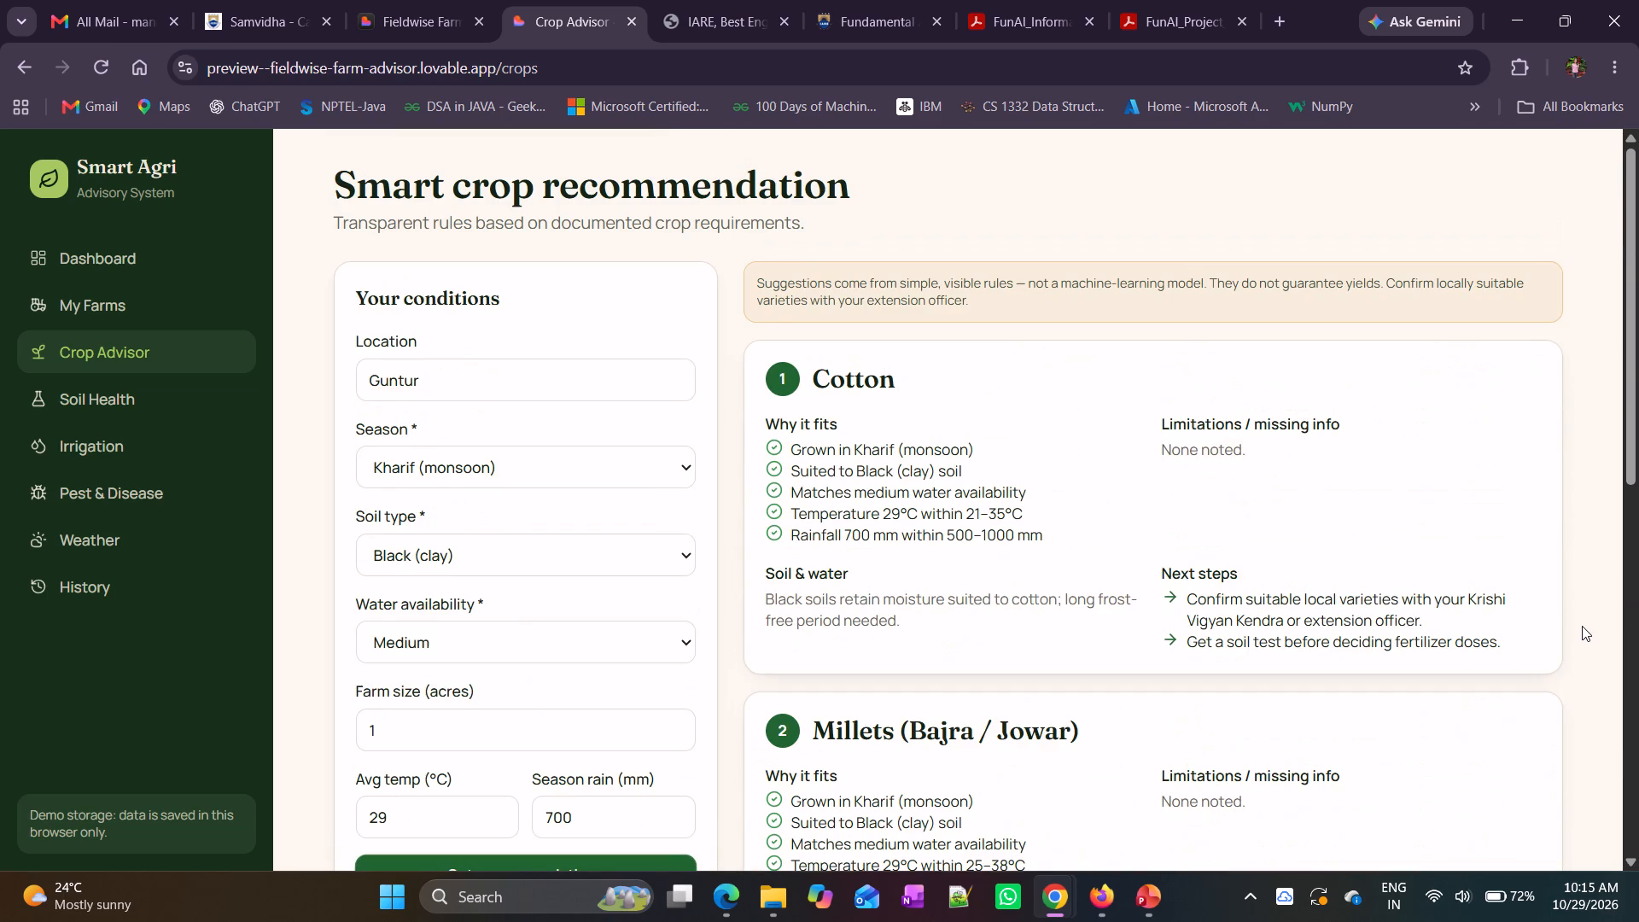
Capture a screenshot of the Crop Advisor page area, including the Smart Agri sidebar, the conditions form and the top recommendations.
{"action": "key", "text": "shift+super+s"}
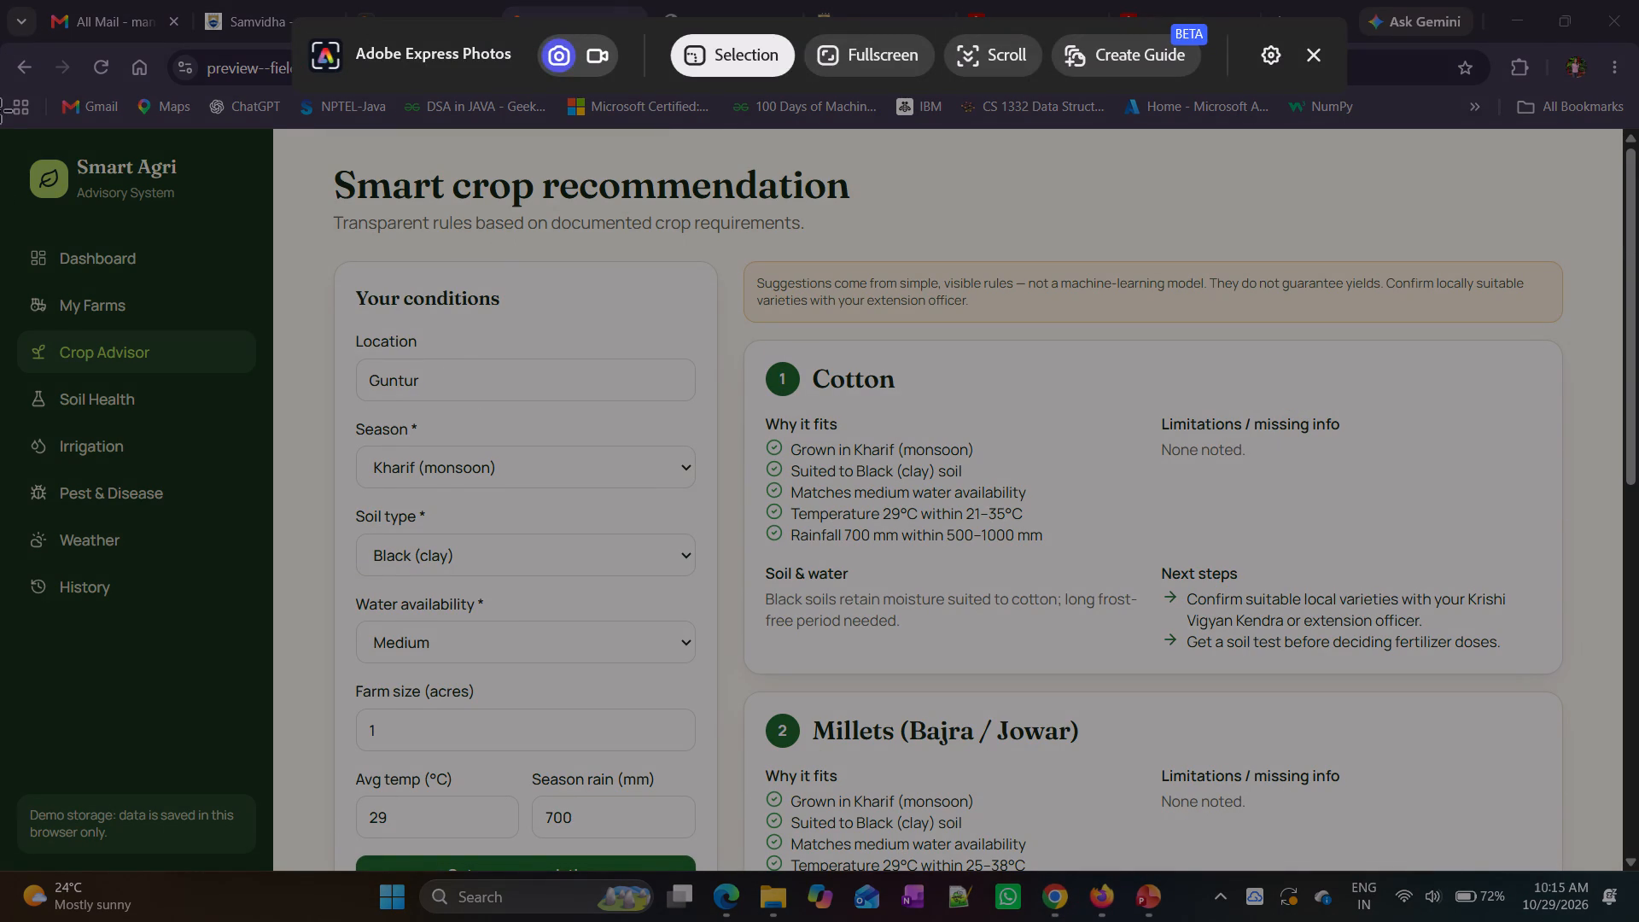
{"action": "left_click_drag", "start_coordinate": [0, 129], "coordinate": [1637, 893]}
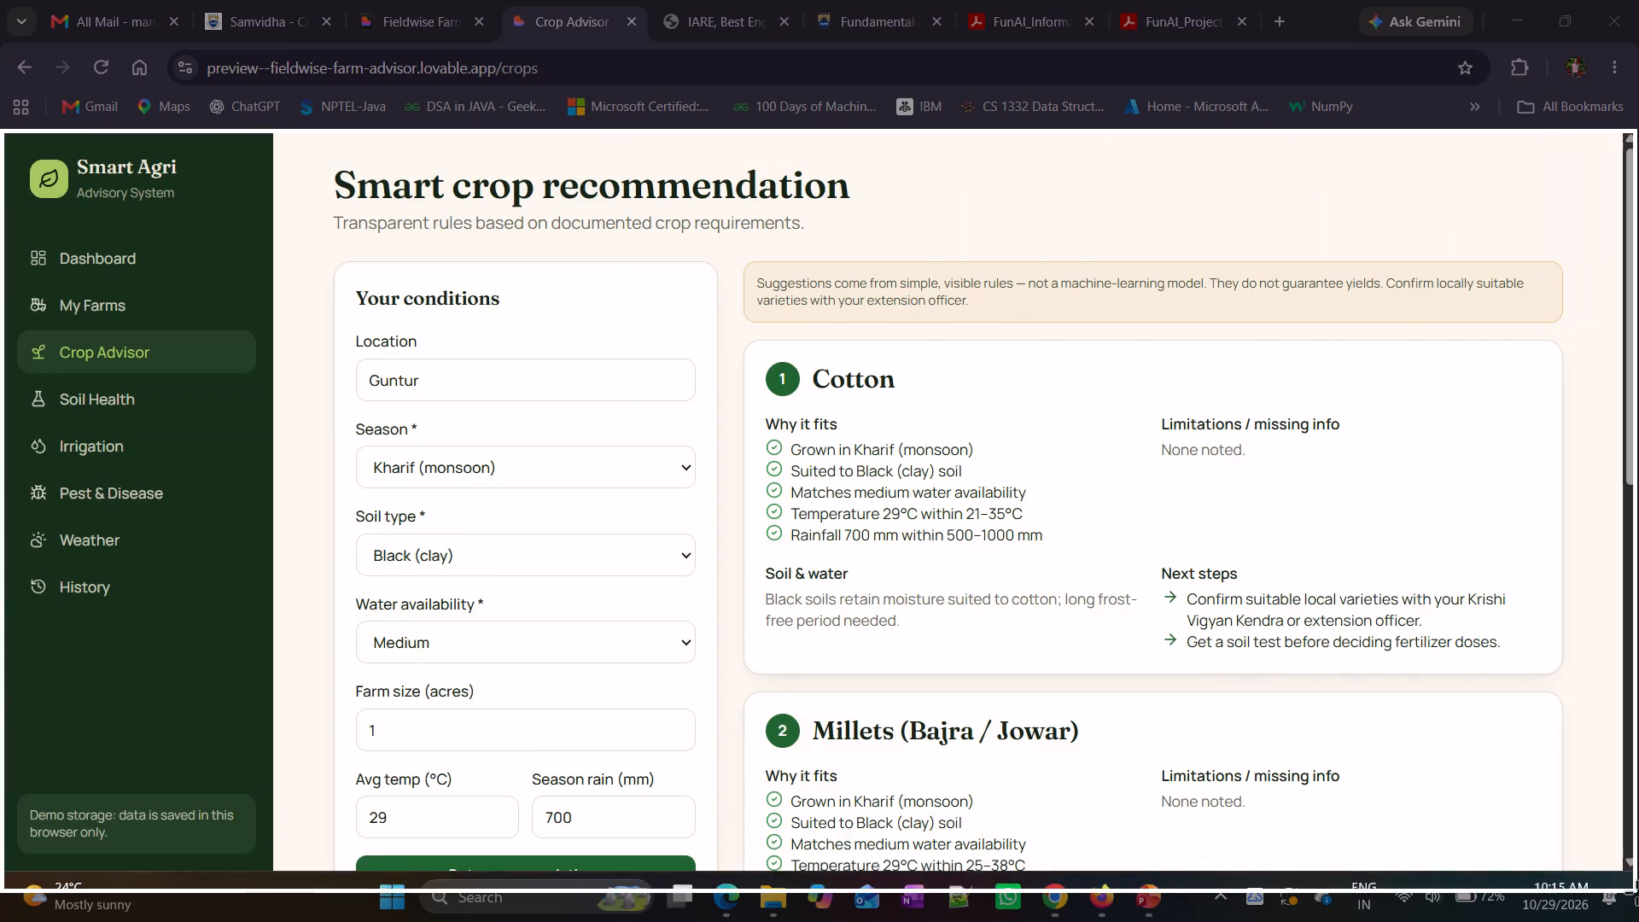
{"action": "left_click_drag", "start_coordinate": [1637, 893], "coordinate": [1625, 869]}
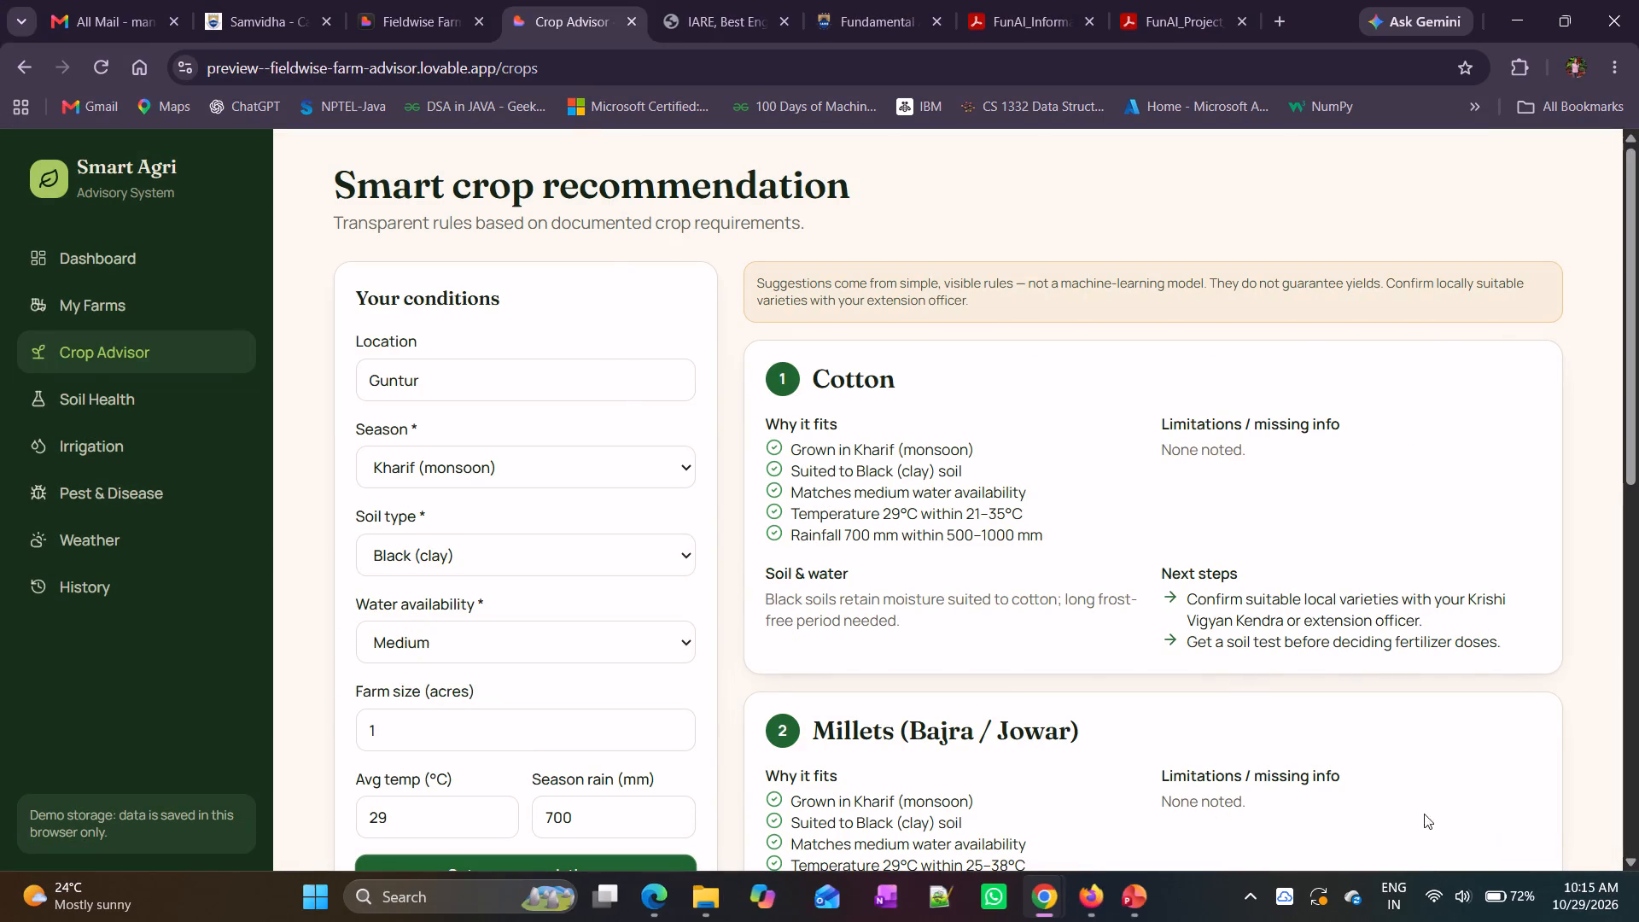
In PowerPoint, replace the old image on slide 13 with the captured Crop Advisor screenshot.
{"action": "key", "text": "alt+Tab"}
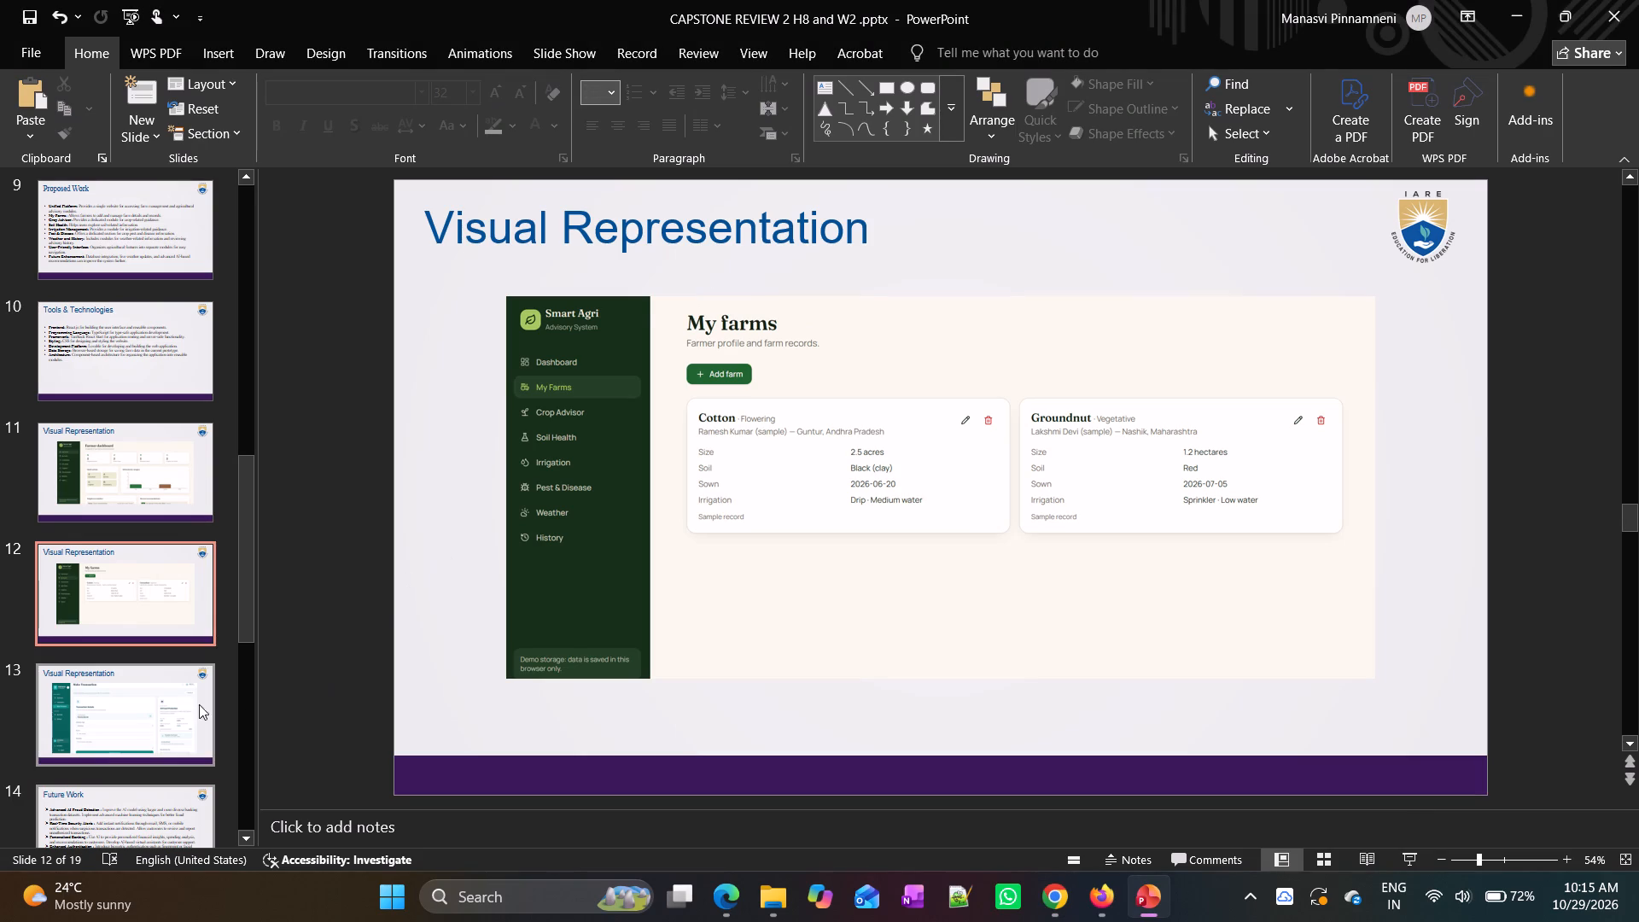
{"action": "left_click", "coordinate": [178, 703]}
{"action": "left_click", "coordinate": [768, 609]}
{"action": "key", "text": "Delete"}
{"action": "key", "text": "ctrl+v"}
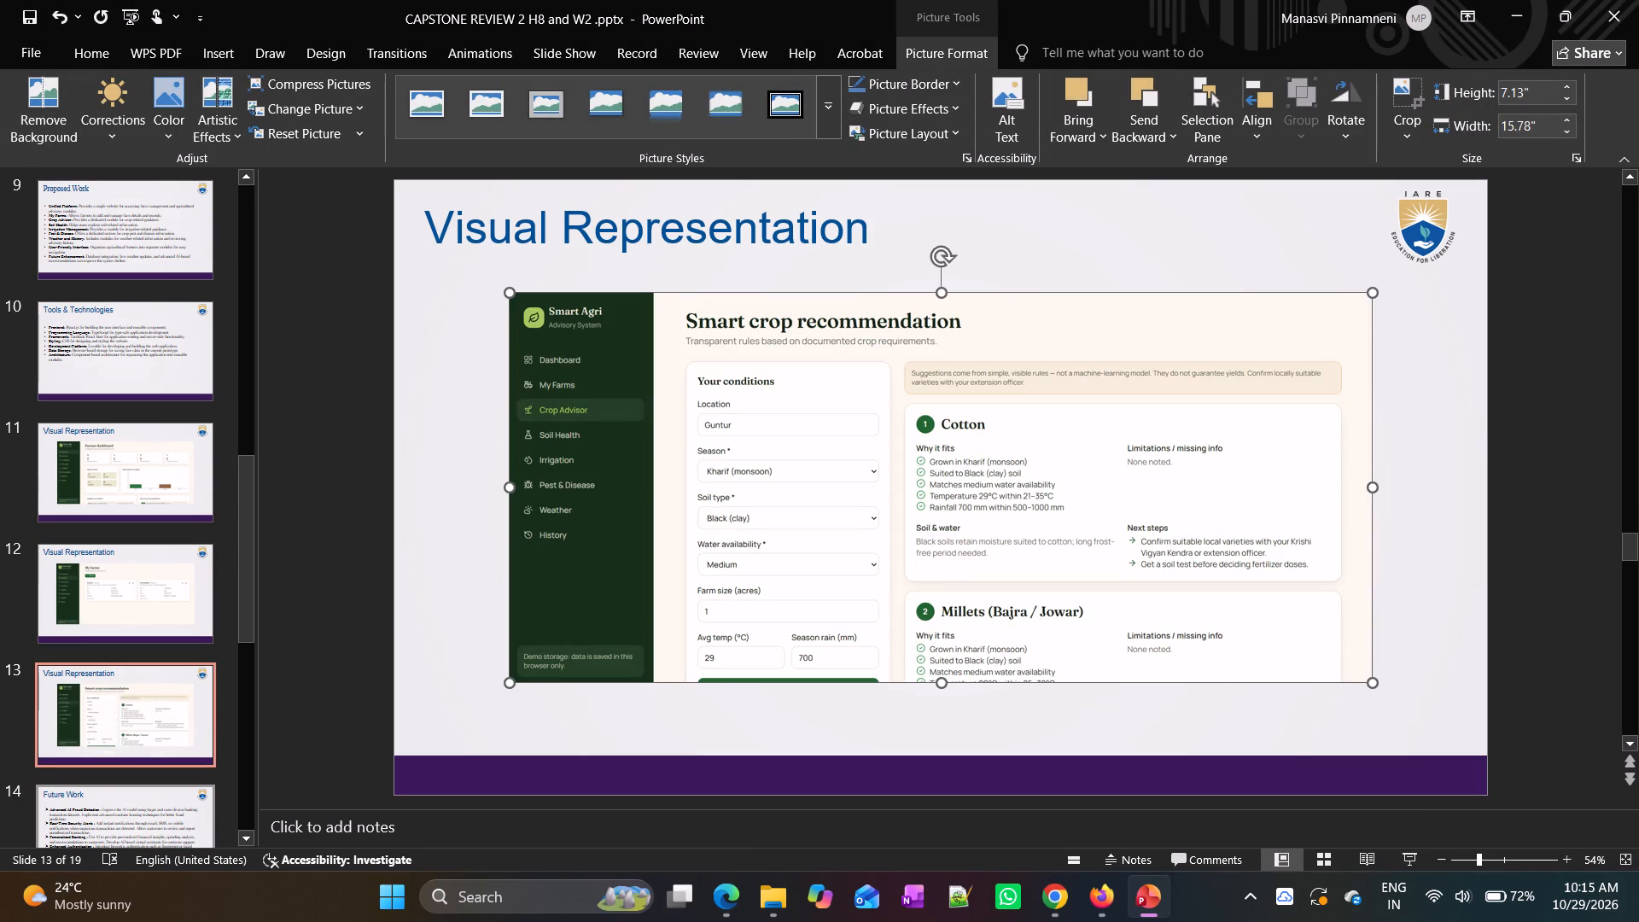
Enlarge the Crop Advisor screenshot on slide 13 to about 8.5" high and slightly over 17.5" wide, filling the space below the title.
{"action": "left_click_drag", "start_coordinate": [510, 482], "coordinate": [469, 478]}
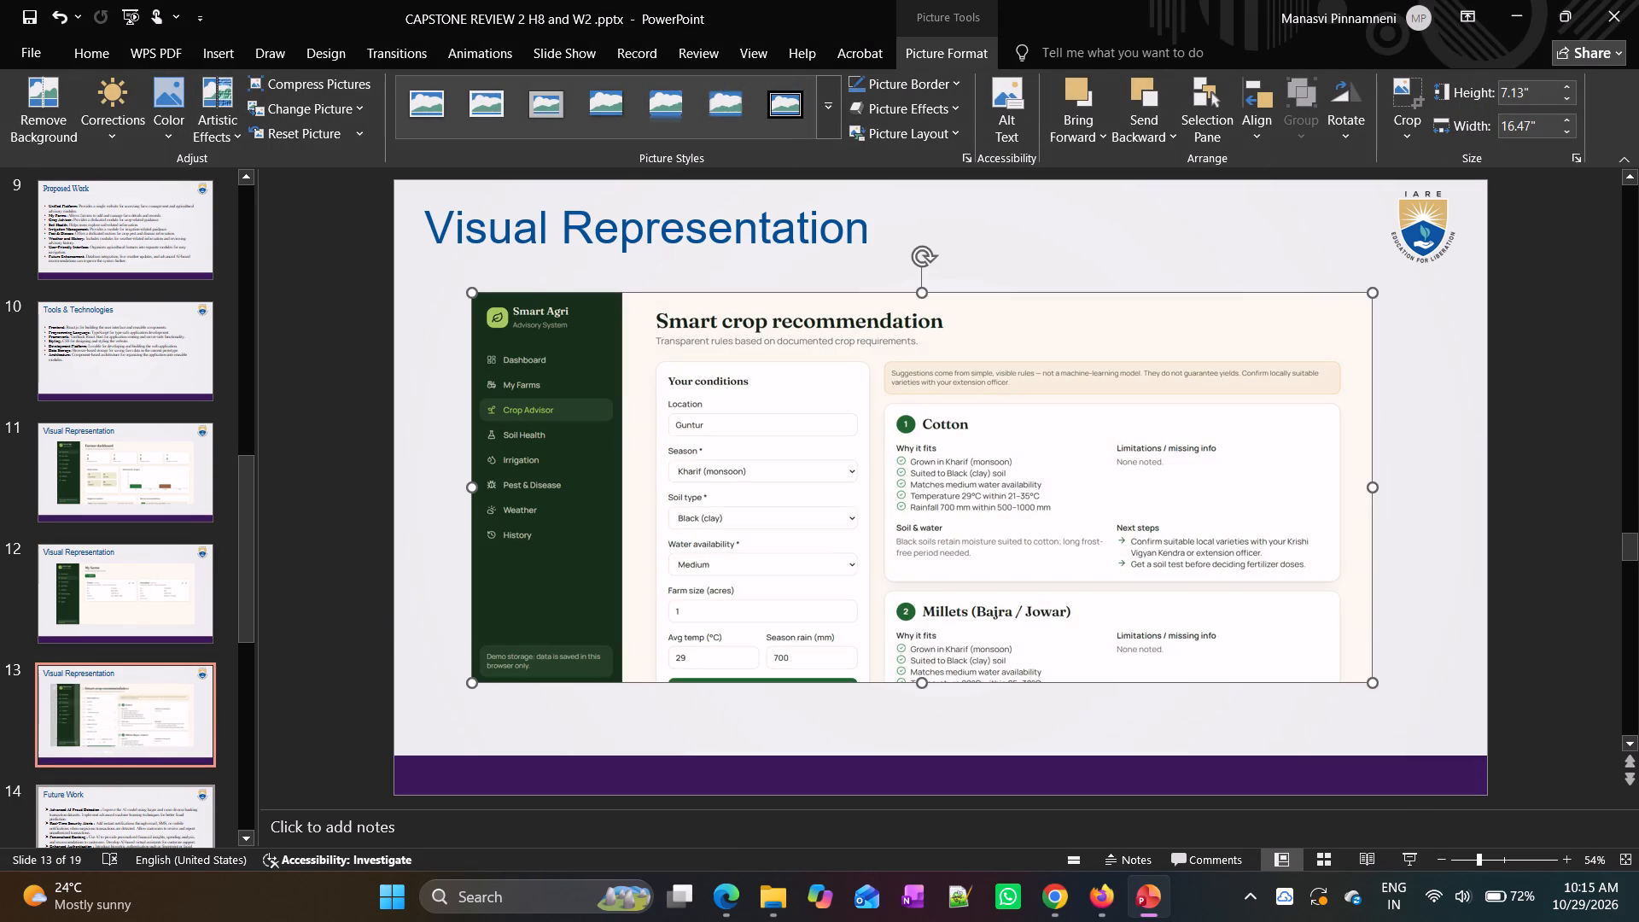
{"action": "left_click_drag", "start_coordinate": [1373, 491], "coordinate": [1405, 499]}
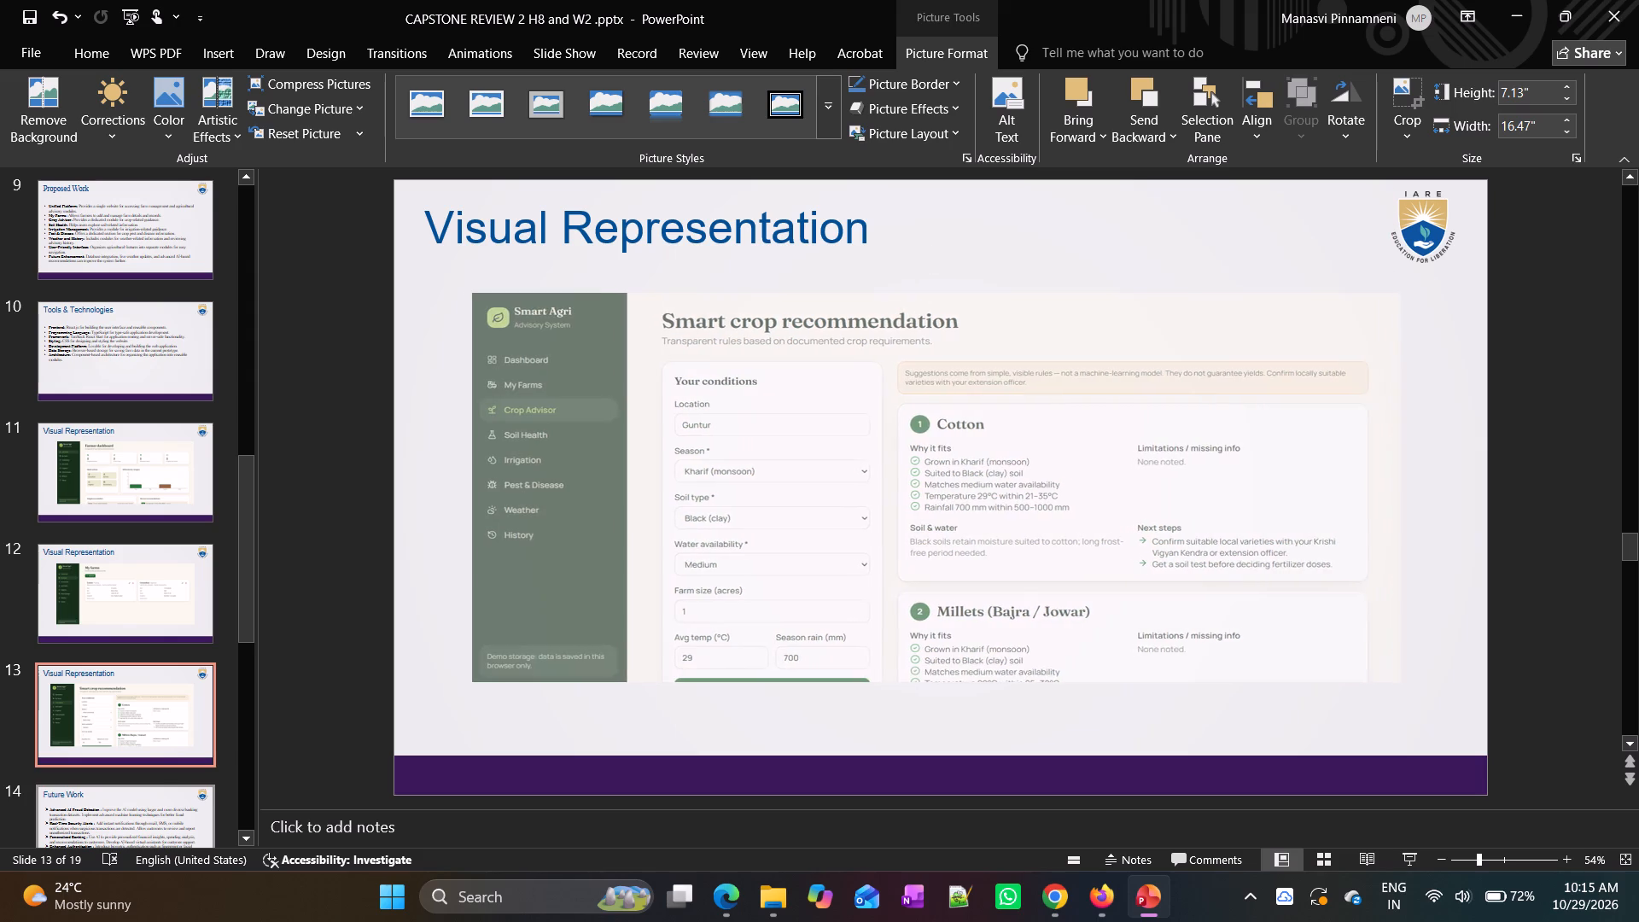
{"action": "left_click_drag", "start_coordinate": [1405, 499], "coordinate": [1428, 506]}
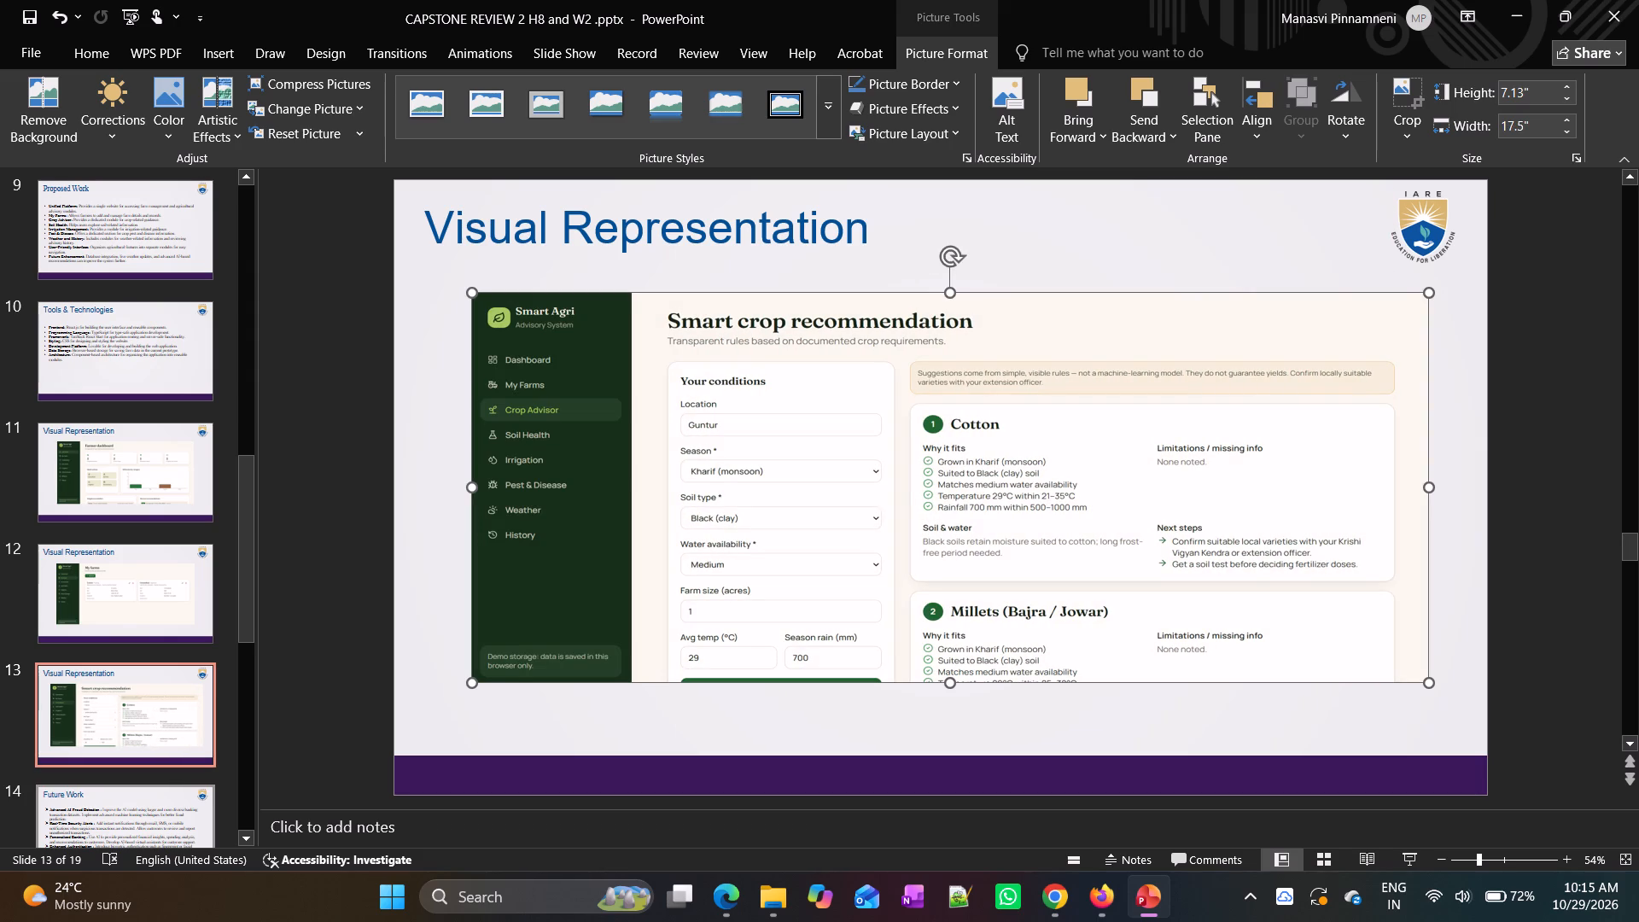
{"action": "left_click_drag", "start_coordinate": [949, 678], "coordinate": [952, 738]}
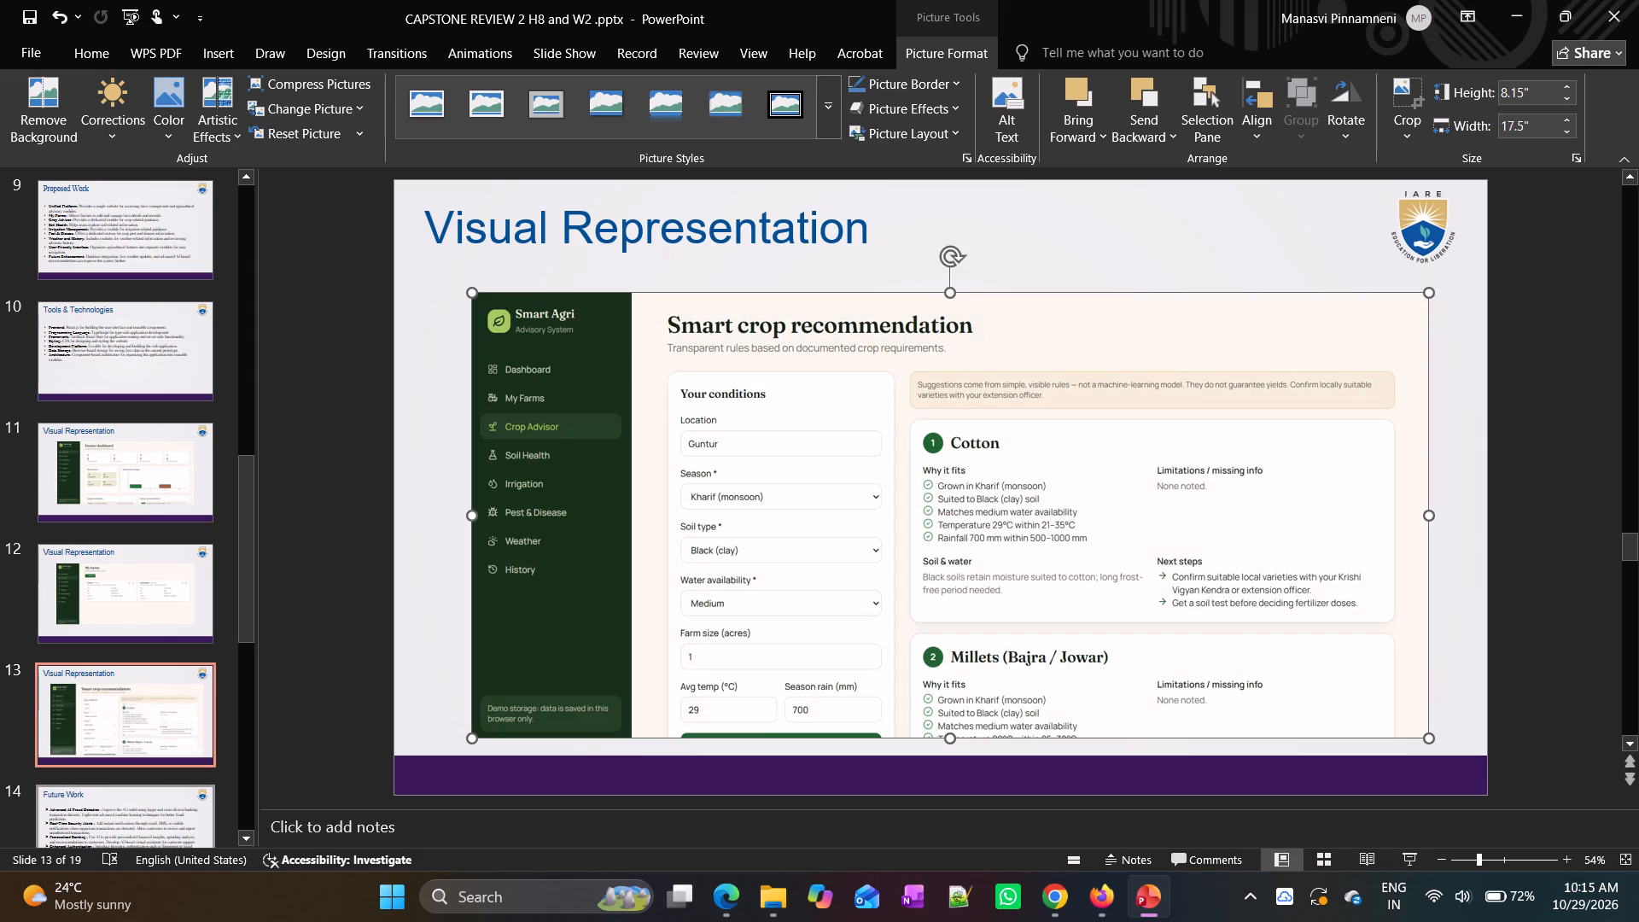
{"action": "left_click_drag", "start_coordinate": [954, 291], "coordinate": [954, 274]}
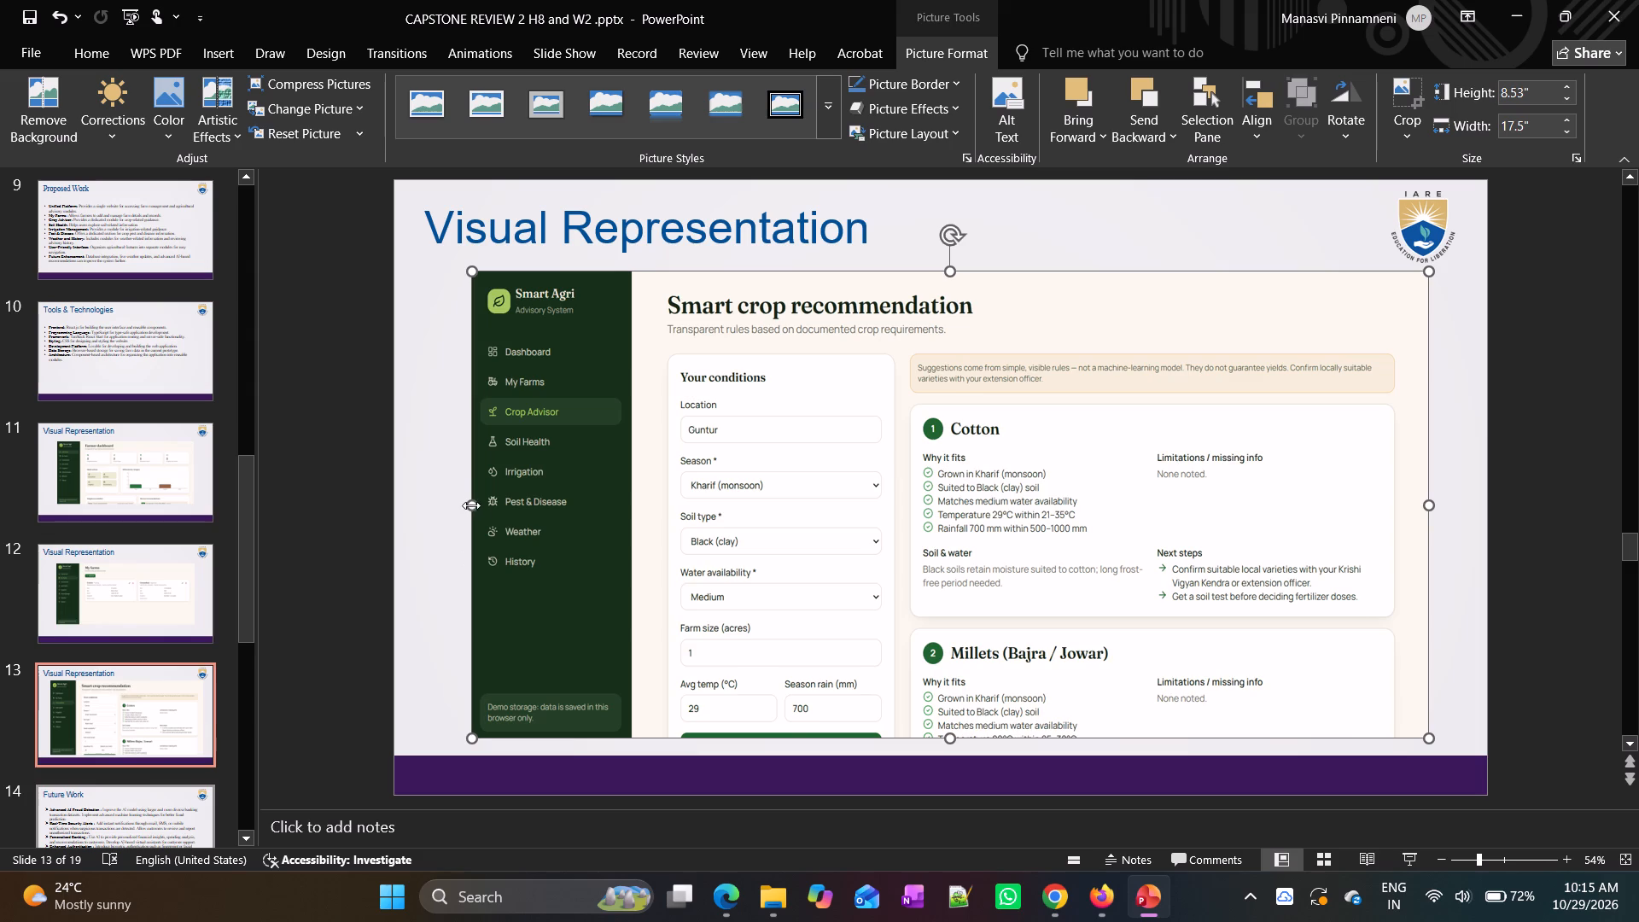
{"action": "left_click_drag", "start_coordinate": [471, 505], "coordinate": [458, 505]}
Enlarge the My Farms screenshot on slide 12 to about 7.75" high and 17.25" wide.
{"action": "left_click", "coordinate": [153, 560]}
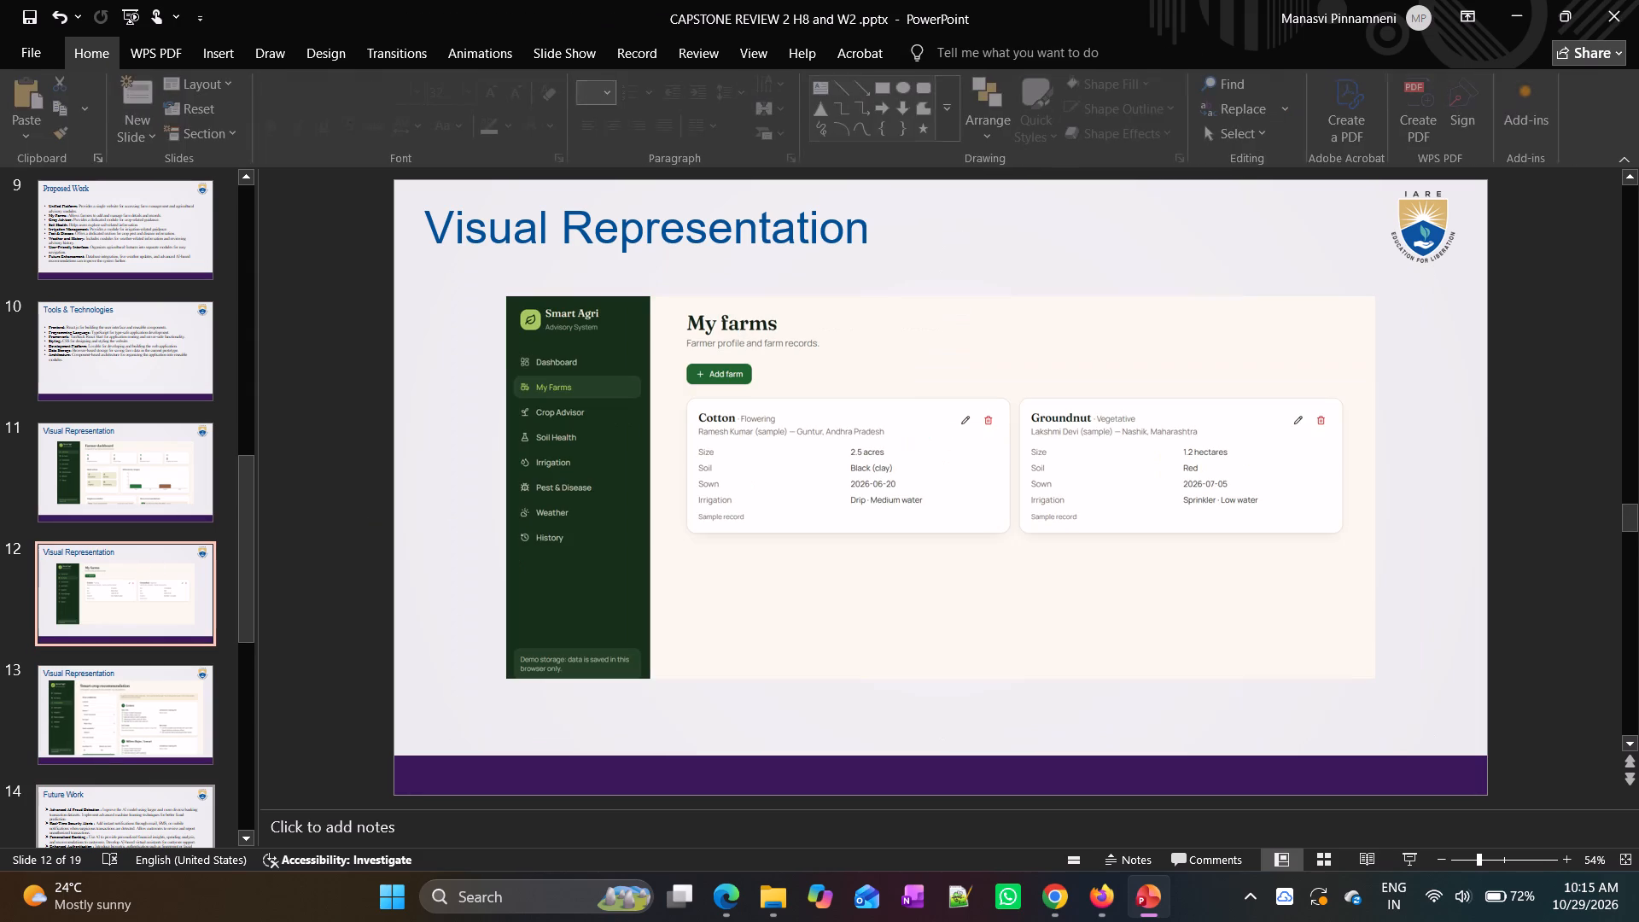
{"action": "left_click", "coordinate": [520, 487]}
{"action": "left_click_drag", "start_coordinate": [499, 493], "coordinate": [500, 493]}
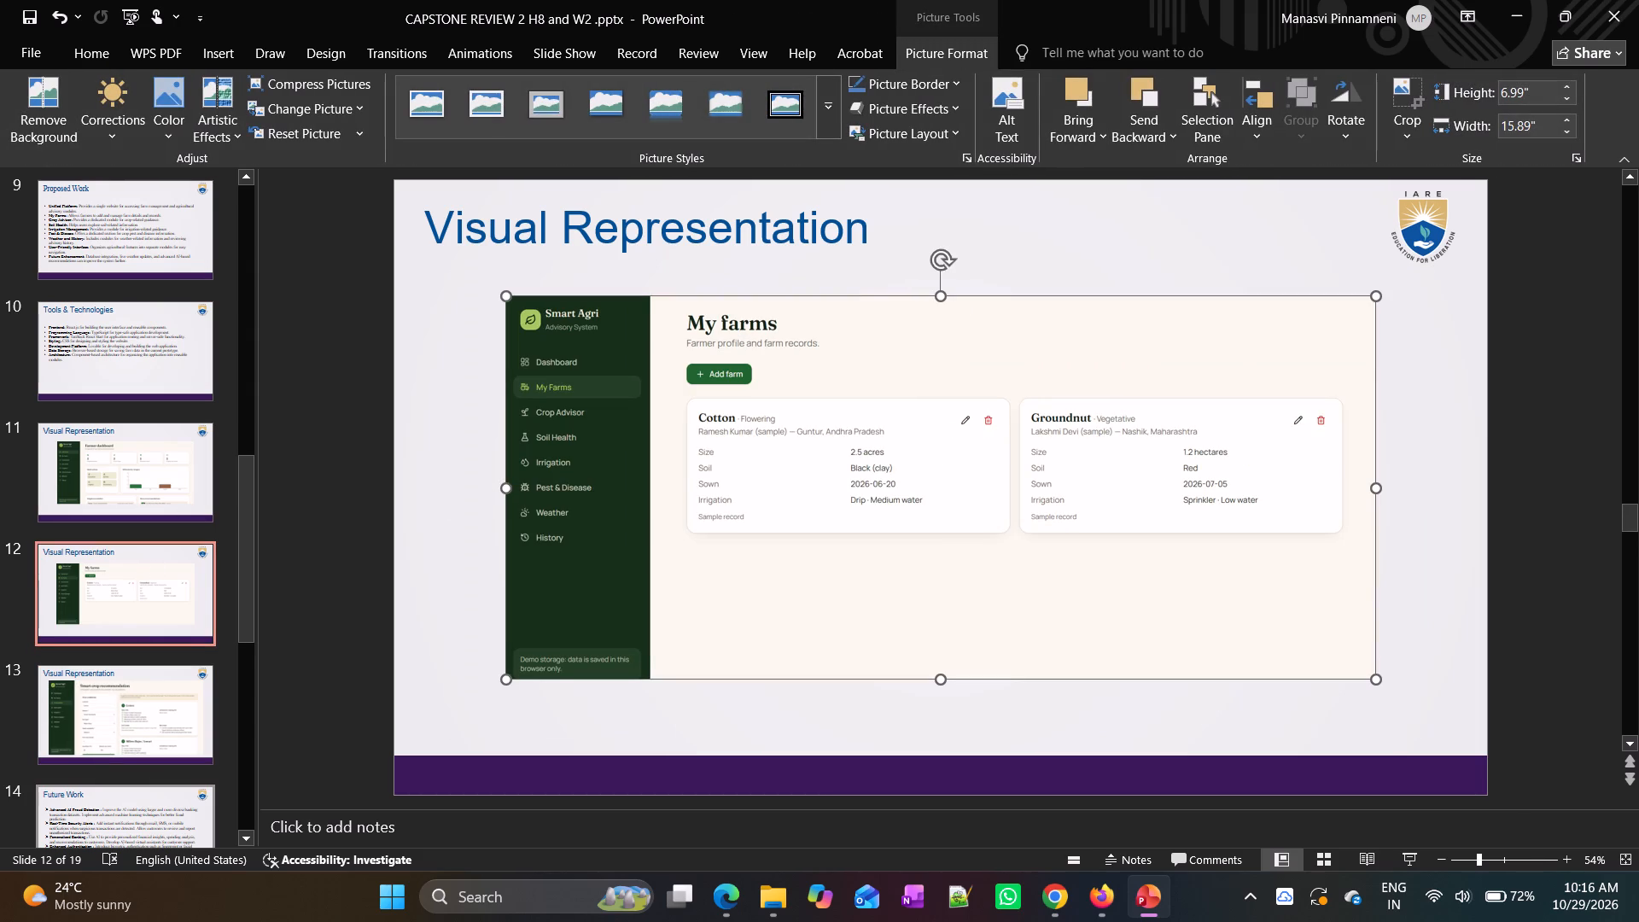
{"action": "left_click_drag", "start_coordinate": [500, 493], "coordinate": [455, 488]}
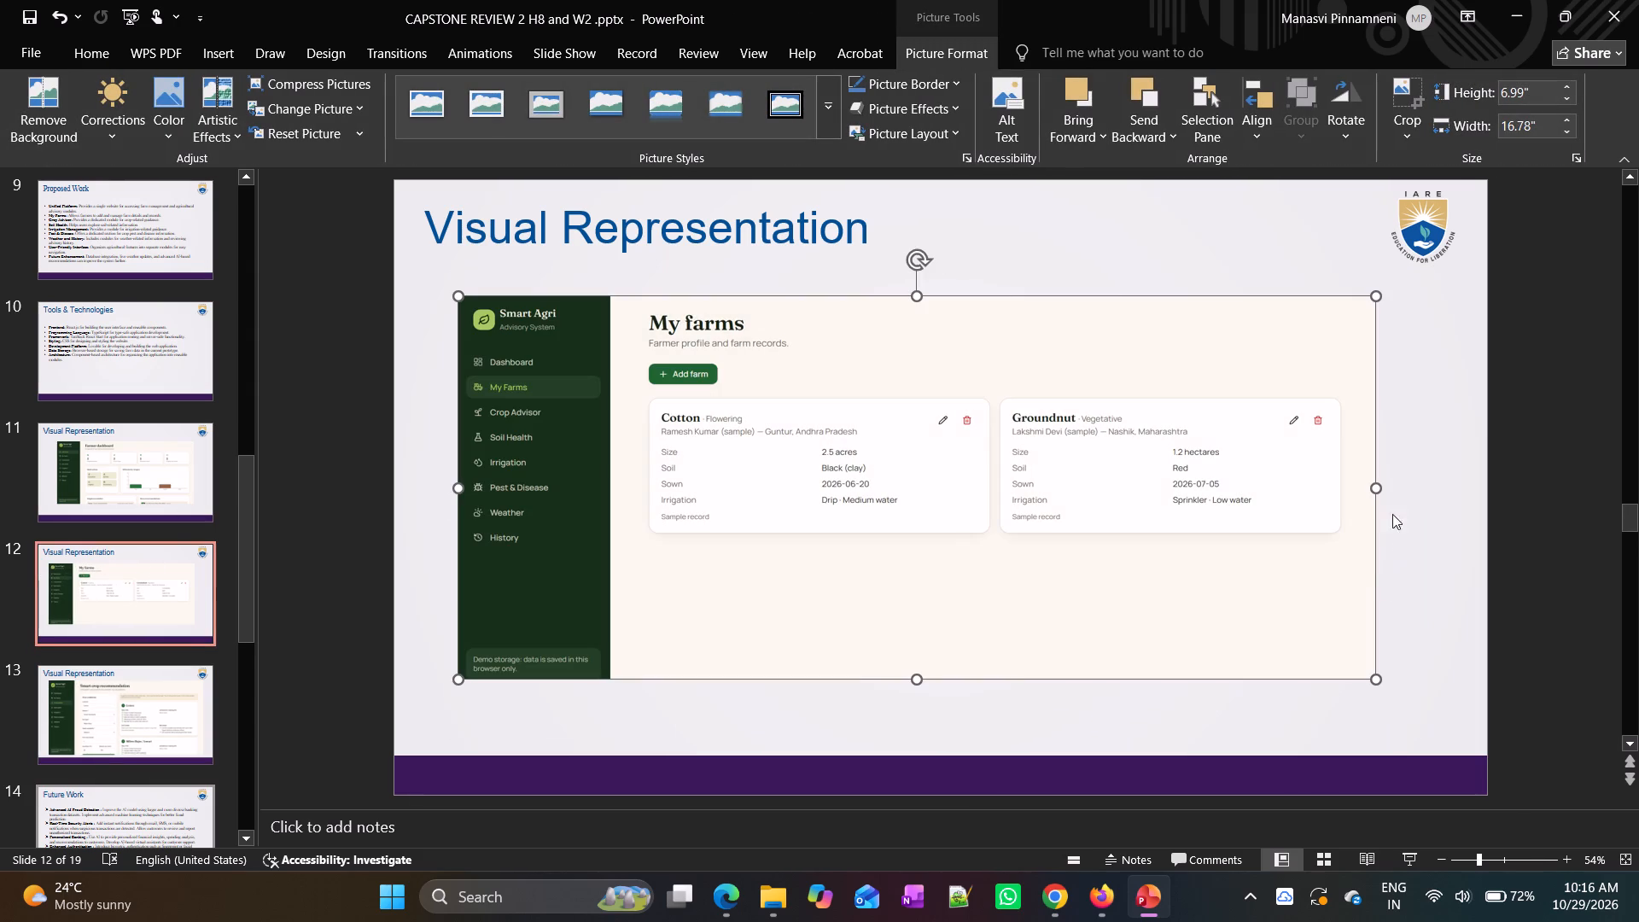
{"action": "left_click_drag", "start_coordinate": [1373, 484], "coordinate": [1402, 493]}
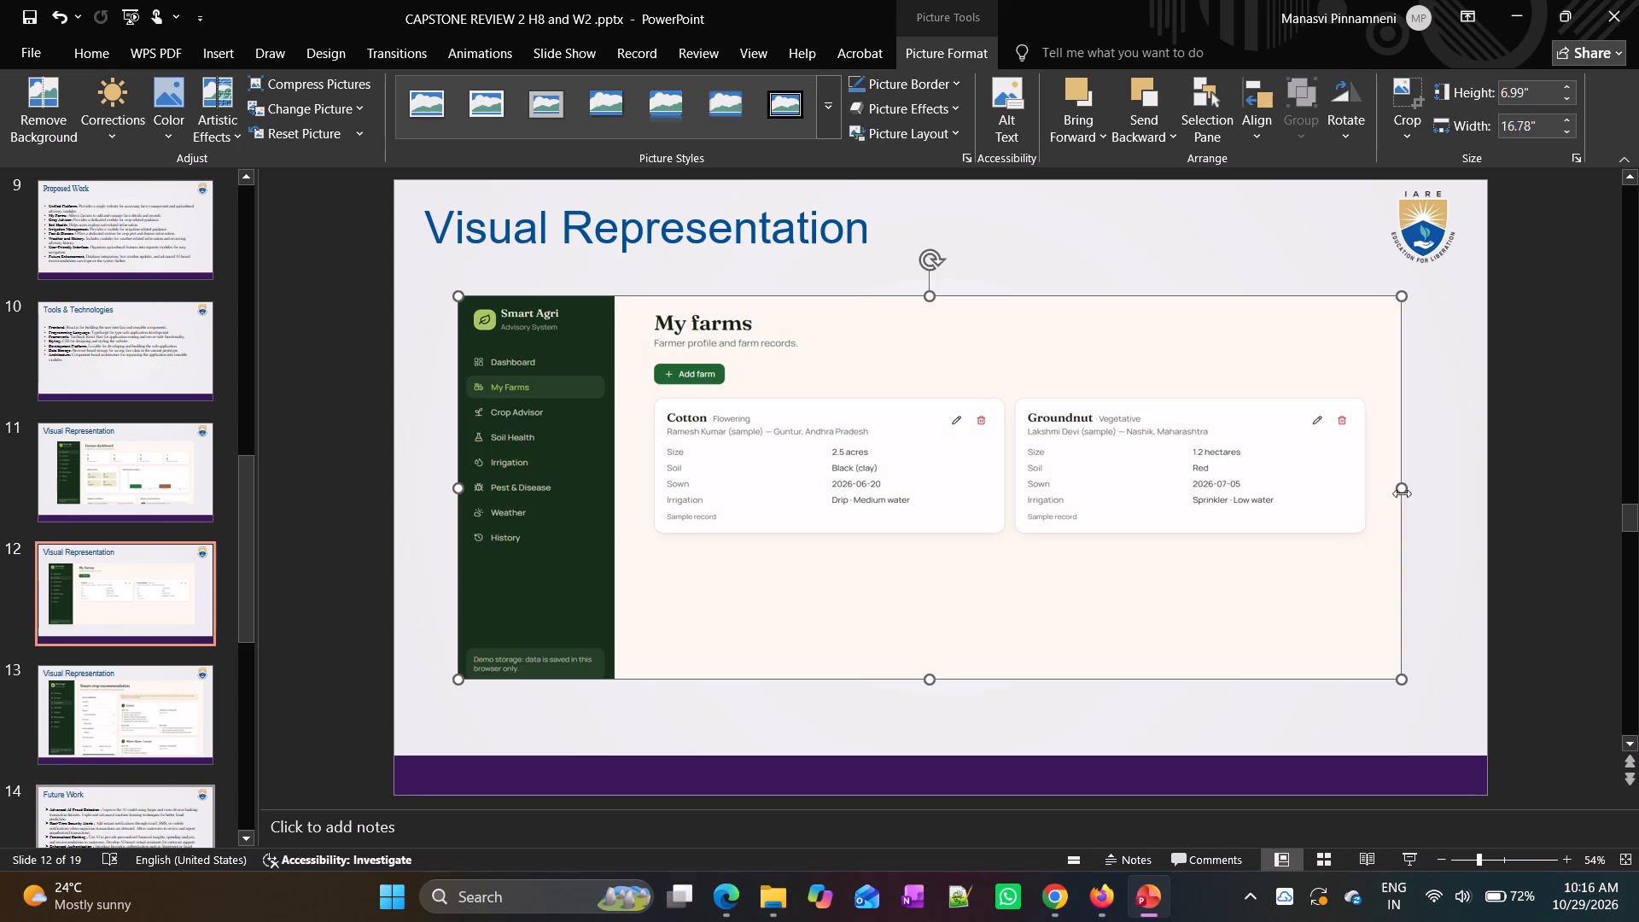
{"action": "left_click_drag", "start_coordinate": [926, 679], "coordinate": [927, 719]}
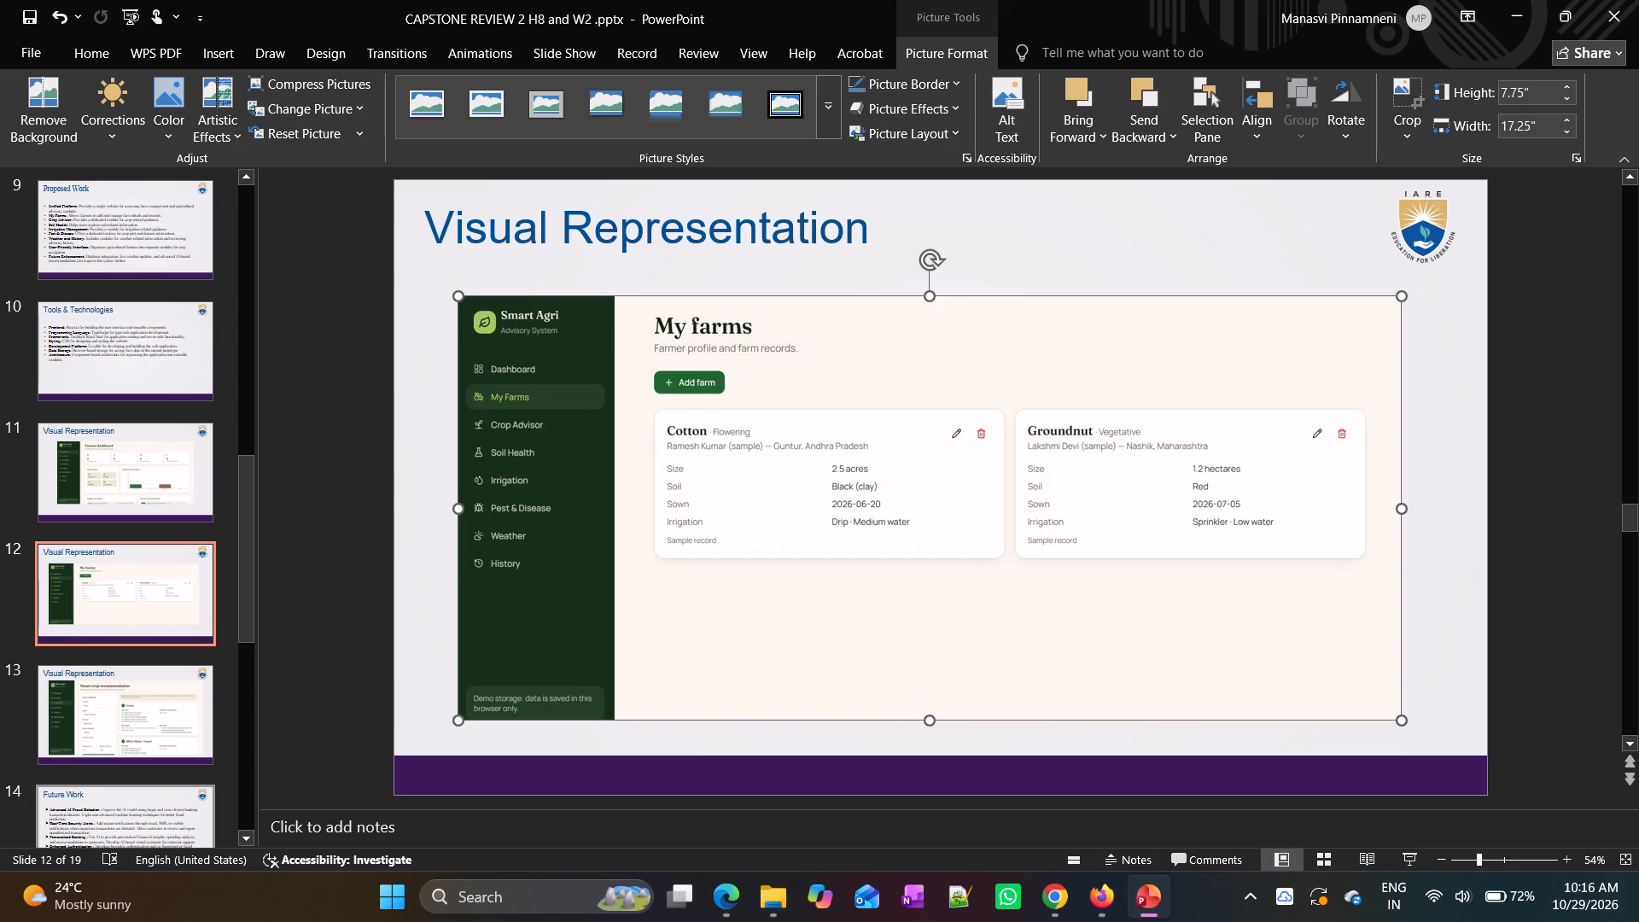
{"action": "left_click", "coordinate": [932, 296]}
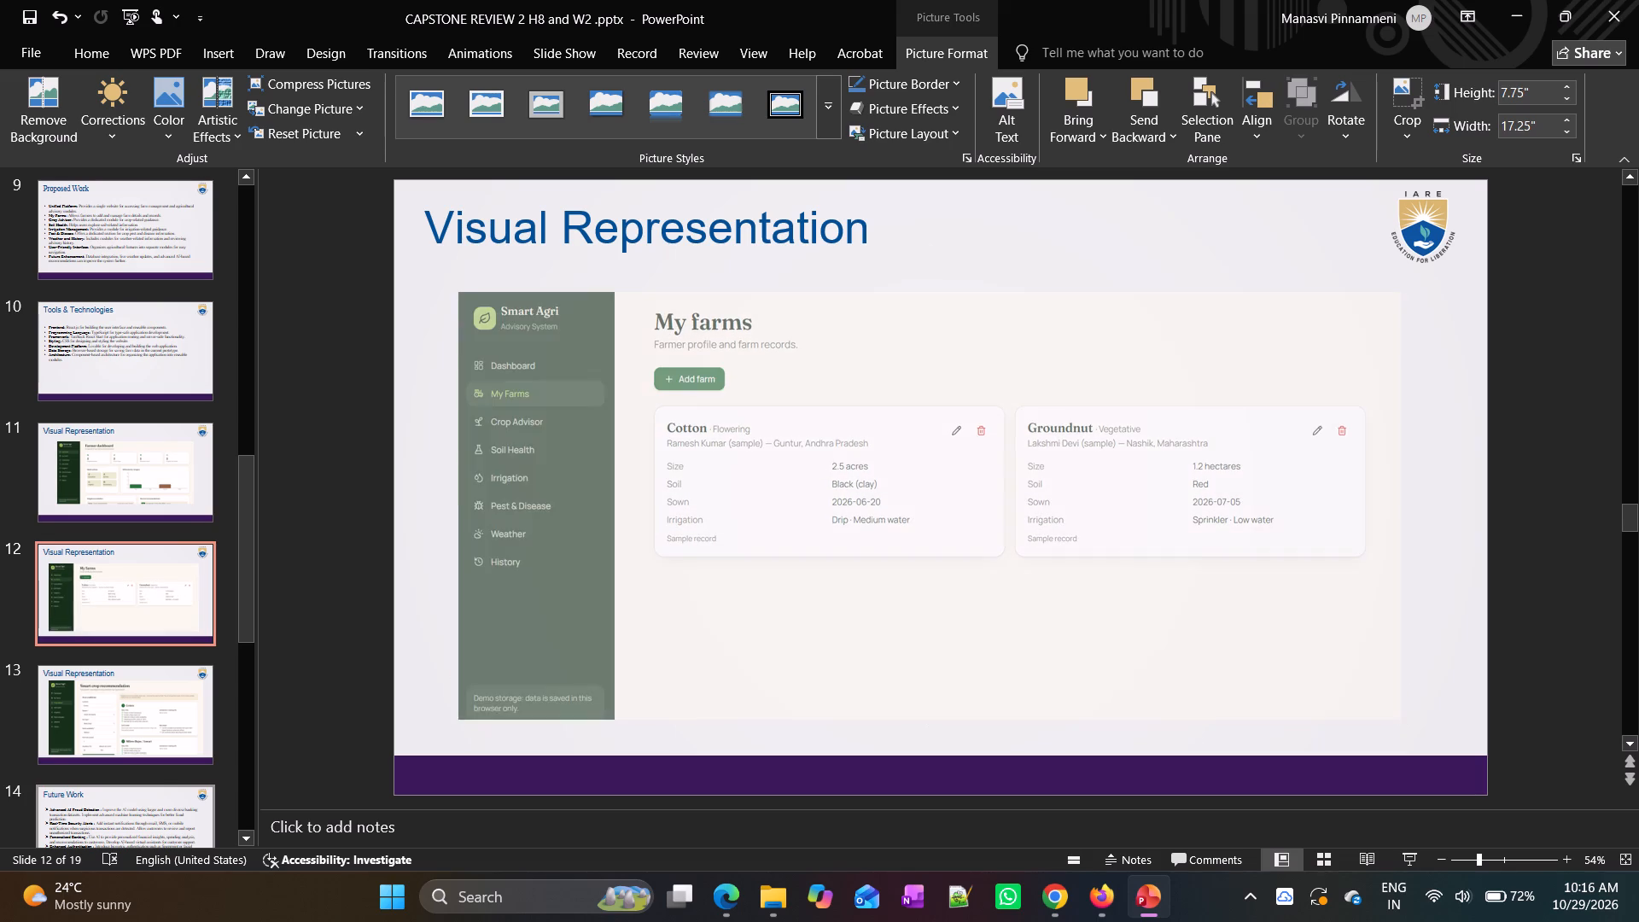
Enlarge the Farmer dashboard screenshot on slide 11 to about 17.5" wide and stretch its height to fill the space below the title.
{"action": "left_click", "coordinate": [209, 446]}
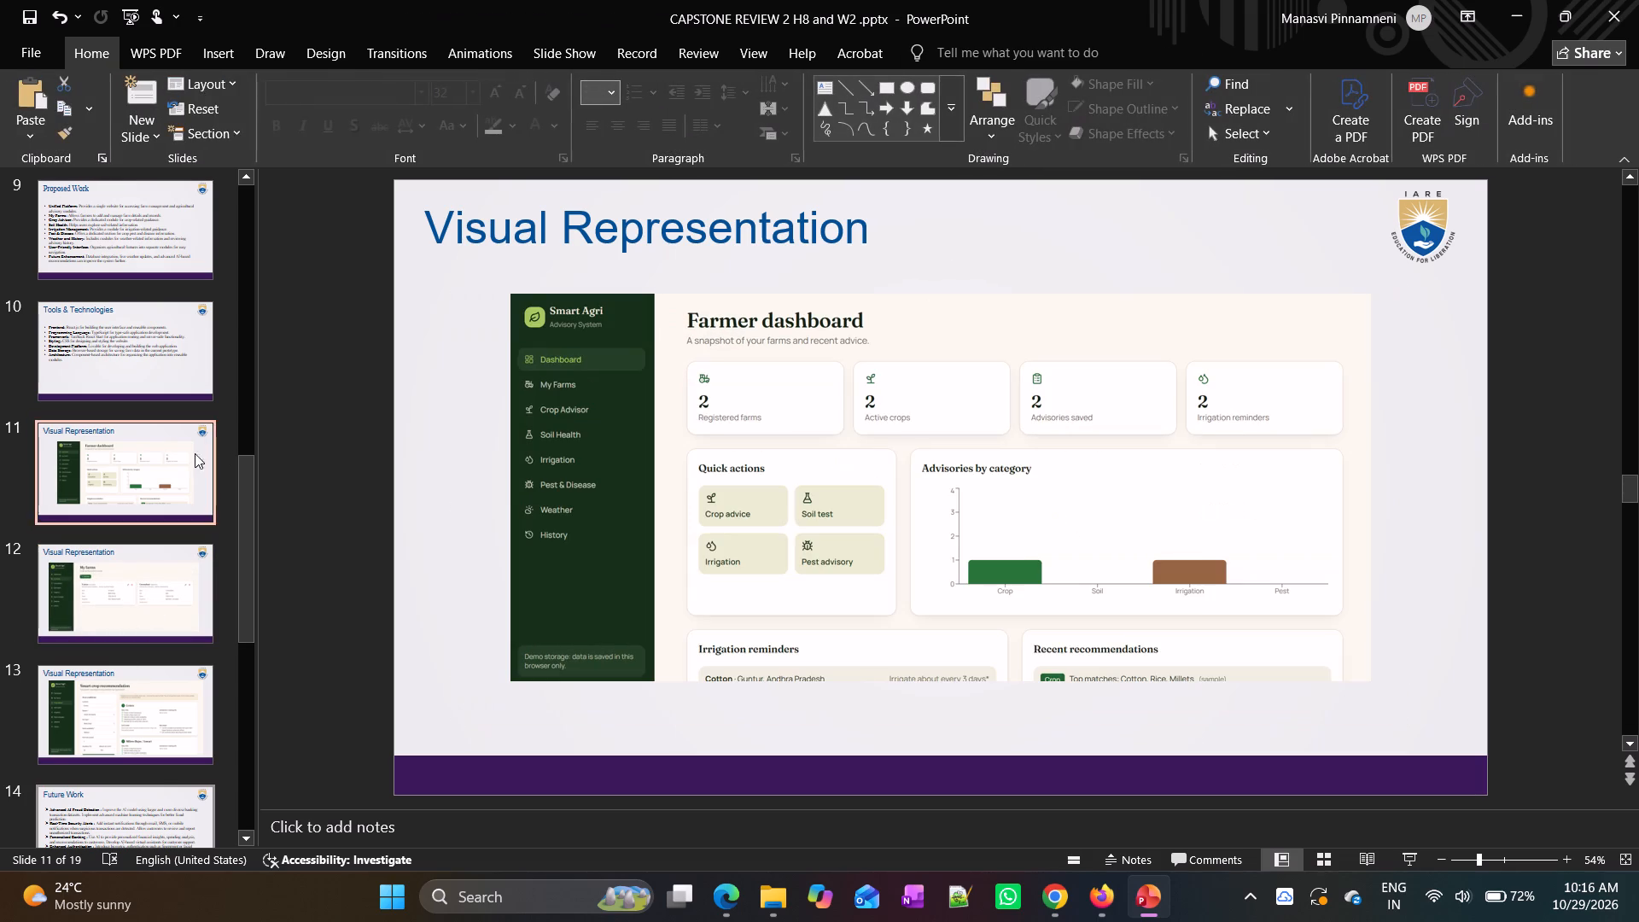
{"action": "left_click", "coordinate": [814, 477]}
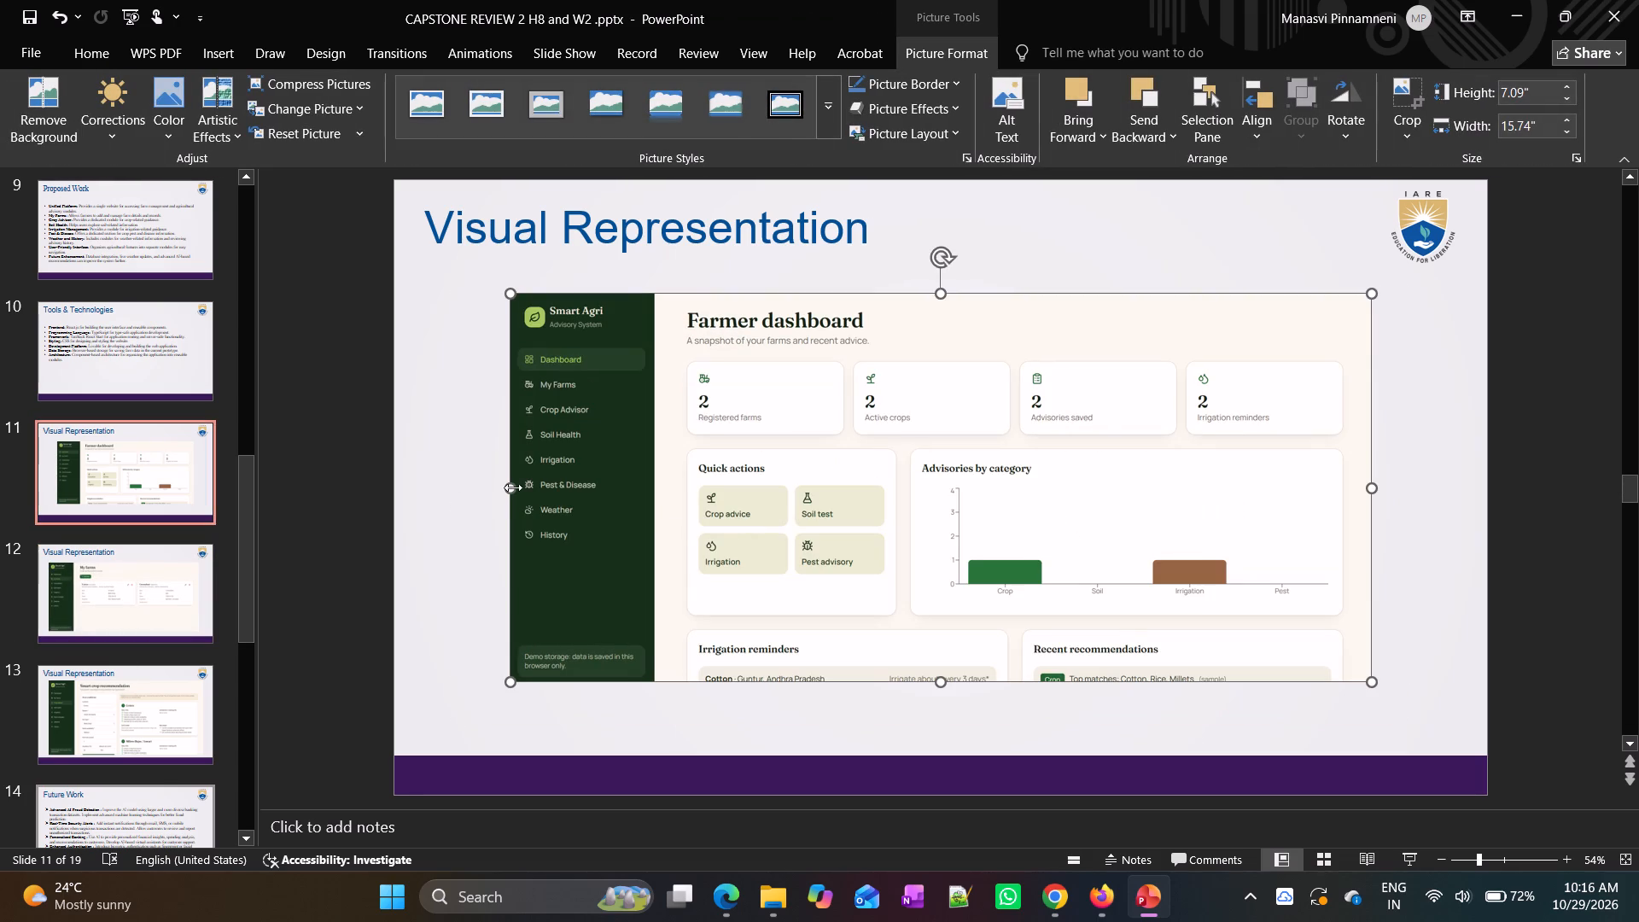
{"action": "left_click_drag", "start_coordinate": [513, 487], "coordinate": [458, 478]}
{"action": "left_click_drag", "start_coordinate": [1370, 489], "coordinate": [1399, 495]}
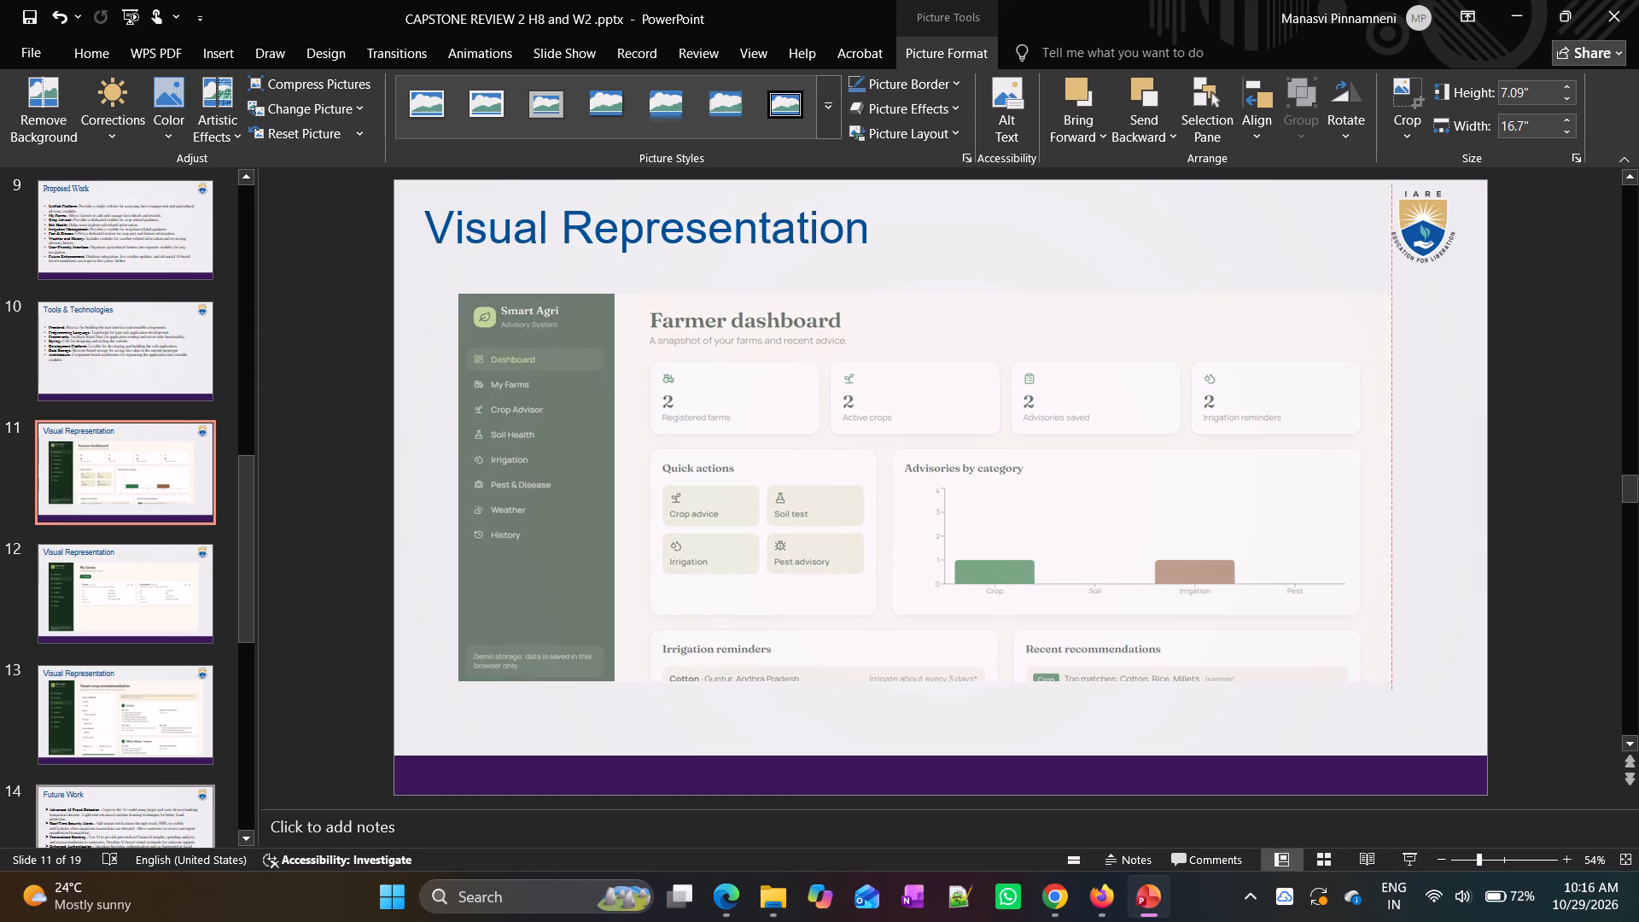
{"action": "left_click_drag", "start_coordinate": [1399, 495], "coordinate": [1418, 501]}
{"action": "left_click_drag", "start_coordinate": [935, 683], "coordinate": [935, 713]}
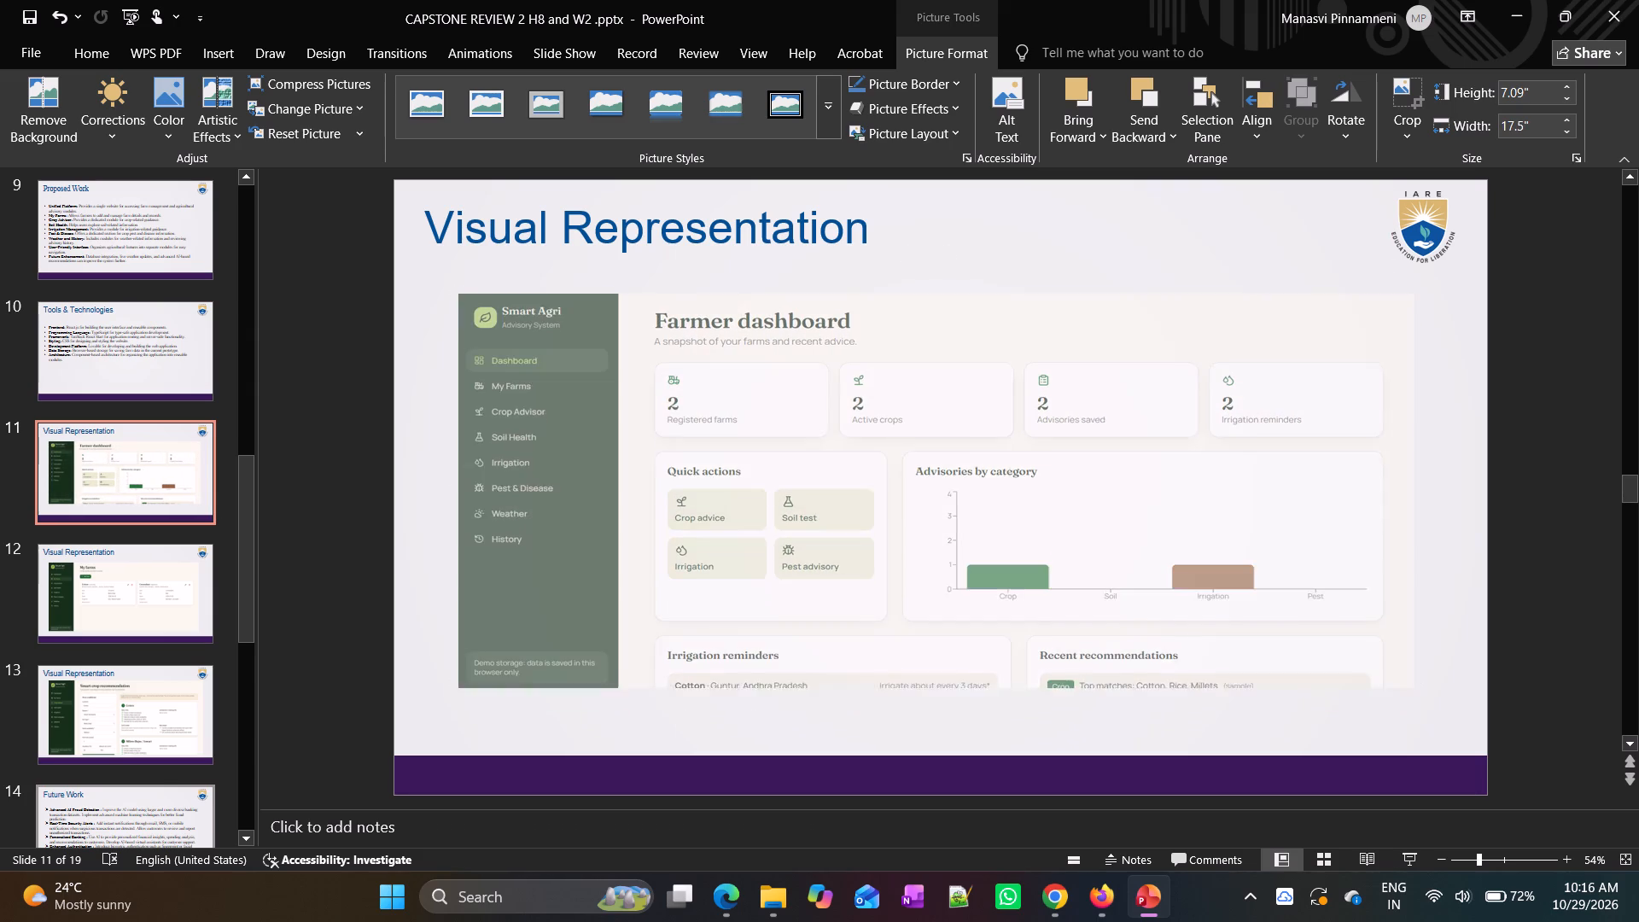
{"action": "left_click_drag", "start_coordinate": [935, 713], "coordinate": [936, 728]}
{"action": "left_click_drag", "start_coordinate": [936, 295], "coordinate": [936, 280]}
{"action": "left_click", "coordinate": [413, 555]}
In Chrome, look at the site's Soil Health page and the FunAI information packet PDF.
{"action": "left_click", "coordinate": [177, 684]}
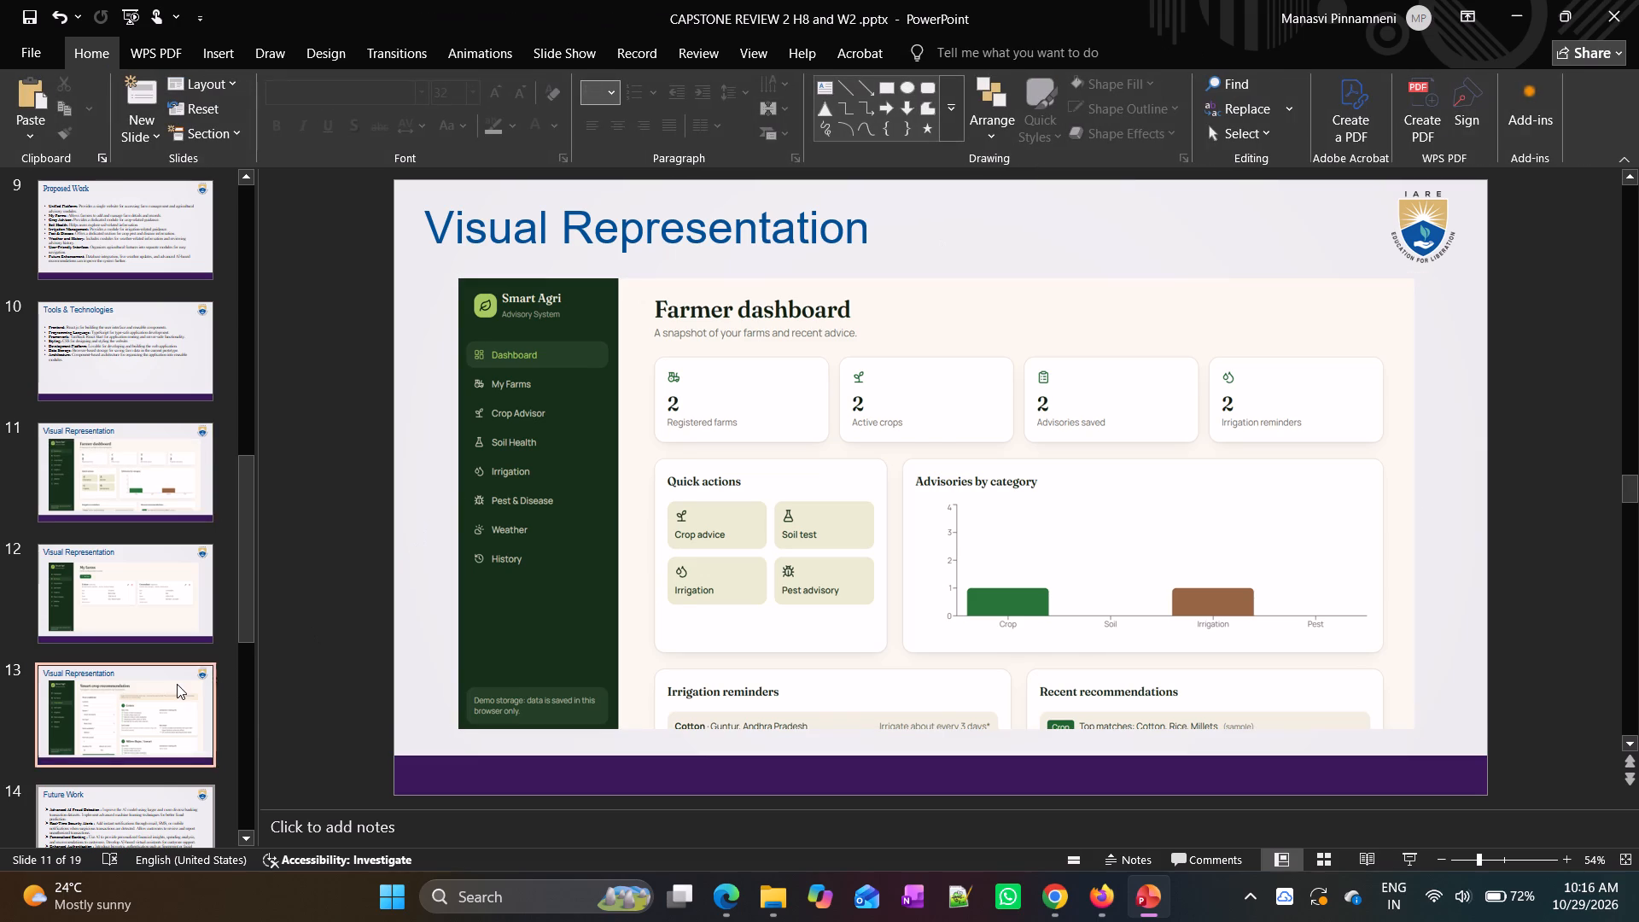
{"action": "key", "text": "alt+Tab"}
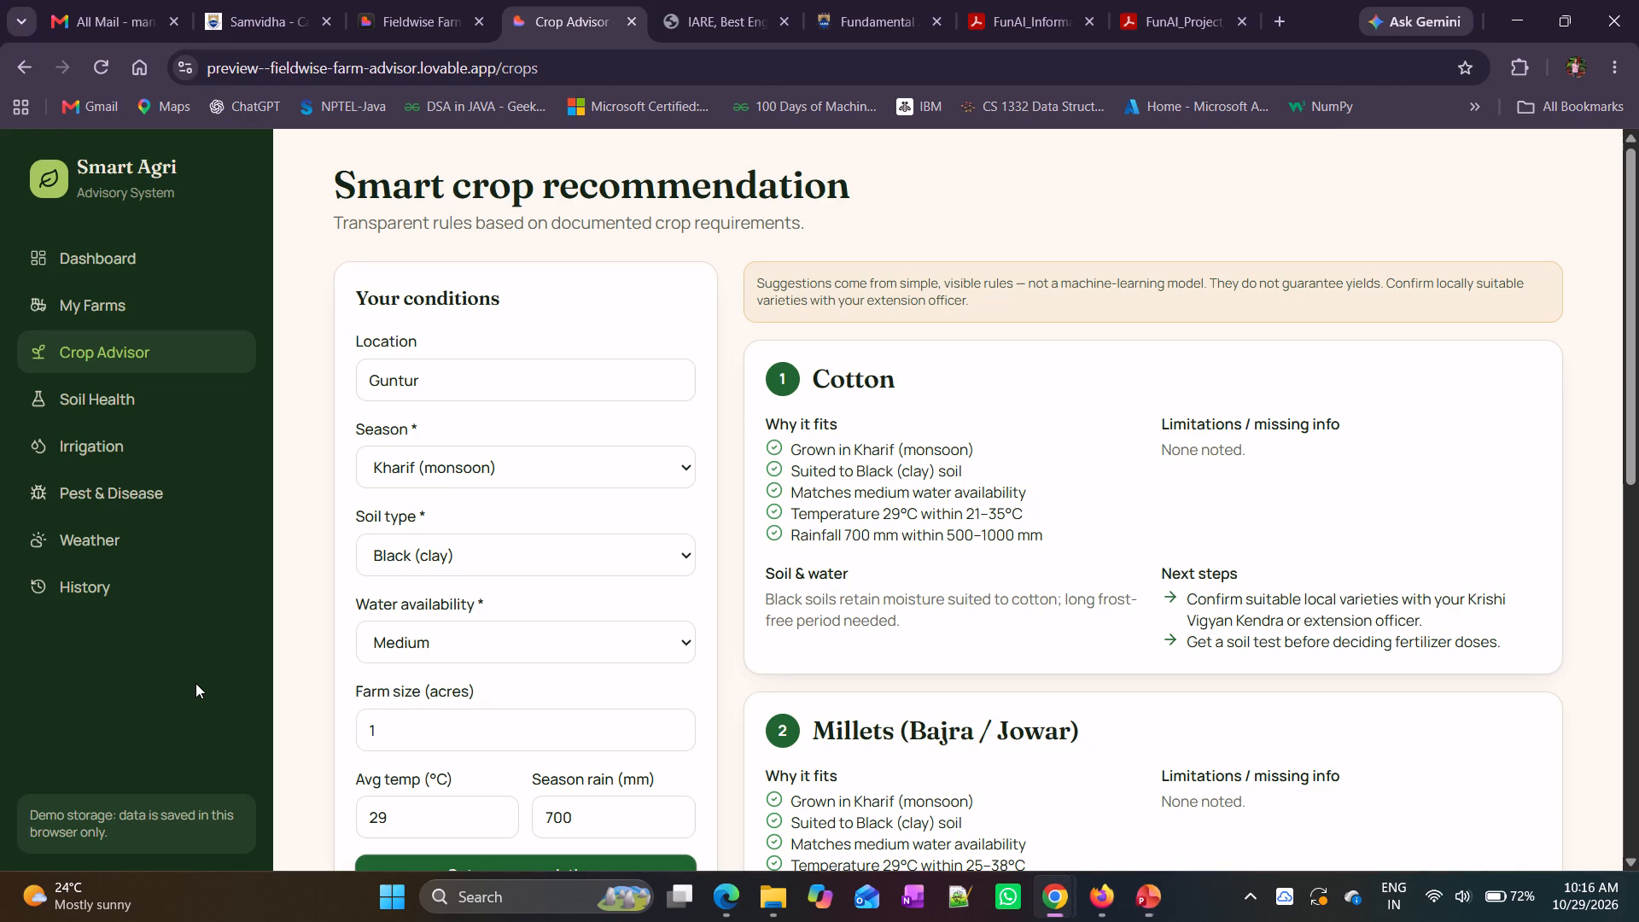
{"action": "left_click", "coordinate": [126, 403]}
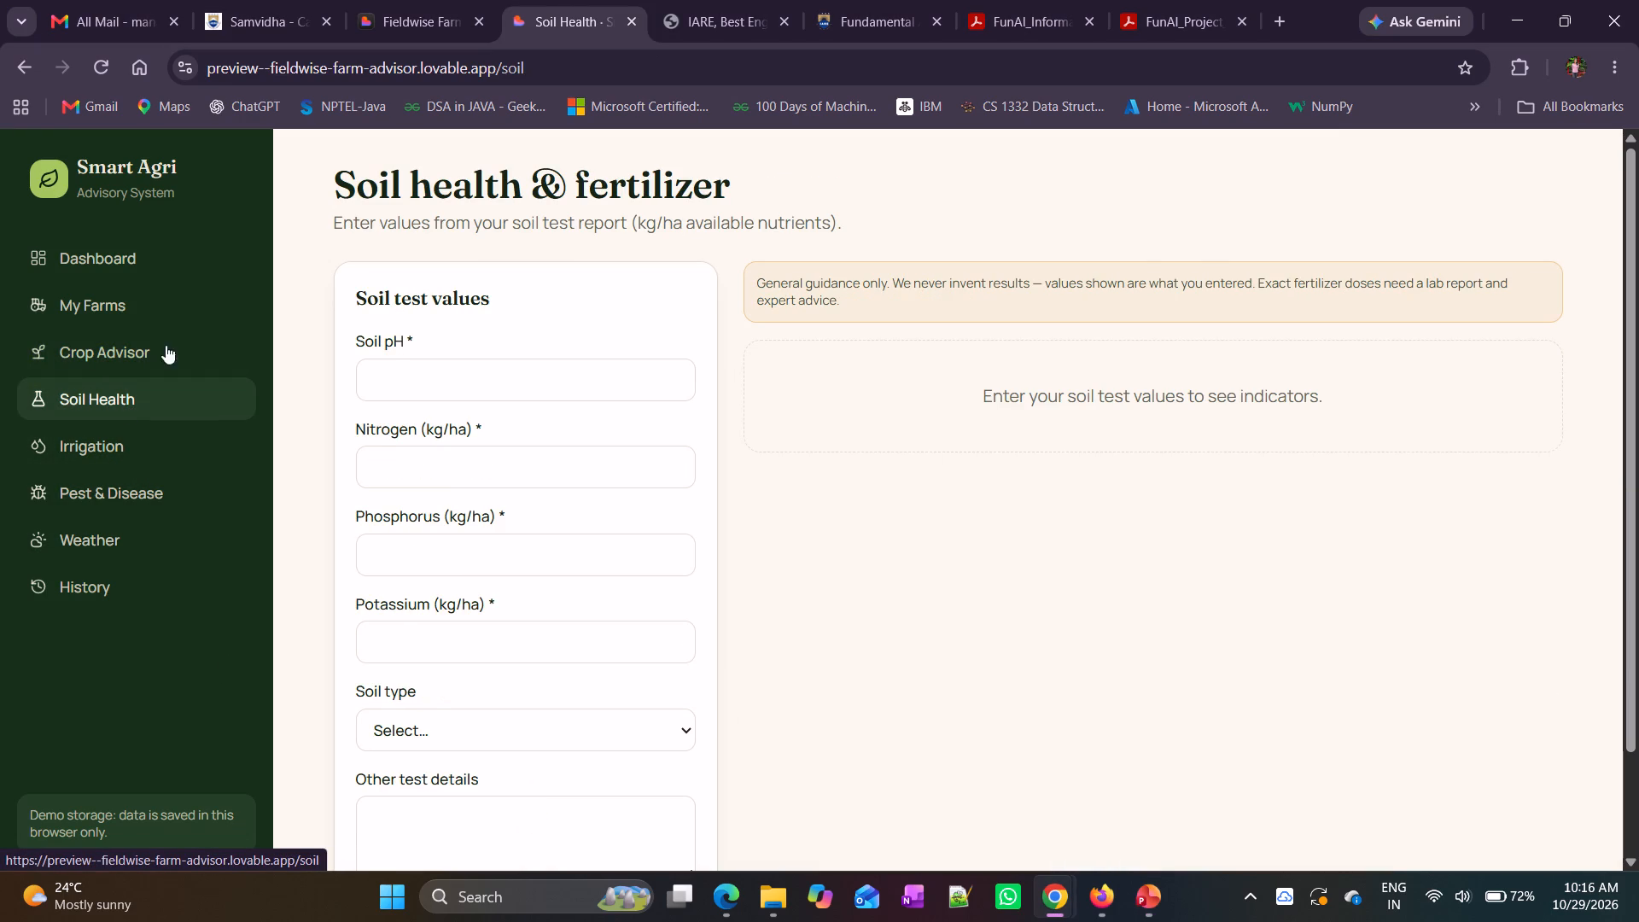
{"action": "left_click", "coordinate": [808, 0]}
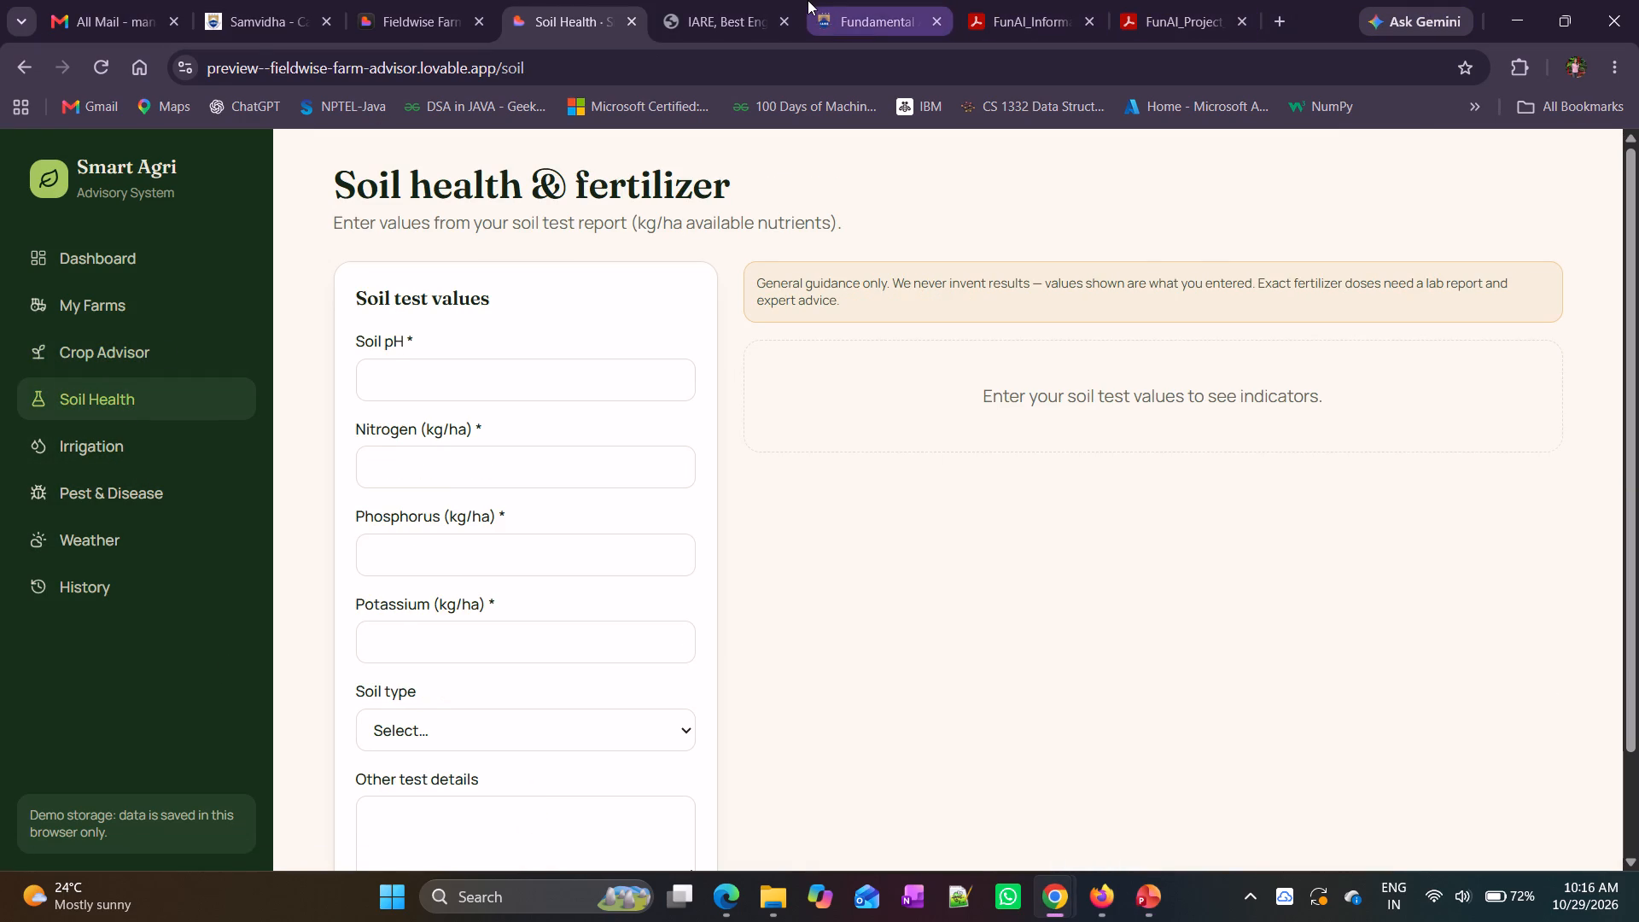
{"action": "left_click", "coordinate": [1098, 0]}
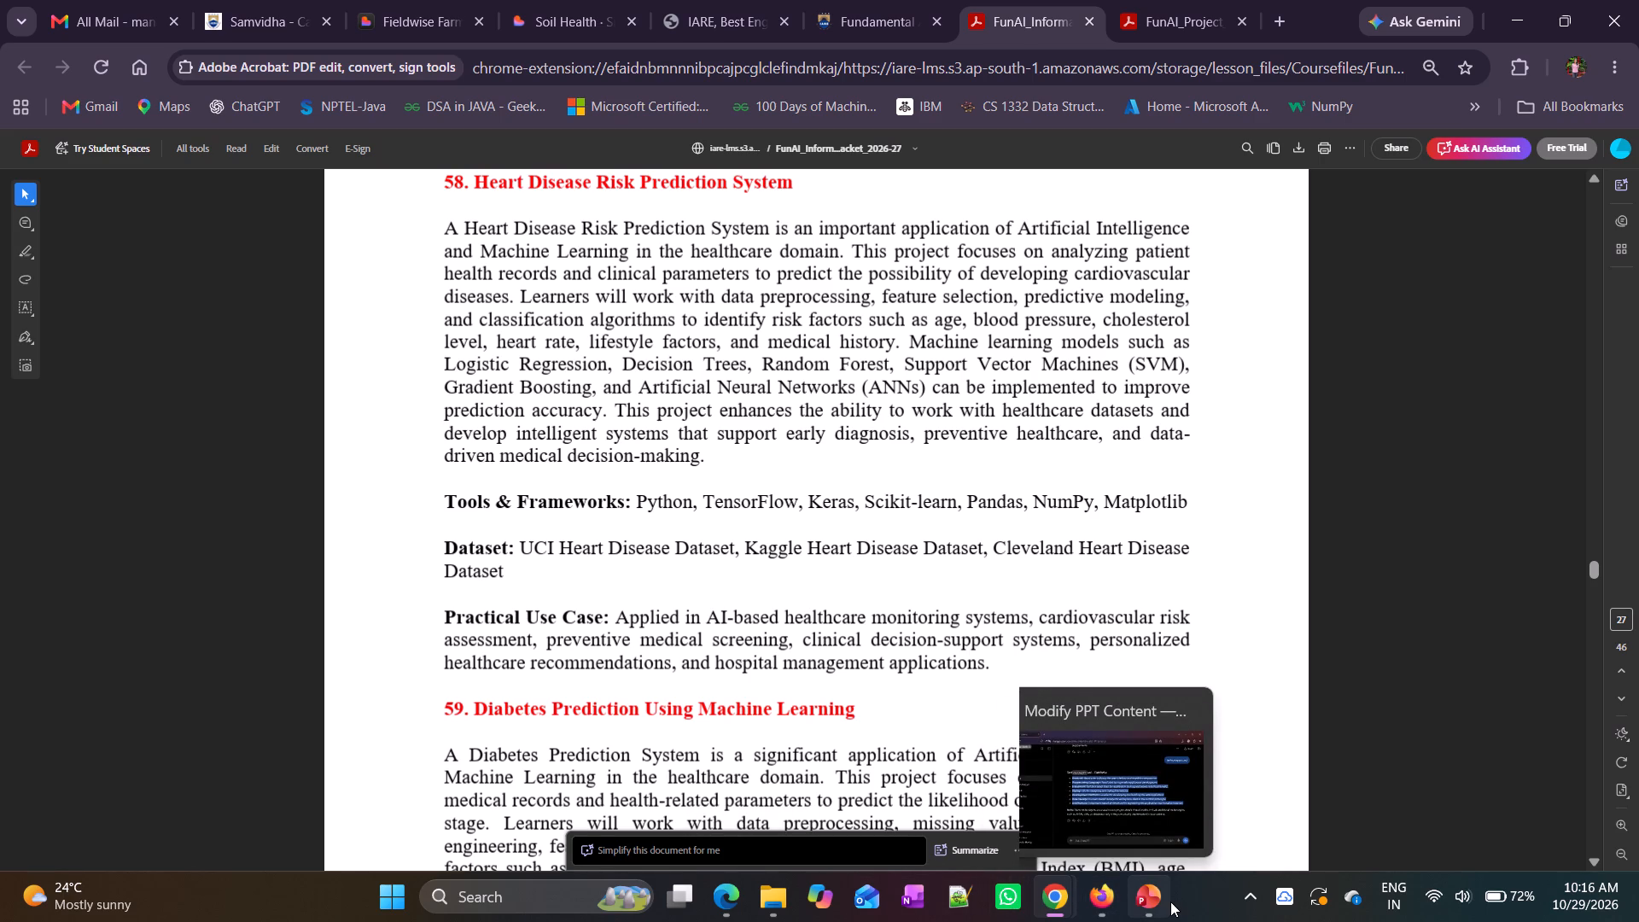
Back in PowerPoint, review the slides from Proposed Work up to the Problem Statement and down again to the Visual Representation slides.
{"action": "left_click", "coordinate": [1148, 904]}
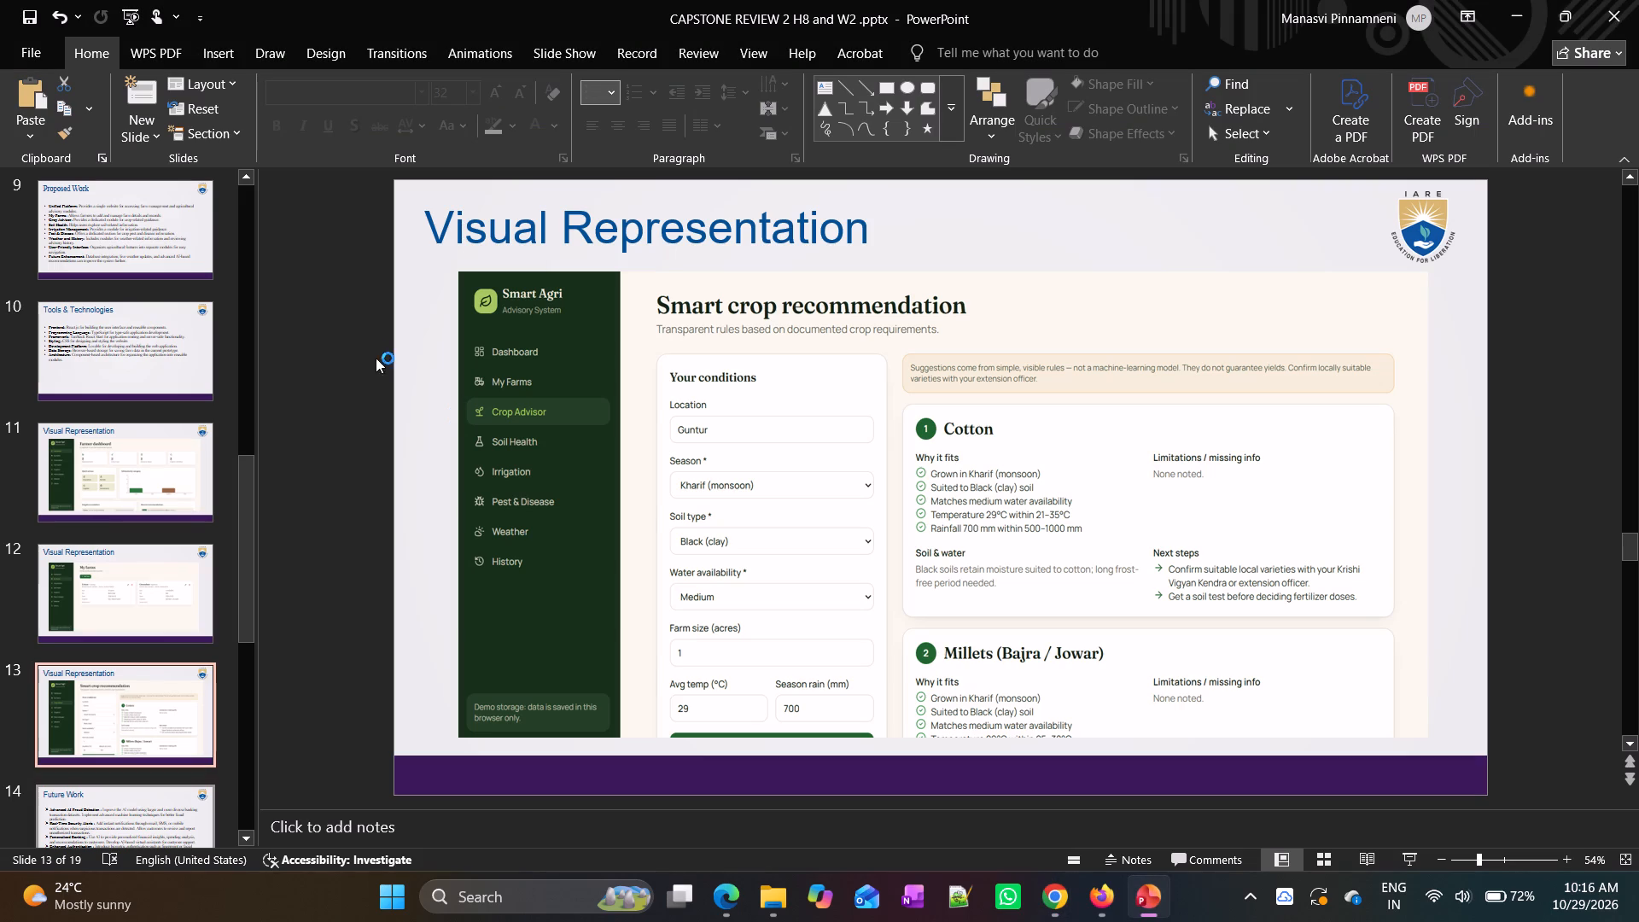
{"action": "left_click", "coordinate": [57, 326]}
{"action": "left_click", "coordinate": [81, 238]}
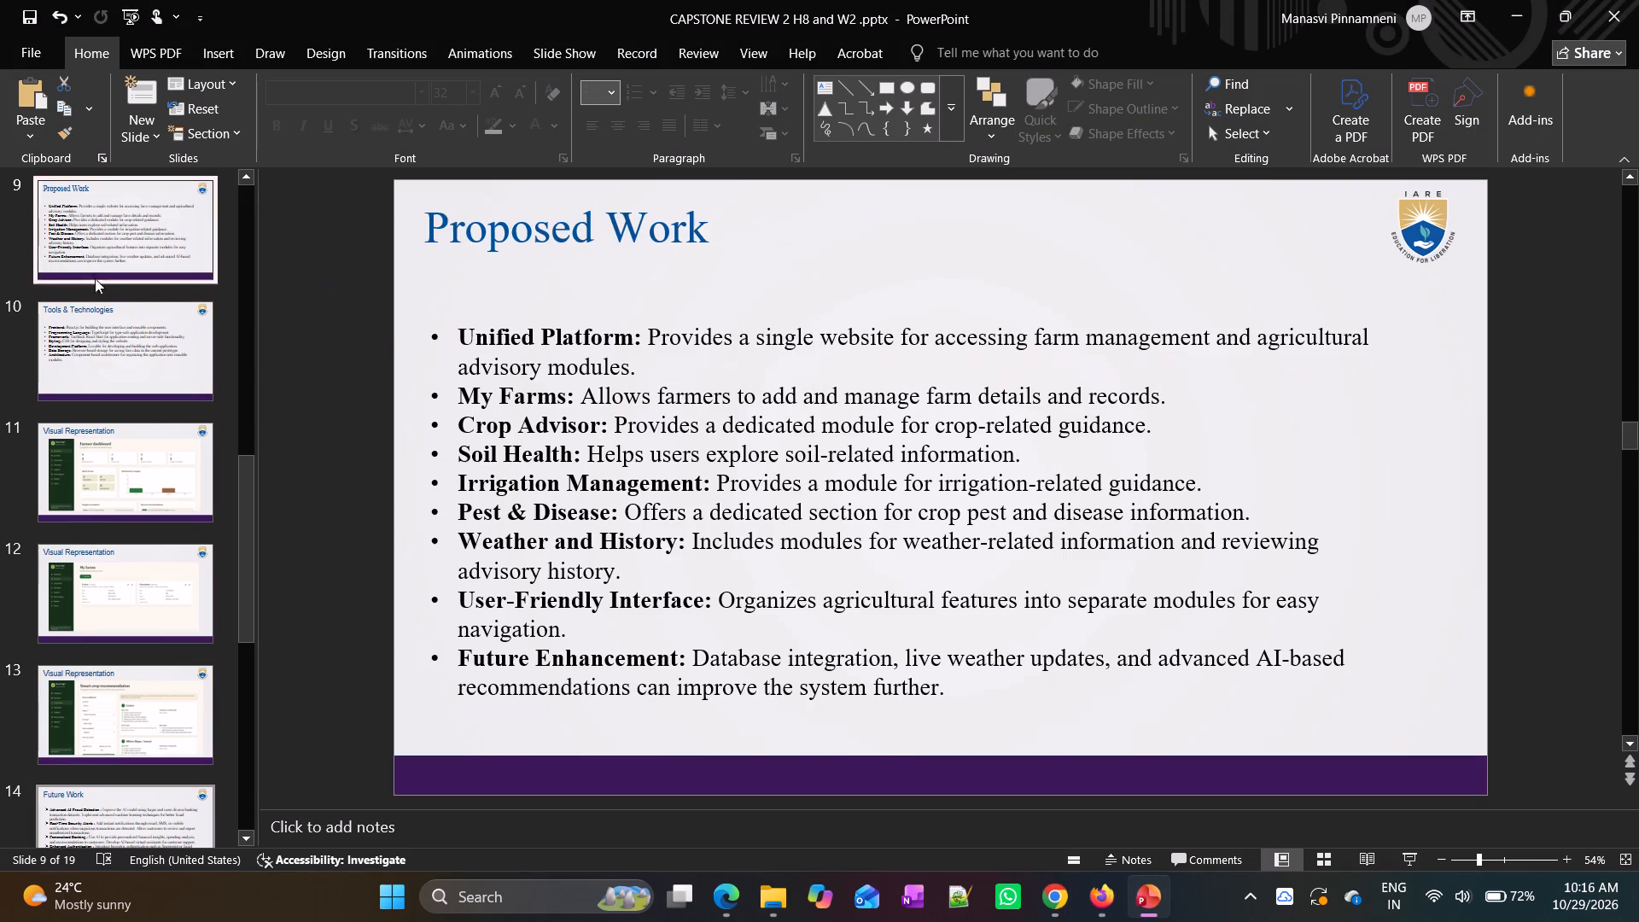
{"action": "scroll", "coordinate": [88, 479], "scroll_direction": "up", "scroll_amount": 7}
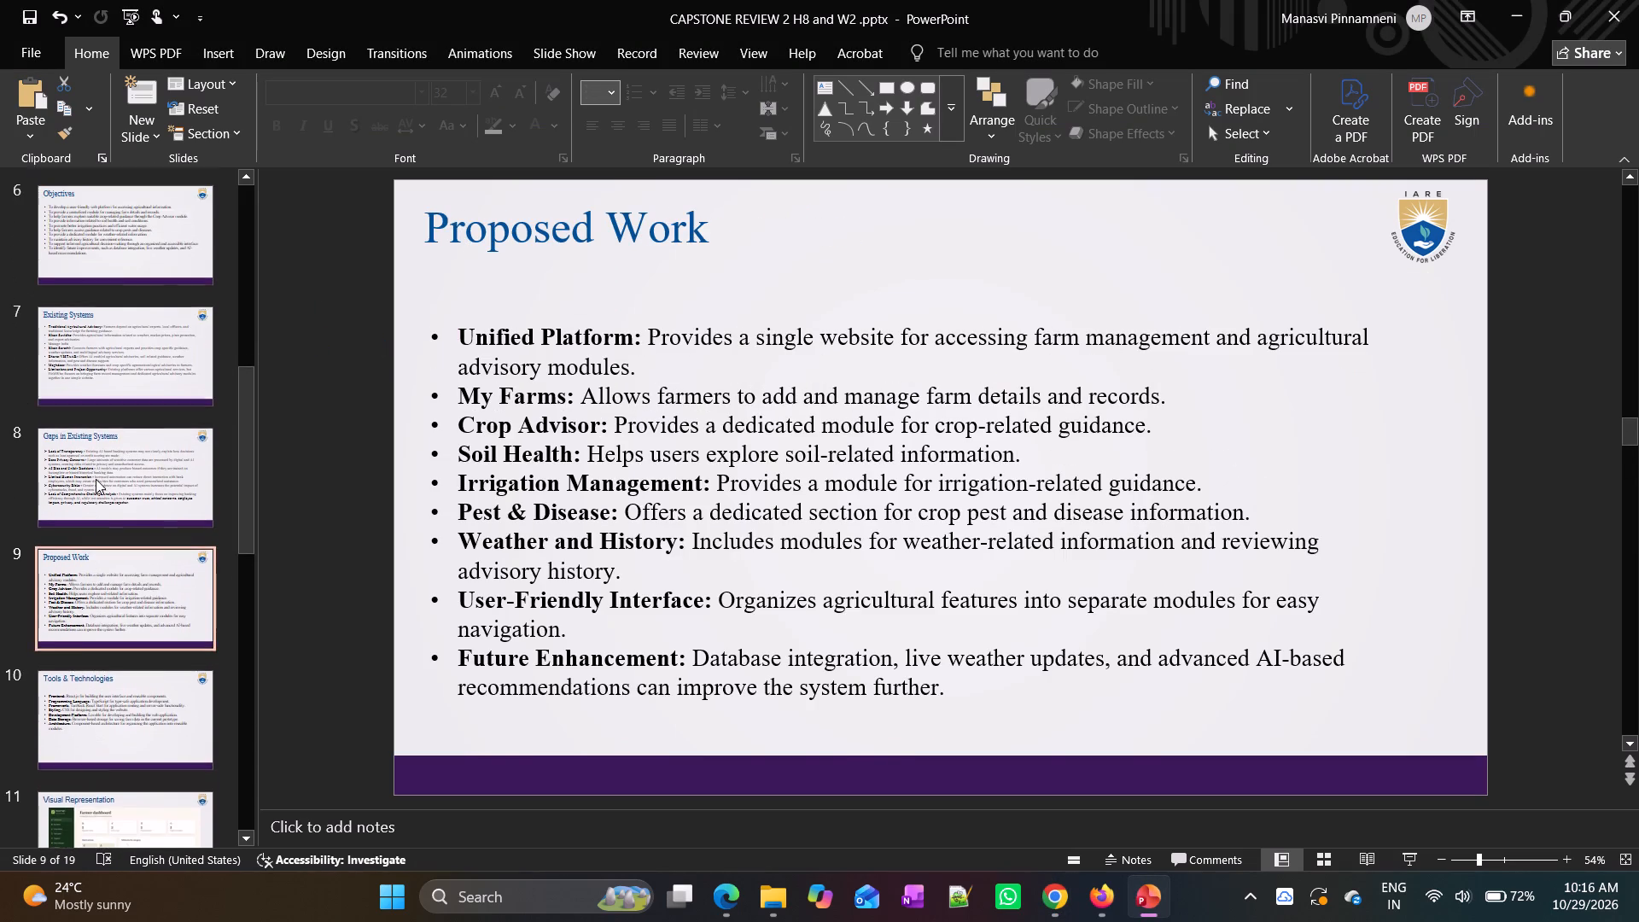
{"action": "scroll", "coordinate": [79, 436], "scroll_direction": "up", "scroll_amount": 7}
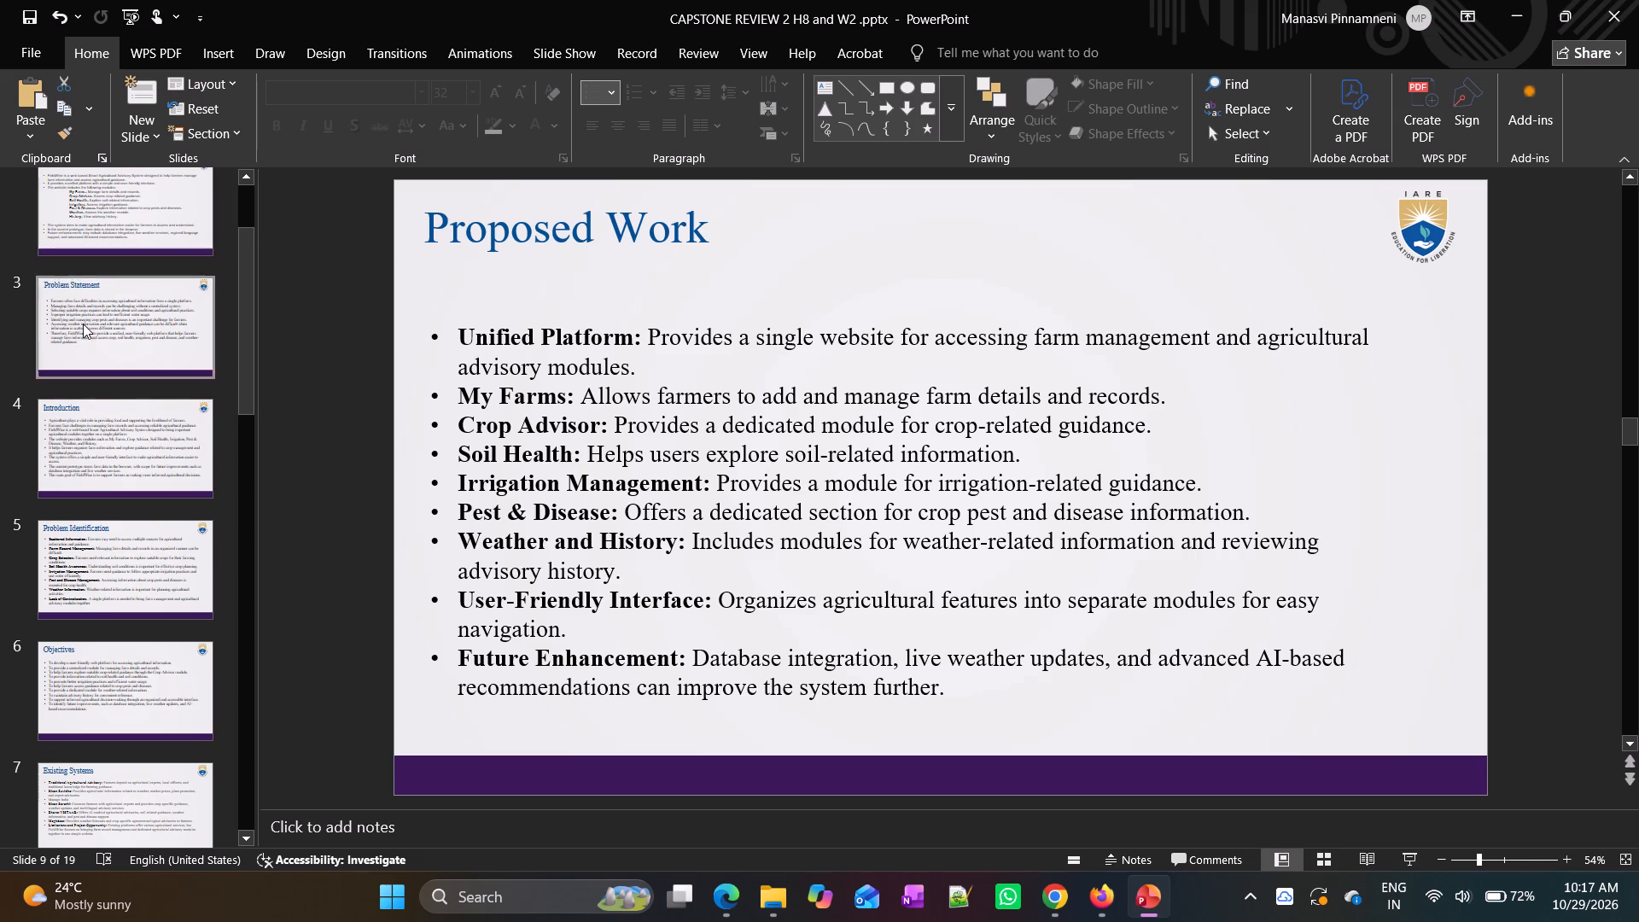
{"action": "scroll", "coordinate": [28, 479], "scroll_direction": "down", "scroll_amount": 14}
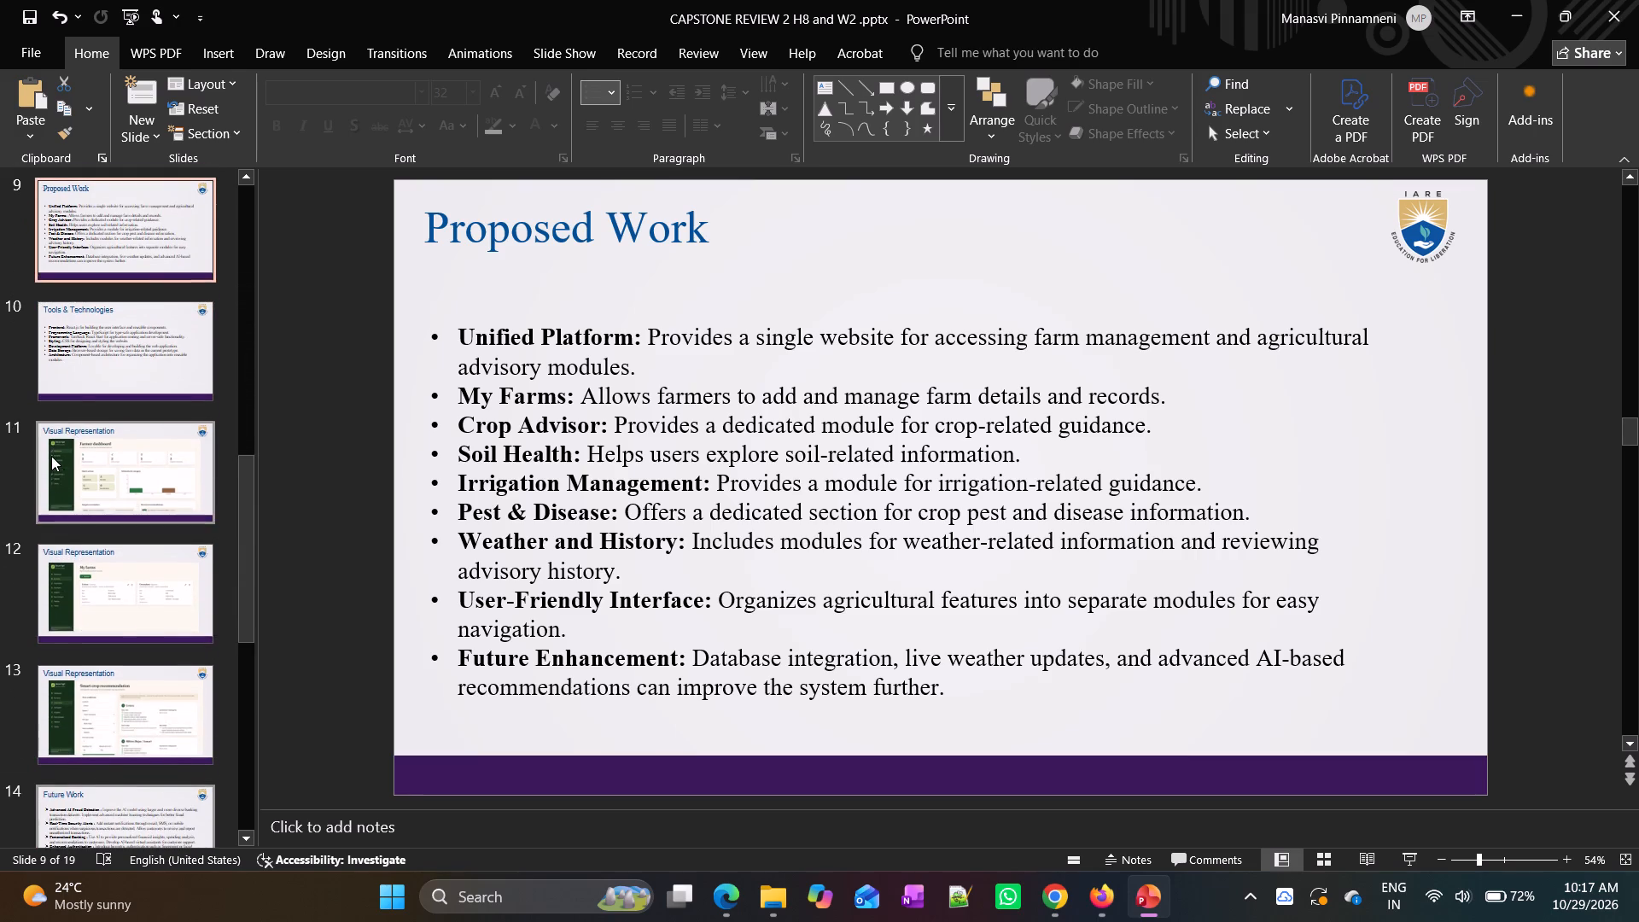
Delete slide 15, the Literature Review slide with banking references 1 and 2.
{"action": "scroll", "coordinate": [51, 456], "scroll_direction": "down", "scroll_amount": 2}
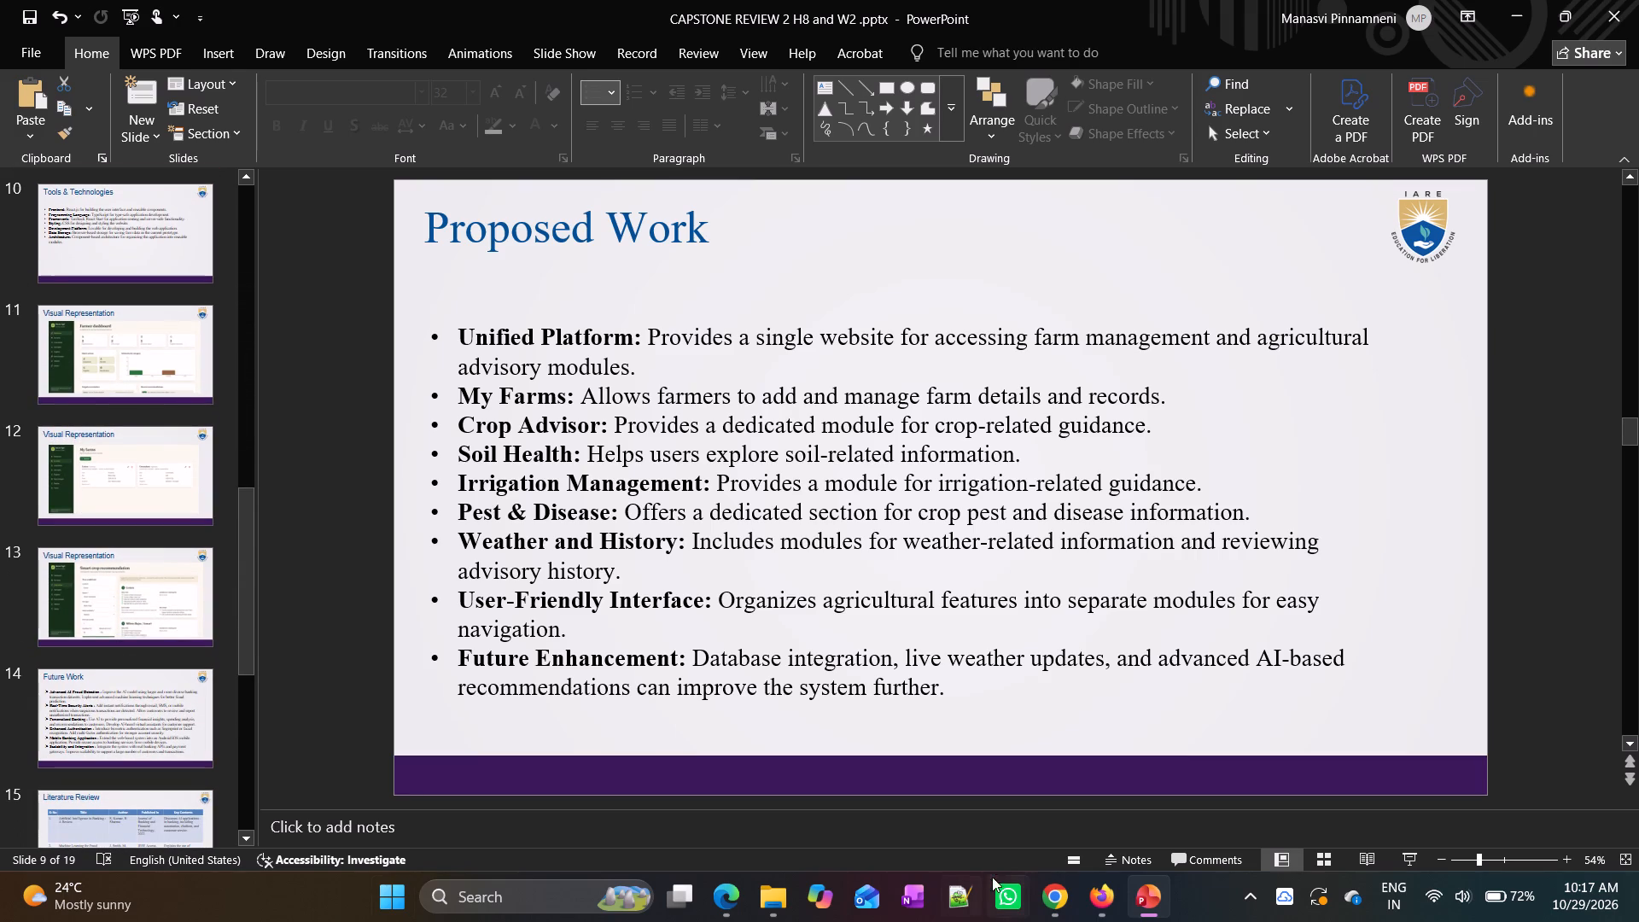
{"action": "scroll", "coordinate": [156, 683], "scroll_direction": "down", "scroll_amount": 3}
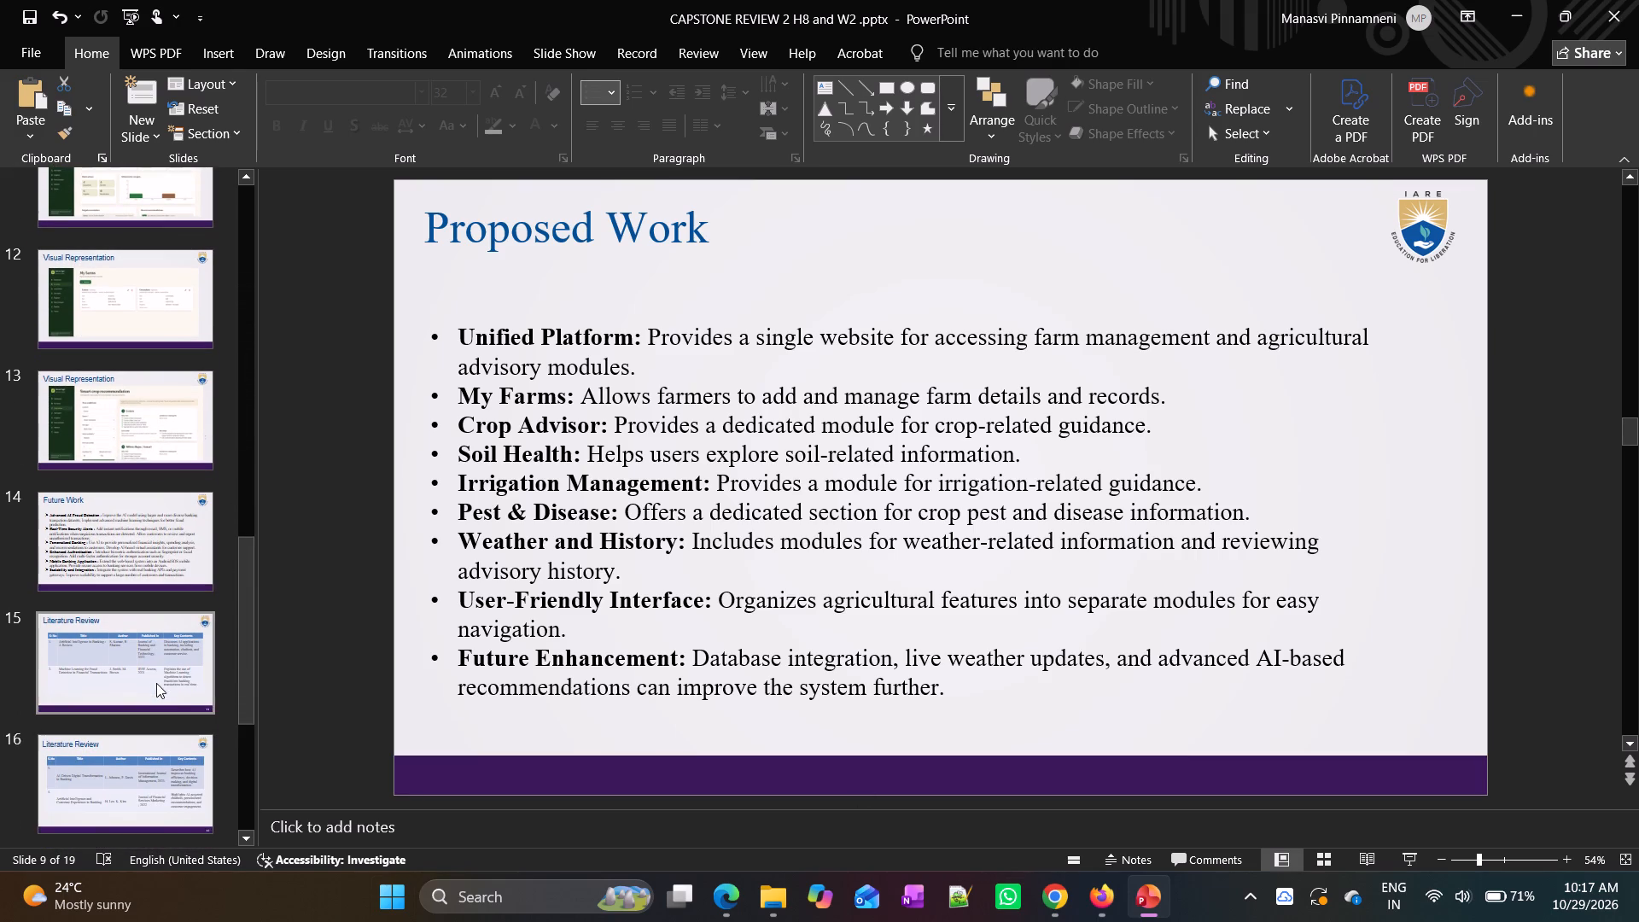
{"action": "right_click", "coordinate": [150, 651]}
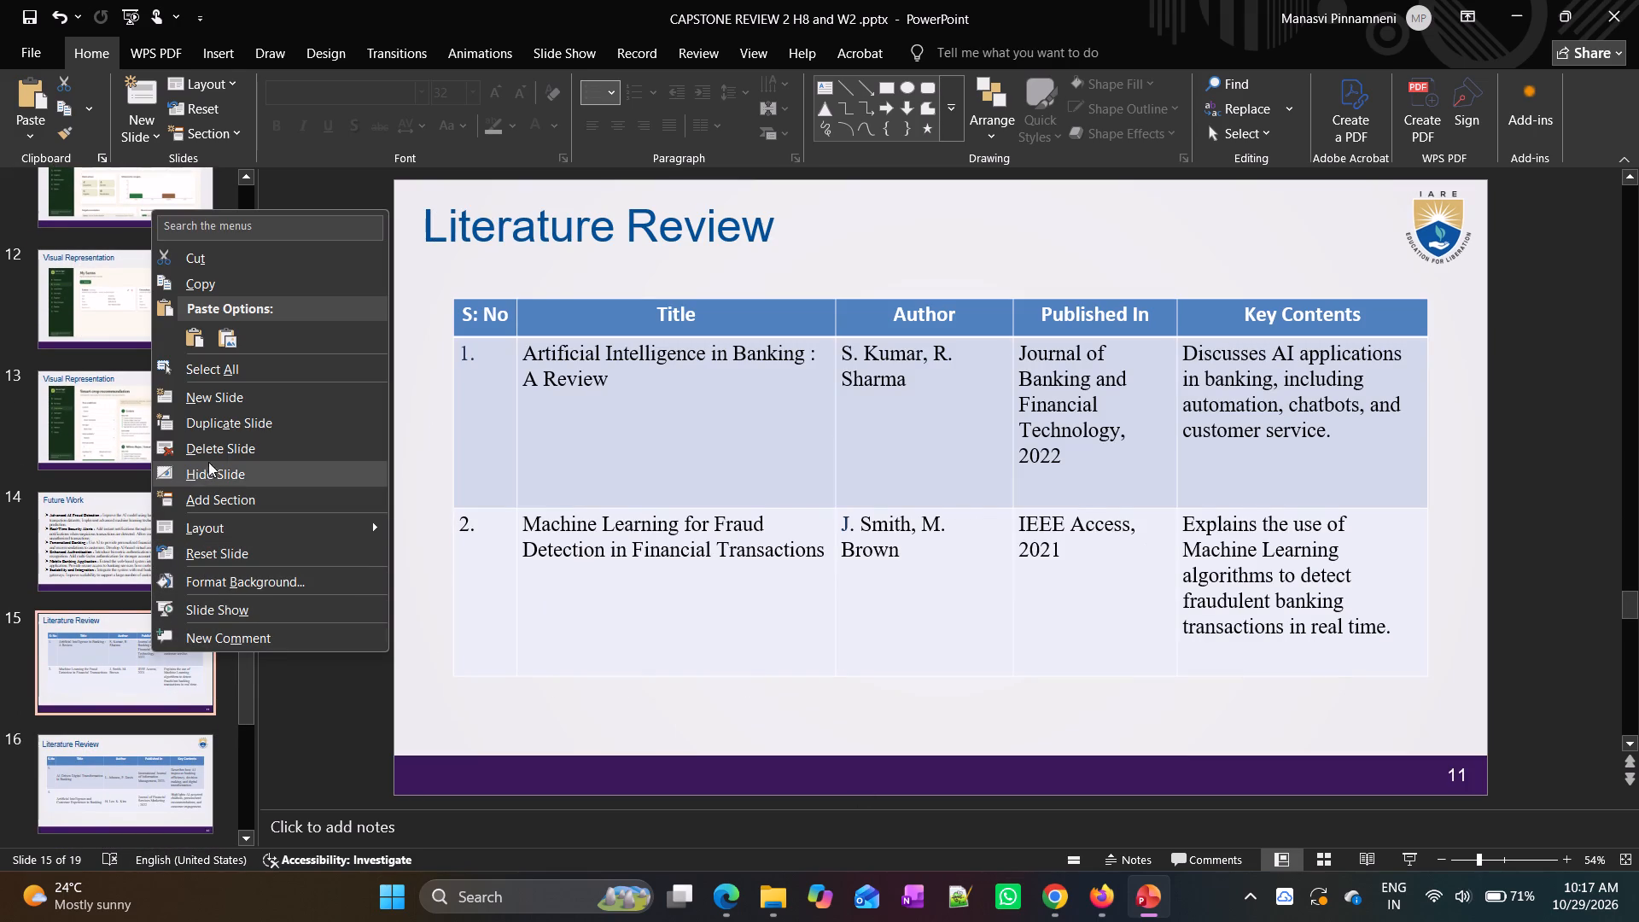
{"action": "left_click", "coordinate": [204, 452]}
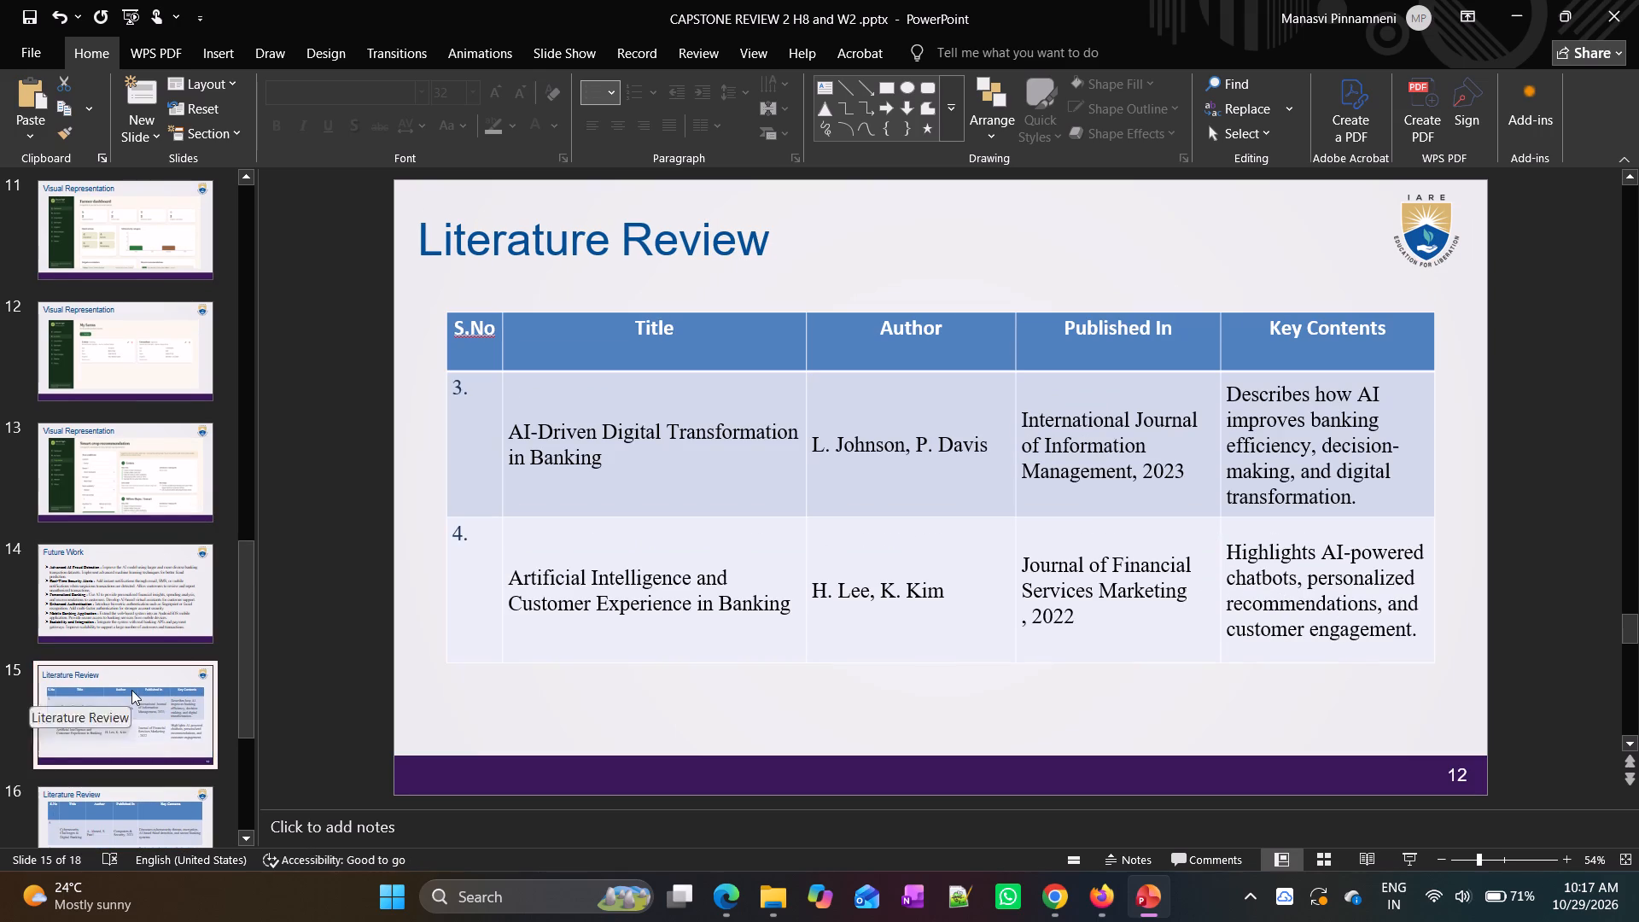
Delete the two remaining Literature Review slides, with banking references 3 and 4 and references 5 and 6.
{"action": "right_click", "coordinate": [131, 690]}
{"action": "left_click", "coordinate": [203, 488]}
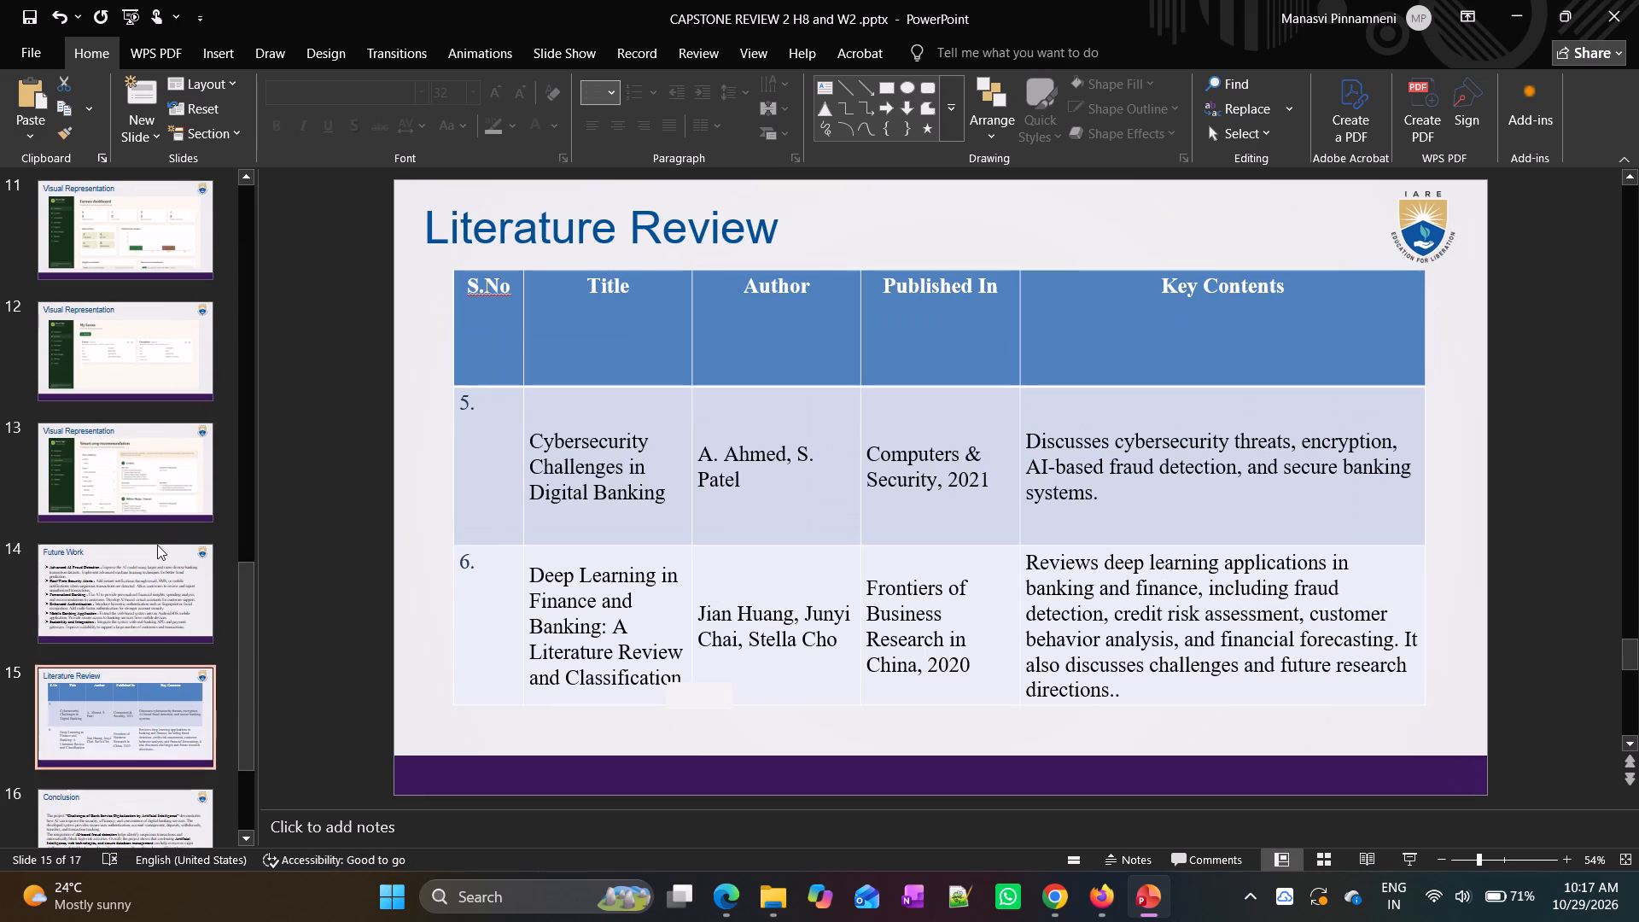
{"action": "right_click", "coordinate": [128, 698]}
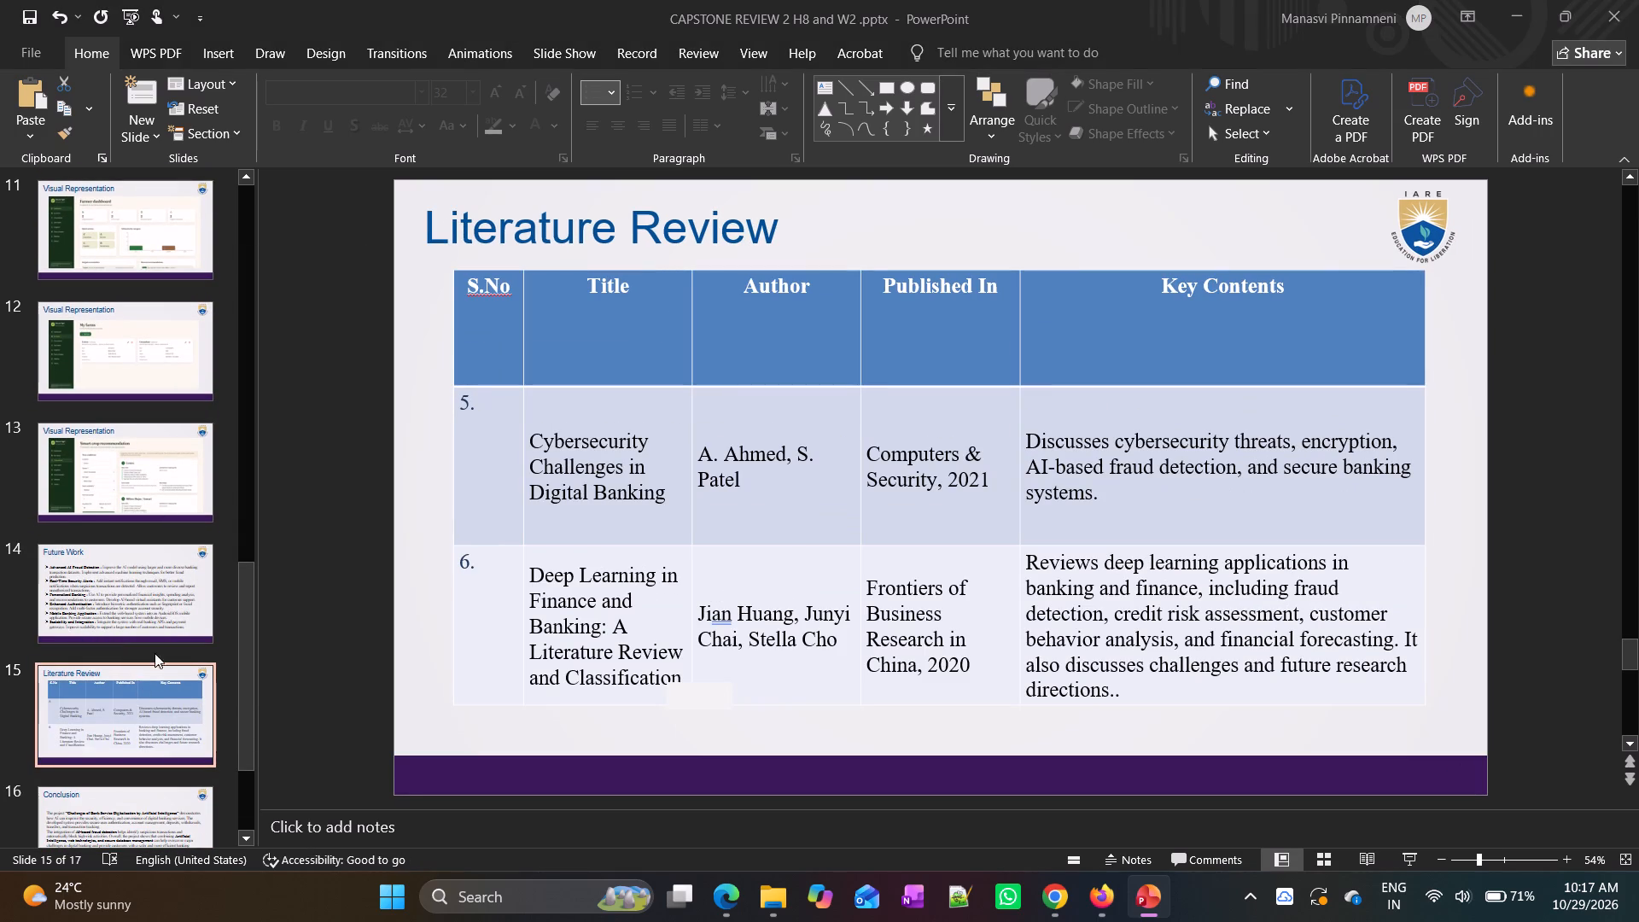
{"action": "right_click", "coordinate": [136, 685]}
{"action": "left_click", "coordinate": [206, 480]}
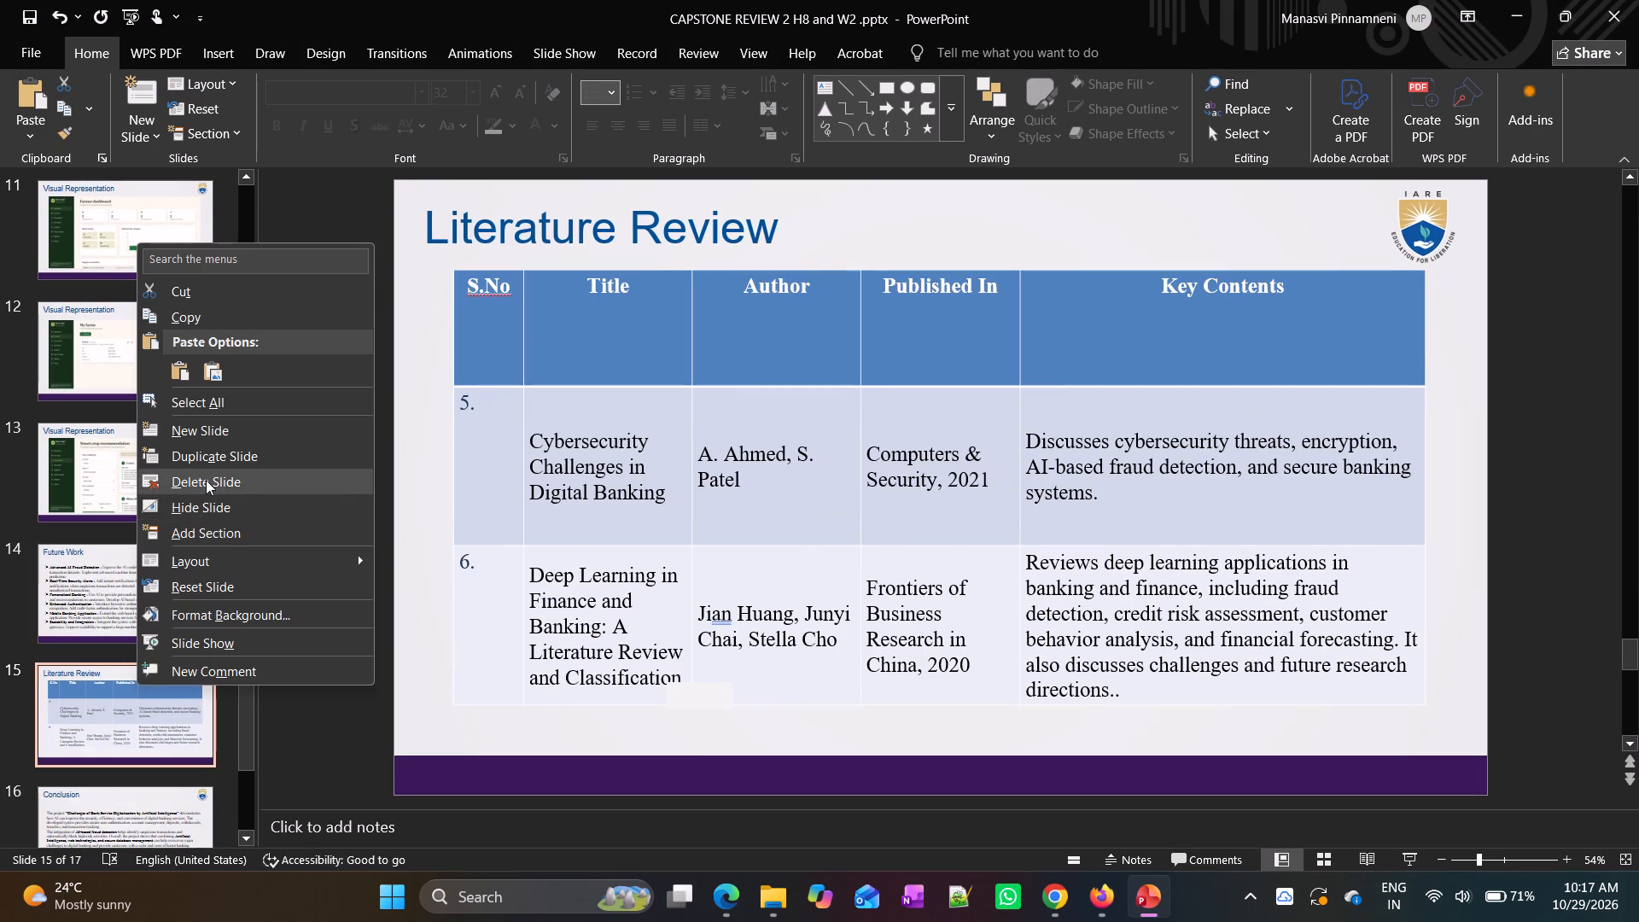
Go to slide 14, Future Work.
{"action": "left_click", "coordinate": [154, 604]}
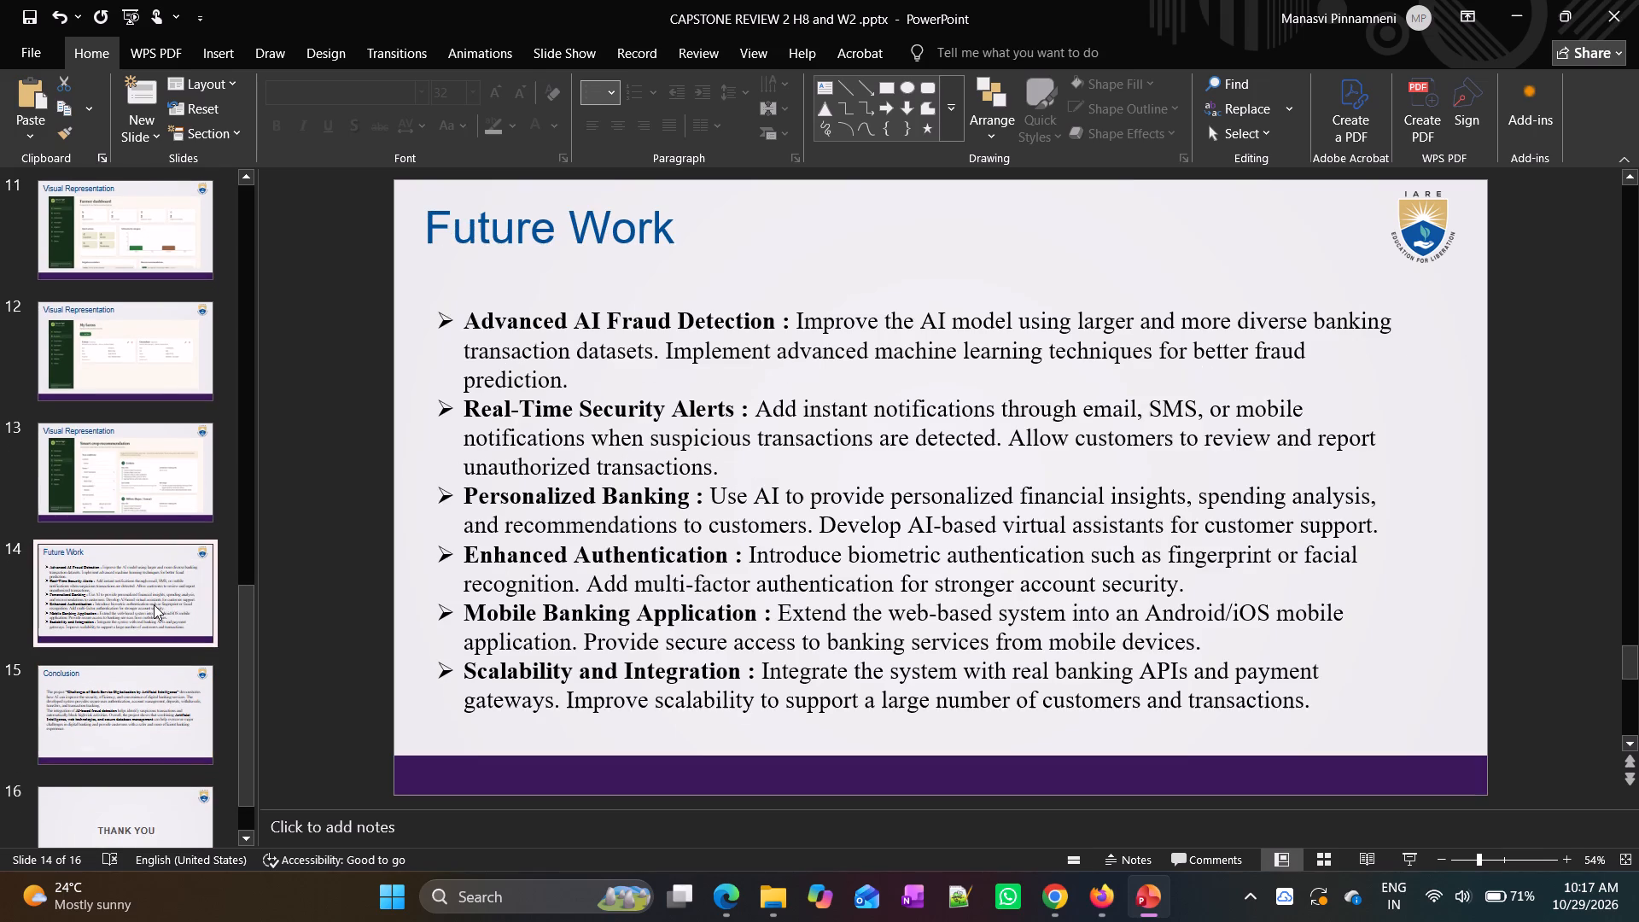
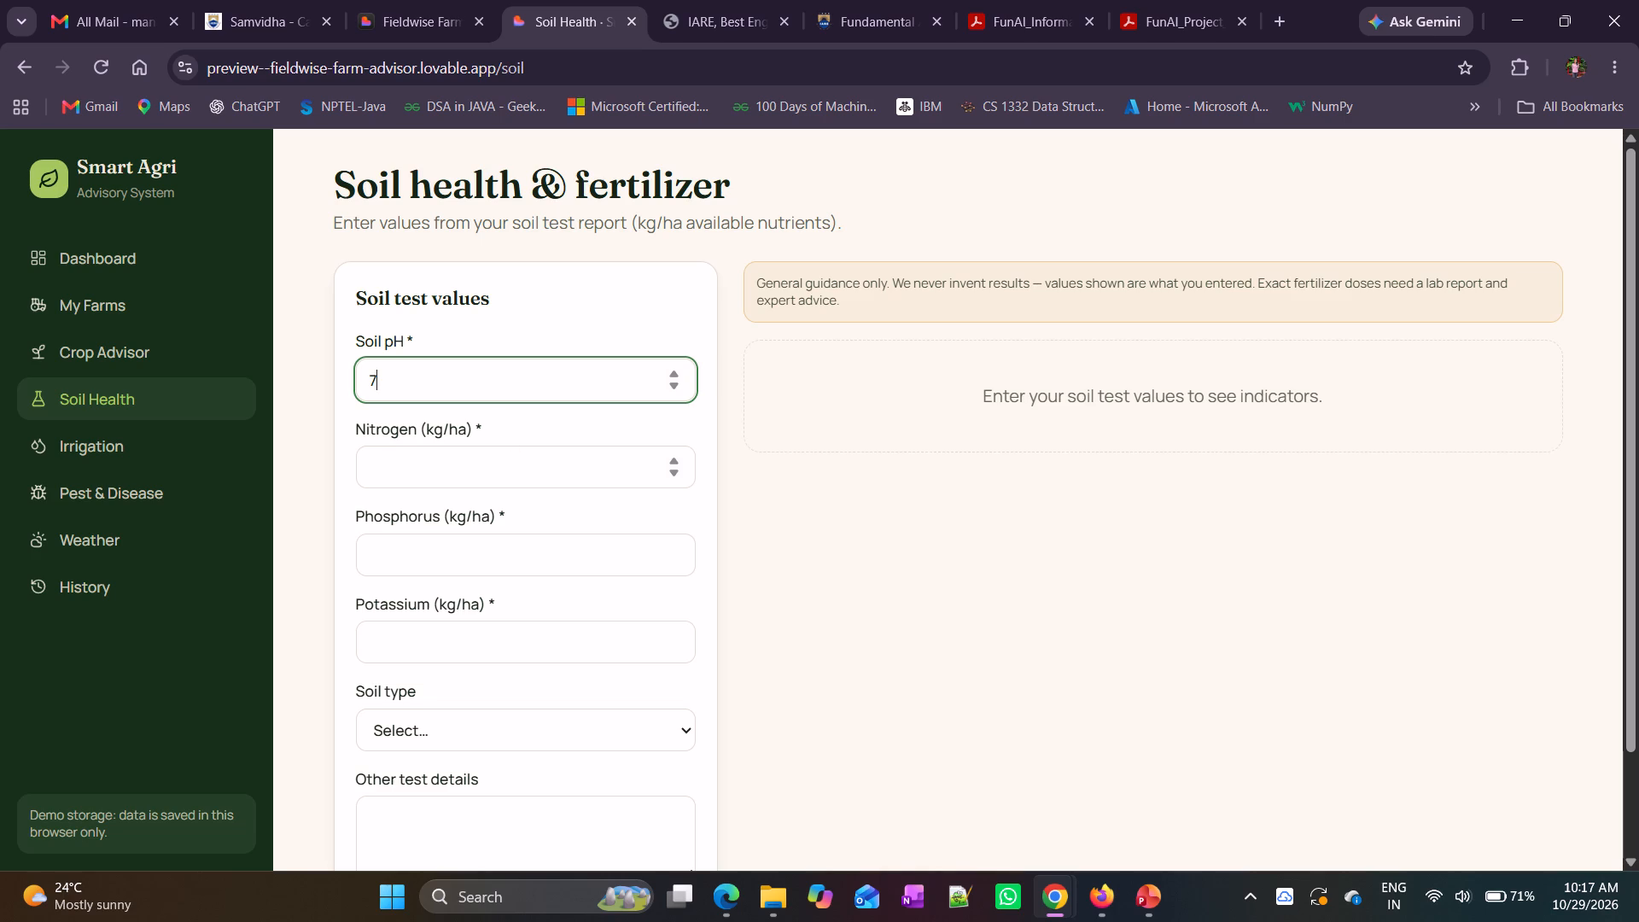
In Chrome, open the Irrigation page of the Smart Agri advisory site.
{"action": "left_click", "coordinate": [123, 439]}
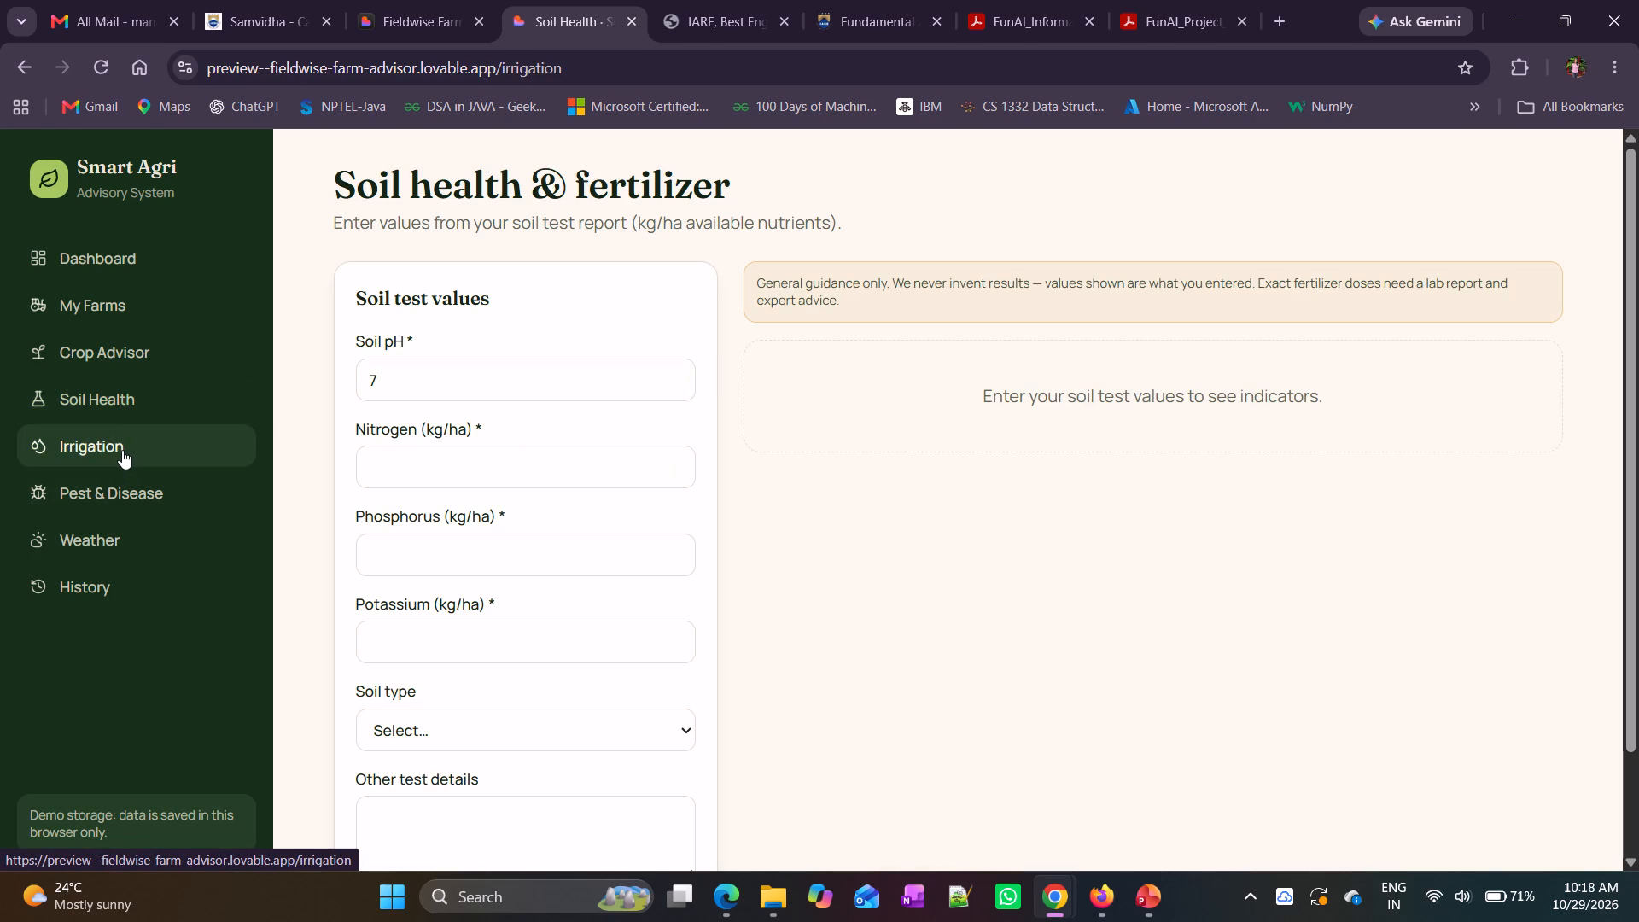
{"action": "left_click", "coordinate": [122, 450]}
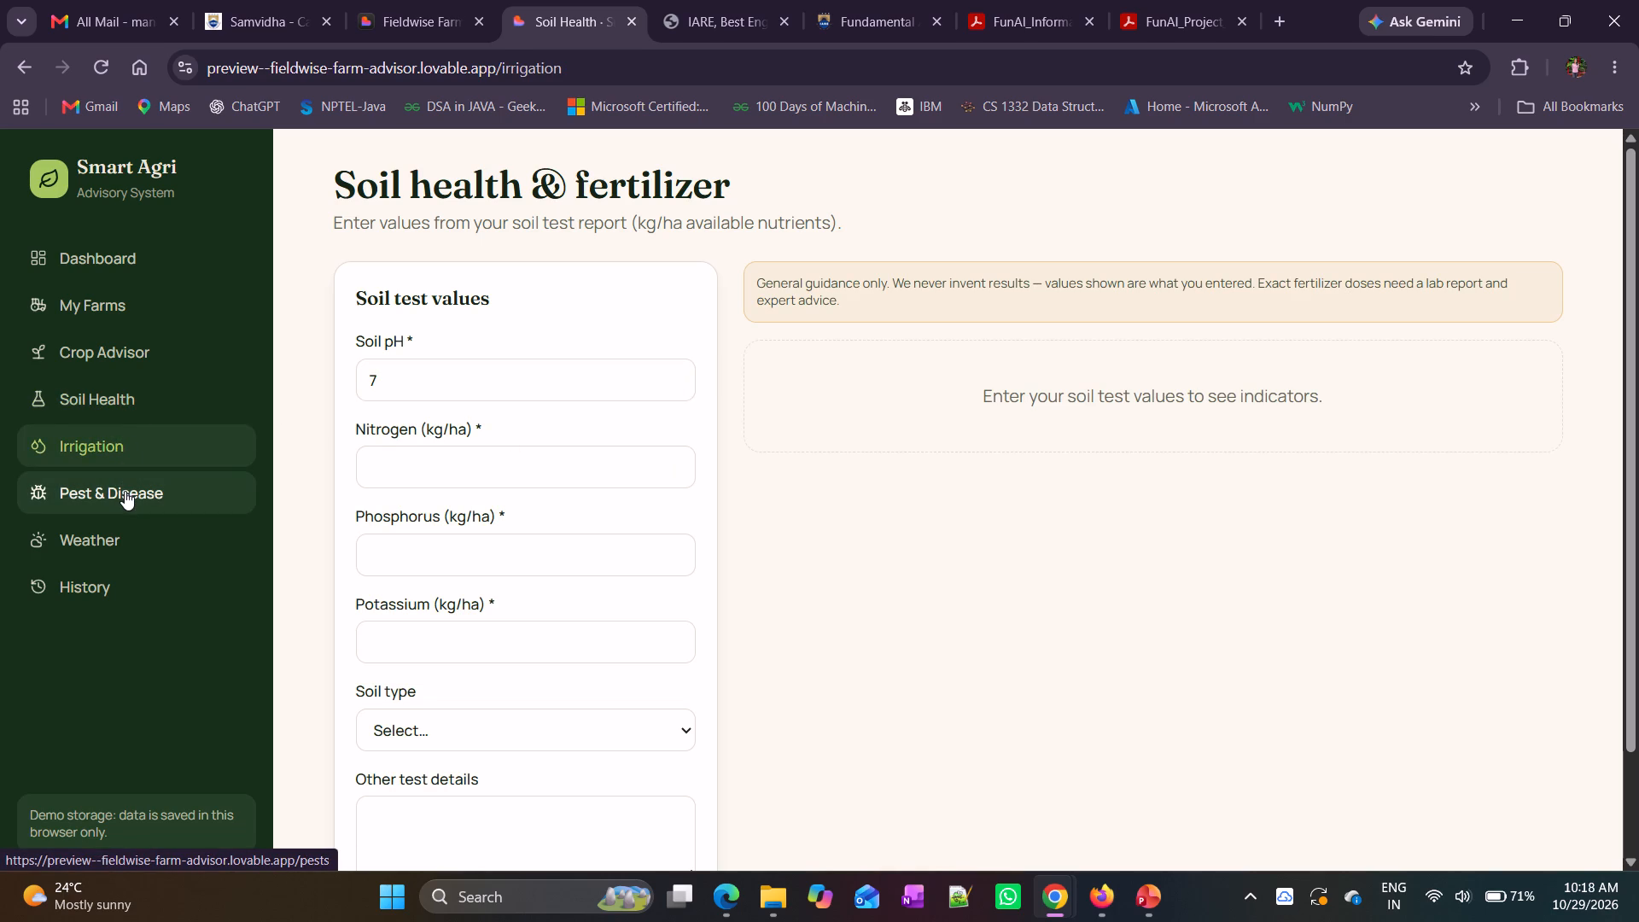
In Chrome, look through the Smart Agri site's Pest & Disease, Irrigation, Weather and History pages.
{"action": "left_click", "coordinate": [125, 491]}
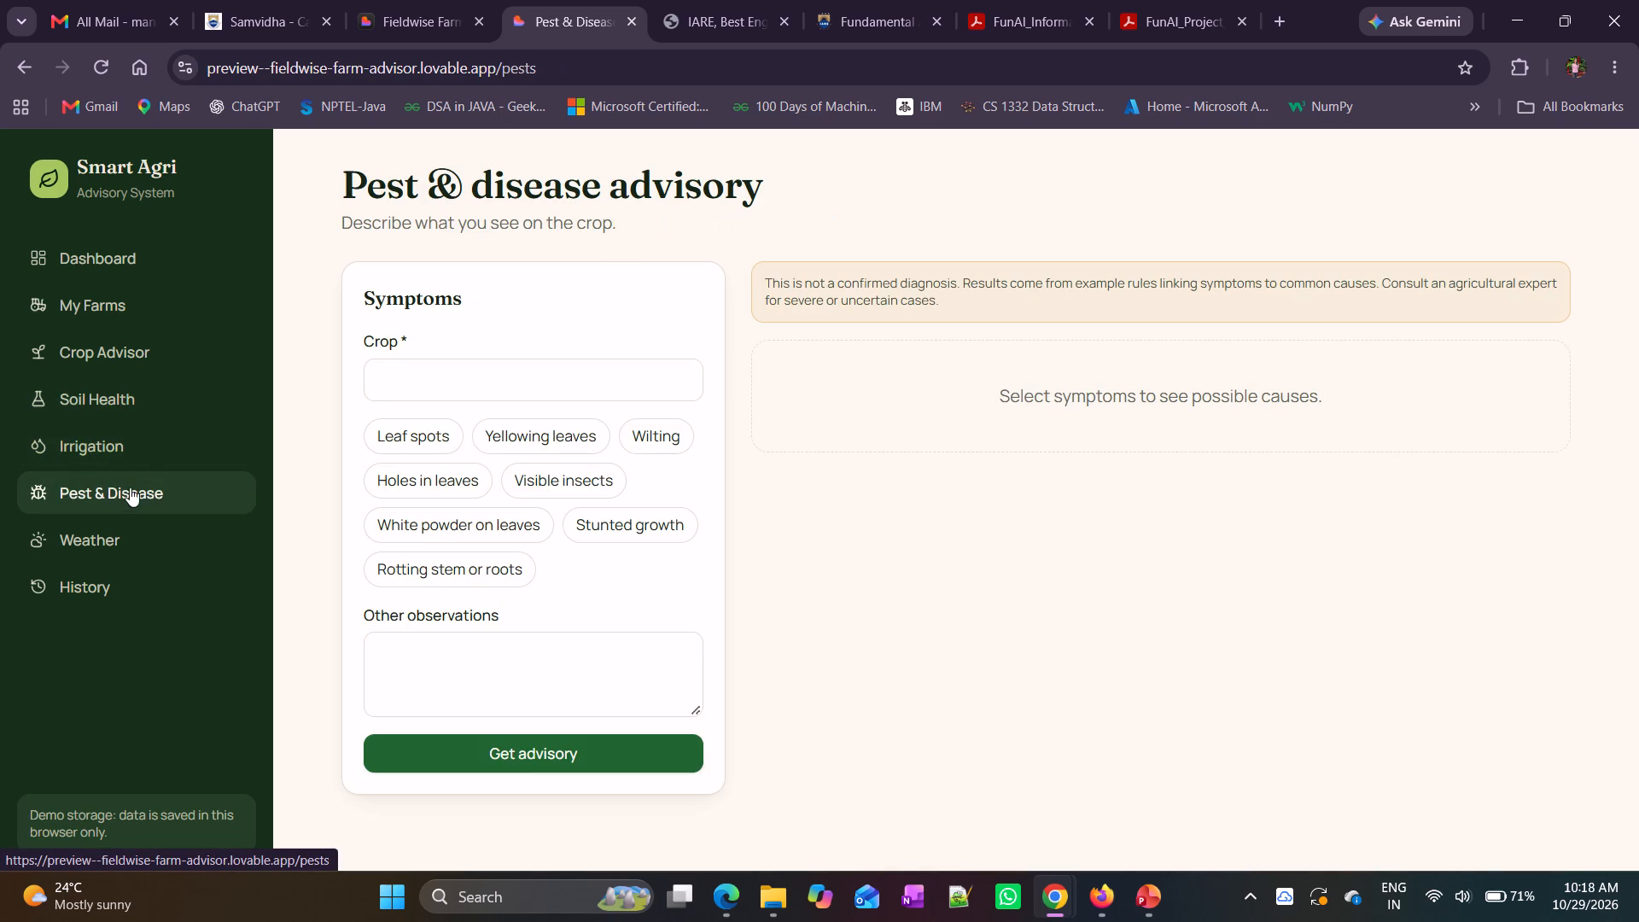
{"action": "left_click", "coordinate": [142, 453]}
{"action": "left_click", "coordinate": [136, 546]}
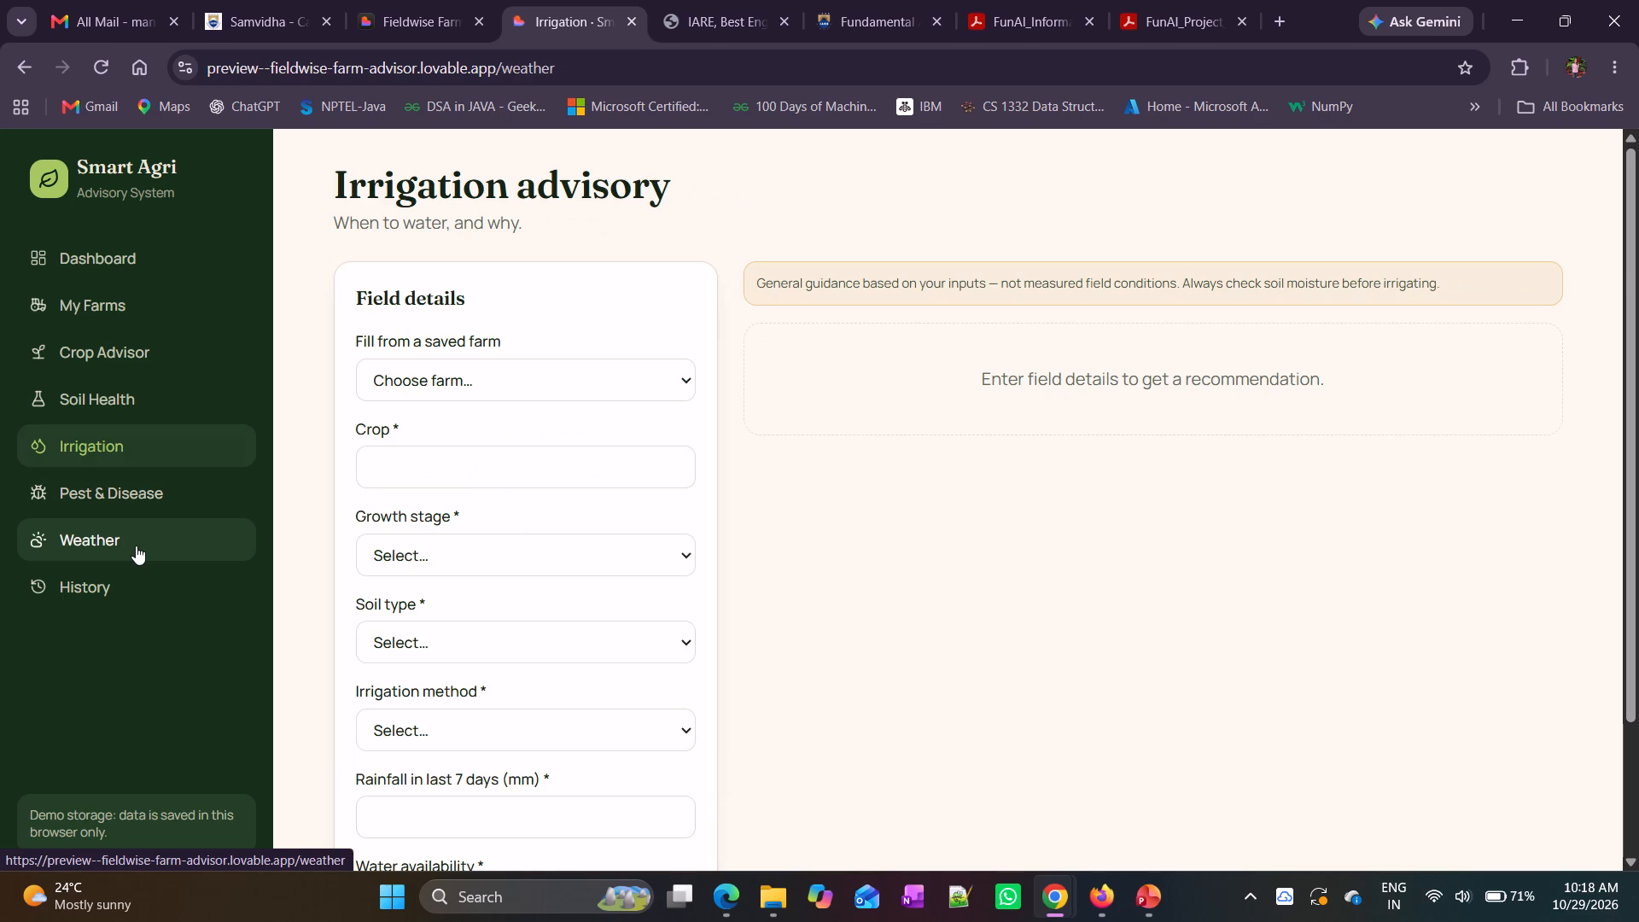
{"action": "left_click", "coordinate": [136, 563]}
{"action": "left_click", "coordinate": [137, 586]}
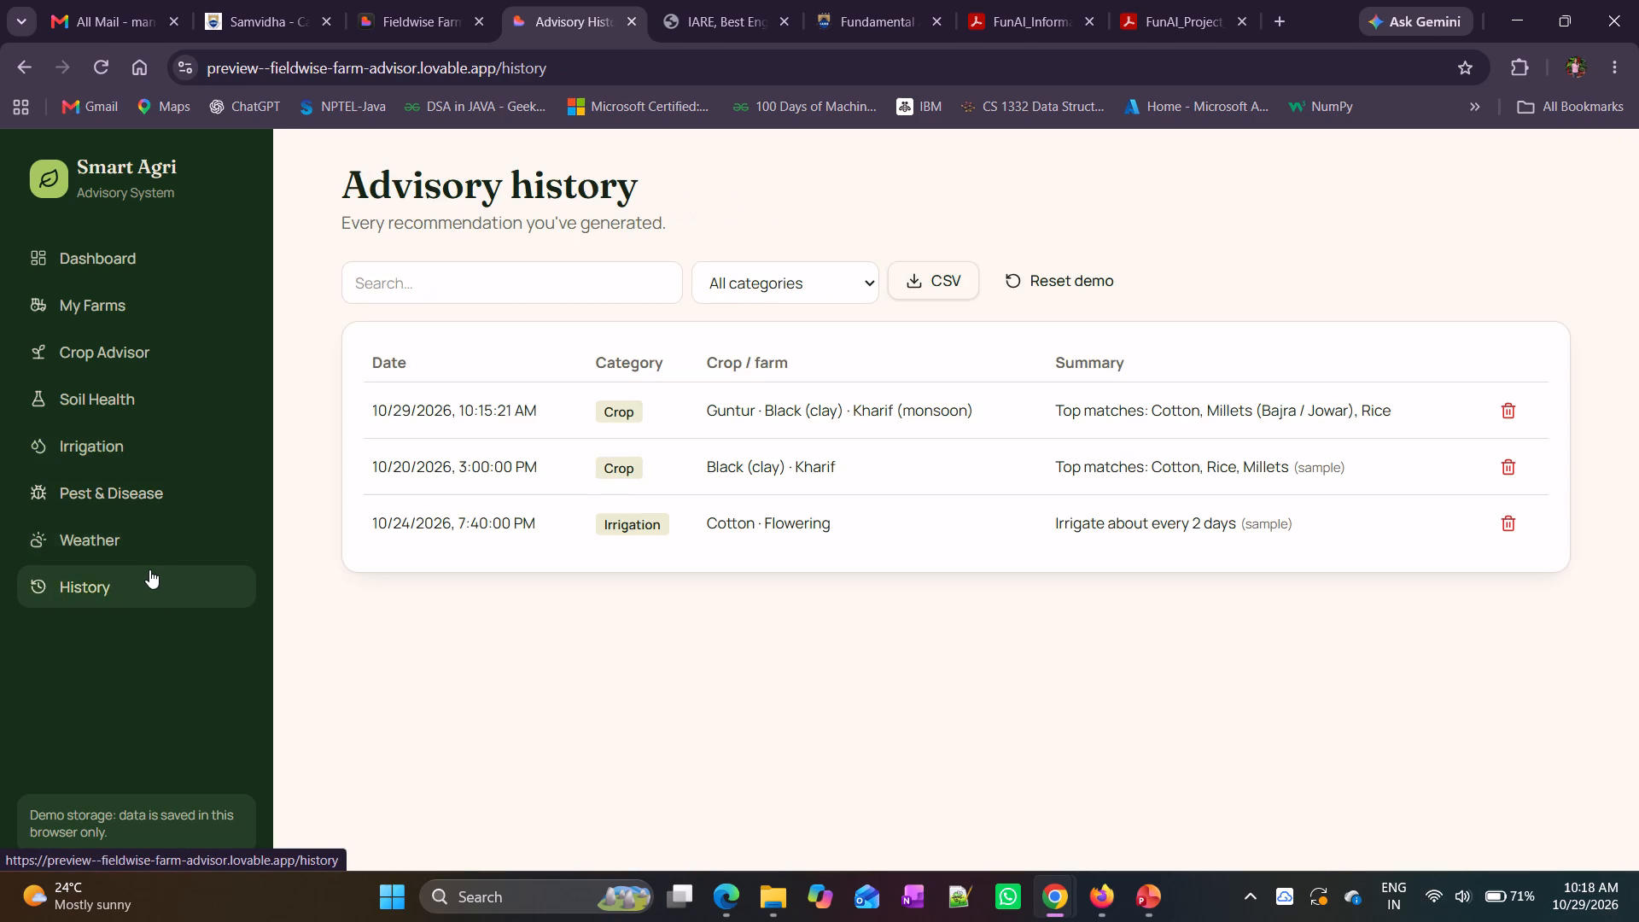
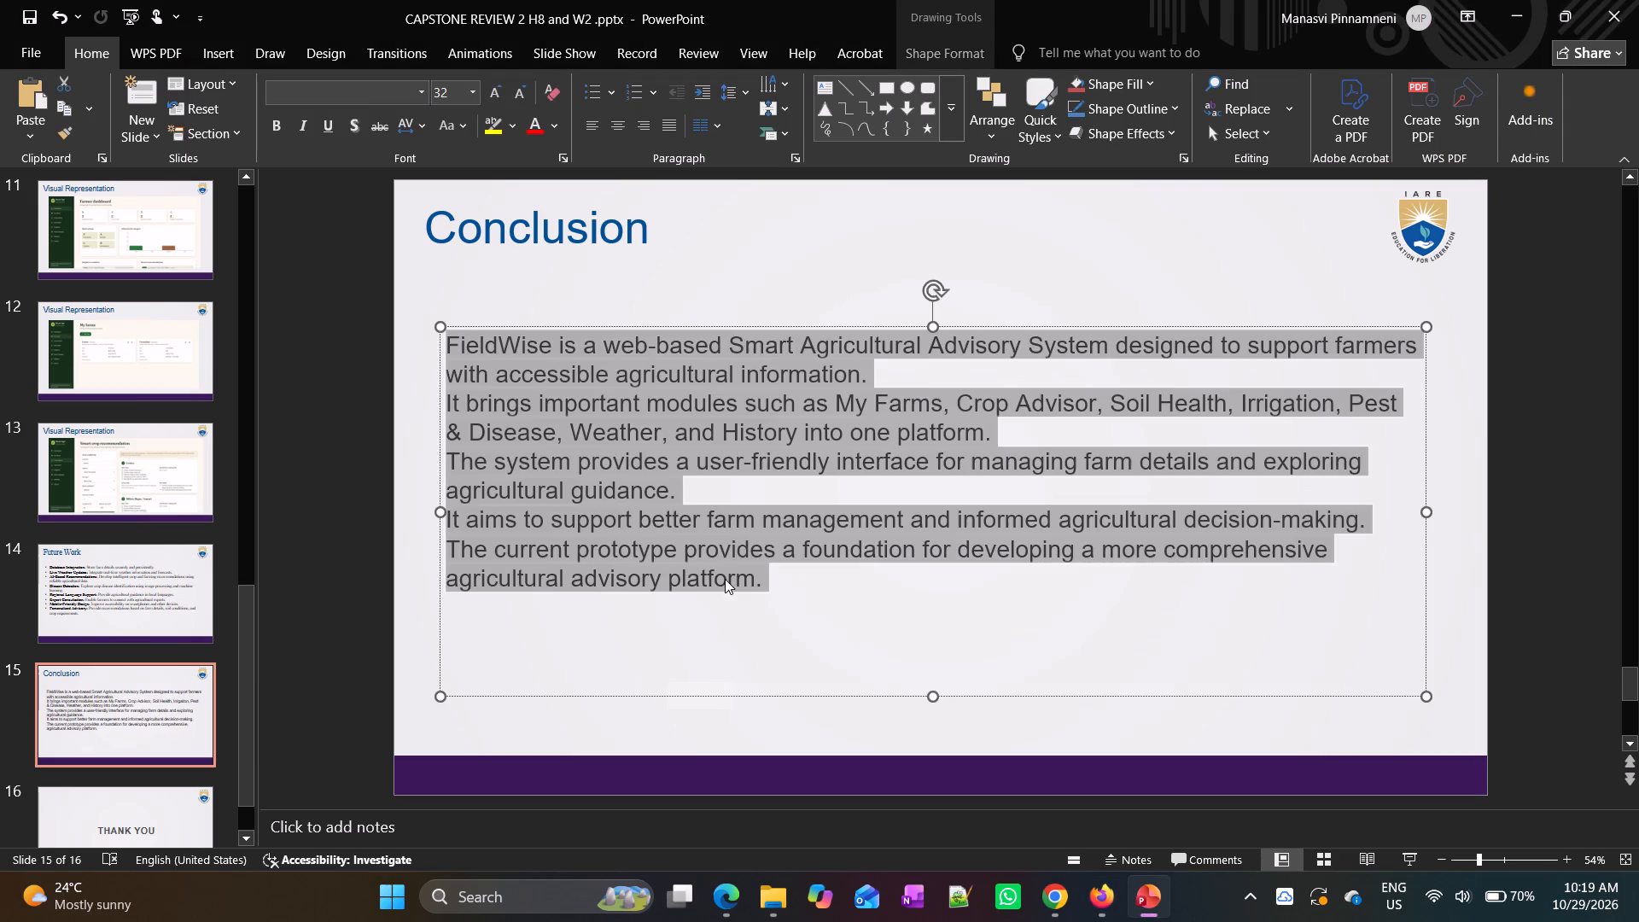
{"action": "left_click", "coordinate": [586, 103]}
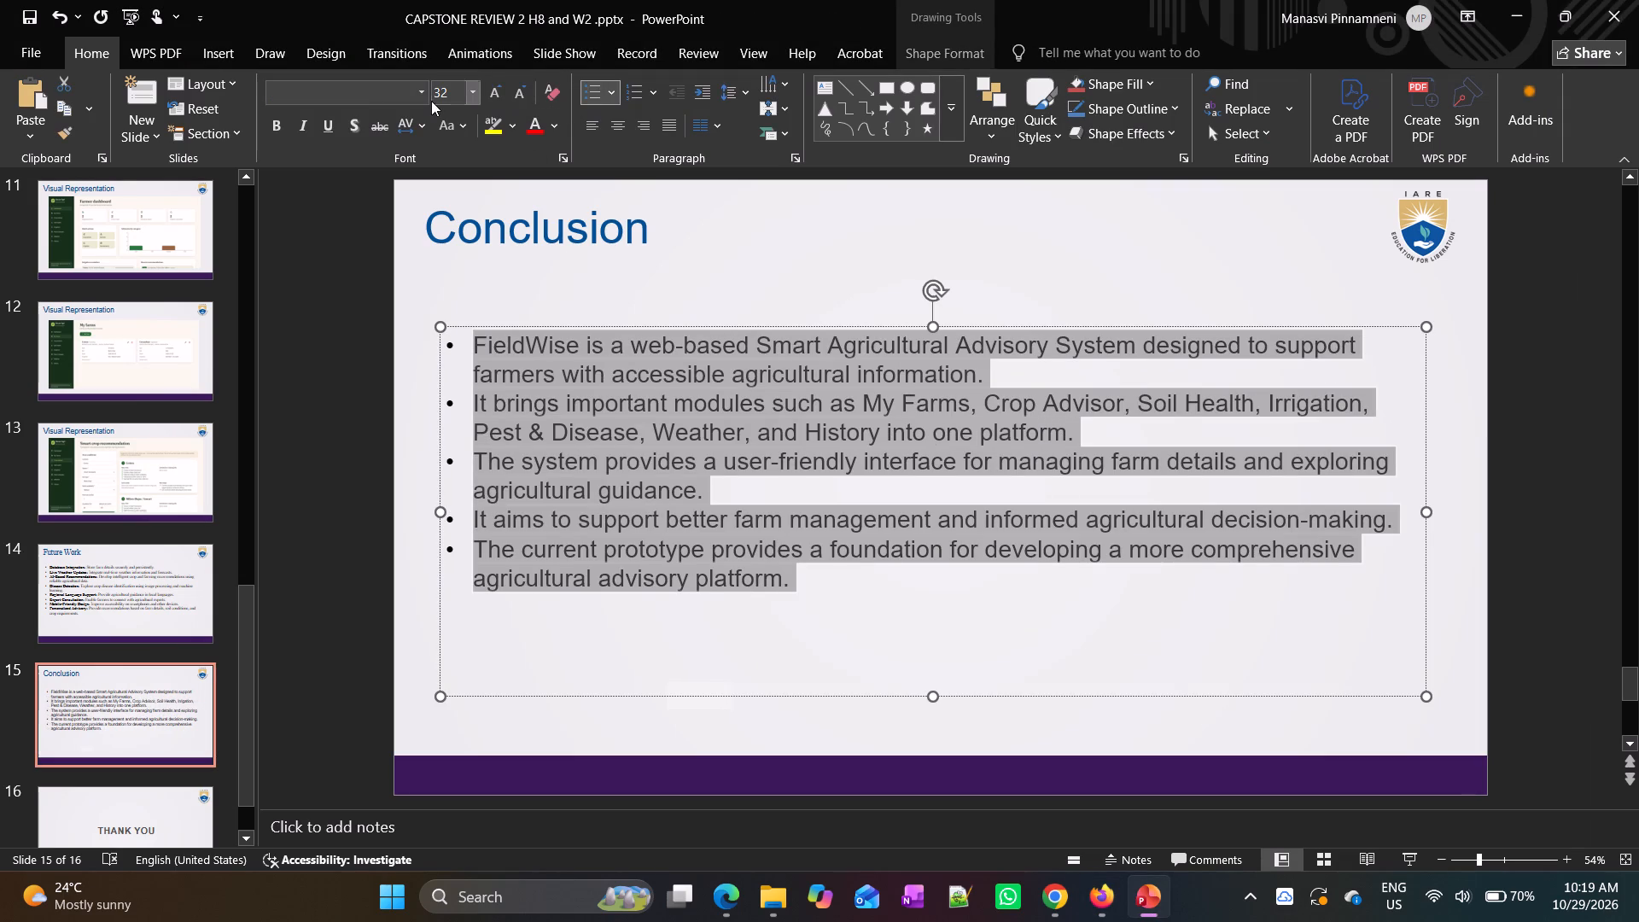
{"action": "left_click", "coordinate": [373, 85]}
{"action": "type", "text": "times"}
{"action": "key", "text": "Return"}
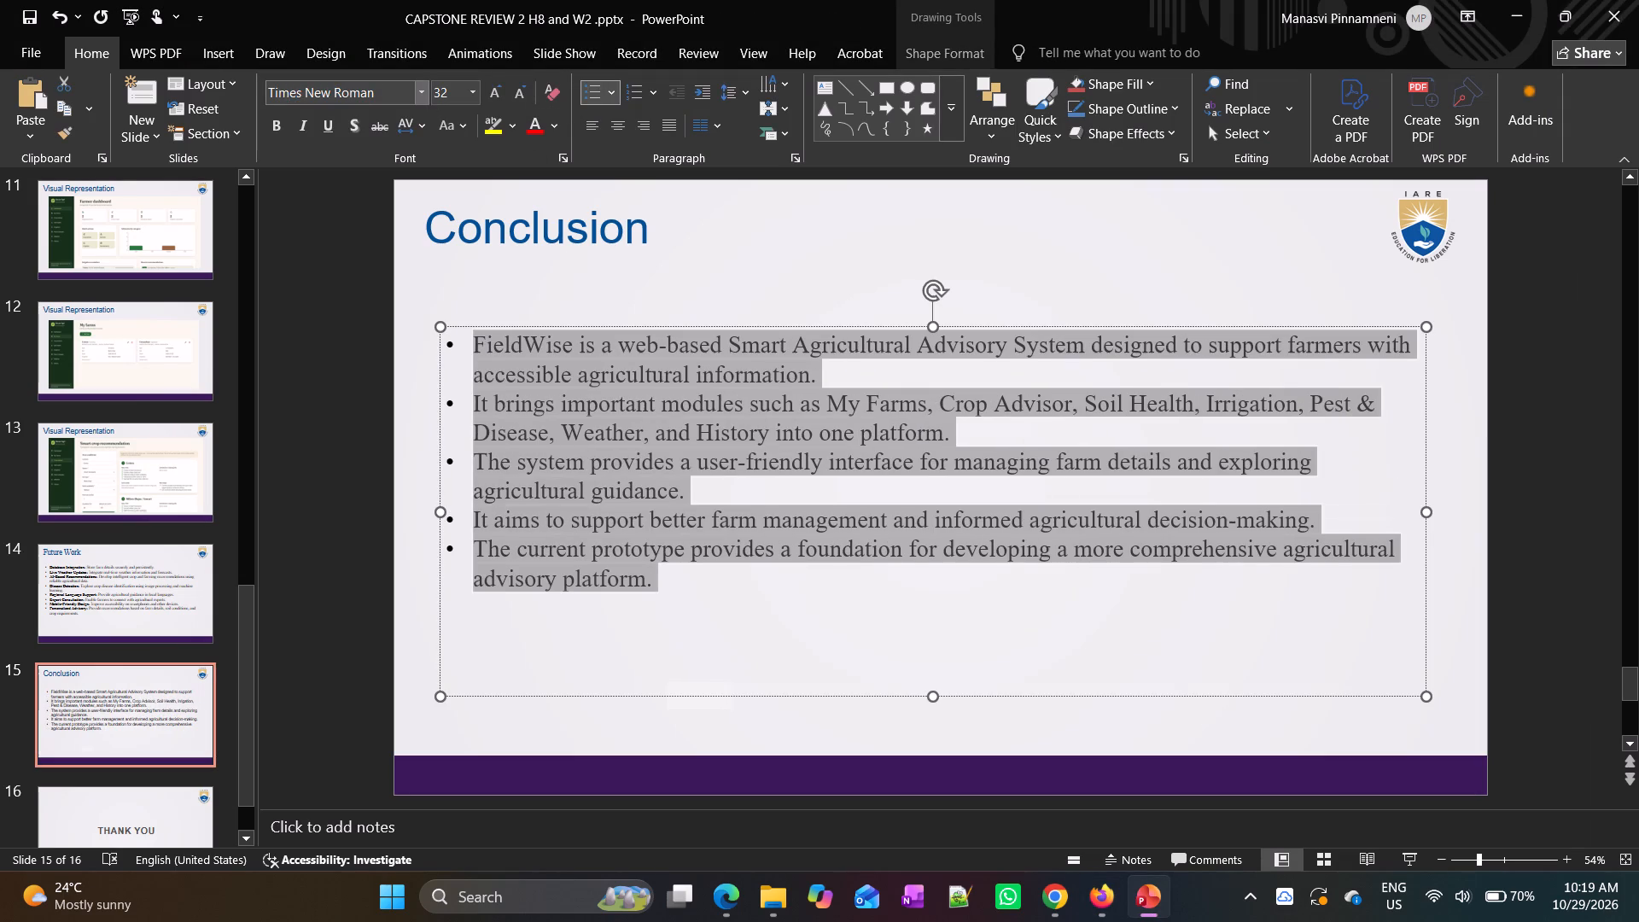
Set the Conclusion slide title to Times New Roman.
{"action": "left_click", "coordinate": [548, 242]}
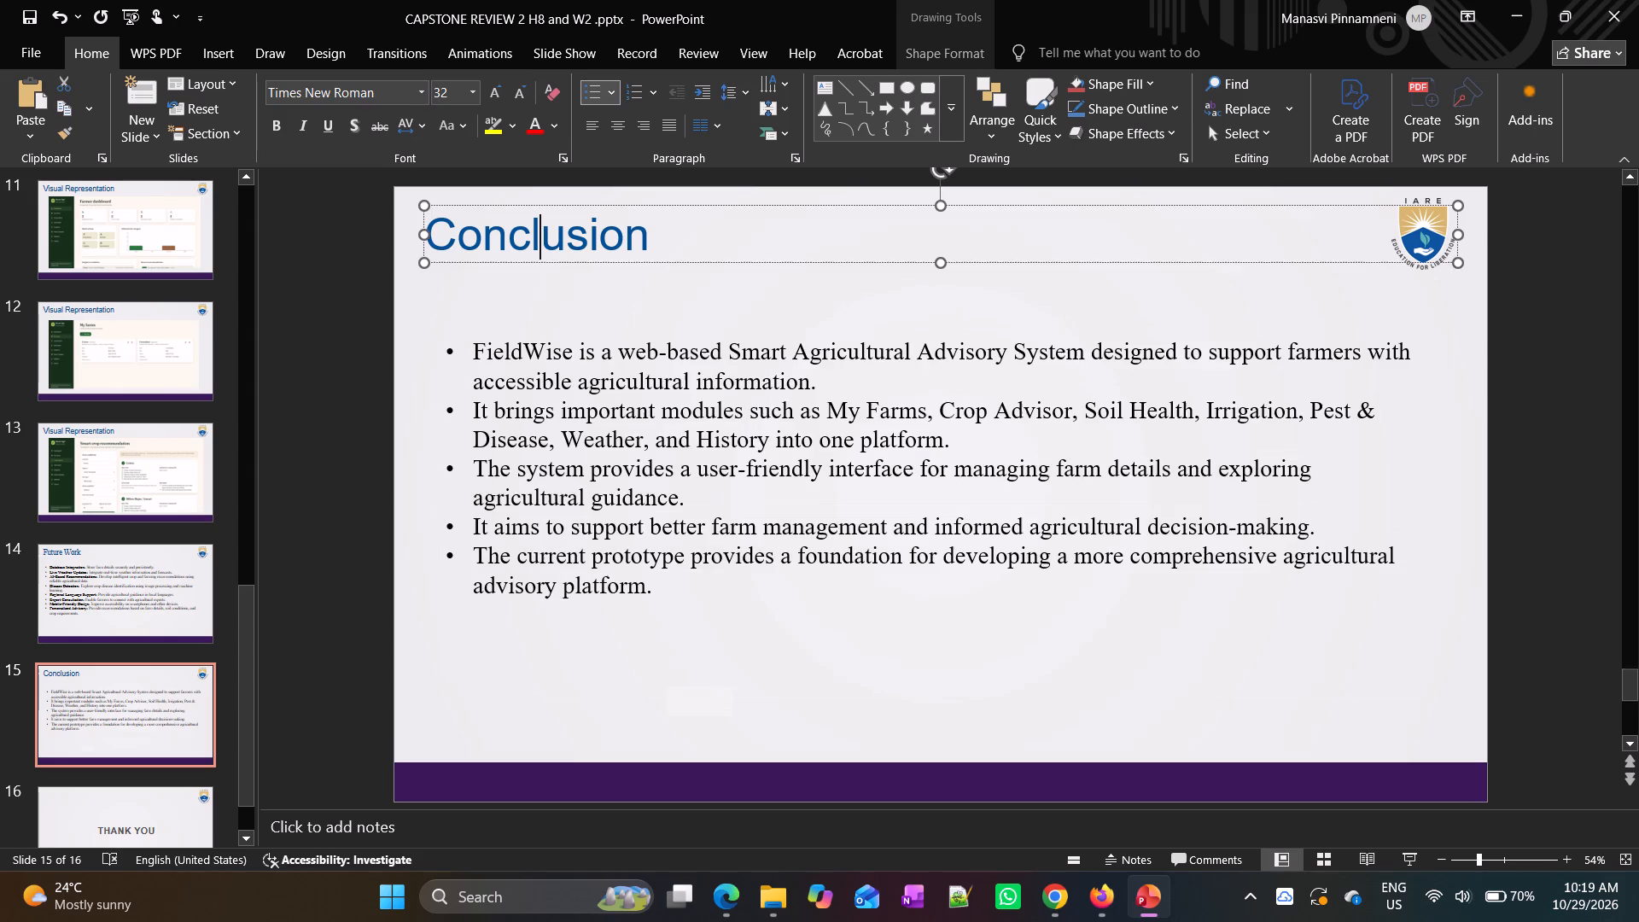
{"action": "key", "text": "ctrl+a"}
{"action": "left_click", "coordinate": [382, 85]}
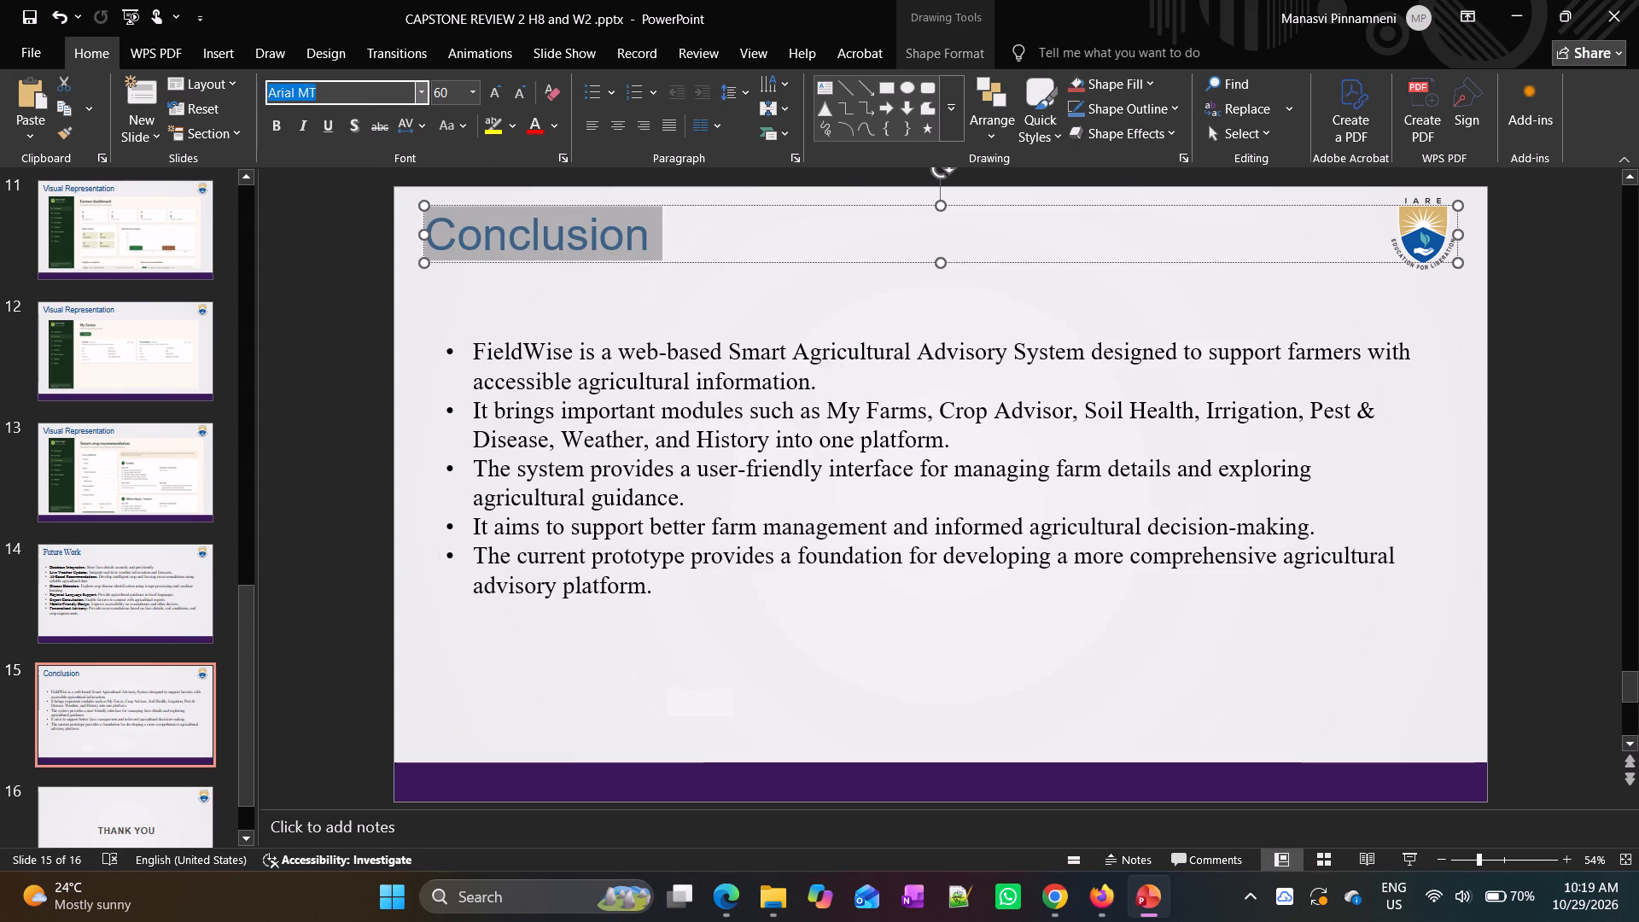
{"action": "type", "text": "times"}
{"action": "key", "text": "Return"}
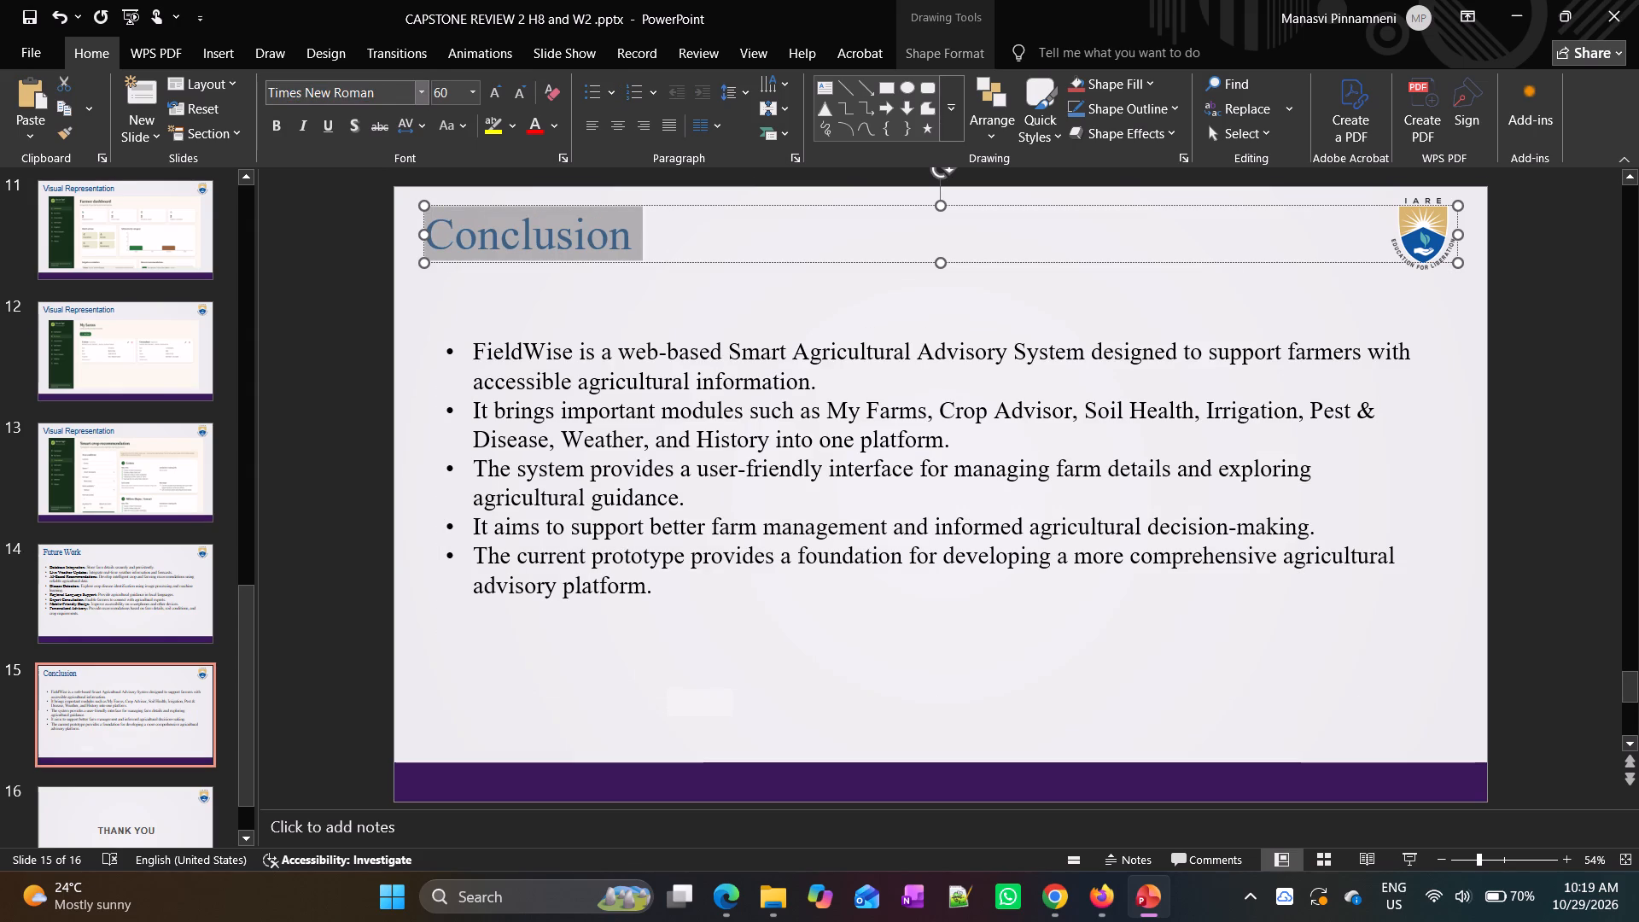
Replace the name "FieldWise" with "SmartAgri" at the start of the first Conclusion bullet.
{"action": "left_click", "coordinate": [627, 406]}
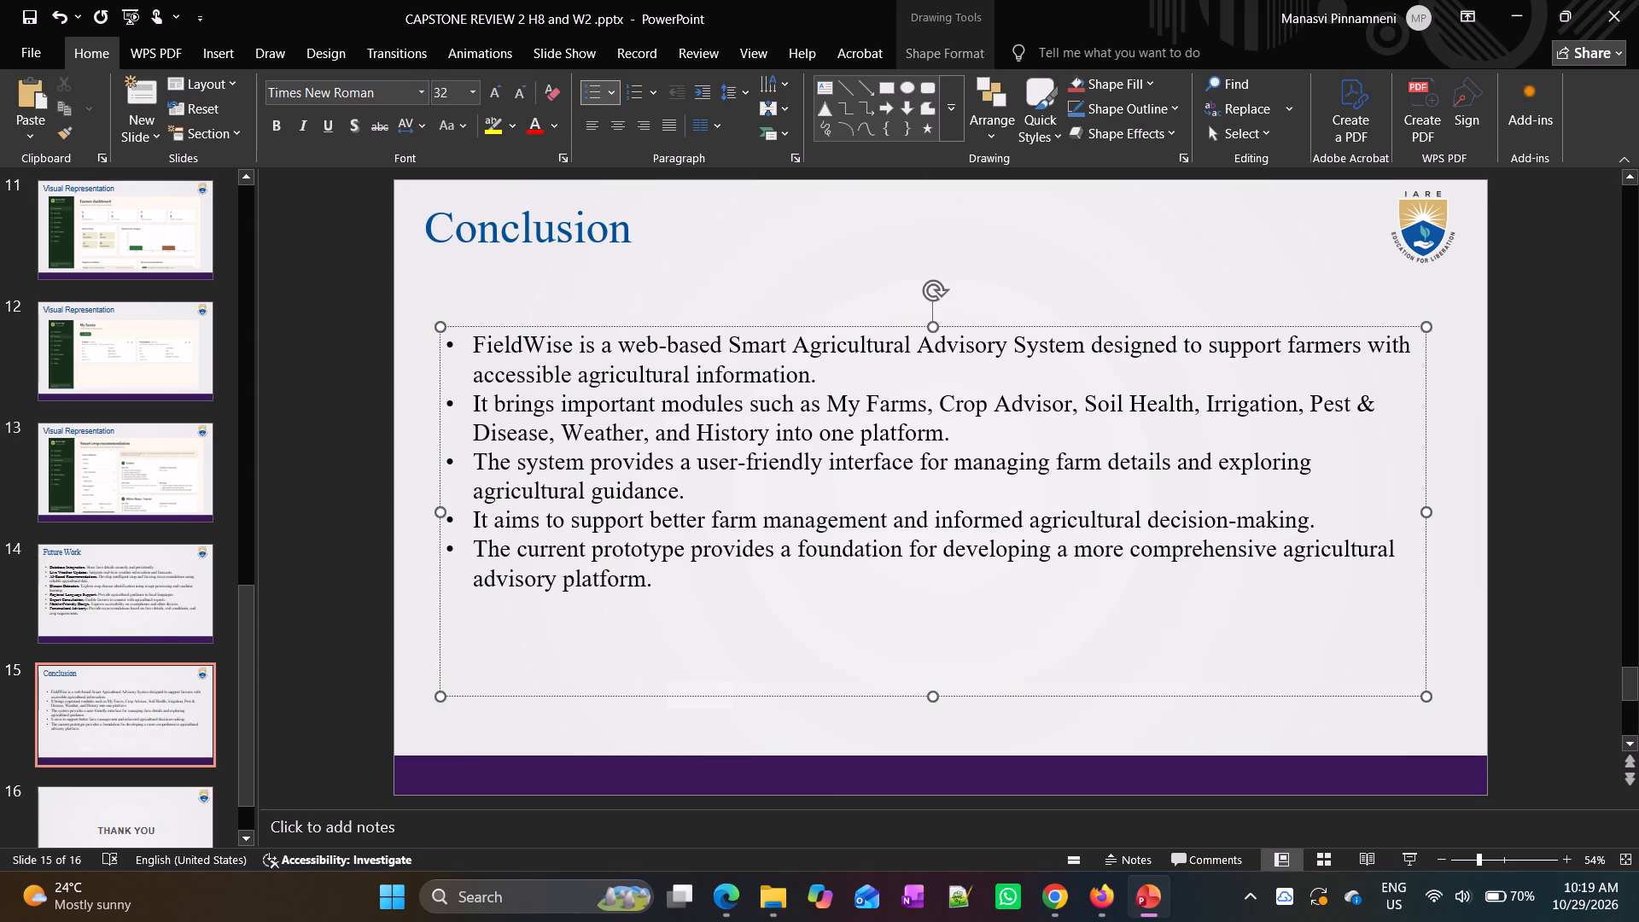
{"action": "left_click", "coordinate": [572, 349]}
{"action": "key", "text": "ctrl+shift+Up"}
{"action": "type", "text": "SmartAgri"}
Switch to Chrome to check the agricultural advisory site, and return to the PowerPoint presentation.
{"action": "key", "text": "alt+Tab"}
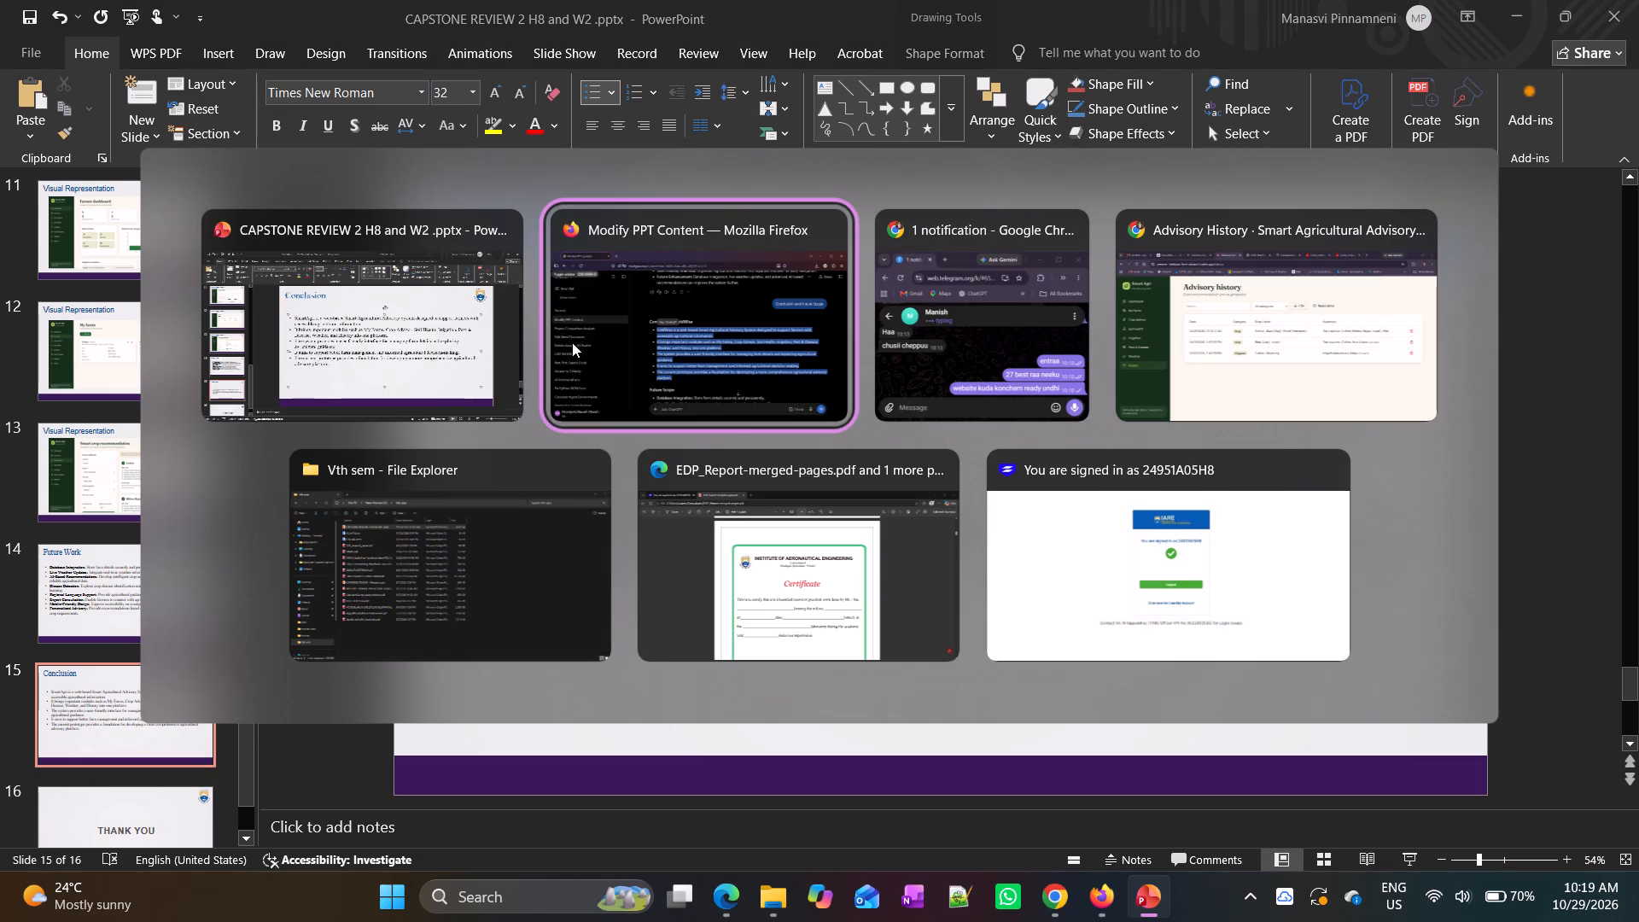
{"action": "key", "text": "alt+Tab"}
{"action": "key", "text": "alt+Tab"}
{"action": "key", "text": "alt+Tab"}
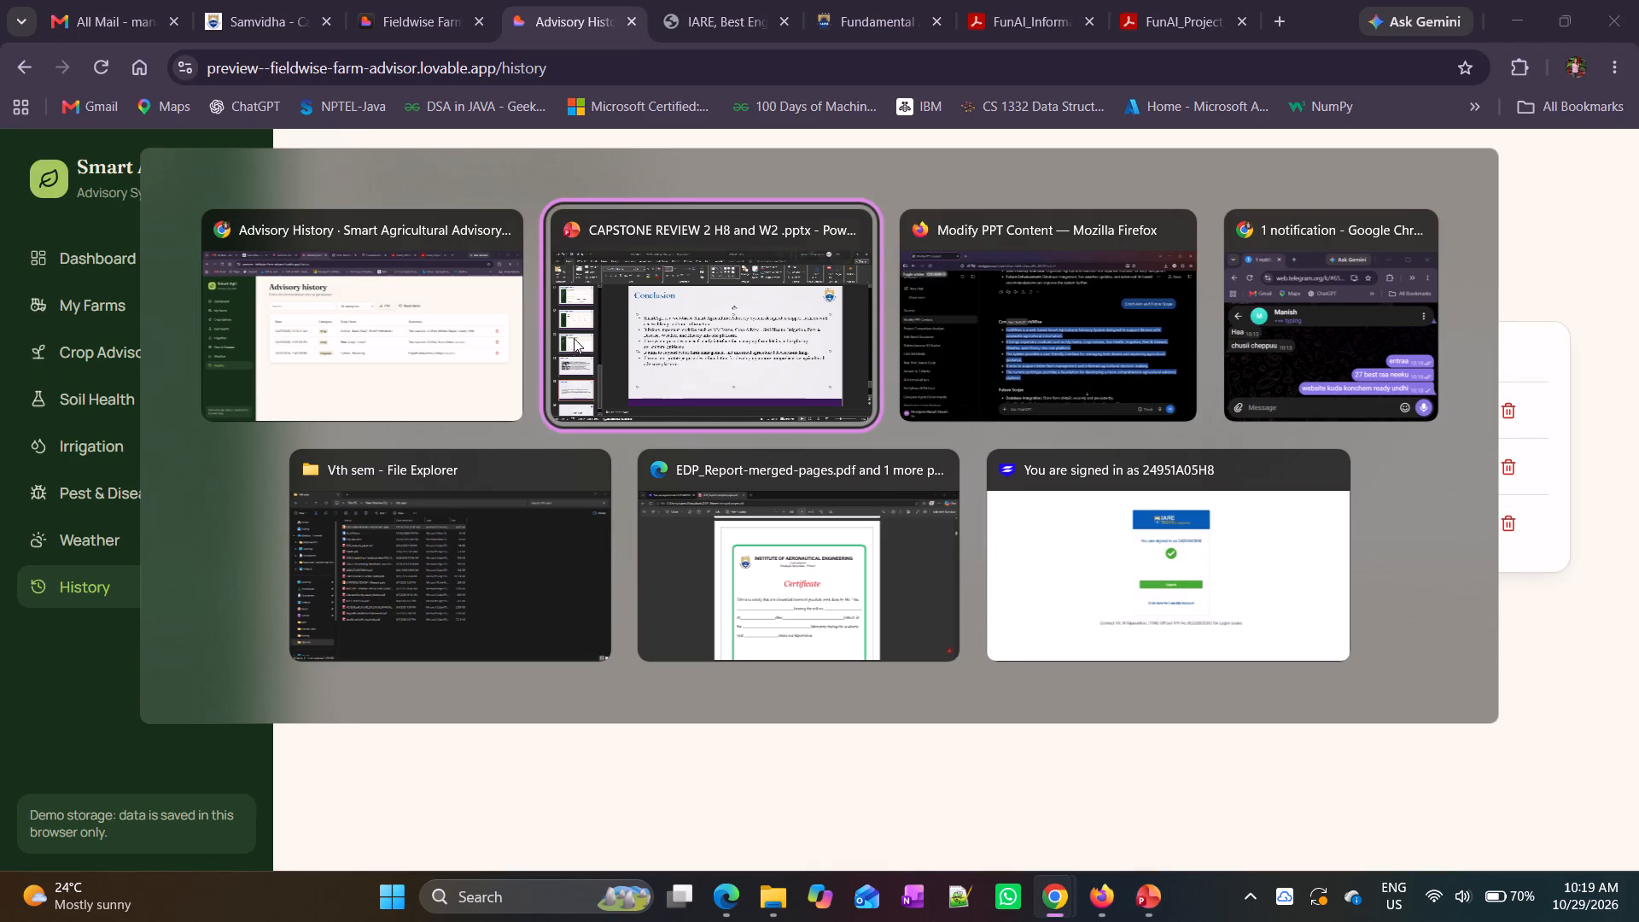
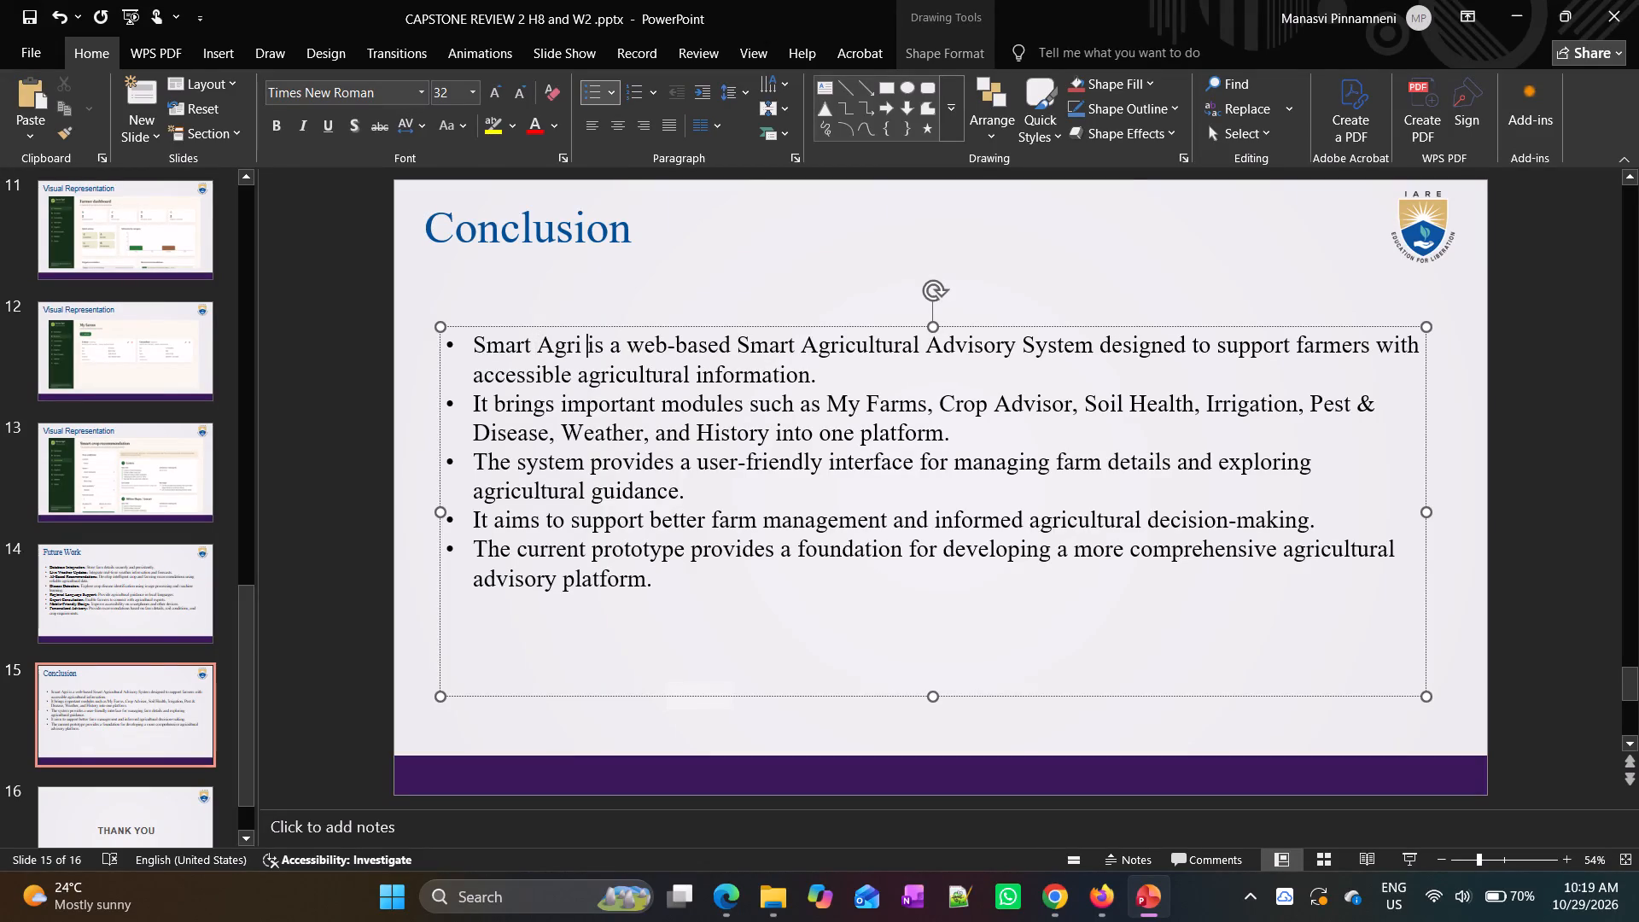
Make the name "Smart Agri" bold at the start of the first Conclusion bullet.
{"action": "key", "text": "ctrl+shift+Up"}
{"action": "key", "text": "ctrl+b"}
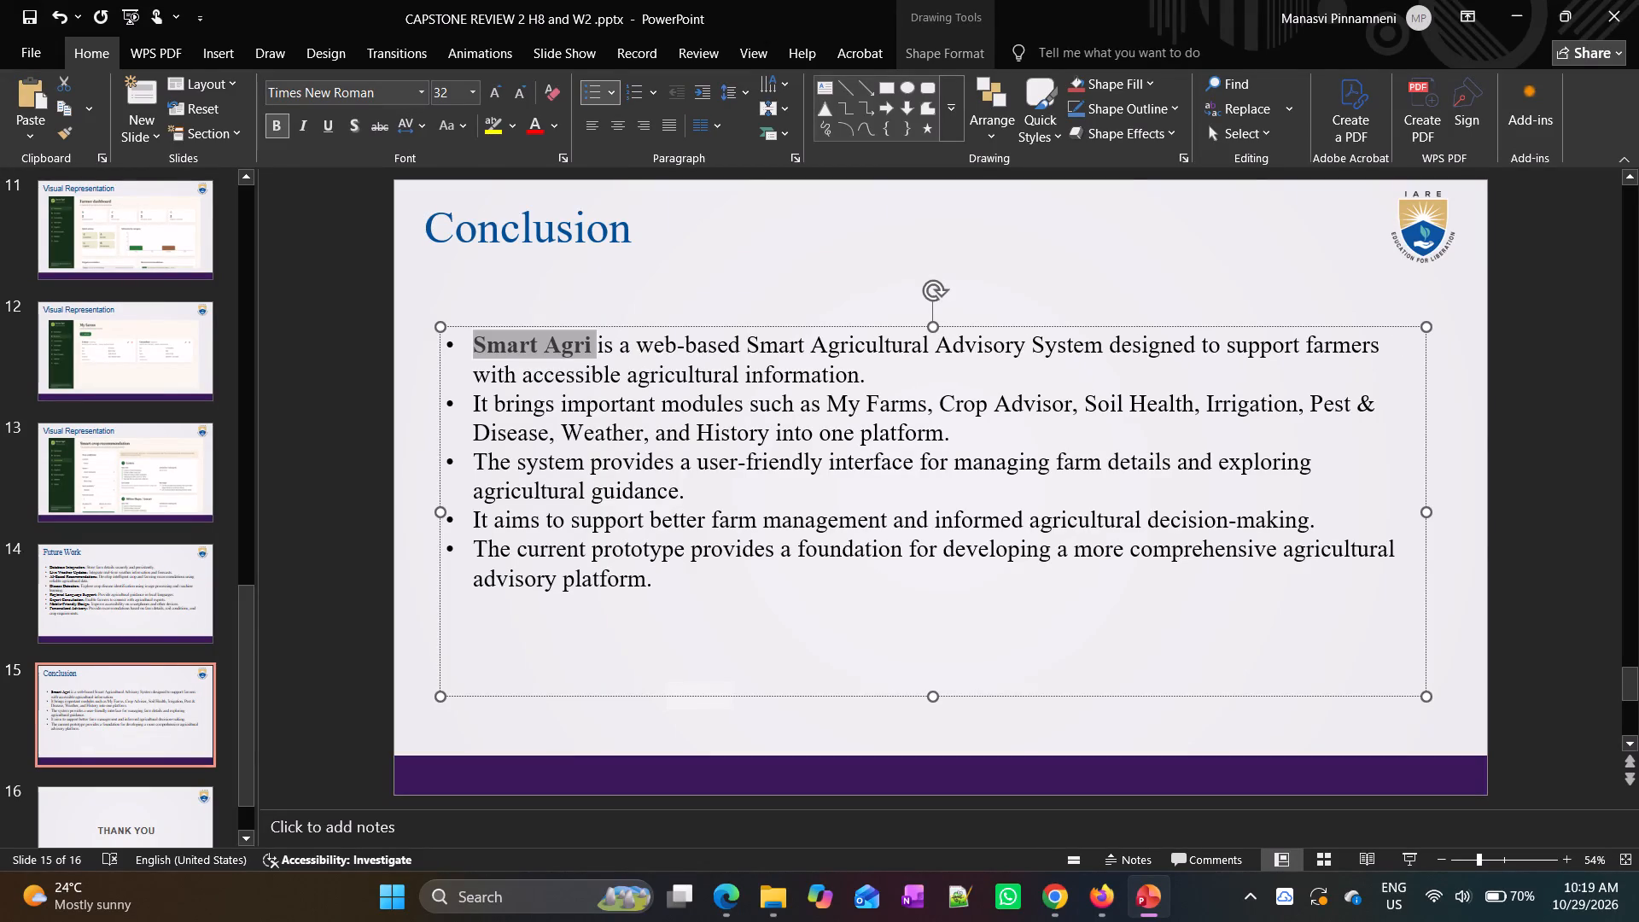
{"action": "left_click", "coordinate": [650, 444]}
From the Future Work slide, search the presentation for "FieldWse", first without and again with case matching, and close the search.
{"action": "right_click", "coordinate": [117, 613]}
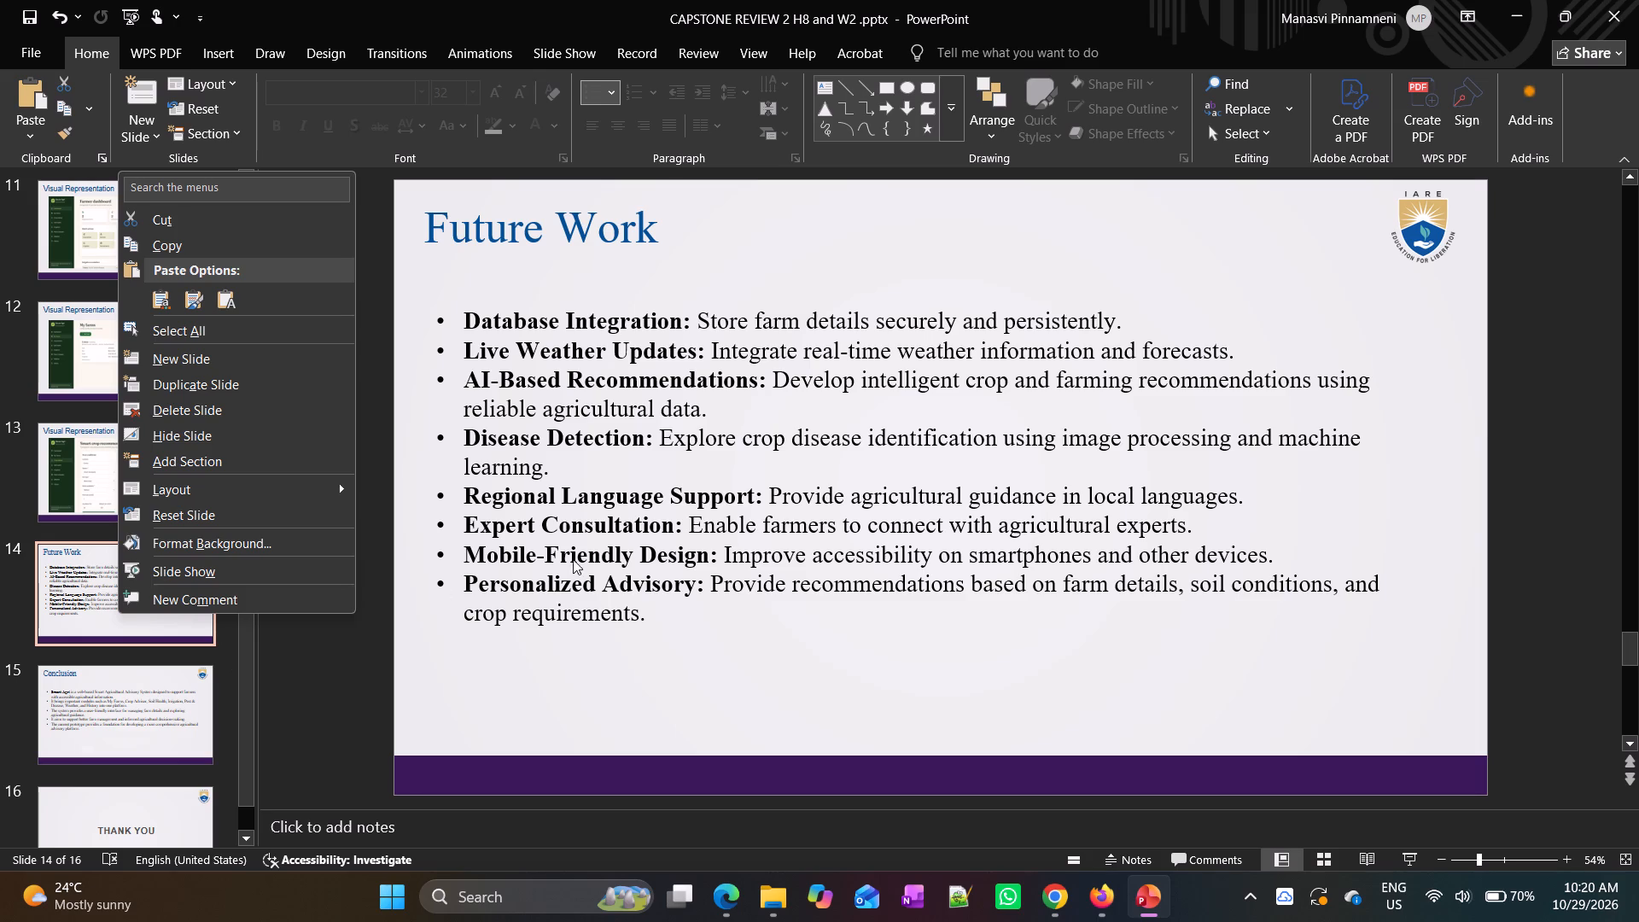
{"action": "left_click", "coordinate": [646, 544]}
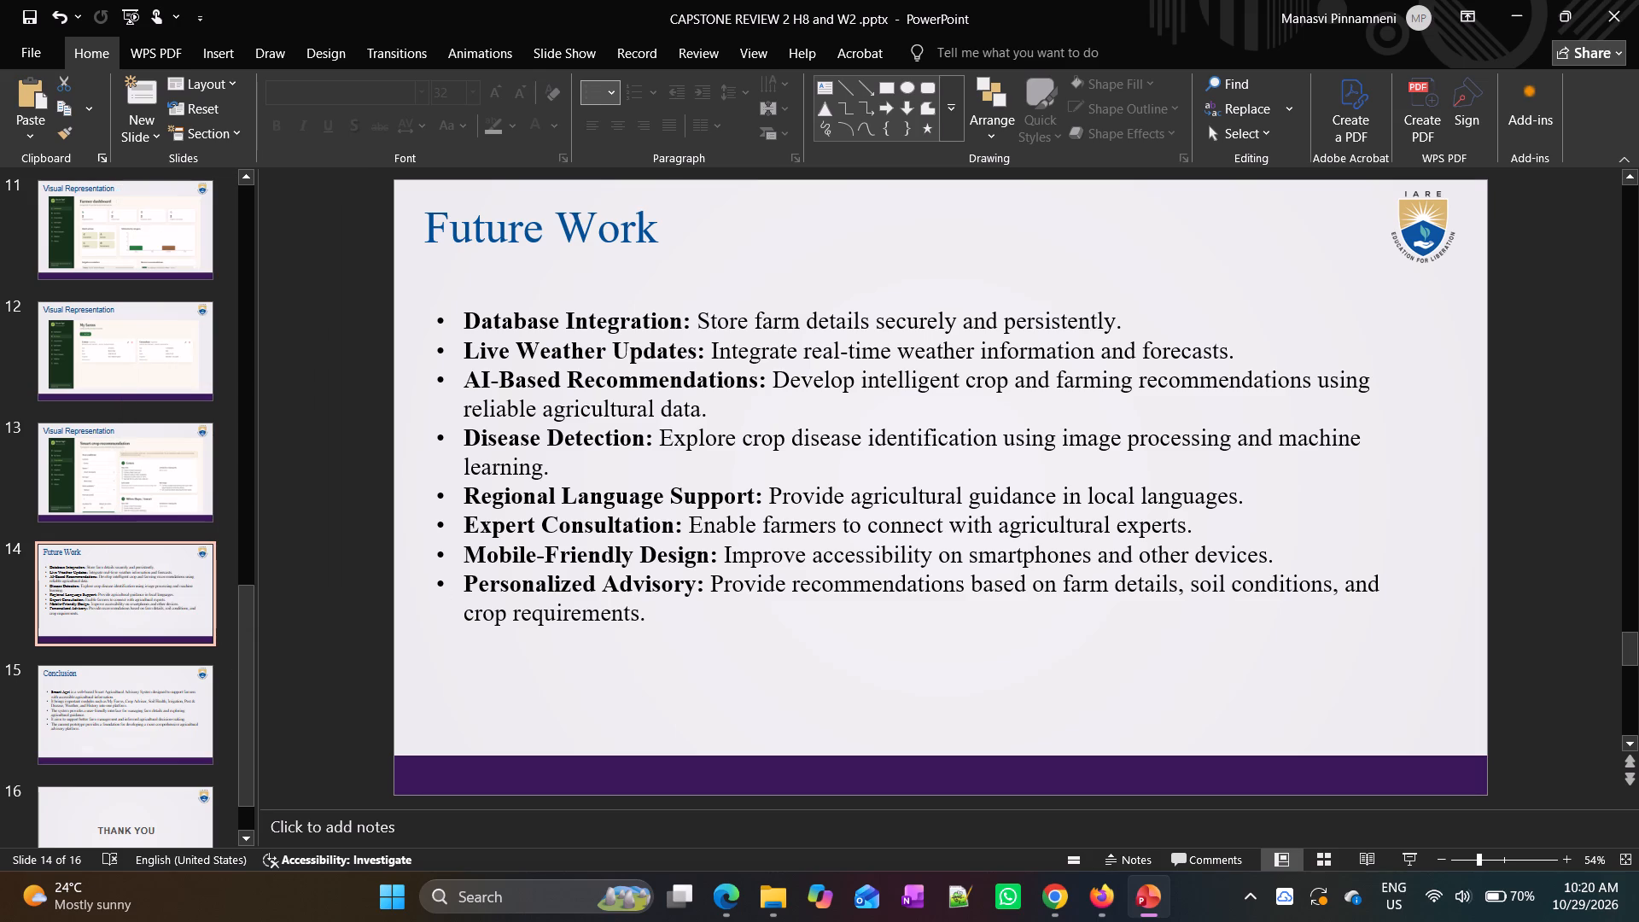
{"action": "key", "text": "ctrl+f"}
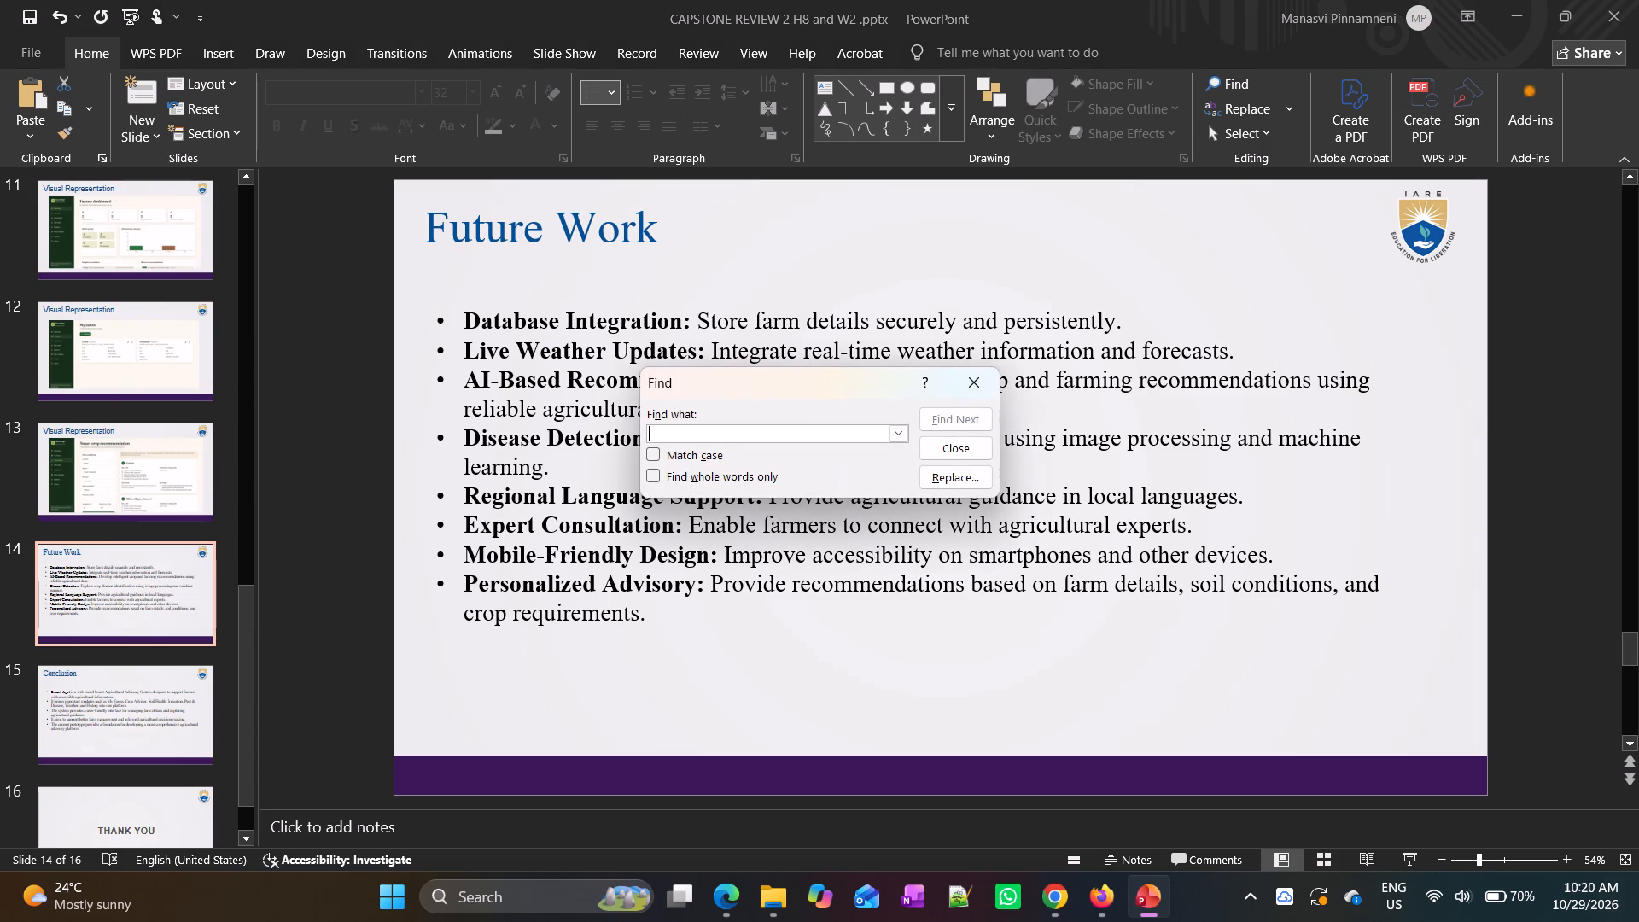
{"action": "type", "text": "FieldWse"}
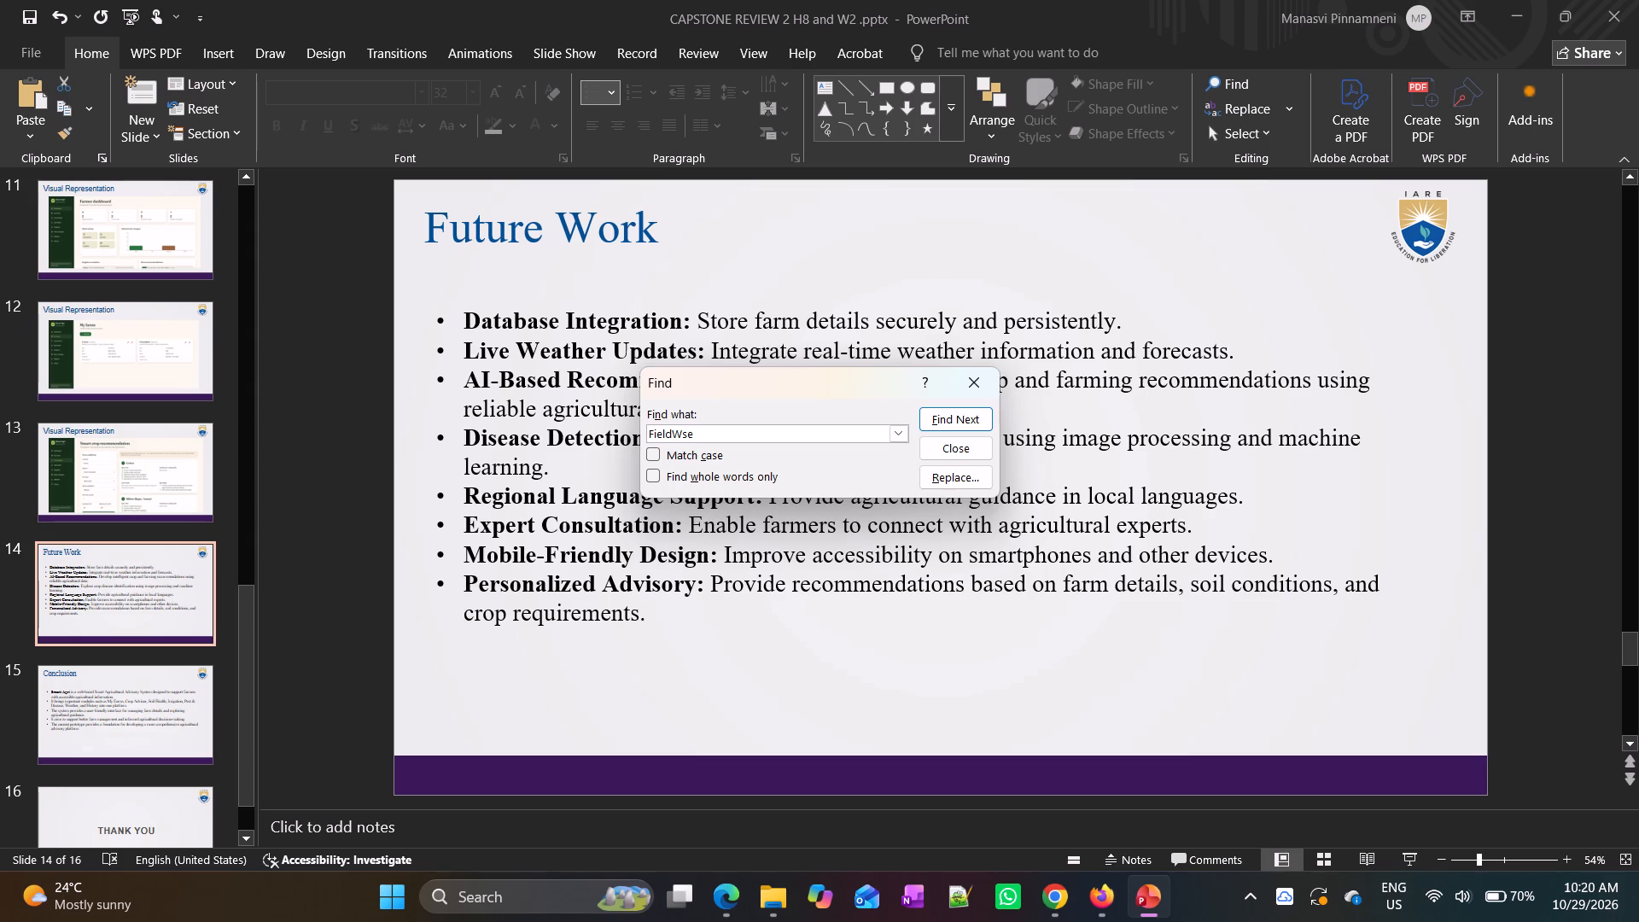
{"action": "left_click", "coordinate": [952, 429]}
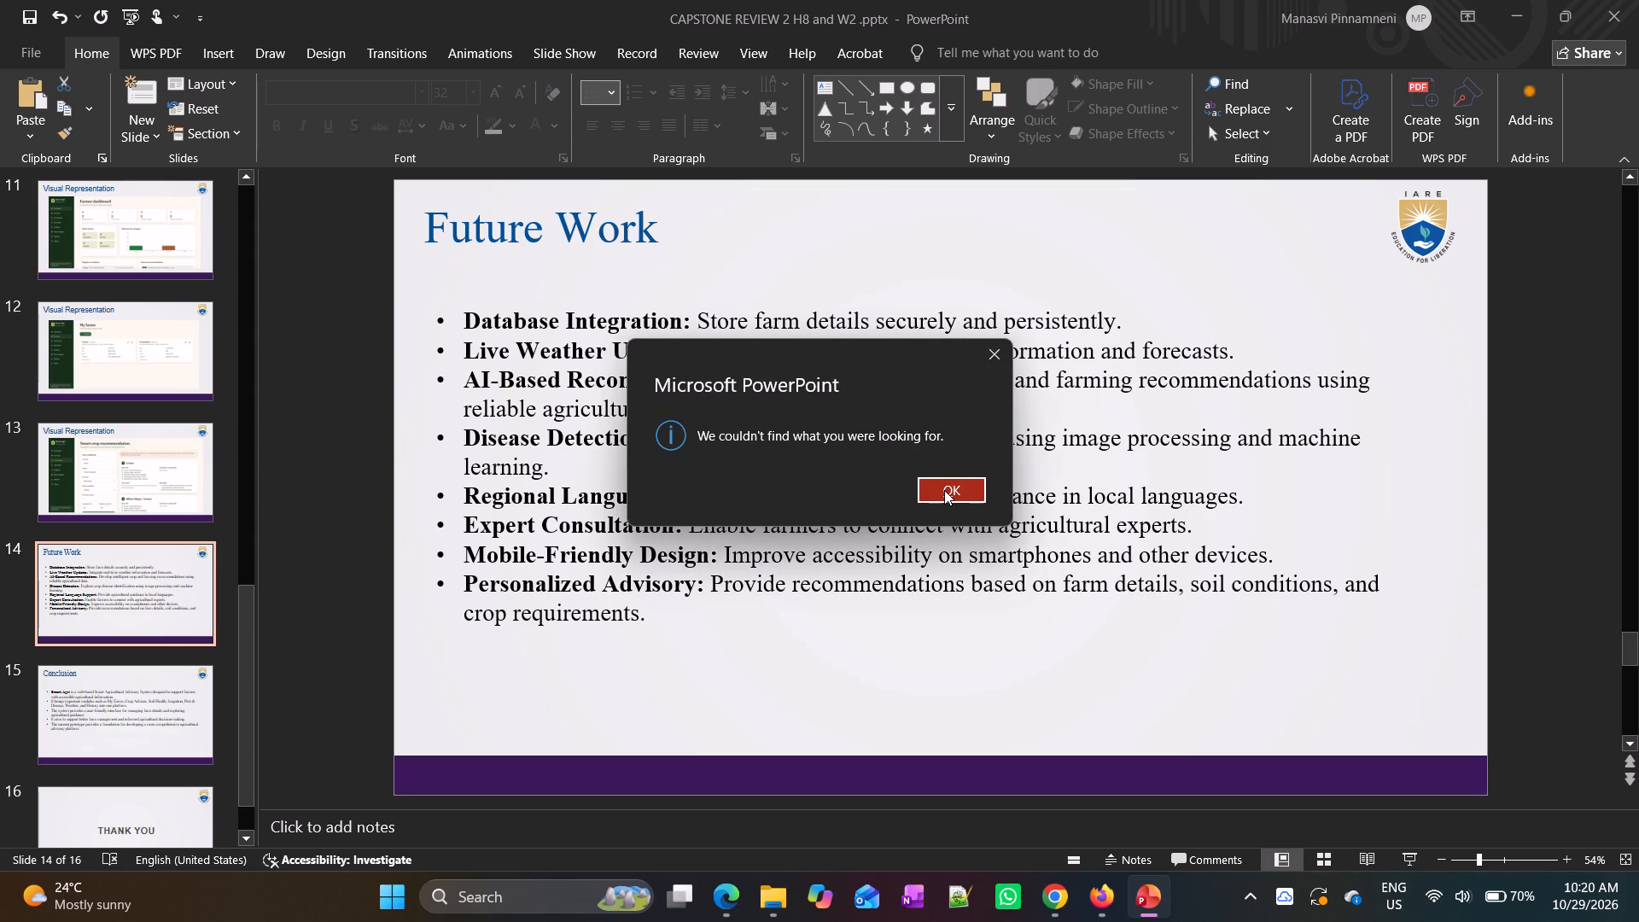
{"action": "left_click", "coordinate": [944, 490]}
{"action": "left_click", "coordinate": [691, 456]}
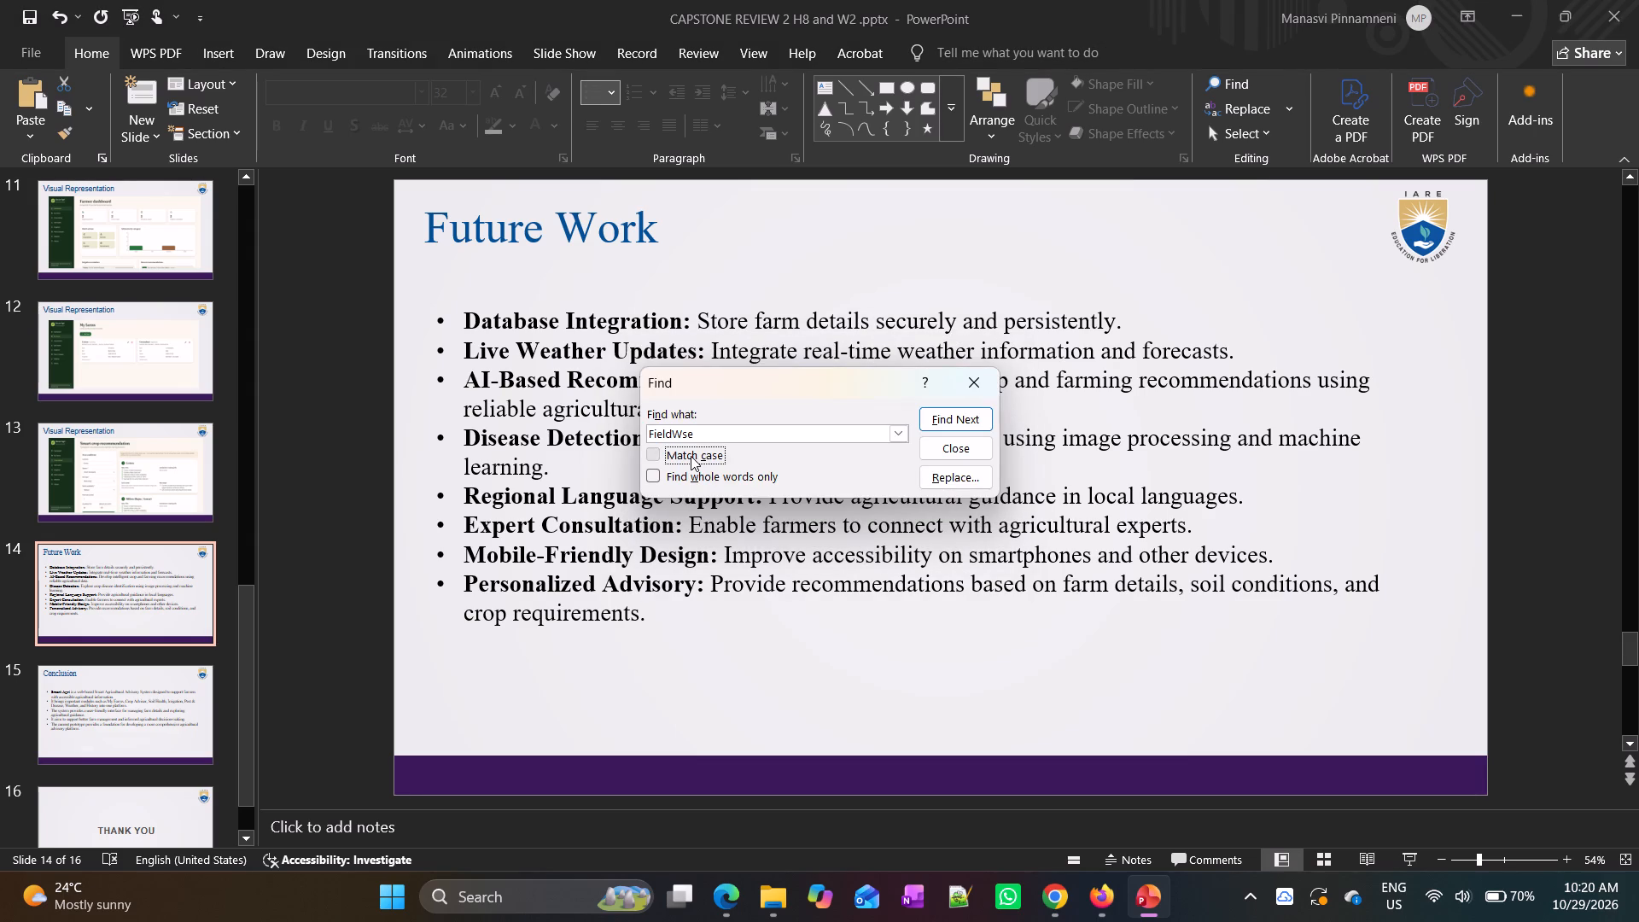
{"action": "left_click", "coordinate": [938, 429]}
{"action": "left_click", "coordinate": [939, 480]}
{"action": "left_click", "coordinate": [963, 385]}
Replace "FieldWise" with "Smart Agri" at the start of the first bullet on the Abstract slide.
{"action": "scroll", "coordinate": [185, 376], "scroll_direction": "up", "scroll_amount": 9}
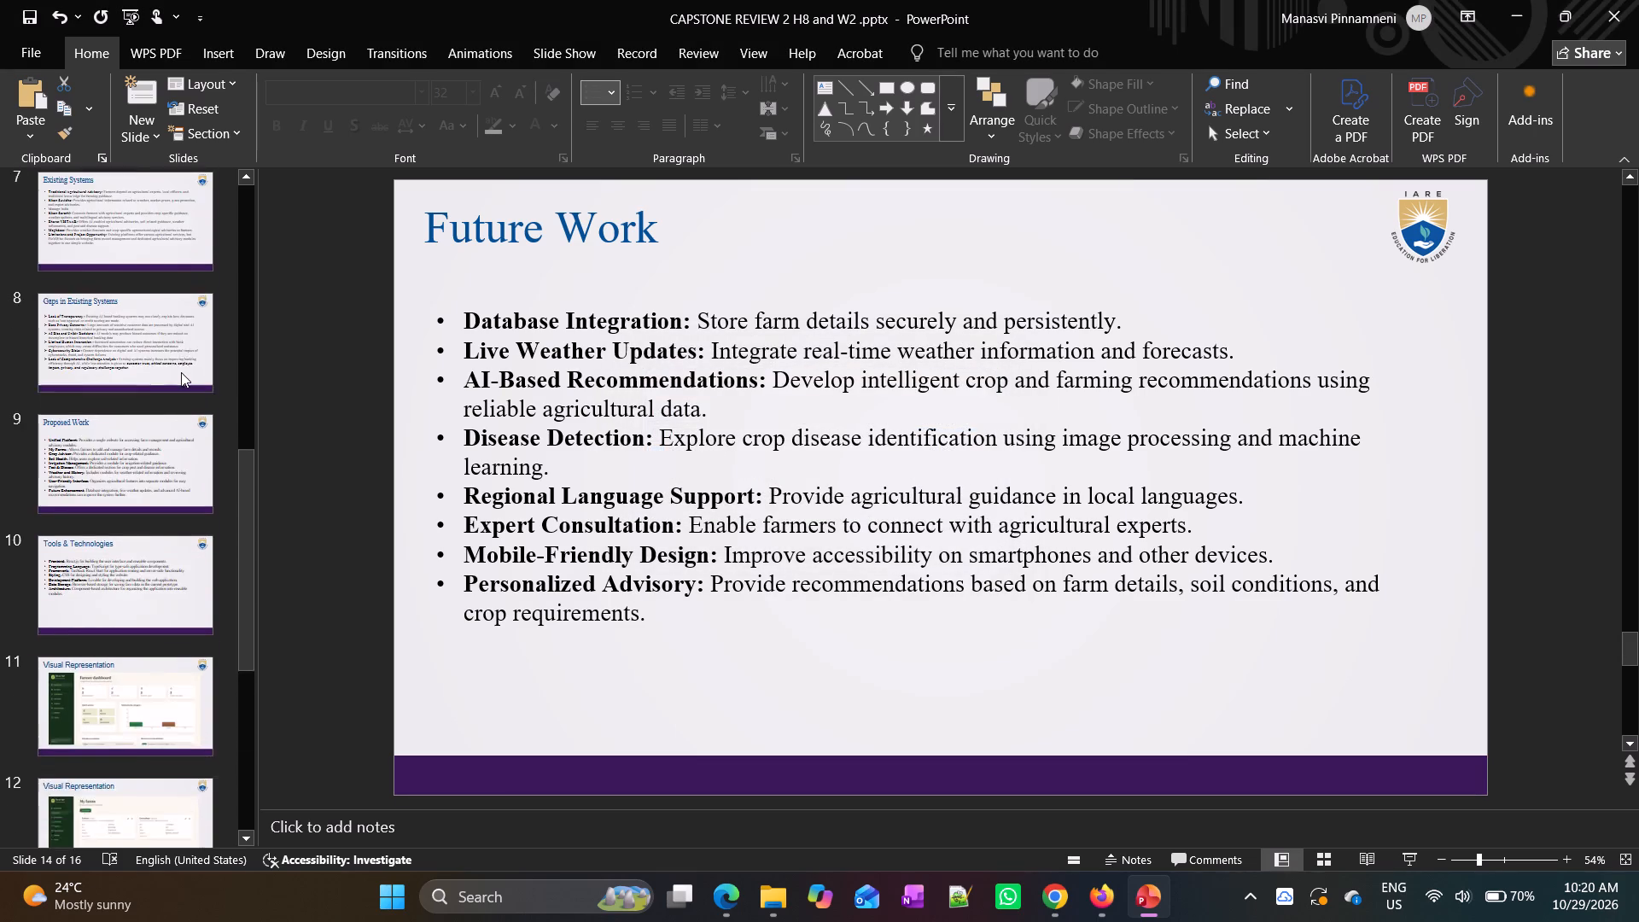
{"action": "scroll", "coordinate": [181, 372], "scroll_direction": "up", "scroll_amount": 16}
{"action": "left_click", "coordinate": [184, 366]}
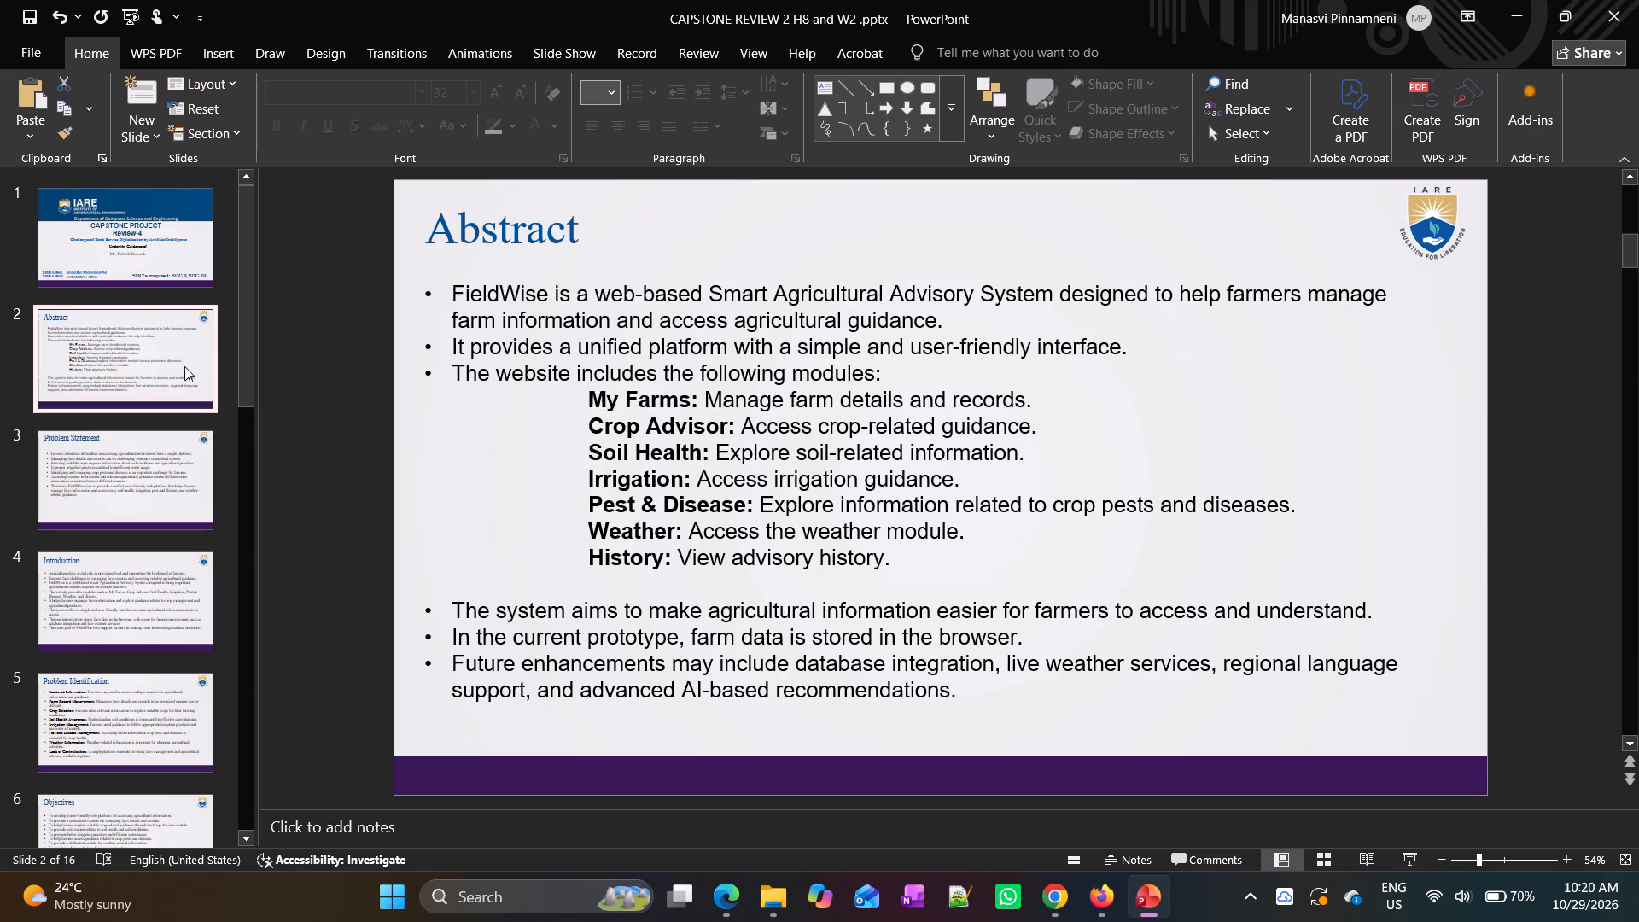
{"action": "left_click", "coordinate": [551, 301]}
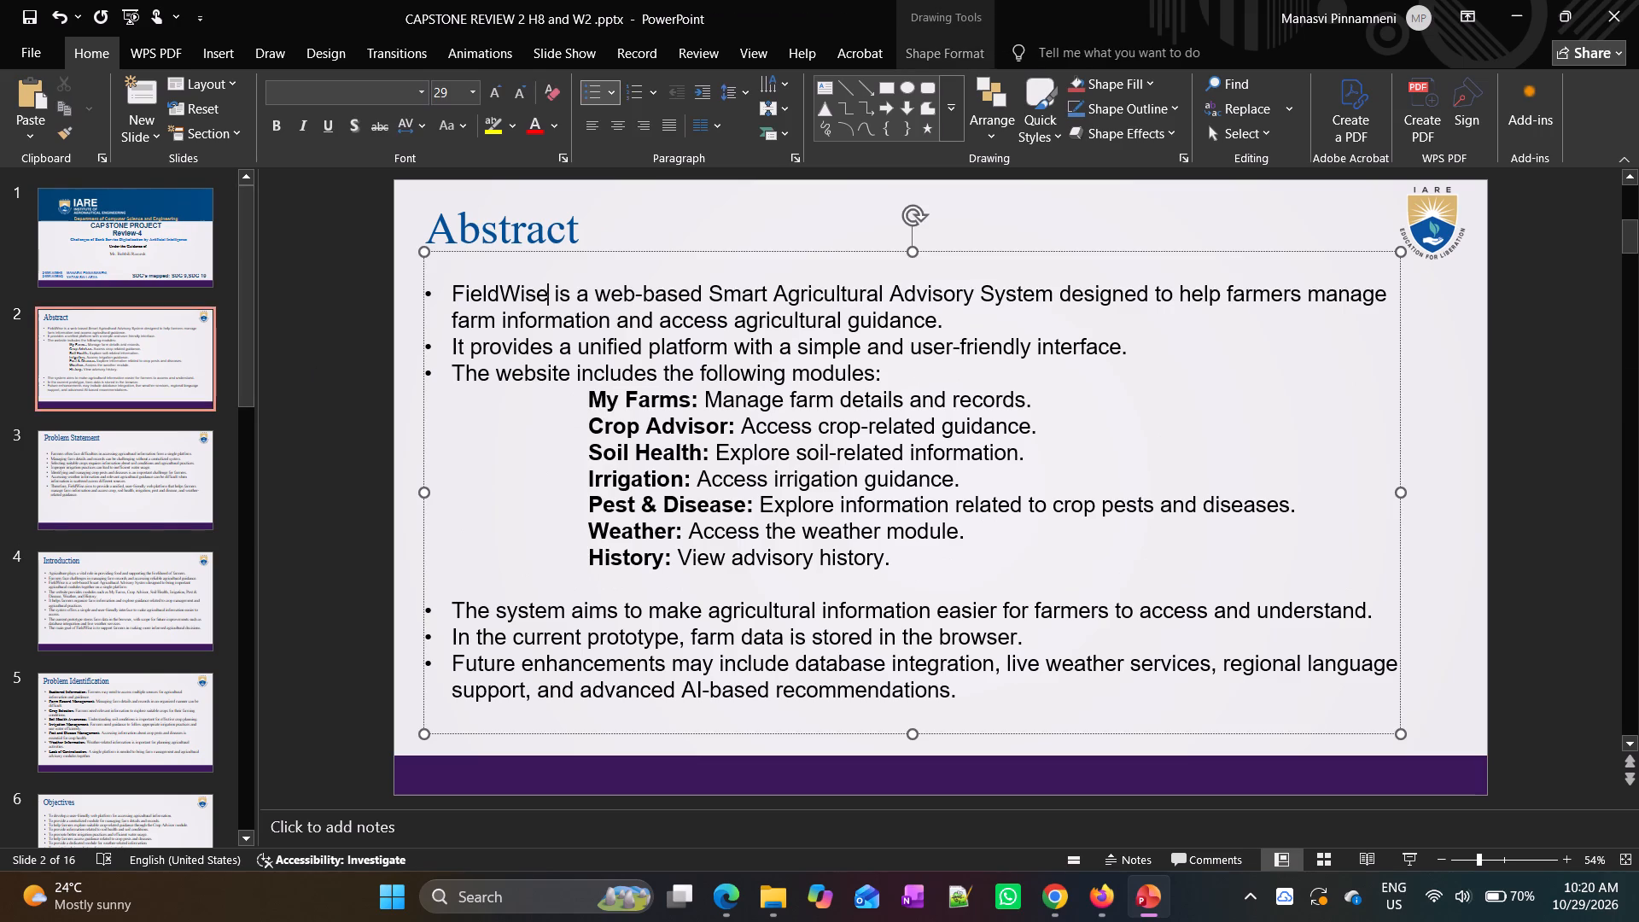
{"action": "key", "text": "ctrl+shift+Up"}
{"action": "type", "text": "Smart Agri"}
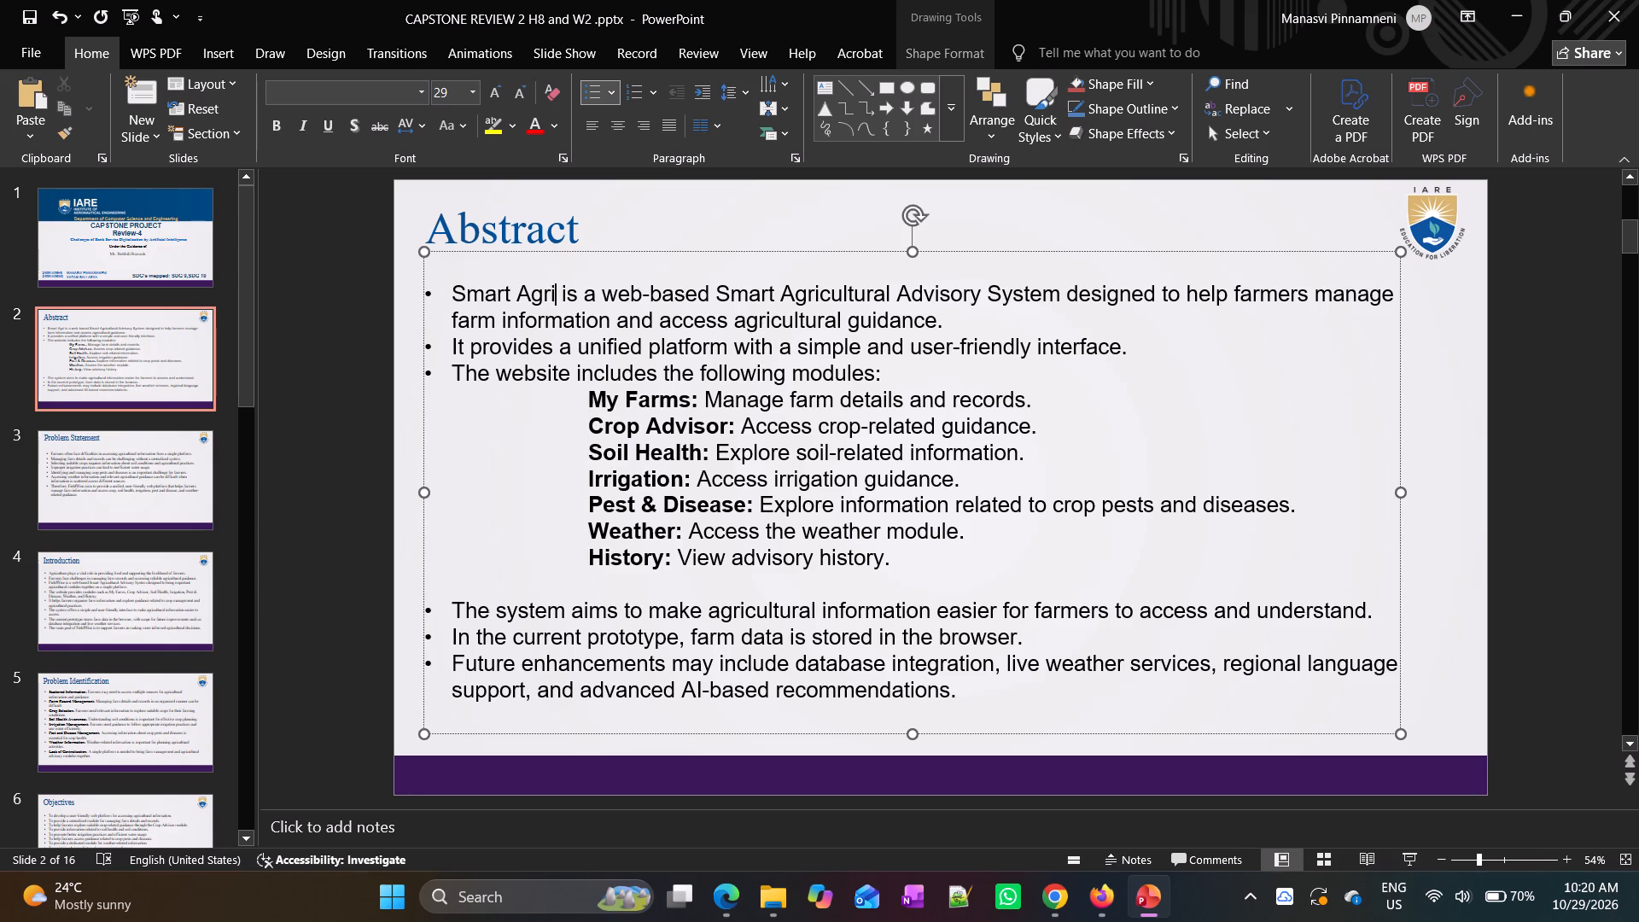
{"action": "left_click", "coordinate": [1018, 750]}
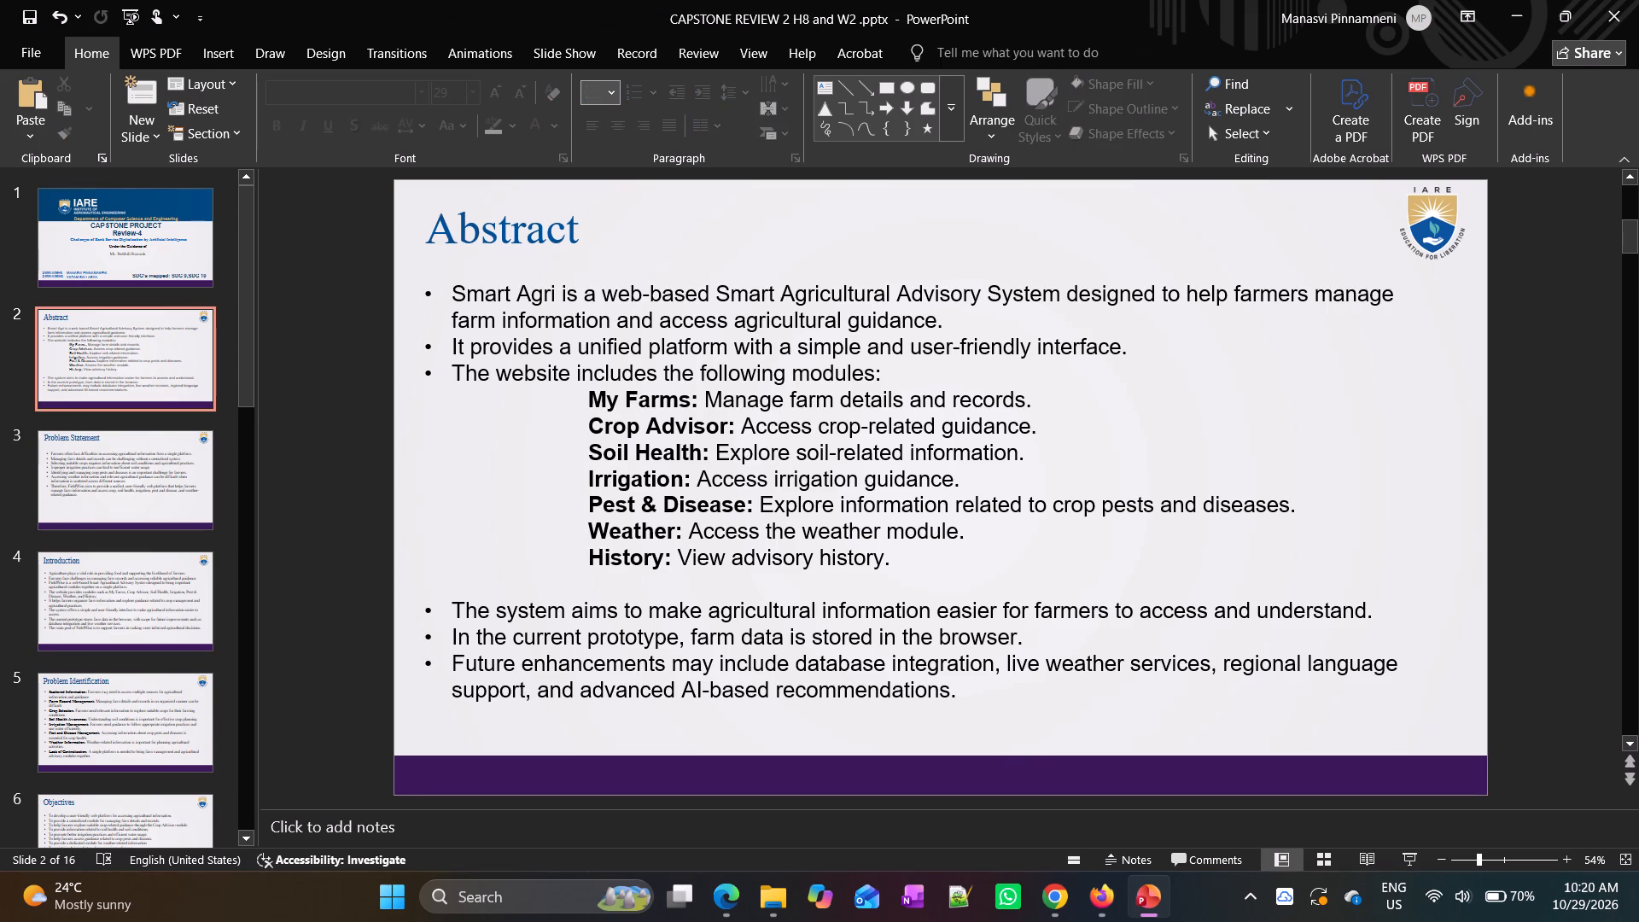
Replace "FieldWise" with "Smart Agri" in the main-goal bullet at the end of the Introduction slide, keeping the words before it.
{"action": "key", "text": "Down"}
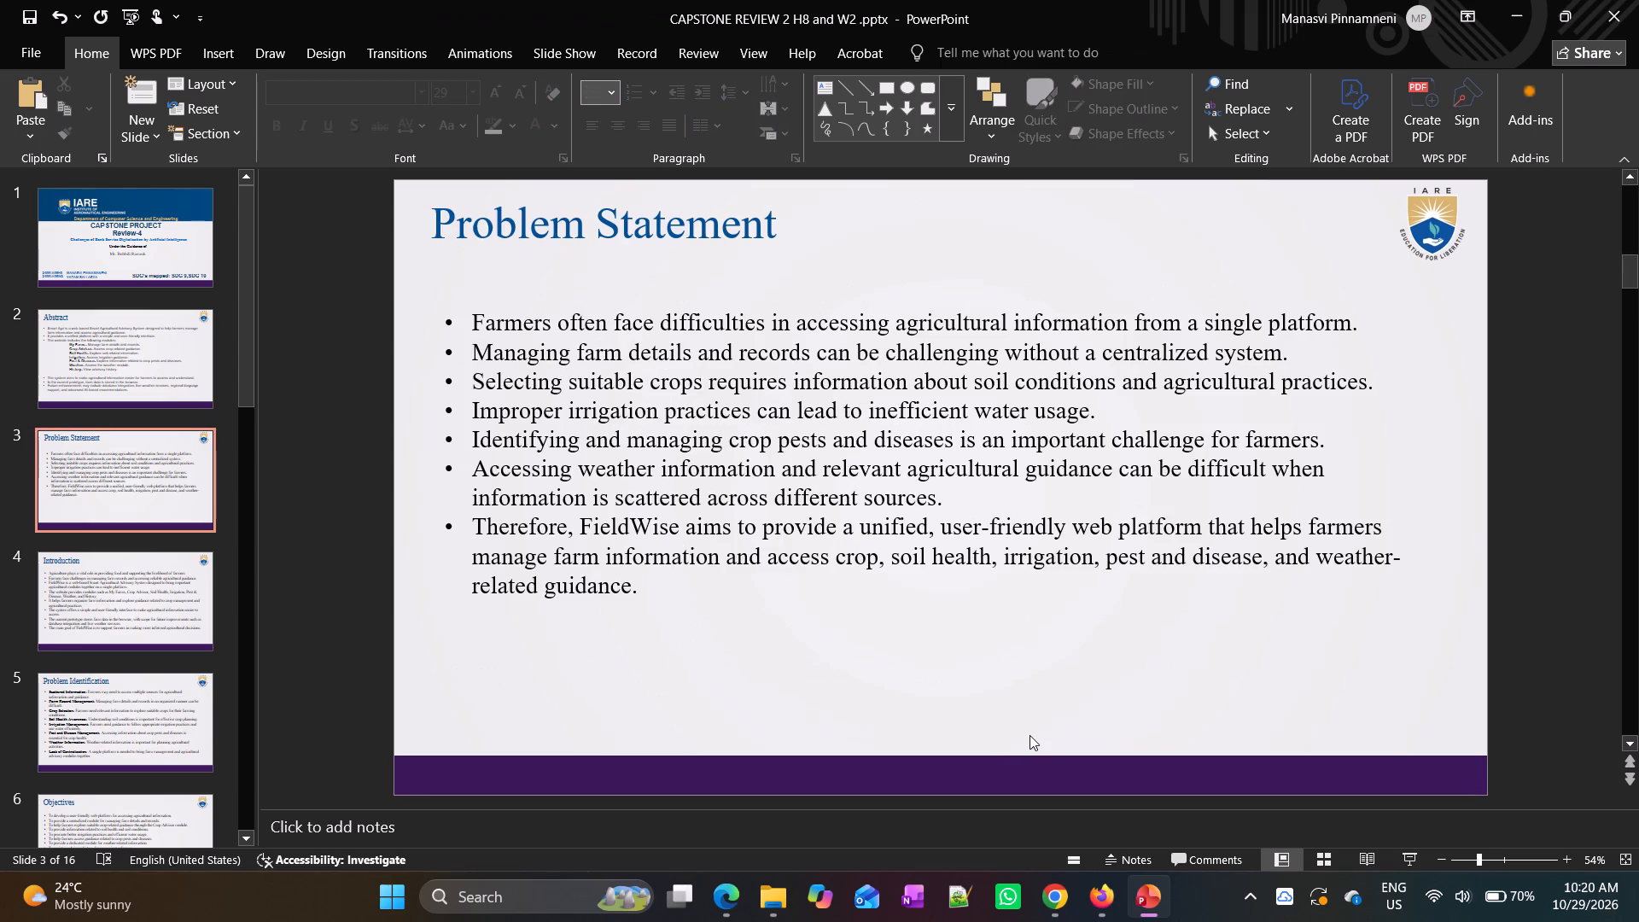
{"action": "key", "text": "Down"}
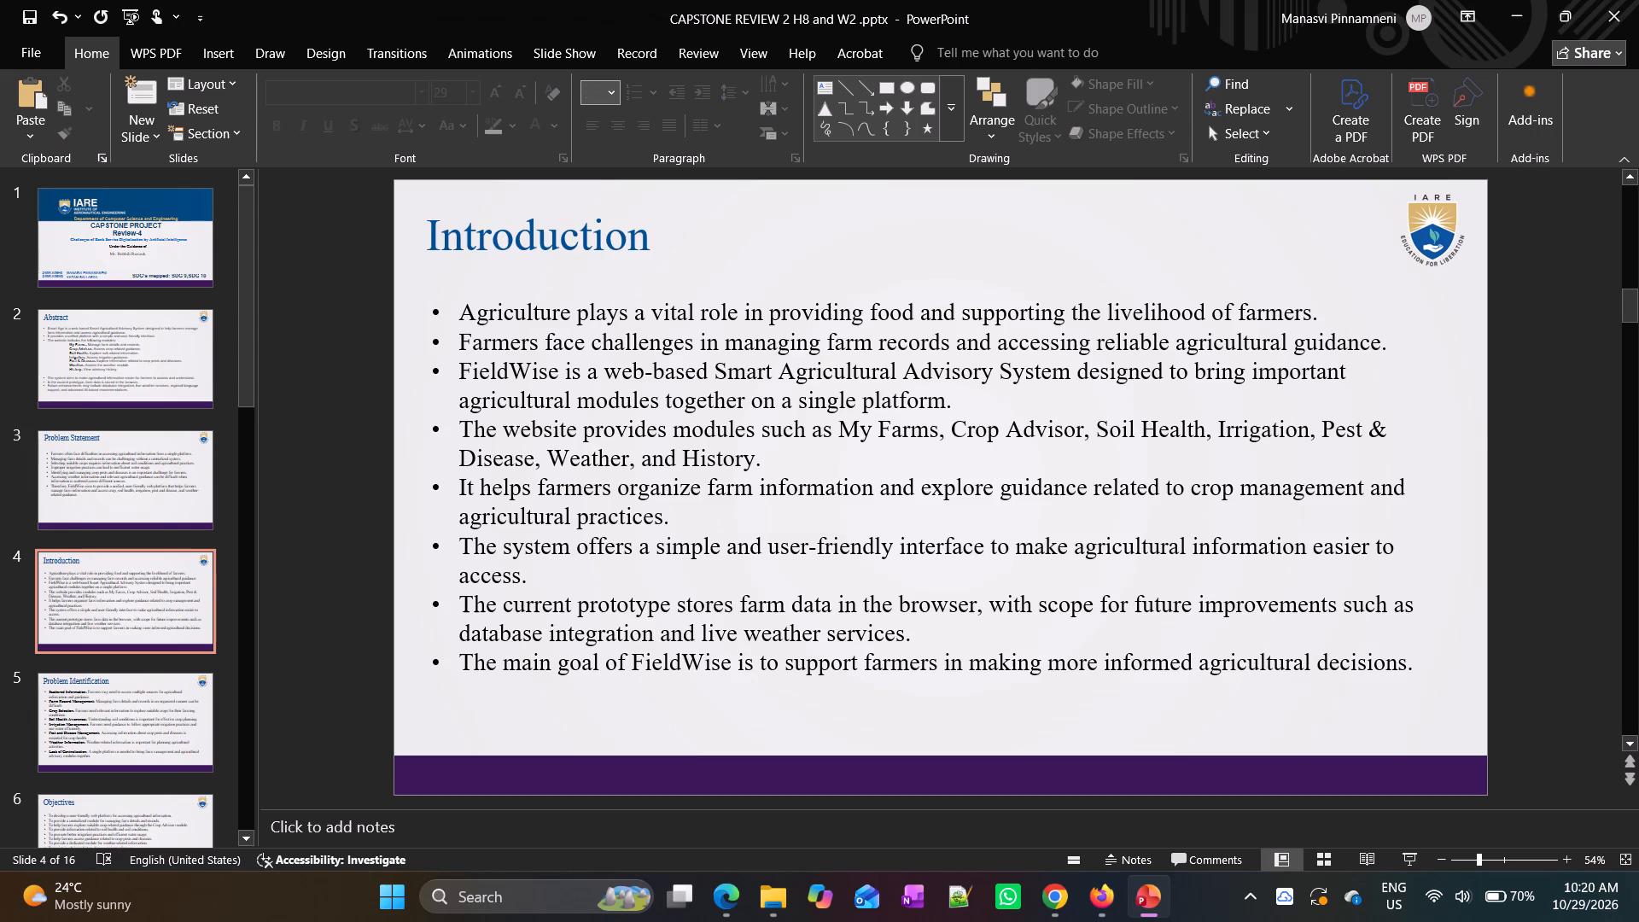
{"action": "left_click", "coordinate": [731, 656]}
{"action": "key", "text": "ctrl+shift+Up"}
{"action": "type", "text": "Smart"}
{"action": "key", "text": "ctrl+z"}
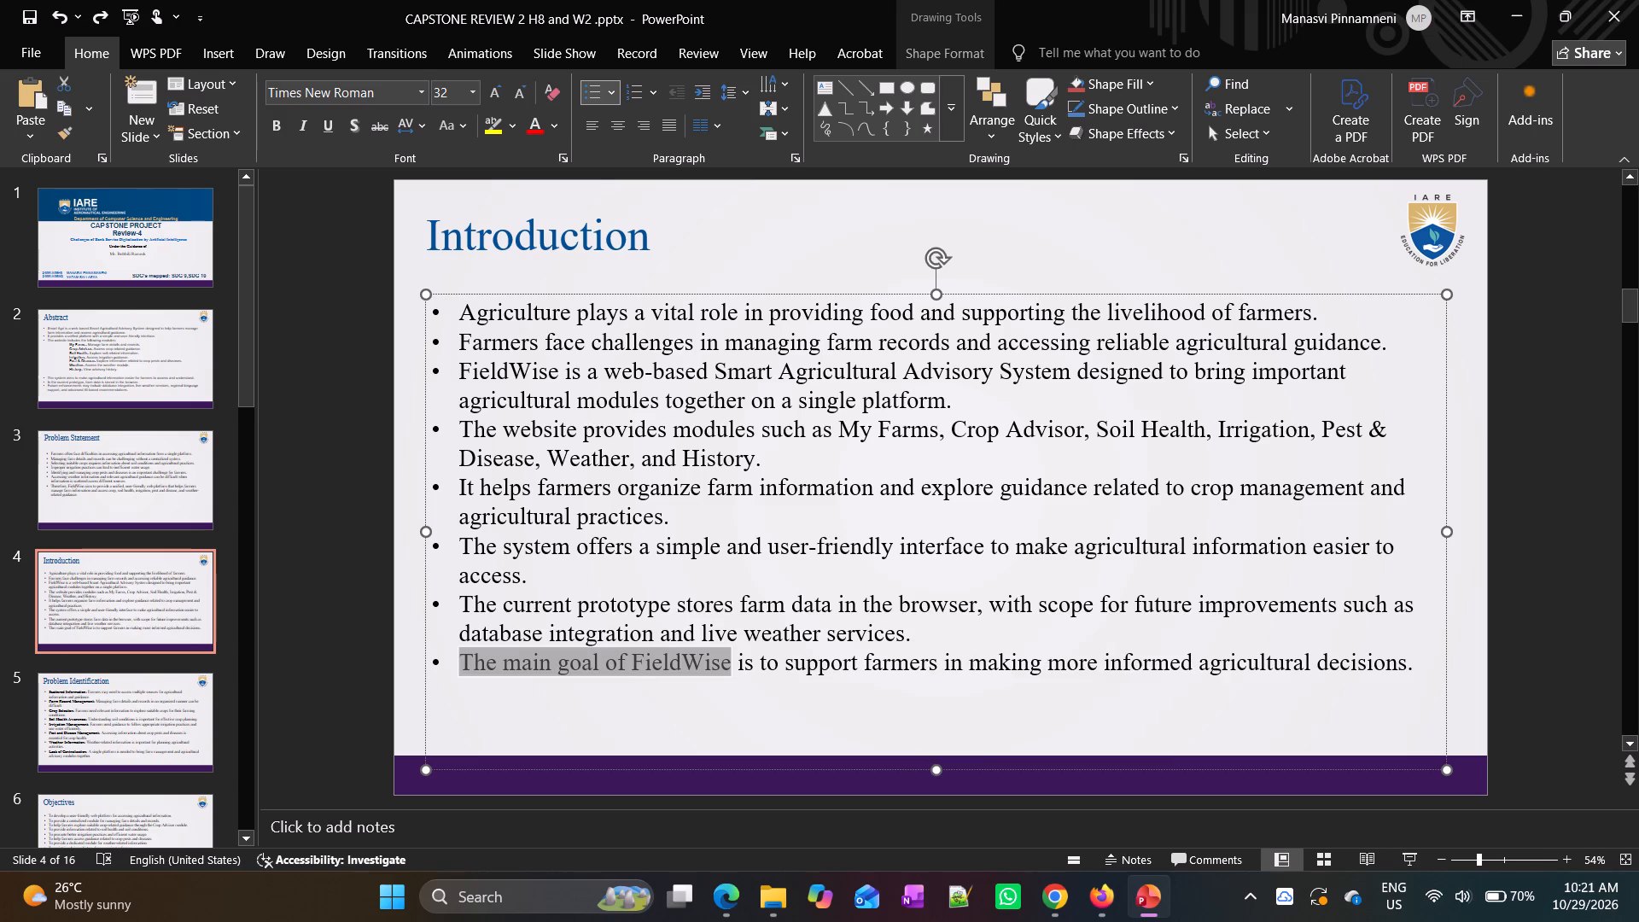
{"action": "key", "text": "ctrl+shift+Right"}
{"action": "key", "text": "ctrl+shift+Right"}
{"action": "key", "text": "ctrl+shift+Right"}
{"action": "key", "text": "ctrl+shift+Right"}
{"action": "type", "text": "Smart Agri"}
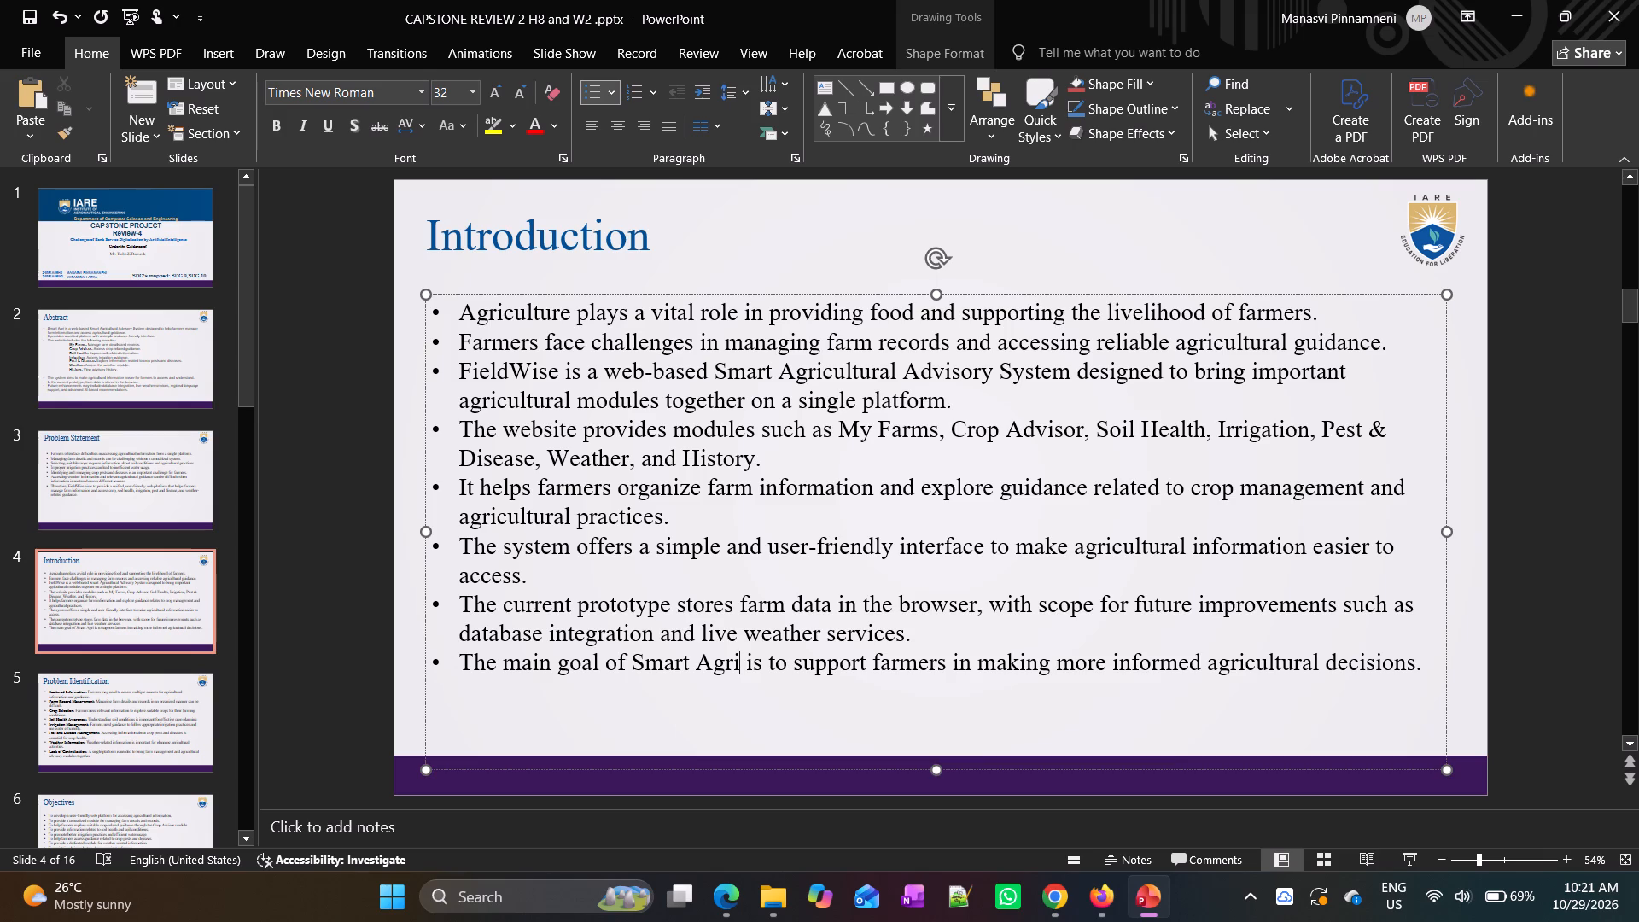
Replace "FieldWise" with "Smart Agri" at the start of the third bullet on the Introduction slide.
{"action": "left_click", "coordinate": [558, 375]}
{"action": "key", "text": "ctrl+shift+Up"}
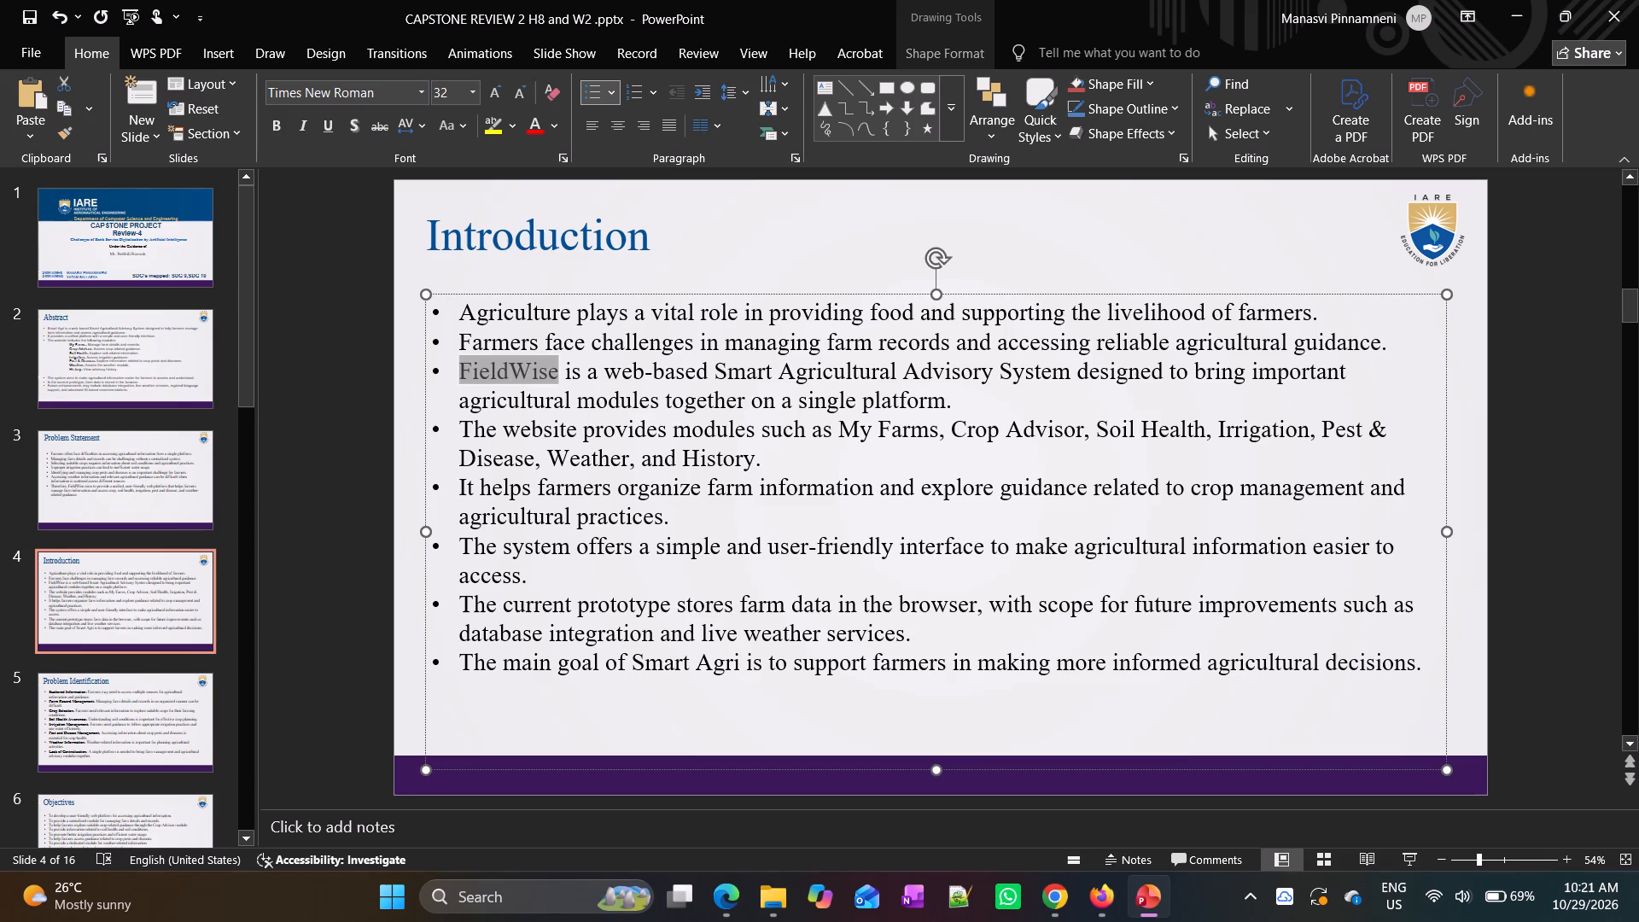
{"action": "type", "text": "Smart"}
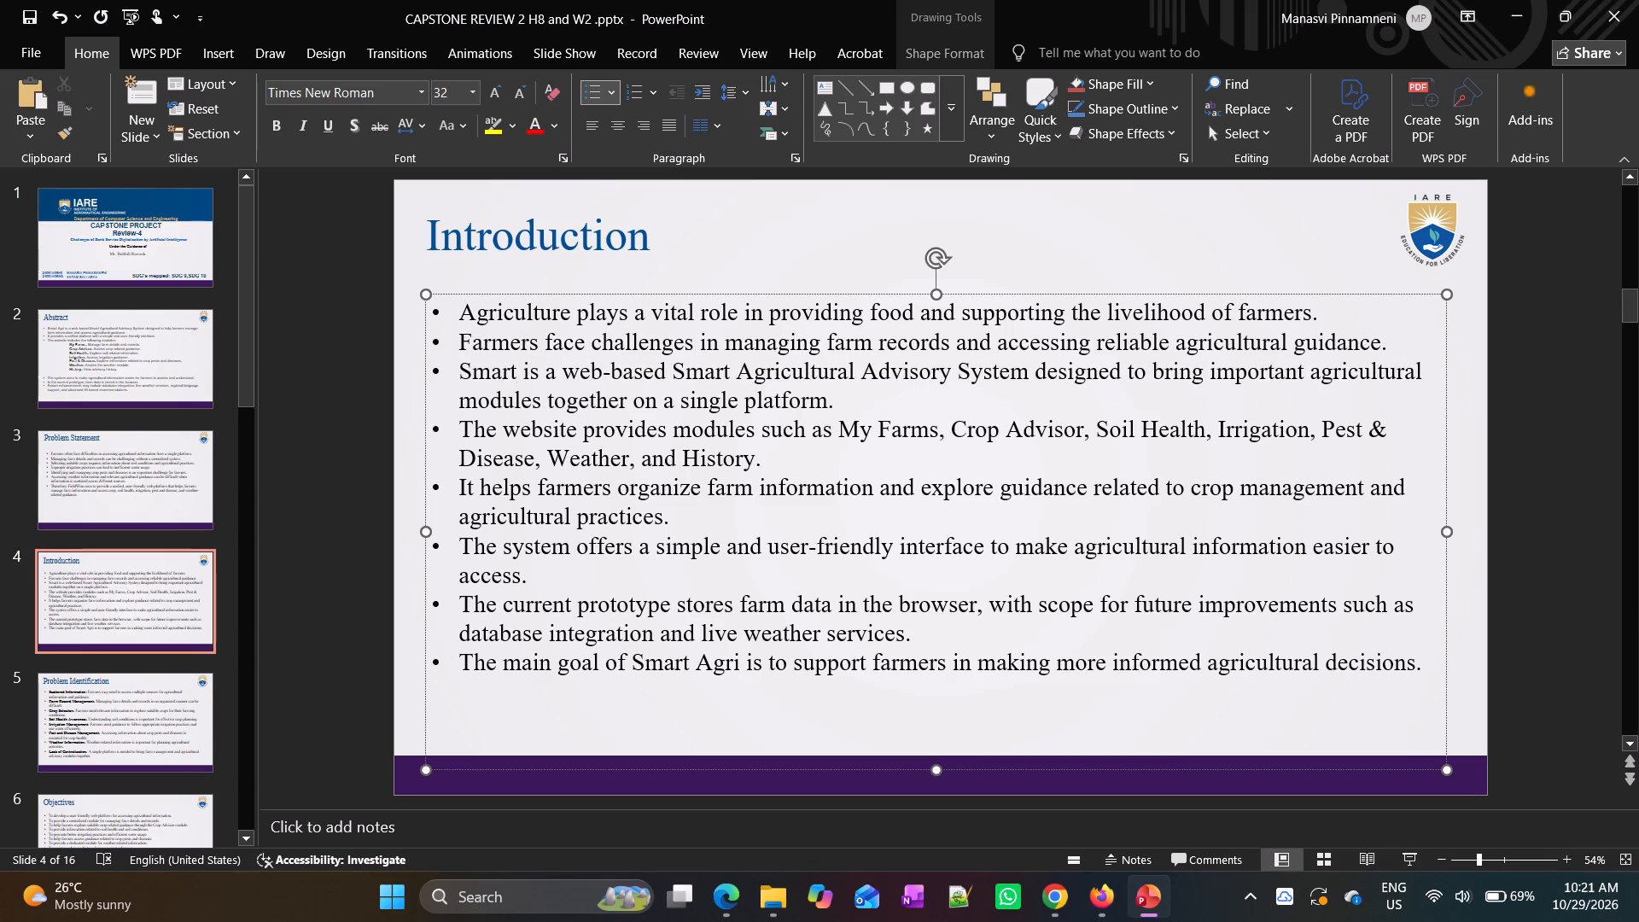
{"action": "key", "text": "space"}
{"action": "type", "text": "Agri"}
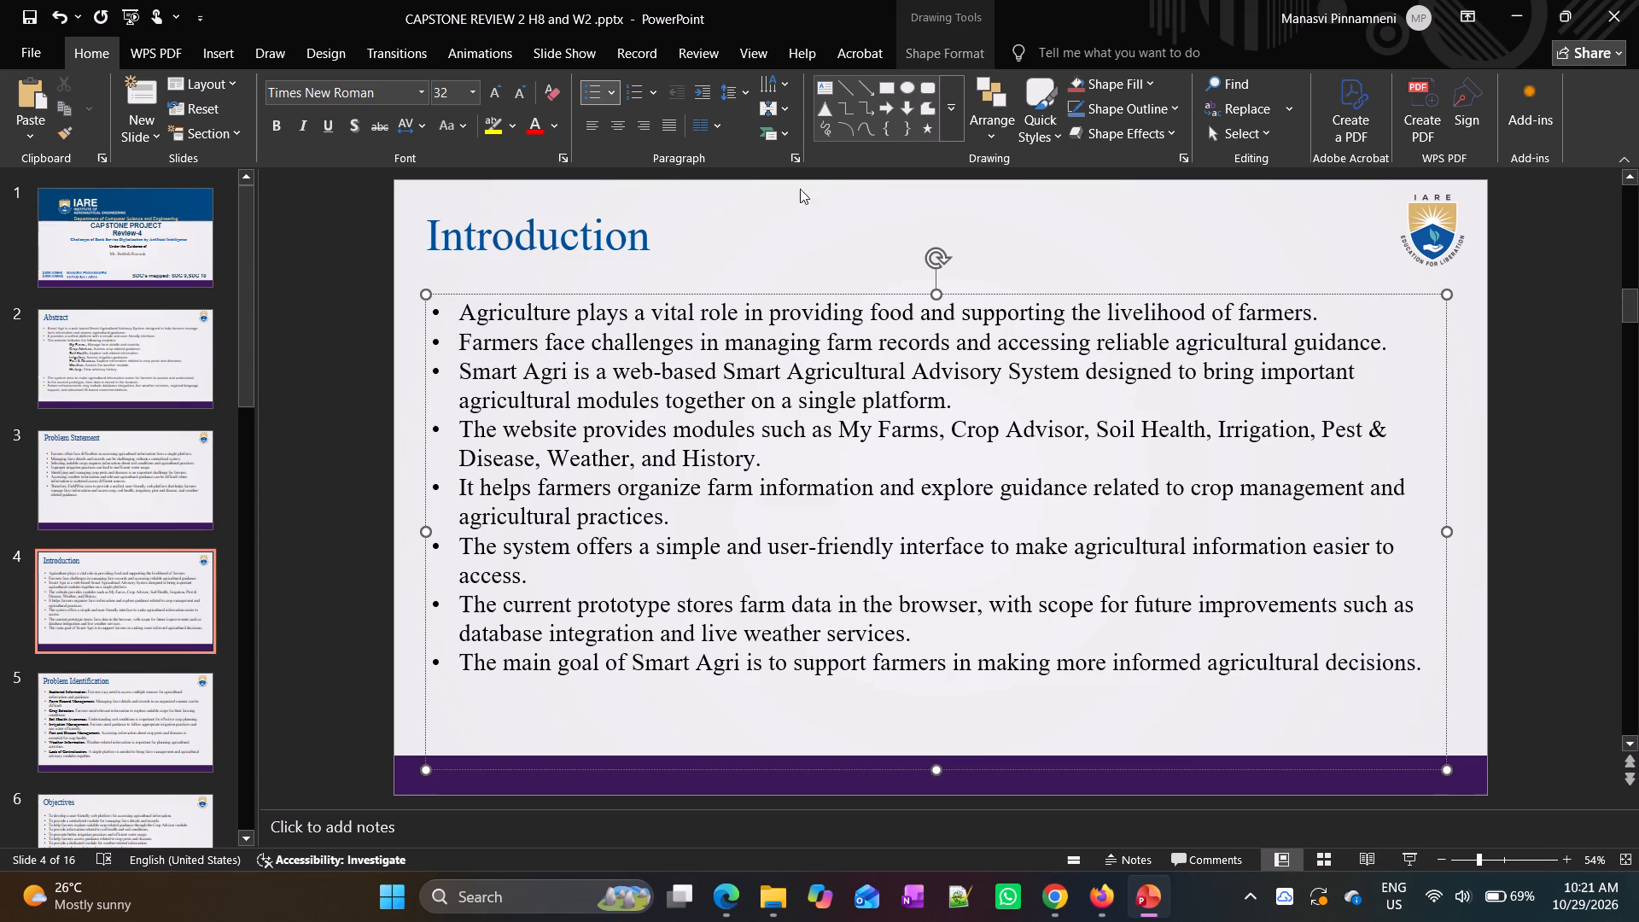
{"action": "left_click", "coordinate": [803, 271]}
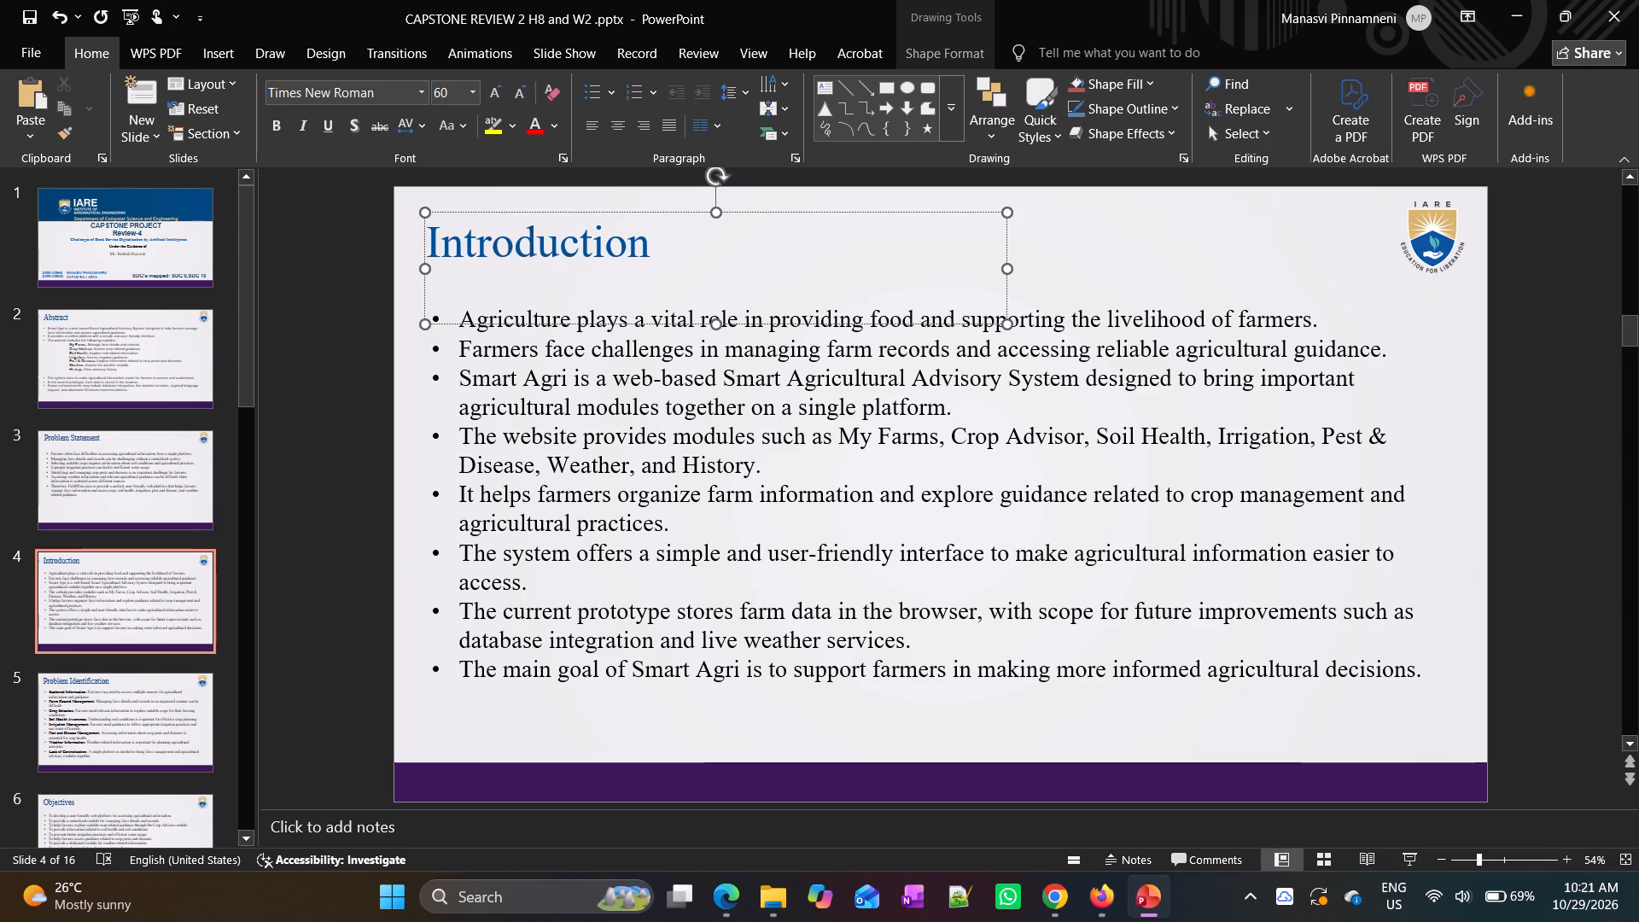
{"action": "left_click", "coordinate": [989, 464]}
{"action": "left_click", "coordinate": [406, 679]}
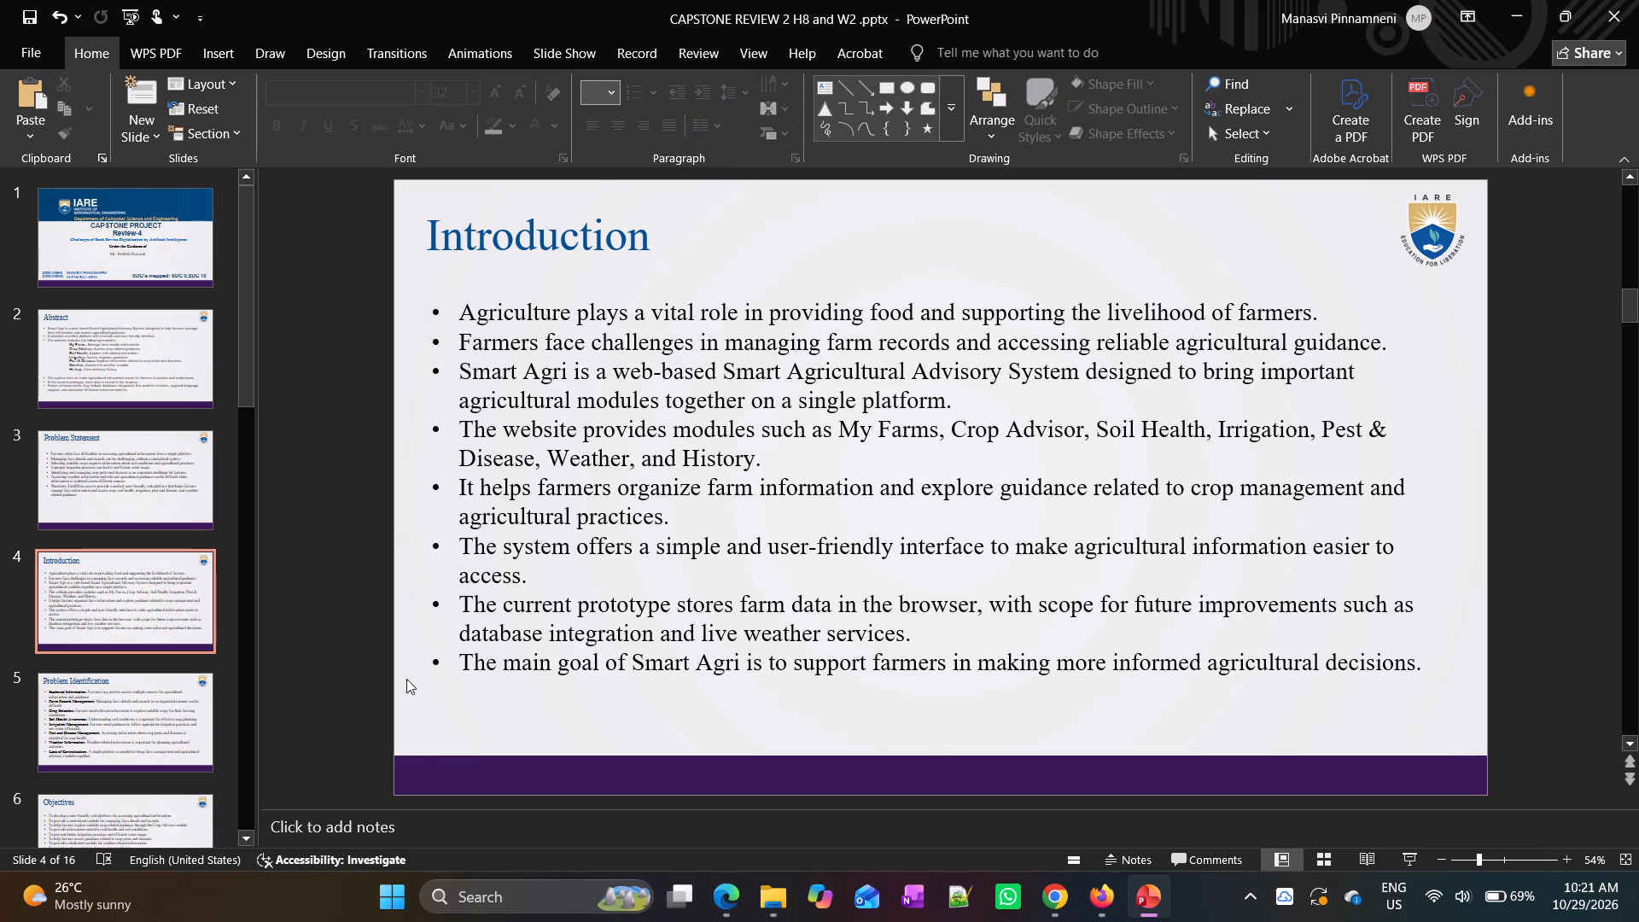
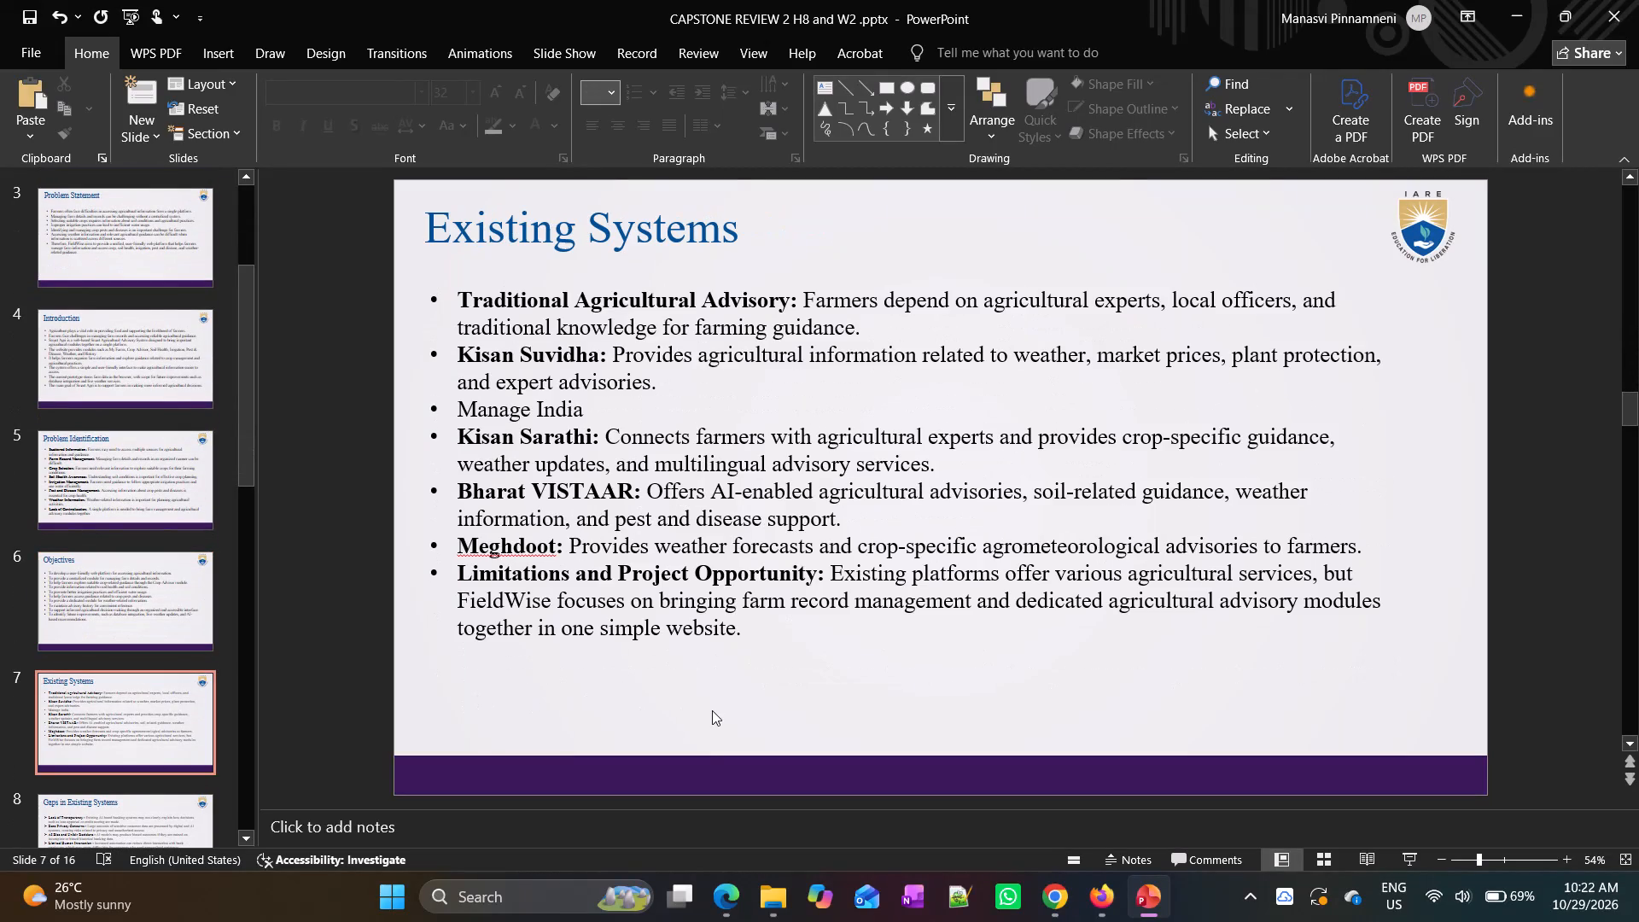
Look through the slides from Gaps in Existing Systems to Conclusion for leftover "FieldWise" or banking content.
{"action": "key", "text": "Down"}
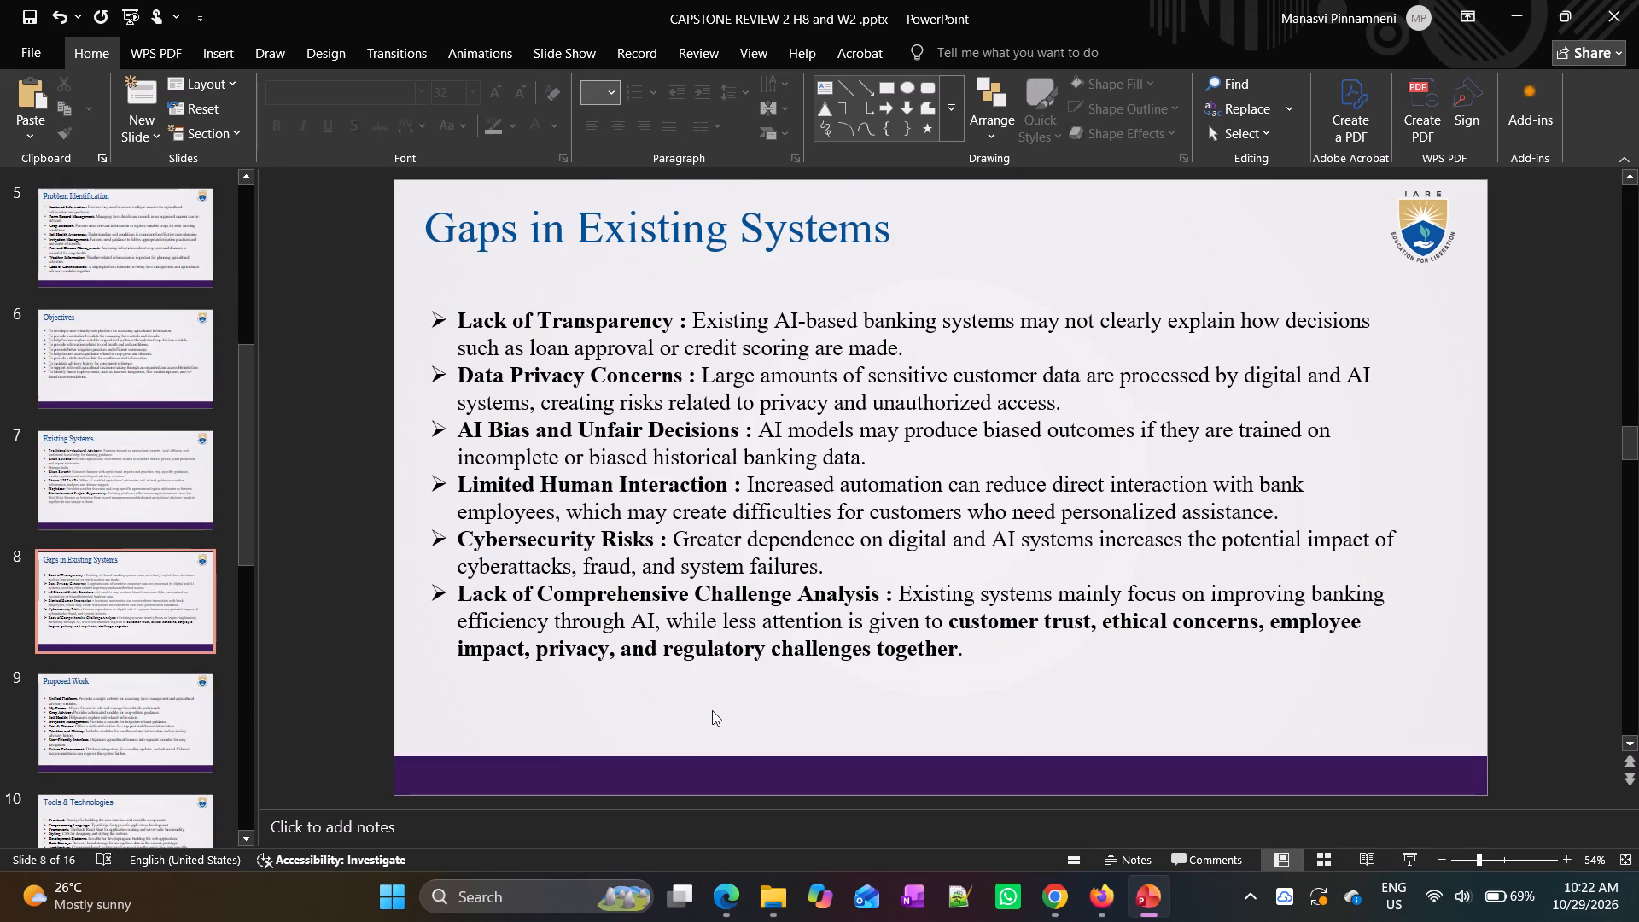
{"action": "key", "text": "Down"}
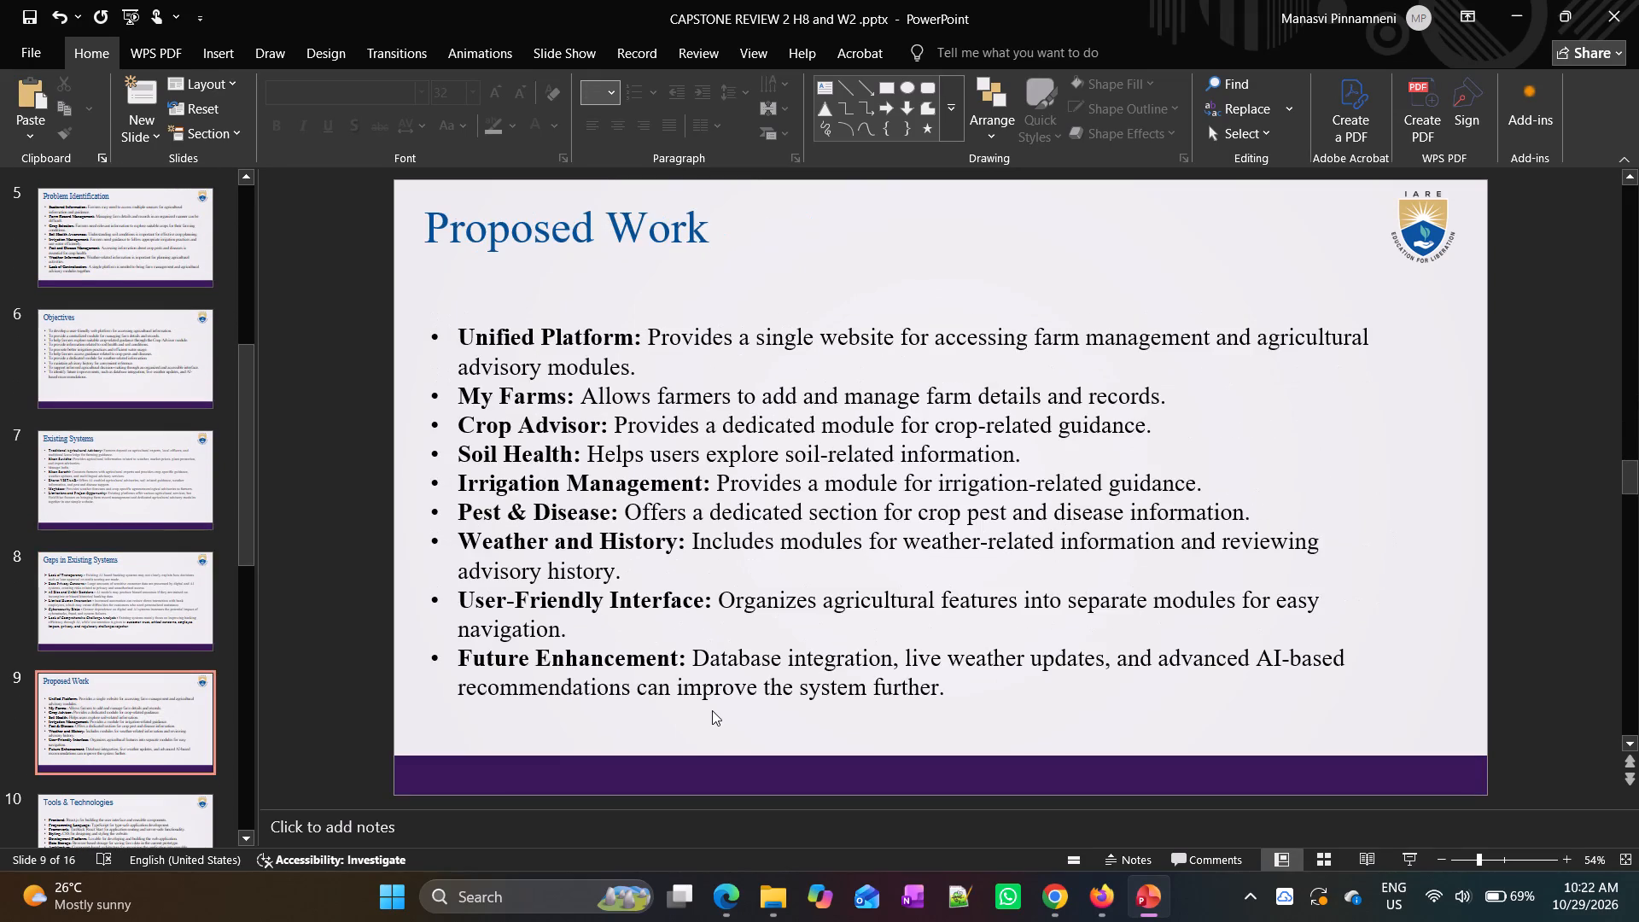
{"action": "key", "text": "Up"}
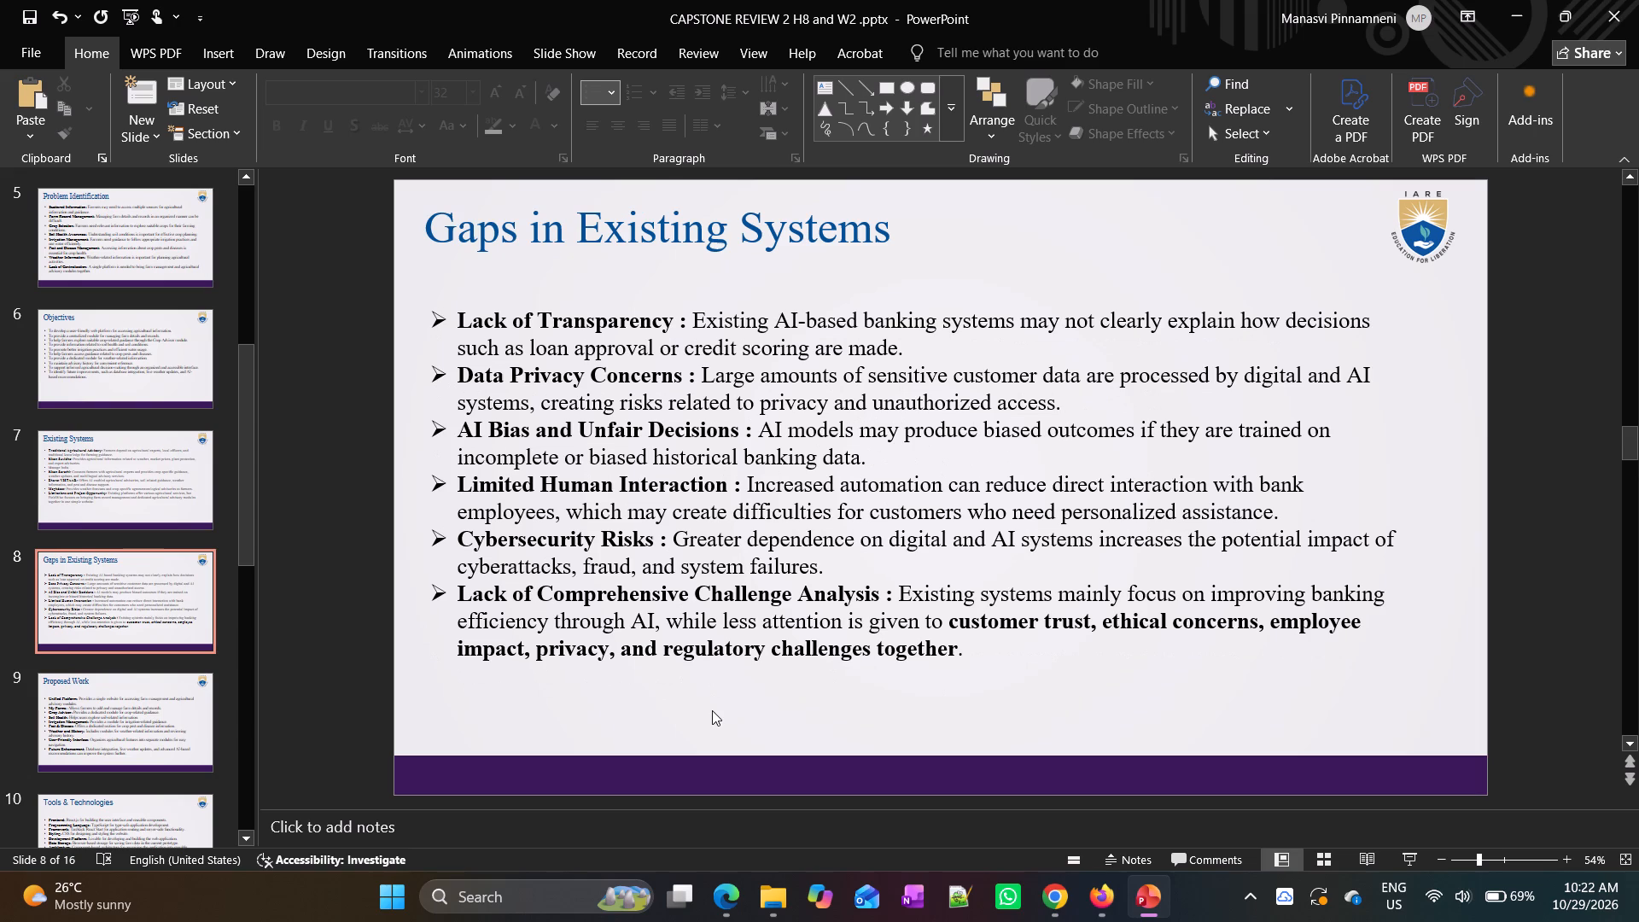
{"action": "key", "text": "Down"}
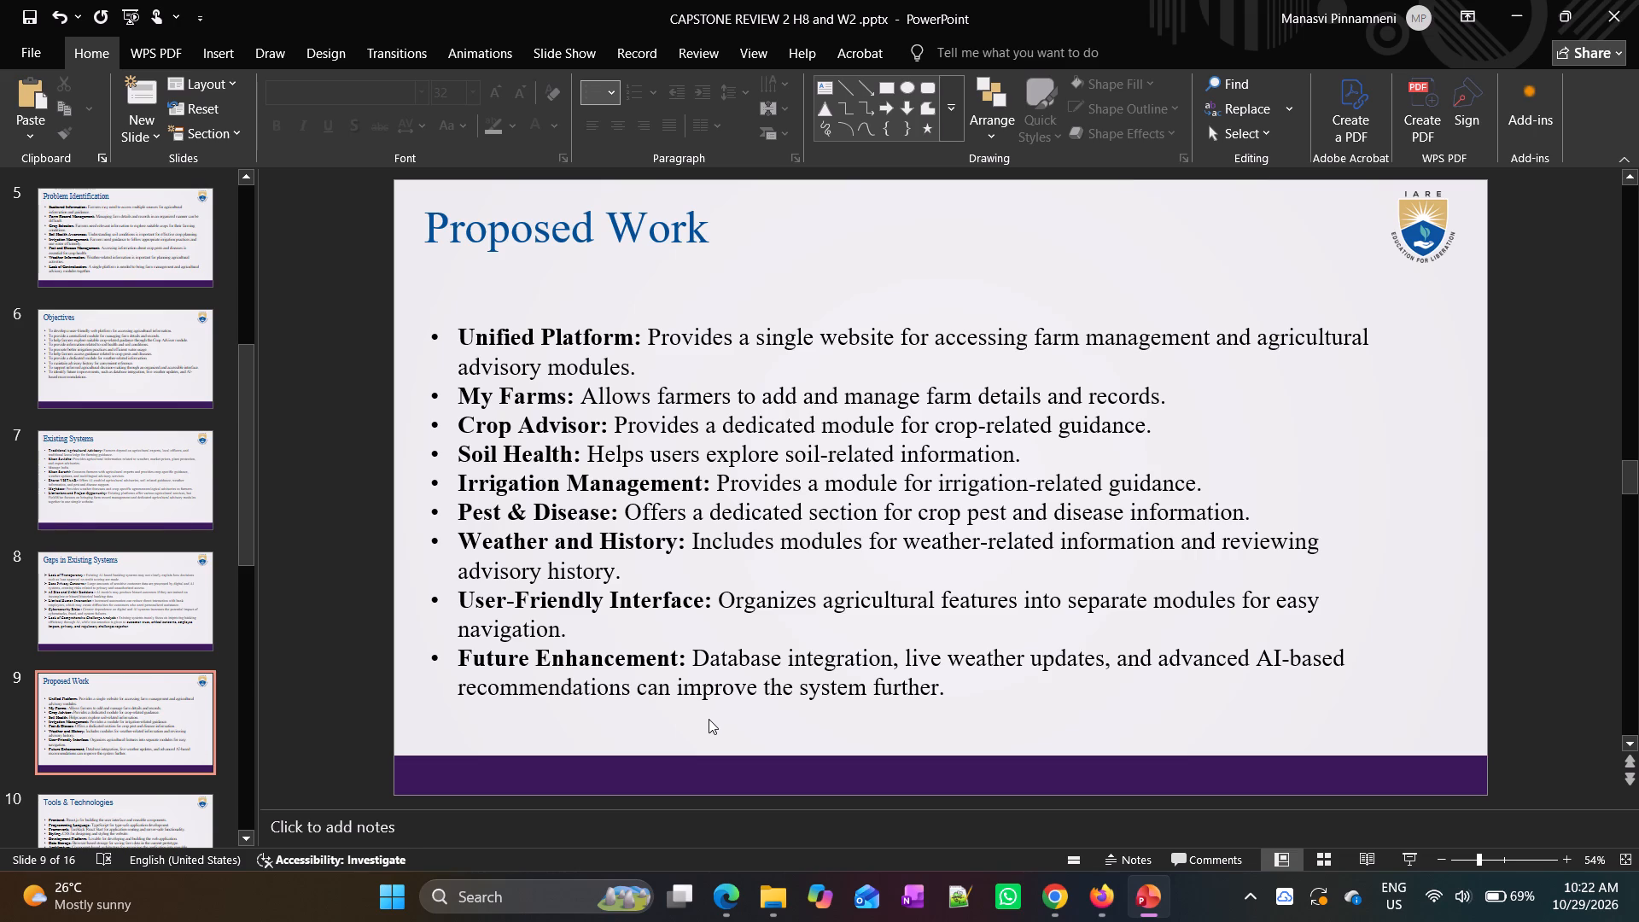
{"action": "key", "text": "Down"}
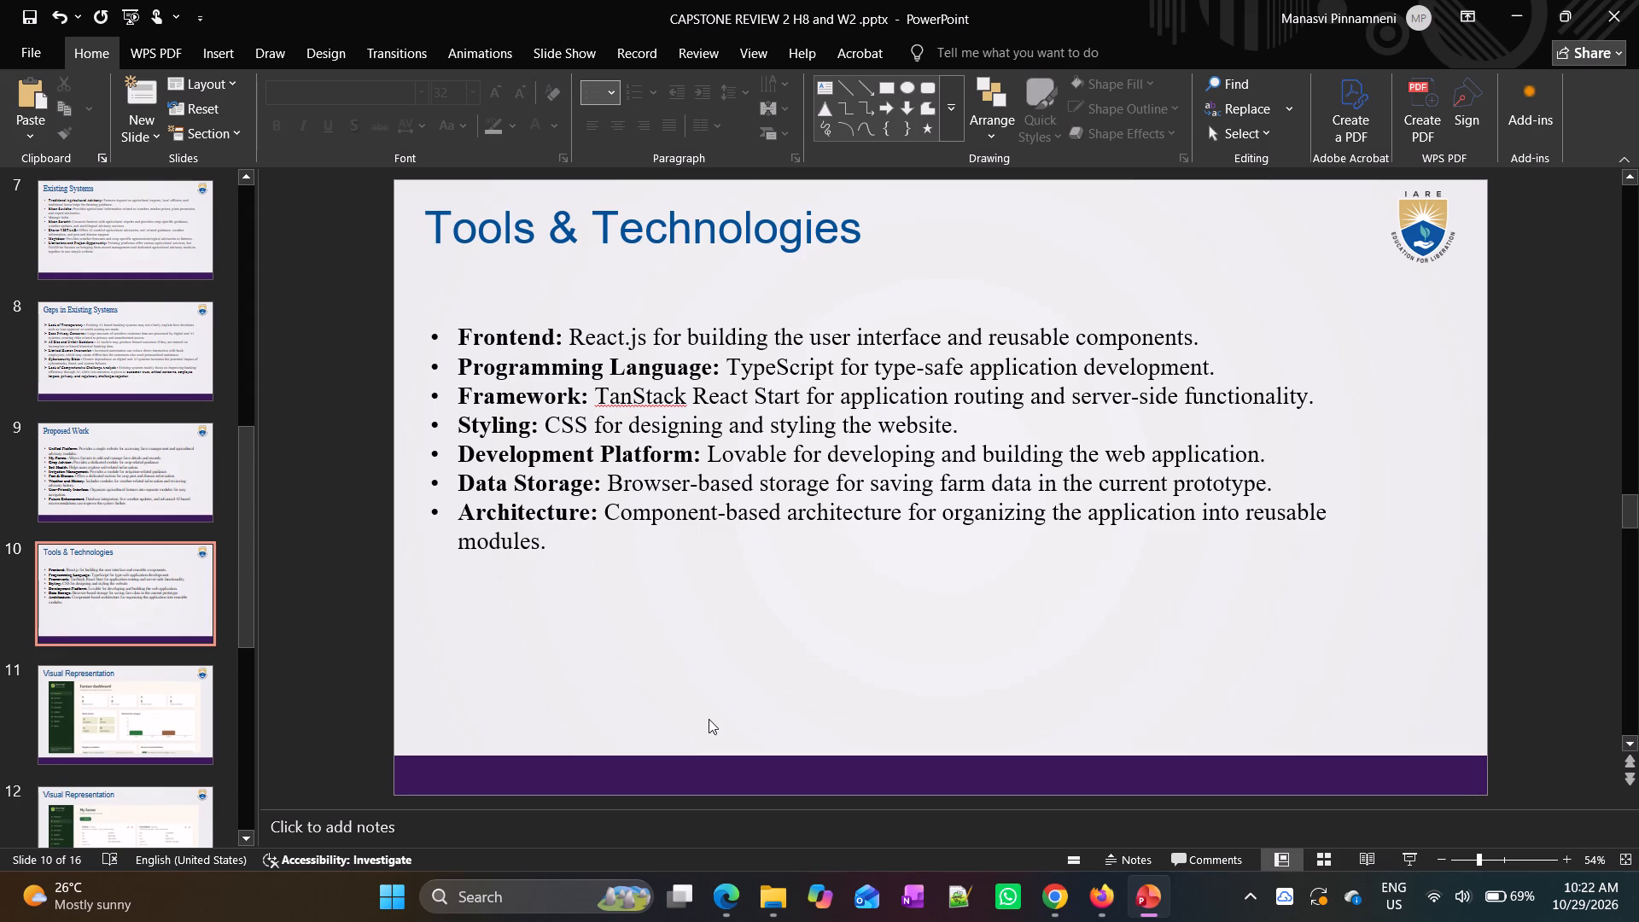
{"action": "key", "text": "Down"}
{"action": "key", "text": "Down"}
{"action": "key", "text": "Down"}
{"action": "key", "text": "Down"}
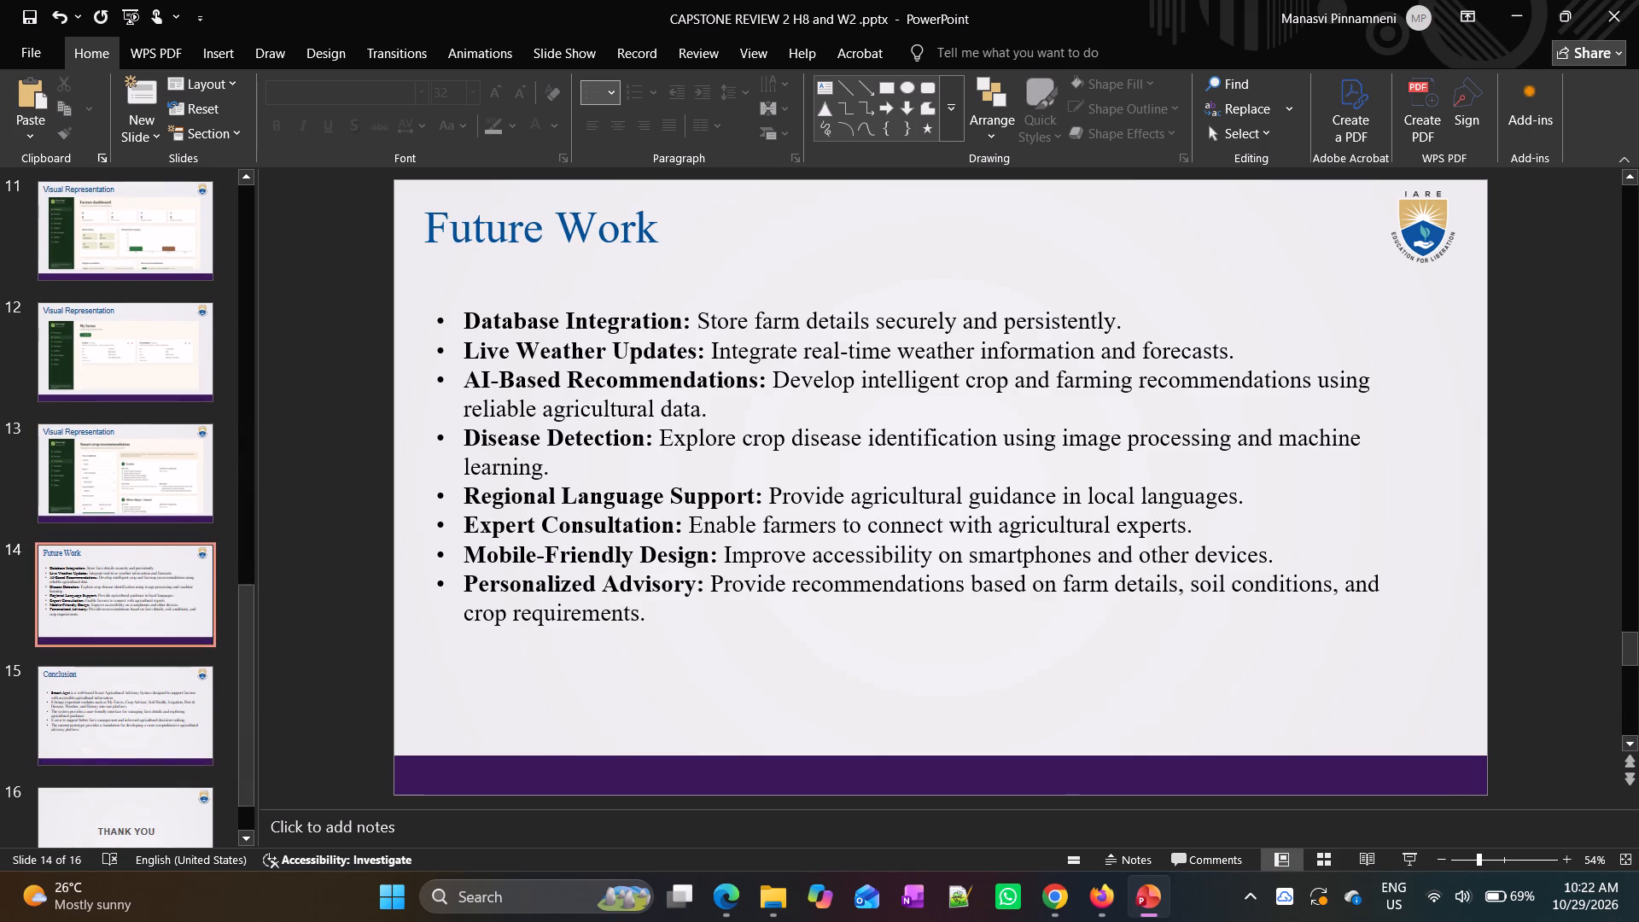
{"action": "key", "text": "Down"}
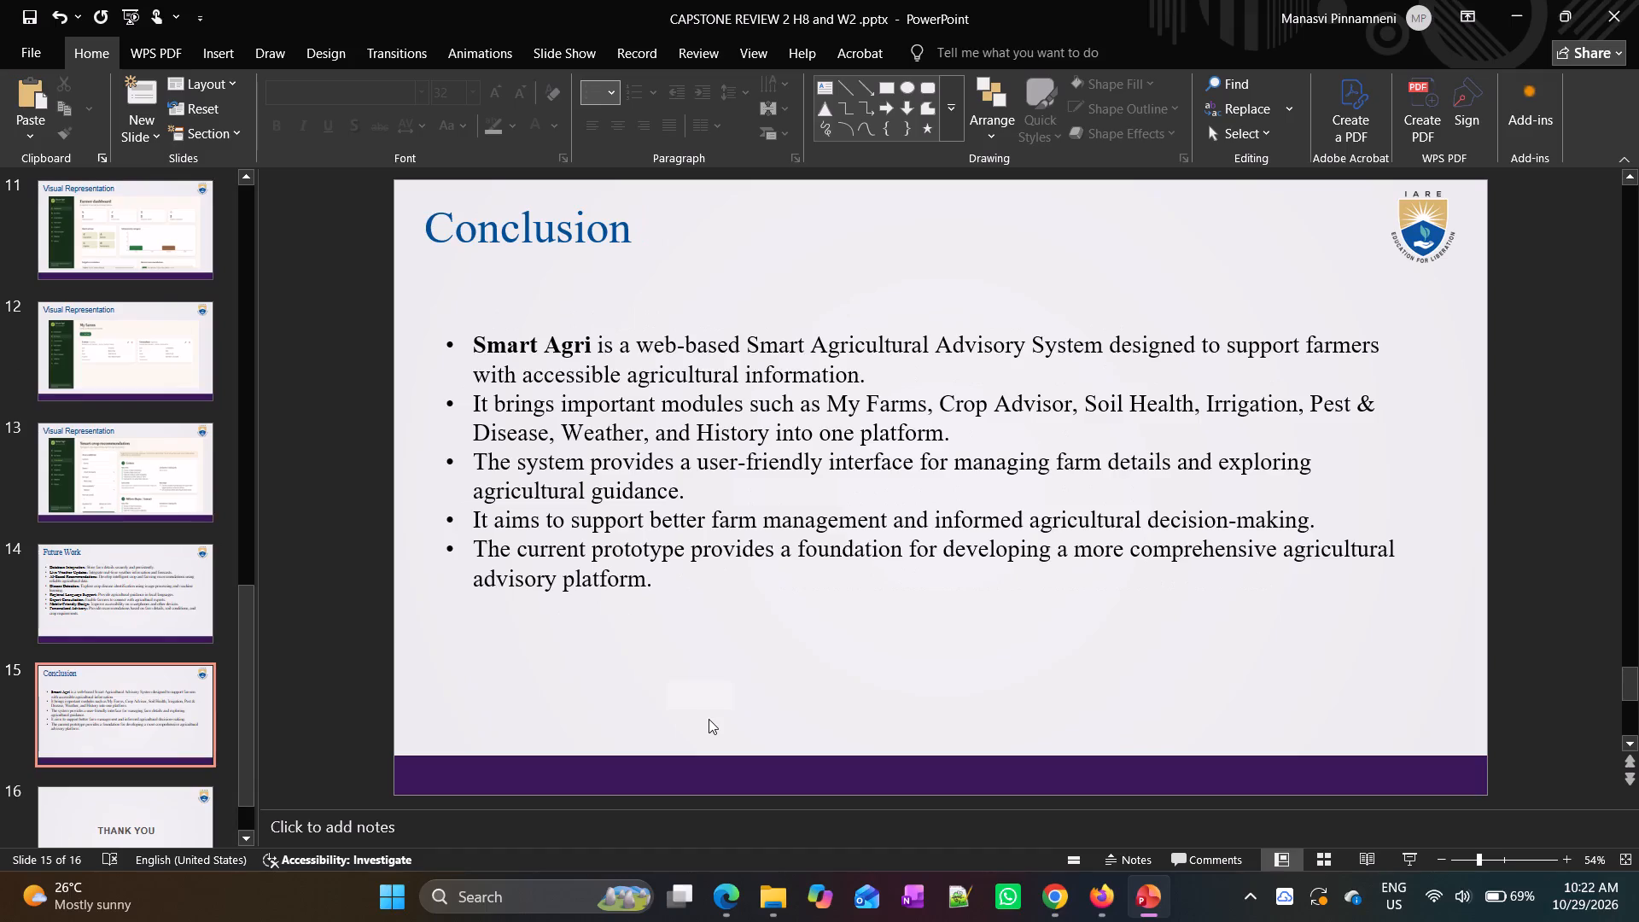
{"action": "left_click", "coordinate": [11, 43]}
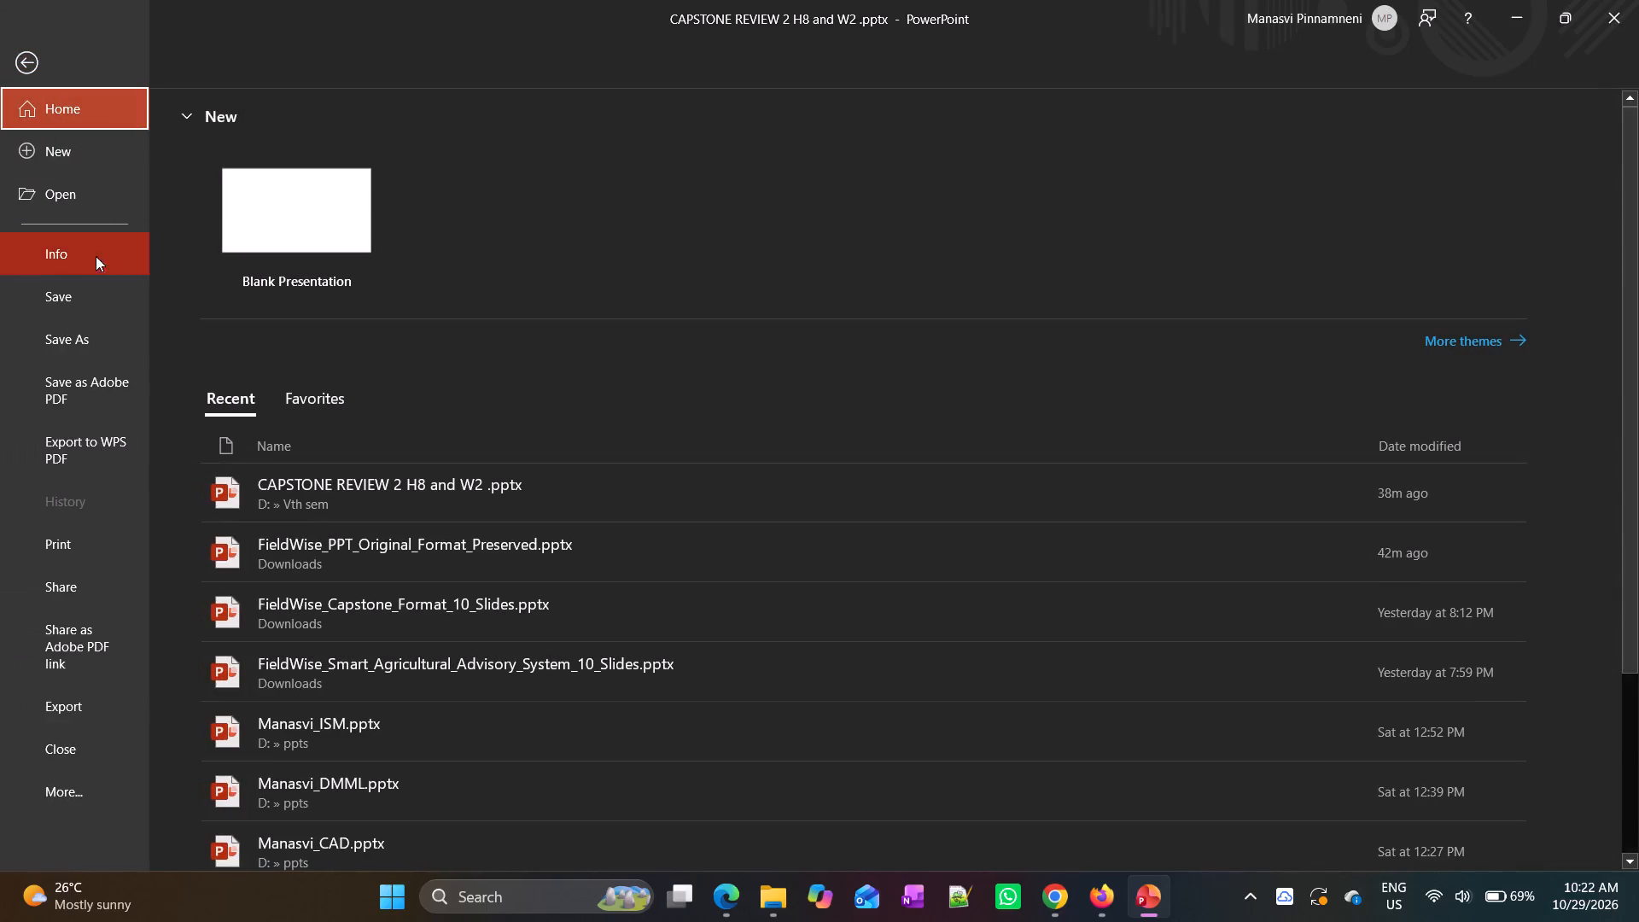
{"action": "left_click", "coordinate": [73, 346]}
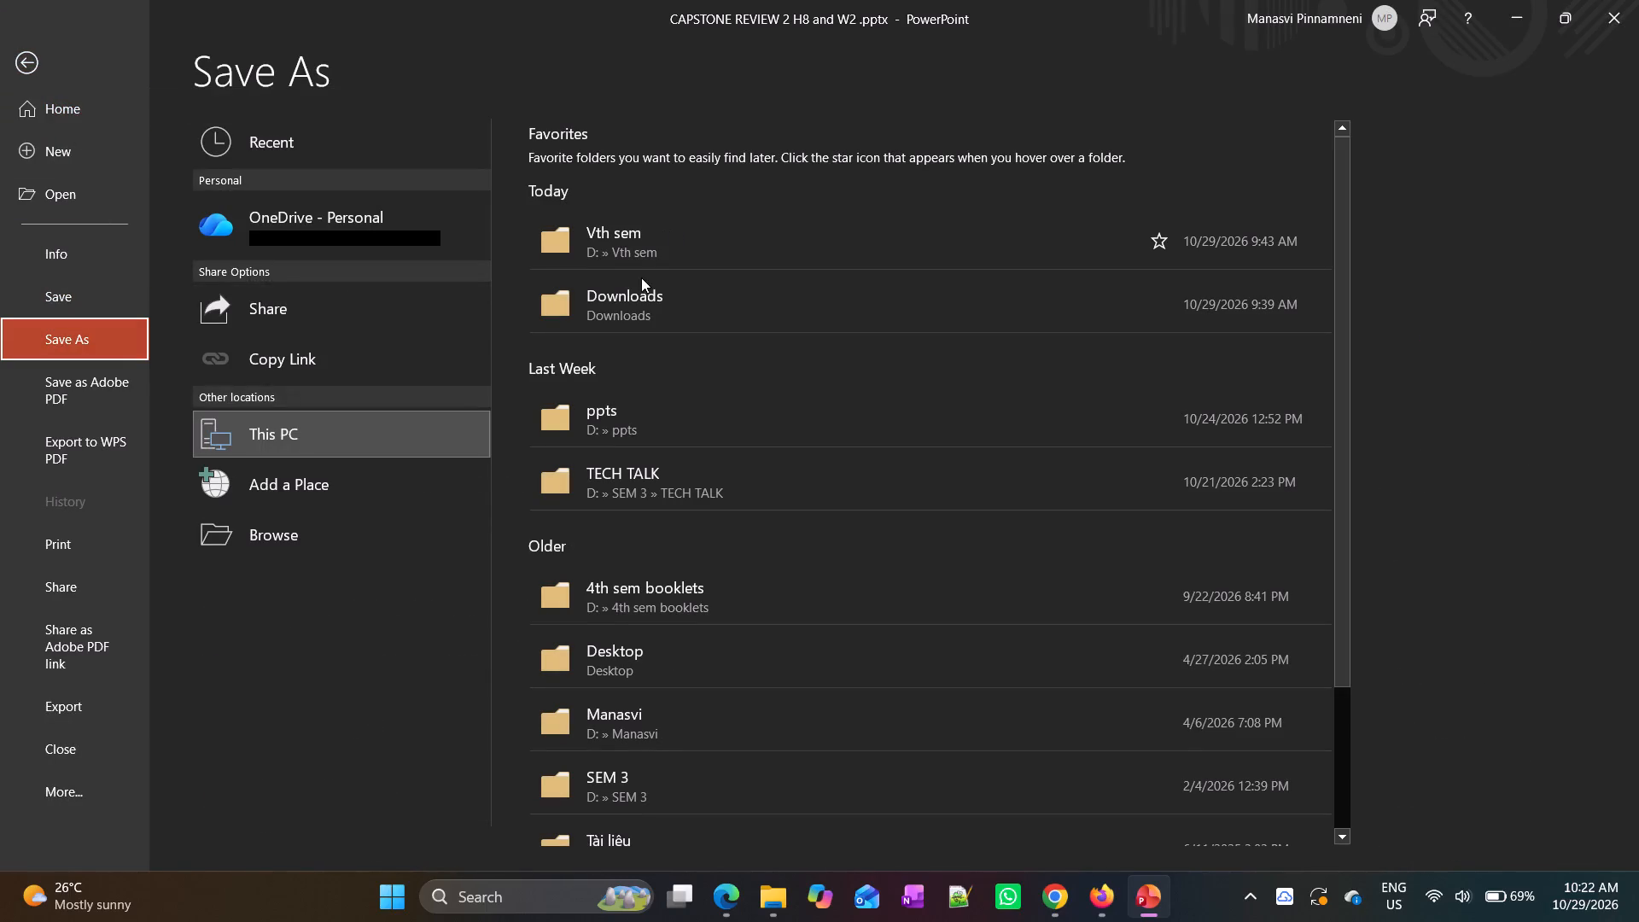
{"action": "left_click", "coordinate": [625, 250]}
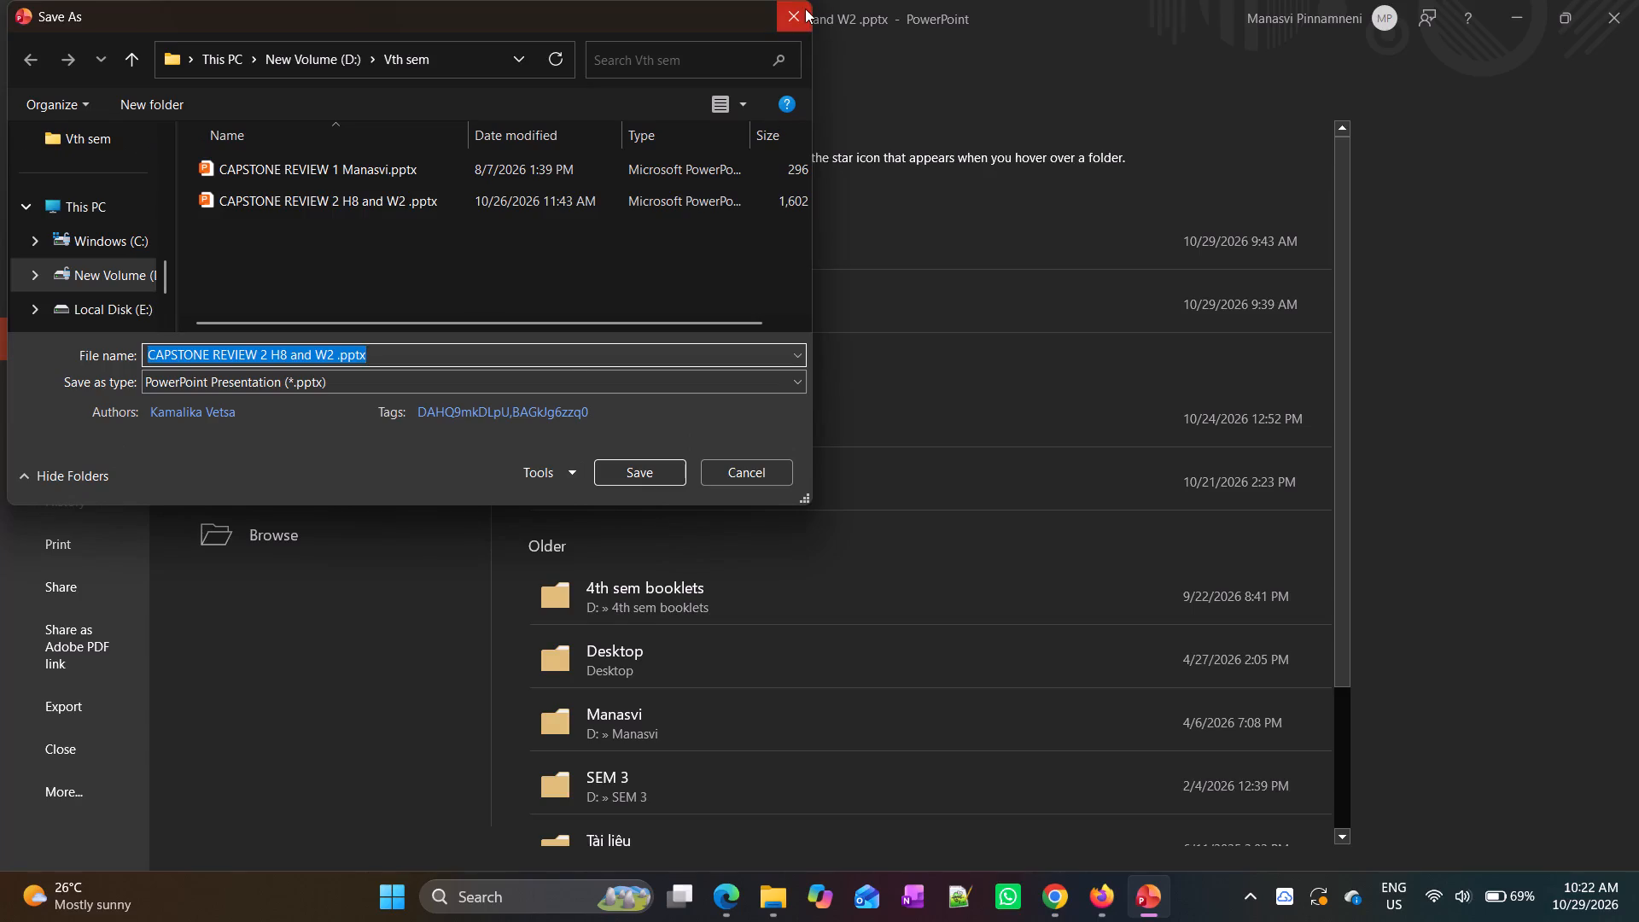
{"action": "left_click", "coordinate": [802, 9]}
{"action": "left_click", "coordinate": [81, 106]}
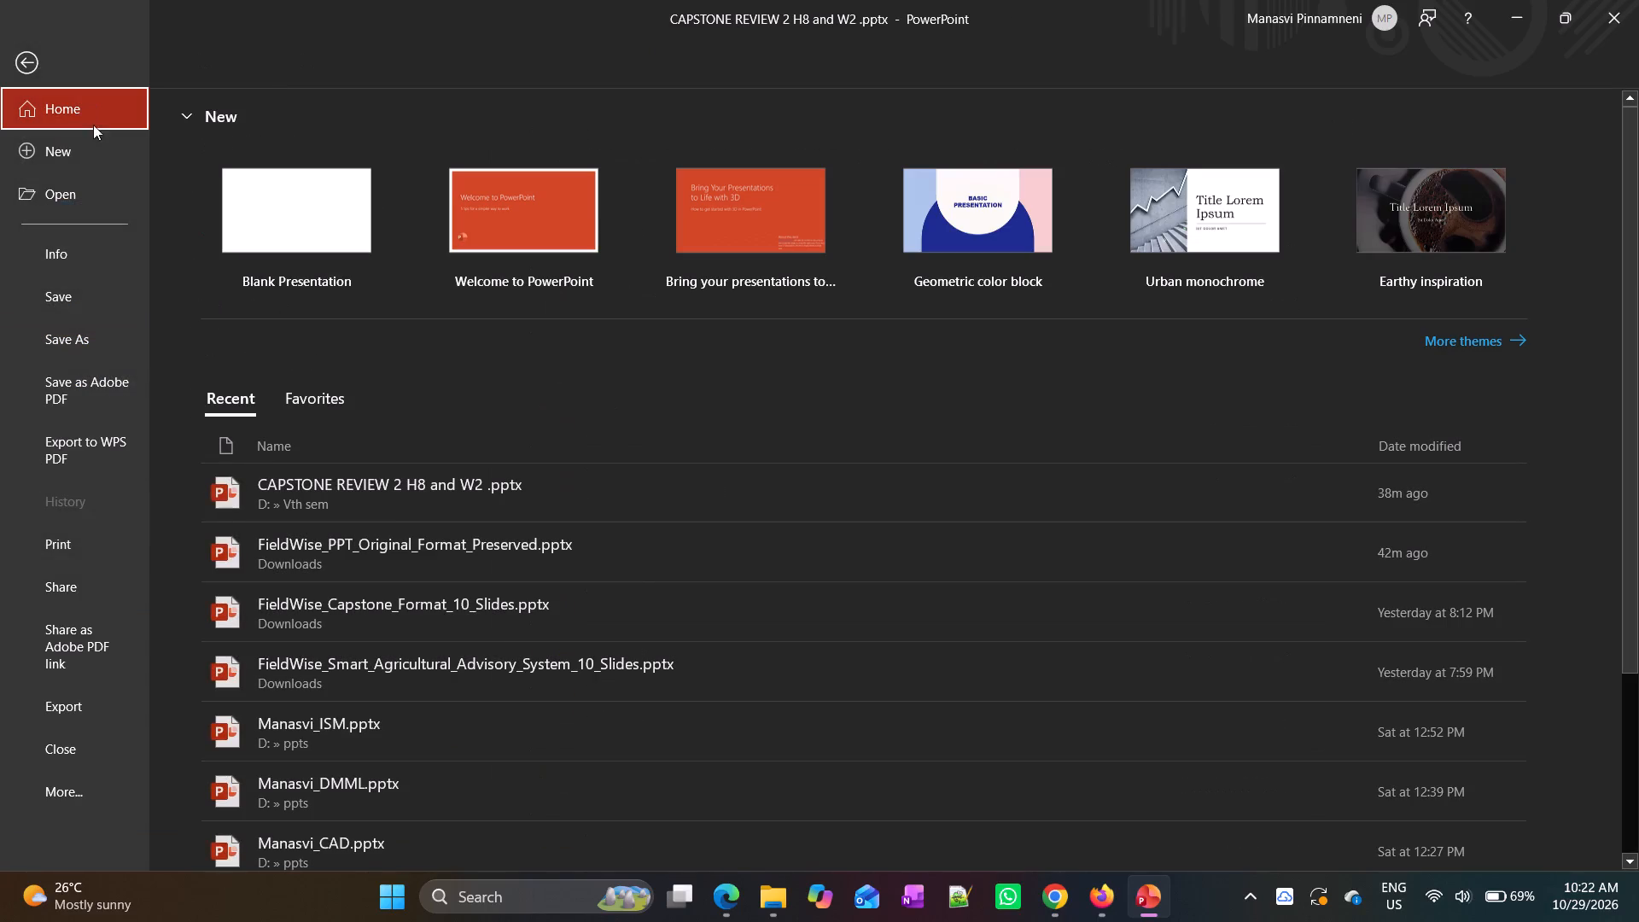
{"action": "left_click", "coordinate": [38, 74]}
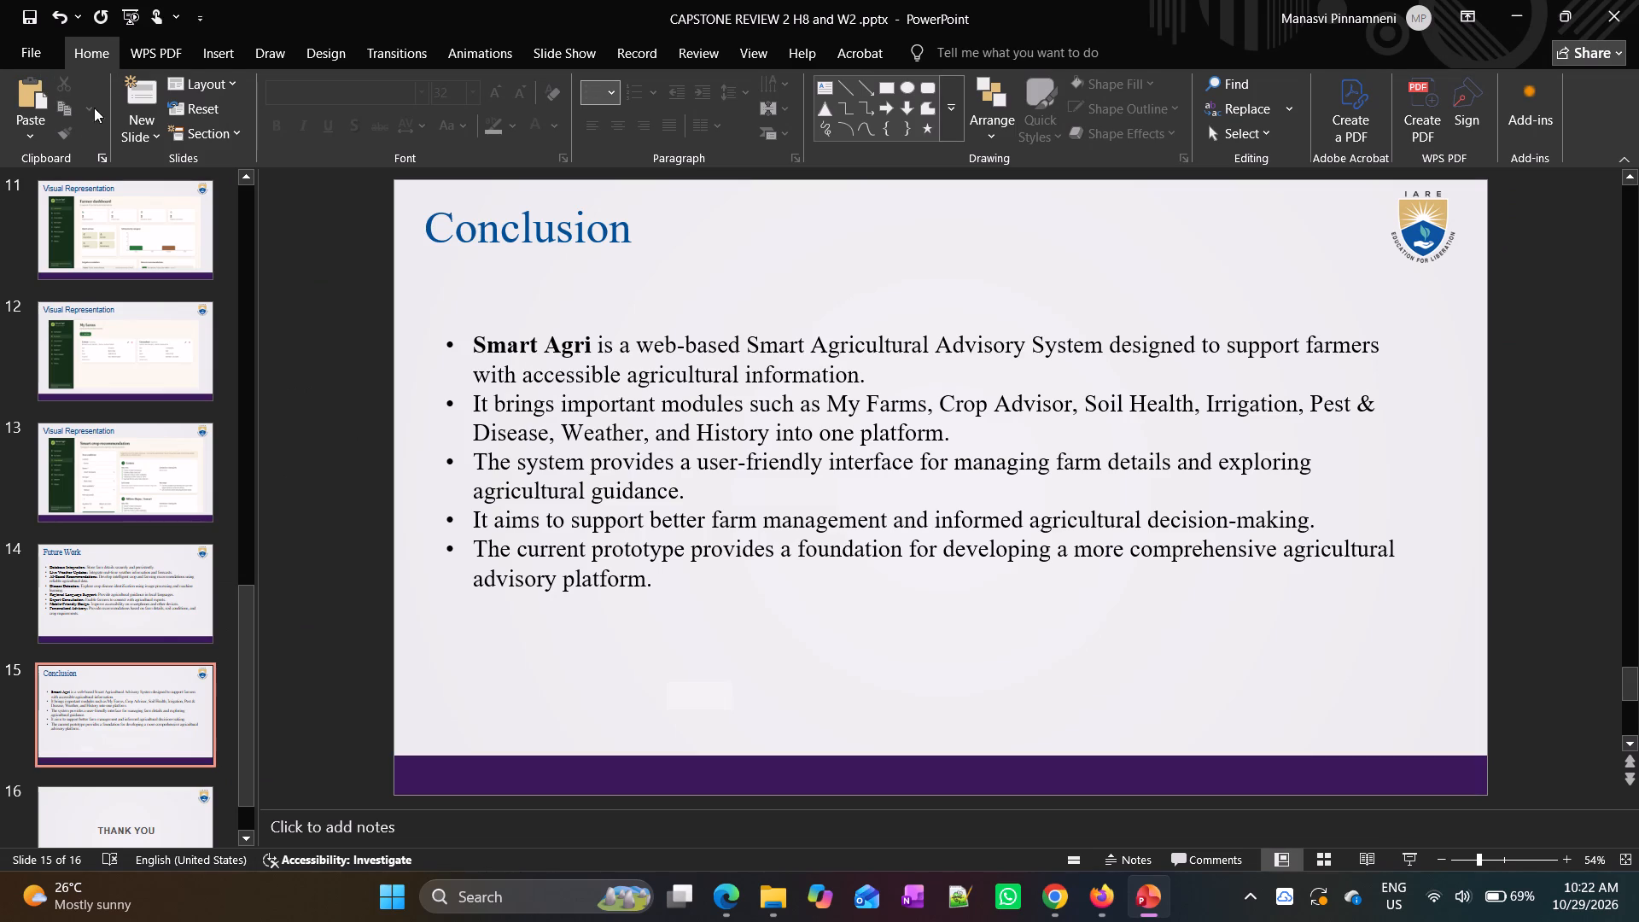
Replace the first student's name on the title slide with the new first team member's name.
{"action": "scroll", "coordinate": [97, 213], "scroll_direction": "up", "scroll_amount": 14}
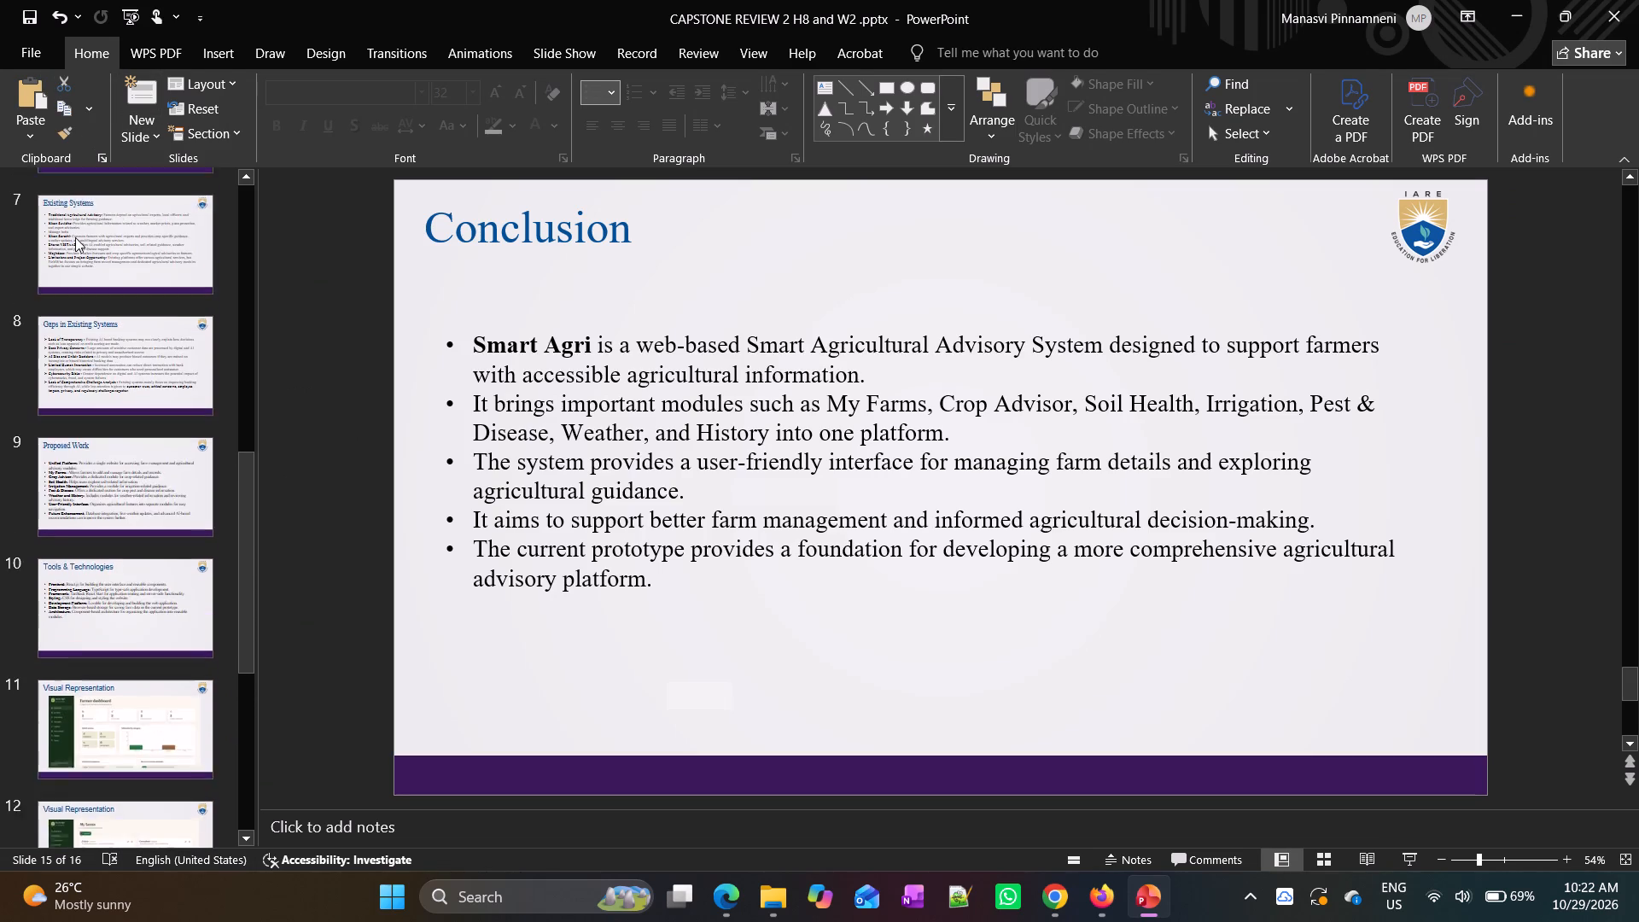
{"action": "scroll", "coordinate": [75, 237], "scroll_direction": "up", "scroll_amount": 13}
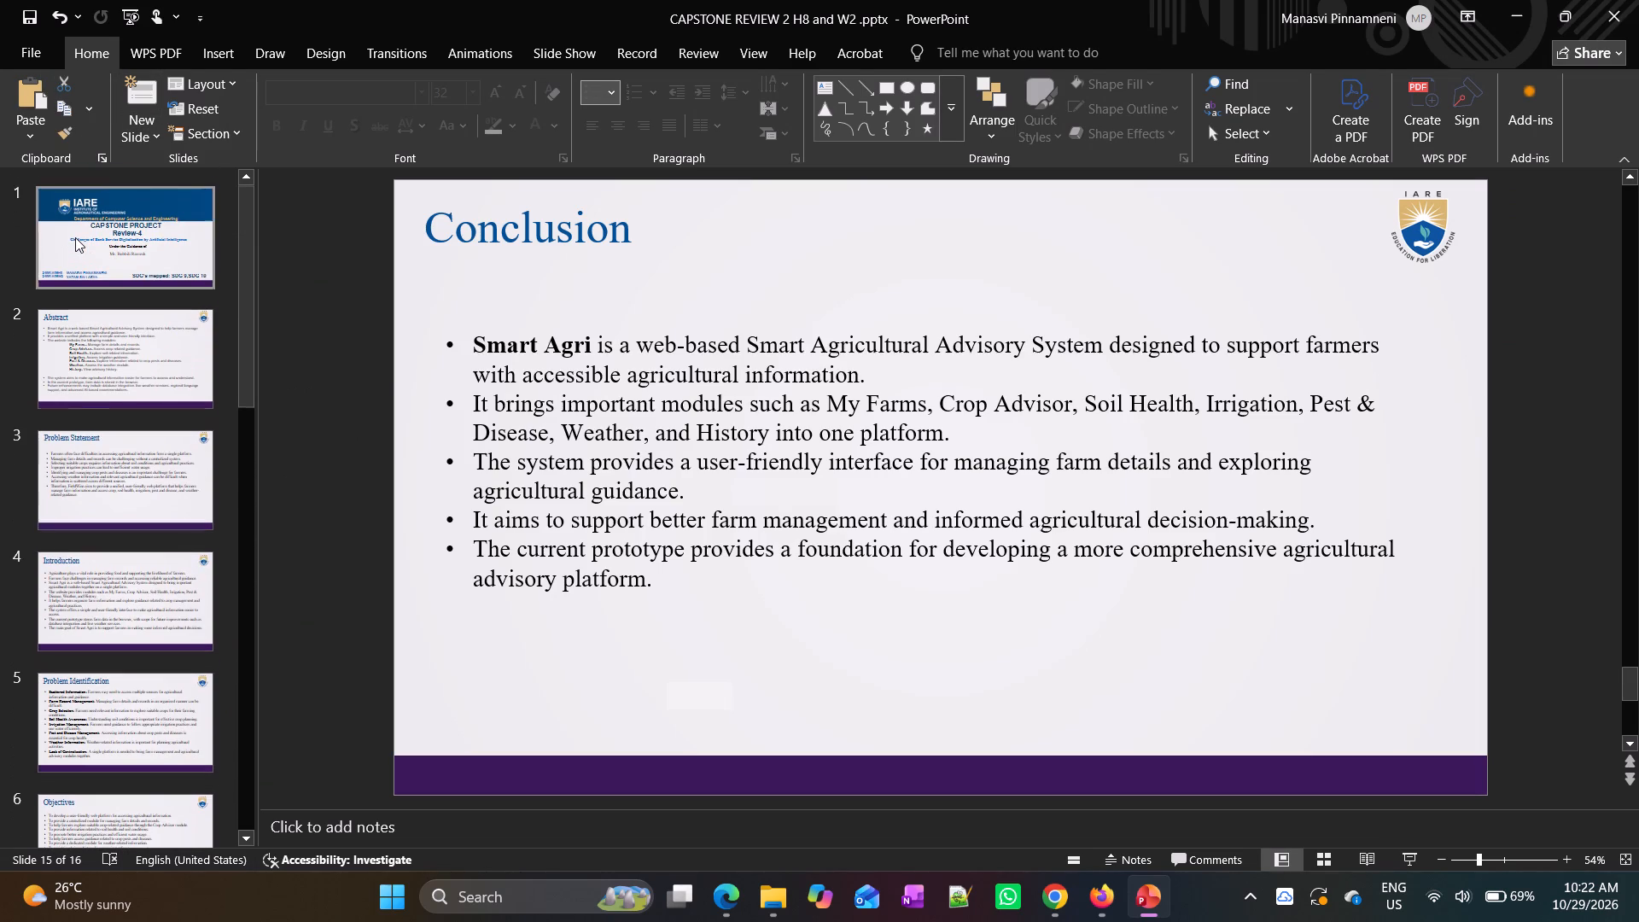
{"action": "left_click", "coordinate": [75, 237]}
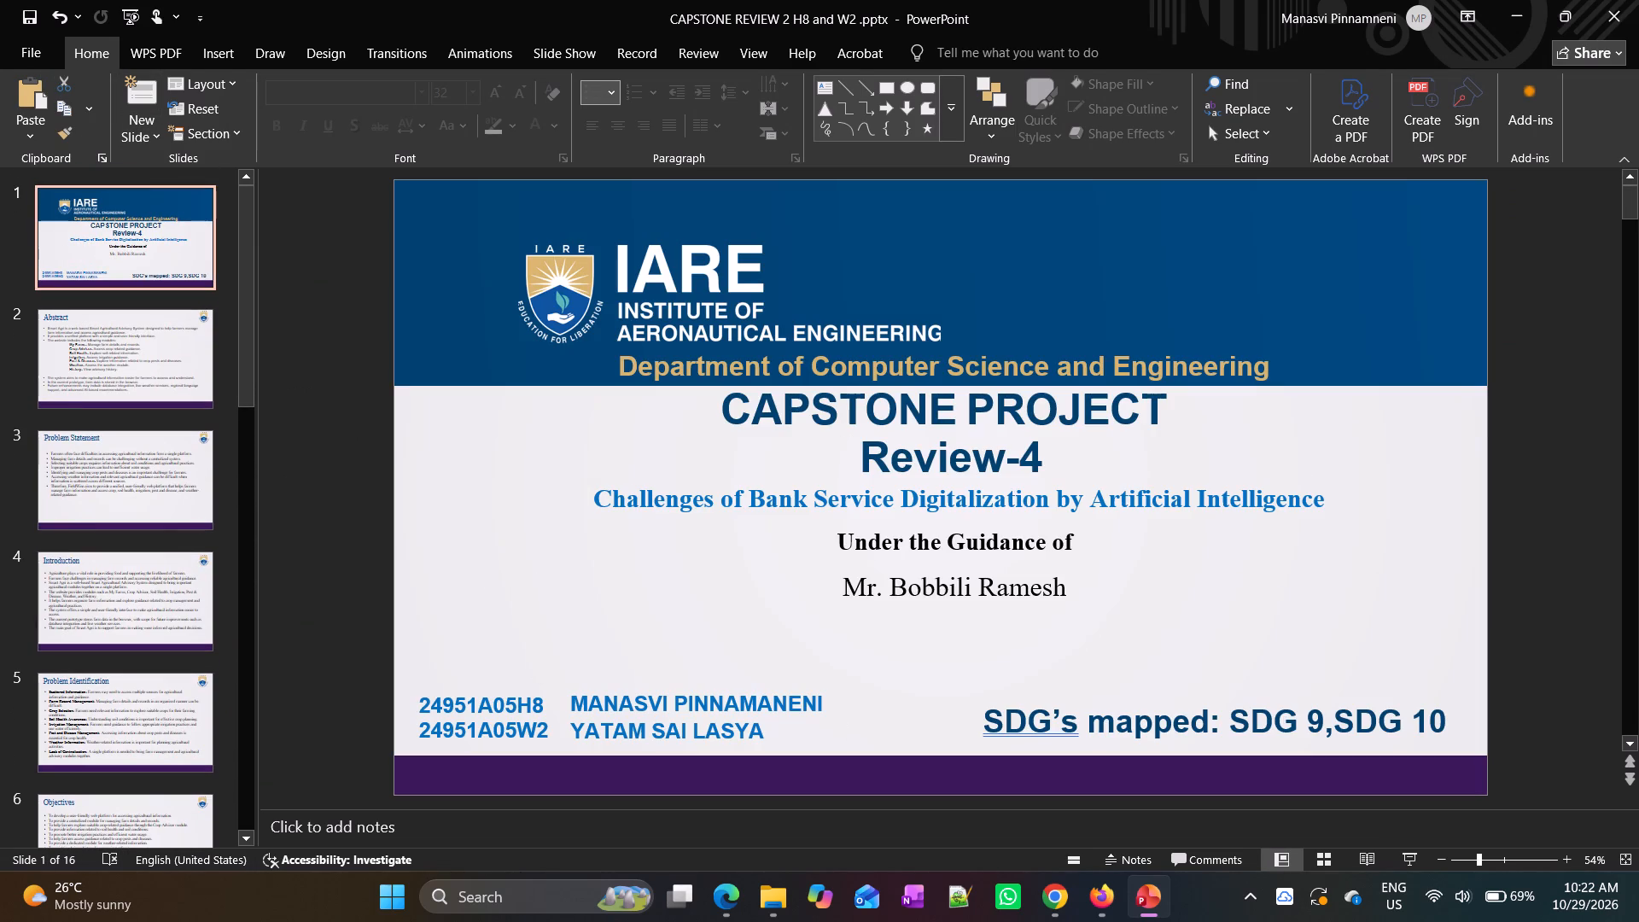
{"action": "left_click", "coordinate": [822, 695]}
{"action": "key", "text": "ctrl+shift+Left"}
{"action": "key", "text": "ctrl+shift+Left"}
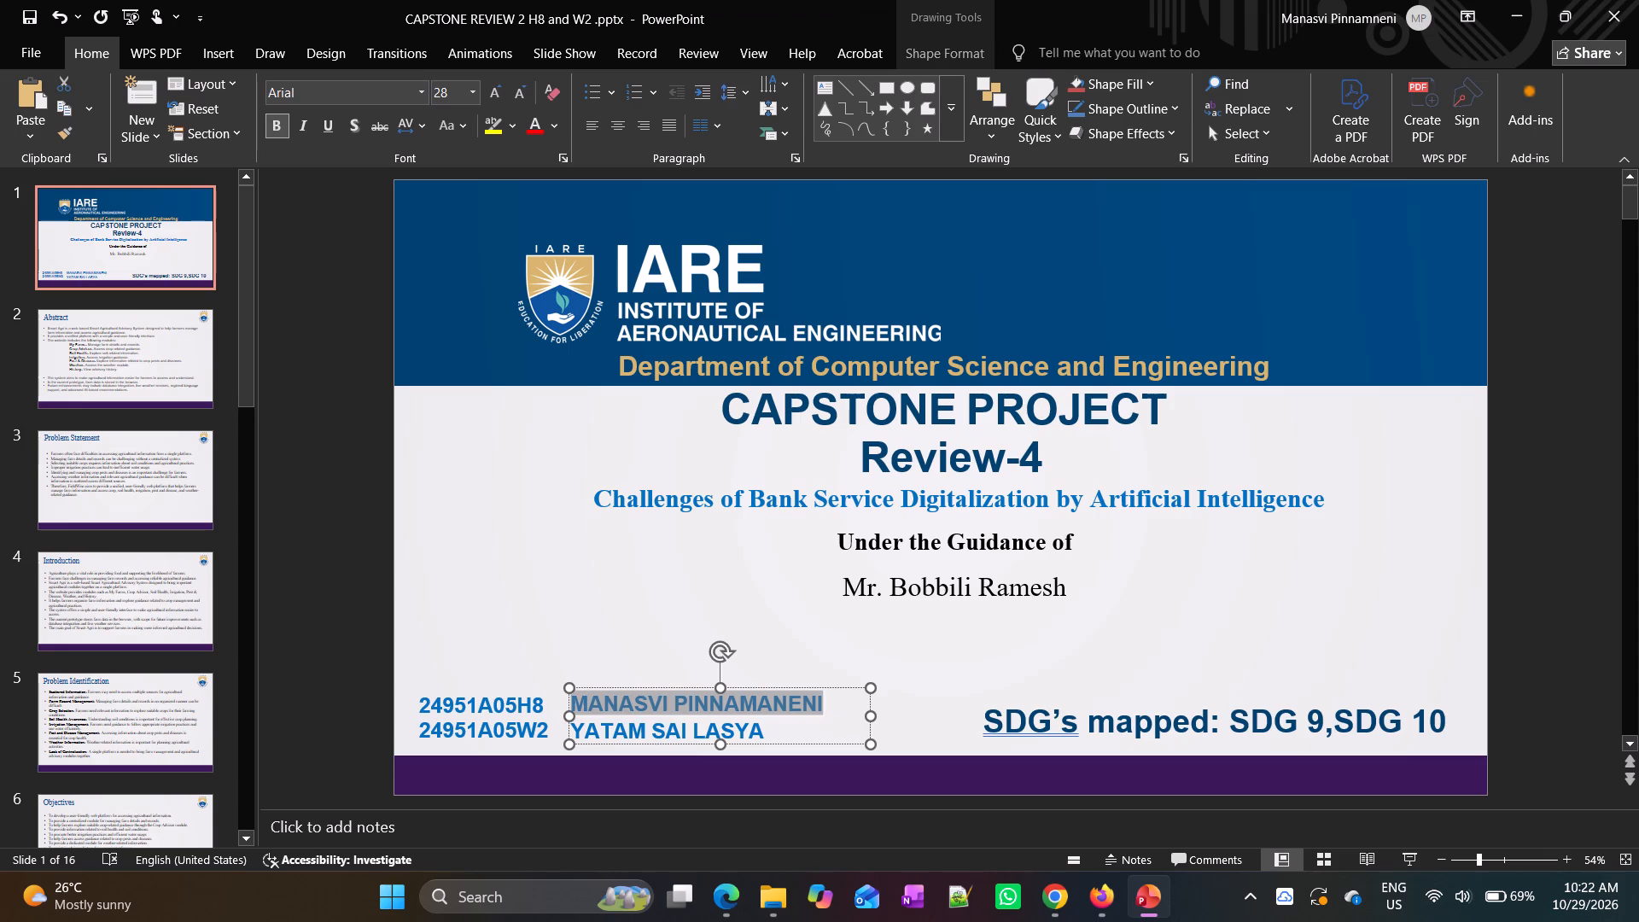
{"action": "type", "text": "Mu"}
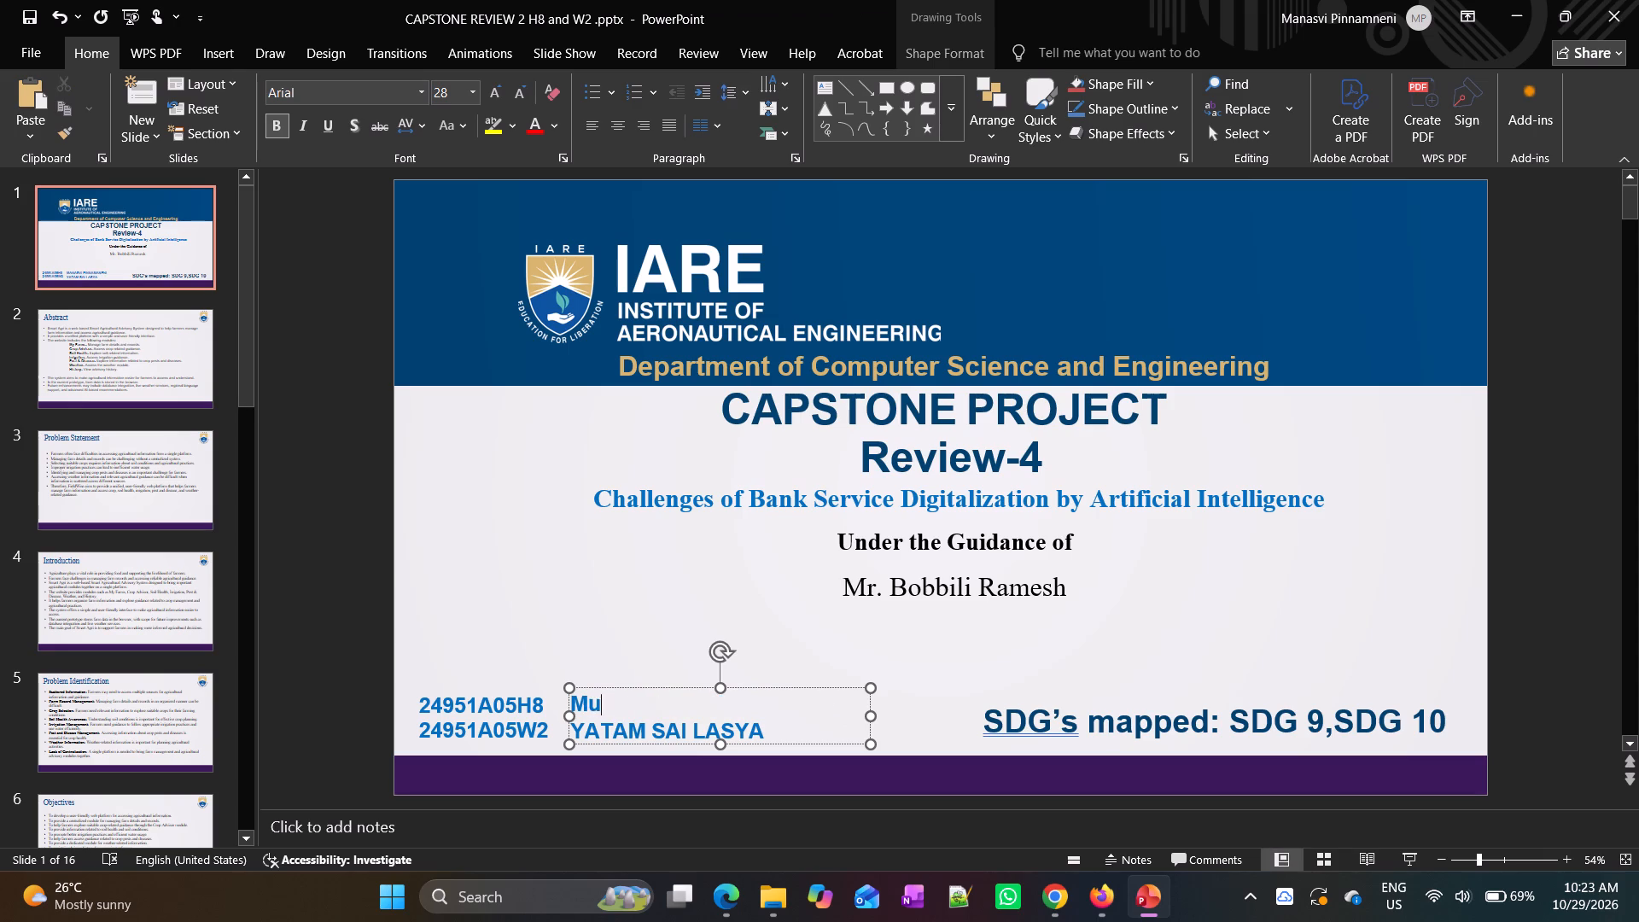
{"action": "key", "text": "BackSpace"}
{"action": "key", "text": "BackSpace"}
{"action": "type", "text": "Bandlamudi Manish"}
Replace the second student's name on the title slide with the new second team member's name.
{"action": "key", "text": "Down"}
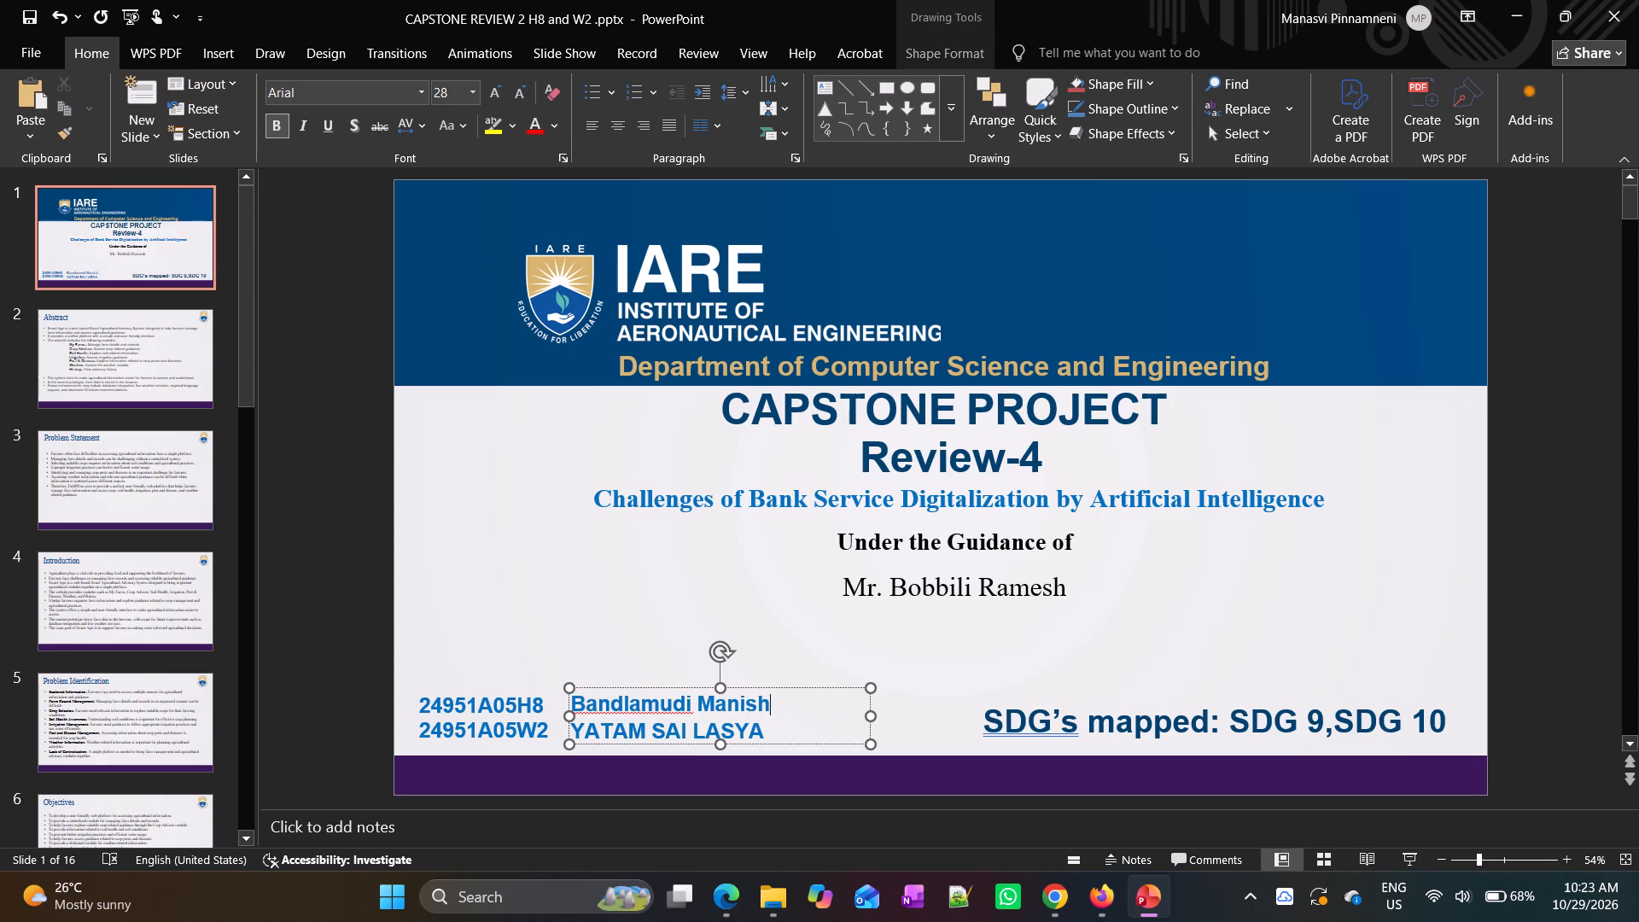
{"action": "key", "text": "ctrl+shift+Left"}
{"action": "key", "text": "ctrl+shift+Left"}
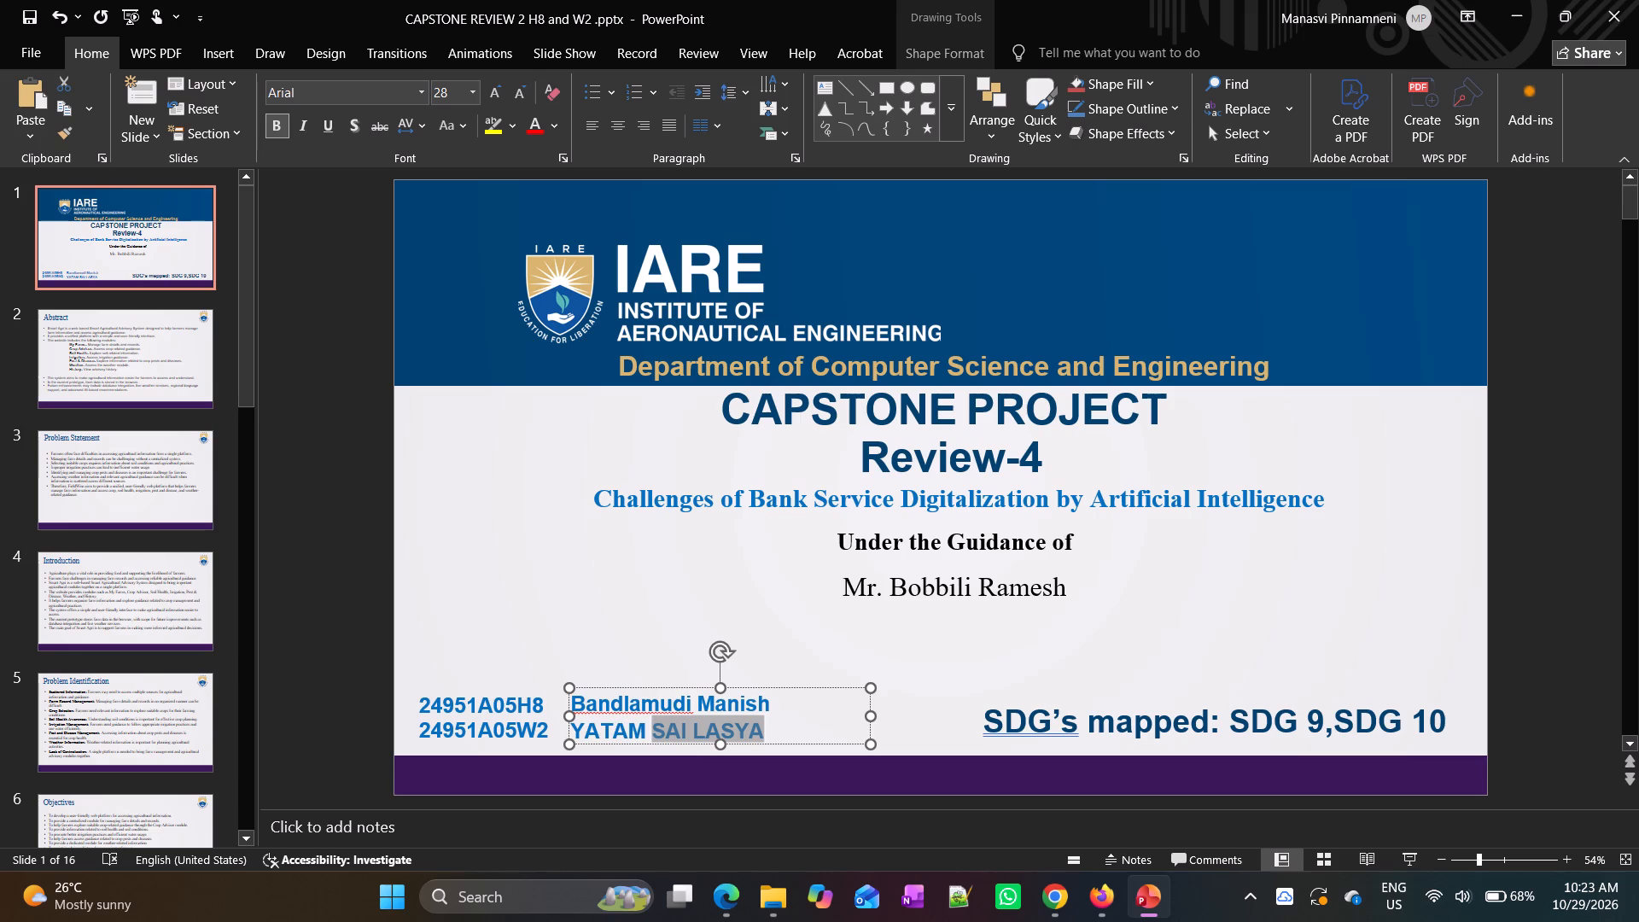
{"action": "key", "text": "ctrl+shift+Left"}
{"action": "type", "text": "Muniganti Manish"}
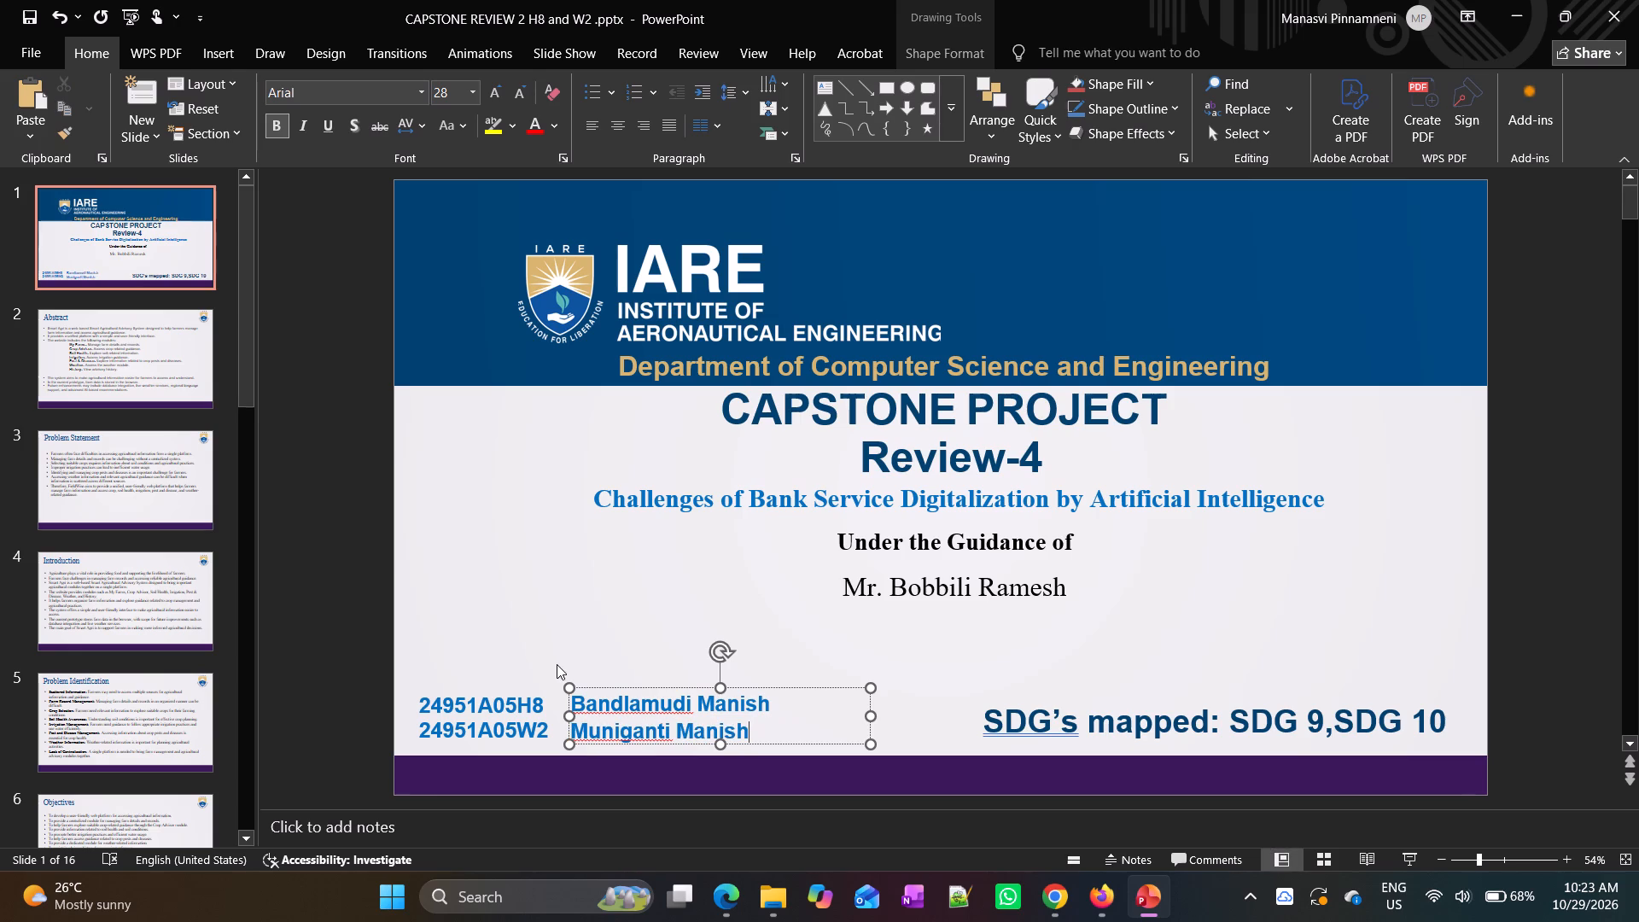
Change the two student roll numbers on the title slide so they end in J1 and J2.
{"action": "left_click", "coordinate": [548, 697]}
{"action": "key", "text": "BackSpace"}
{"action": "key", "text": "BackSpace"}
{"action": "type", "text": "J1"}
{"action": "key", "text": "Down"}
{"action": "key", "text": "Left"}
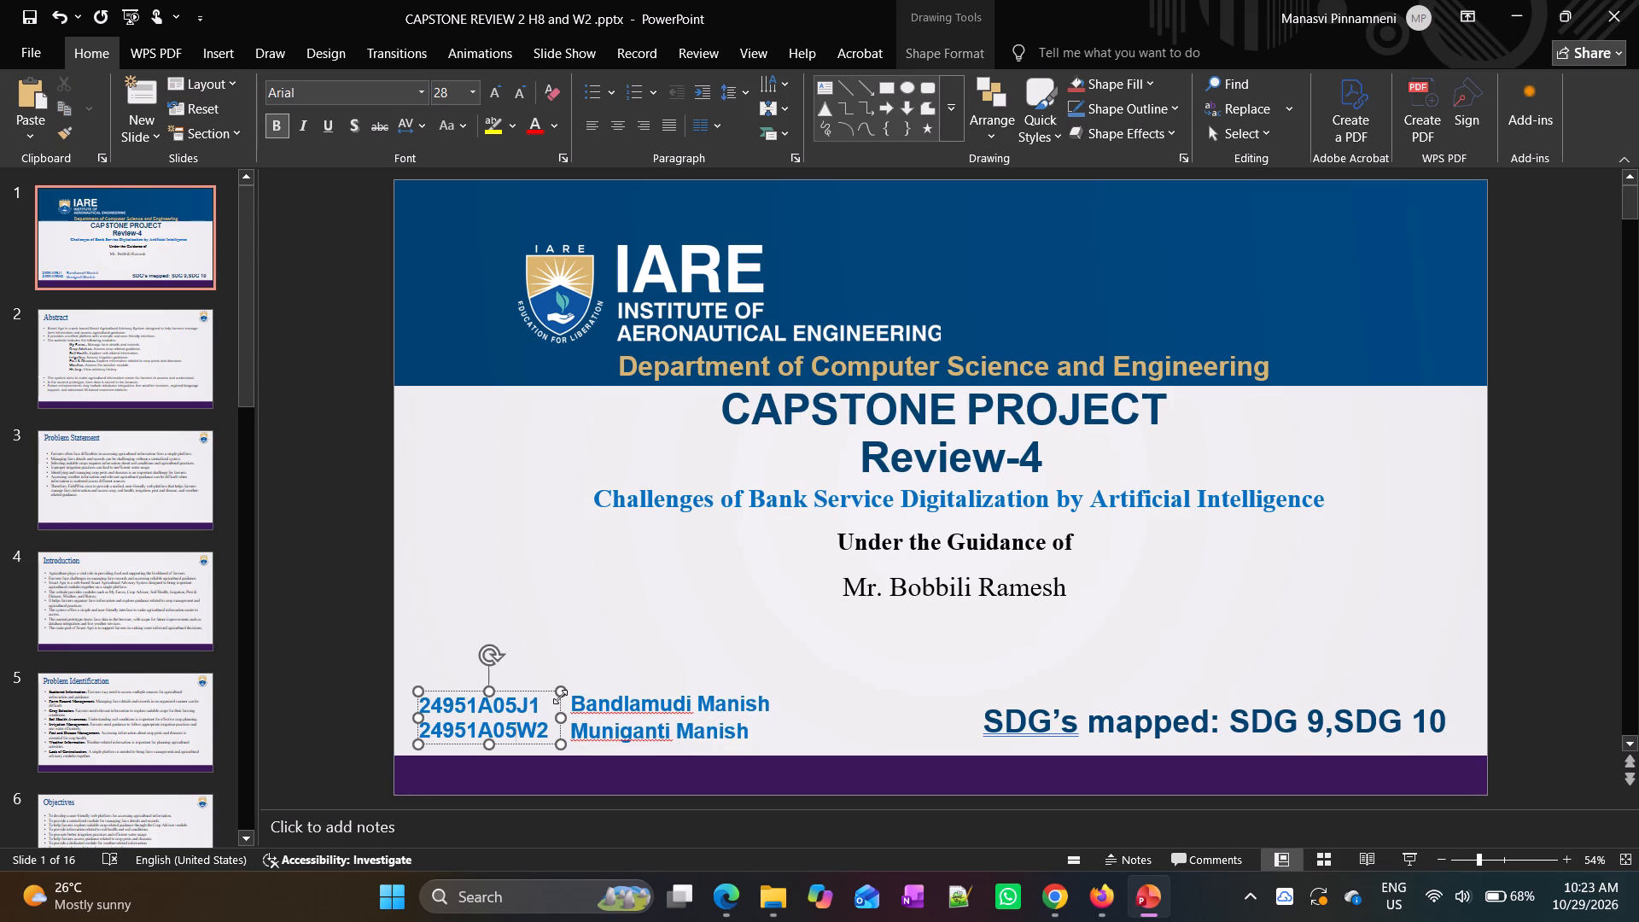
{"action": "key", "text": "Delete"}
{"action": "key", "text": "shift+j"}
Replace the guide's name and honorific under "Under the Guidance of" with the new guide's, using the honorific Dr.
{"action": "left_click", "coordinate": [1069, 583]}
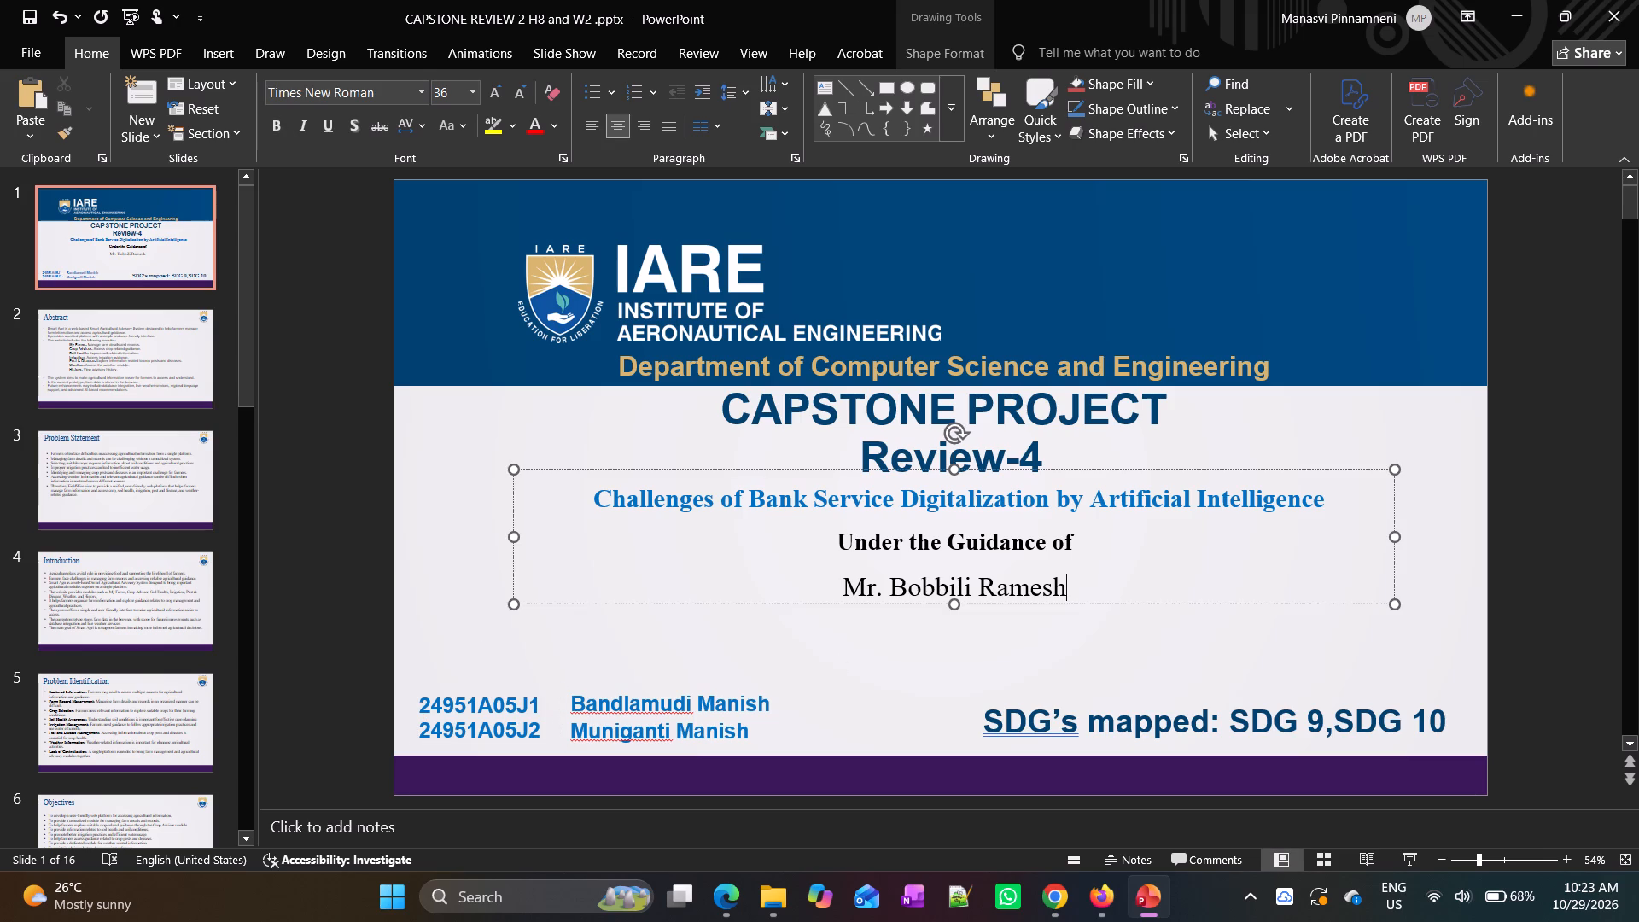
{"action": "key", "text": "ctrl+shift+Left"}
{"action": "key", "text": "ctrl+shift+Left"}
{"action": "key", "text": "ctrl+shift+Left"}
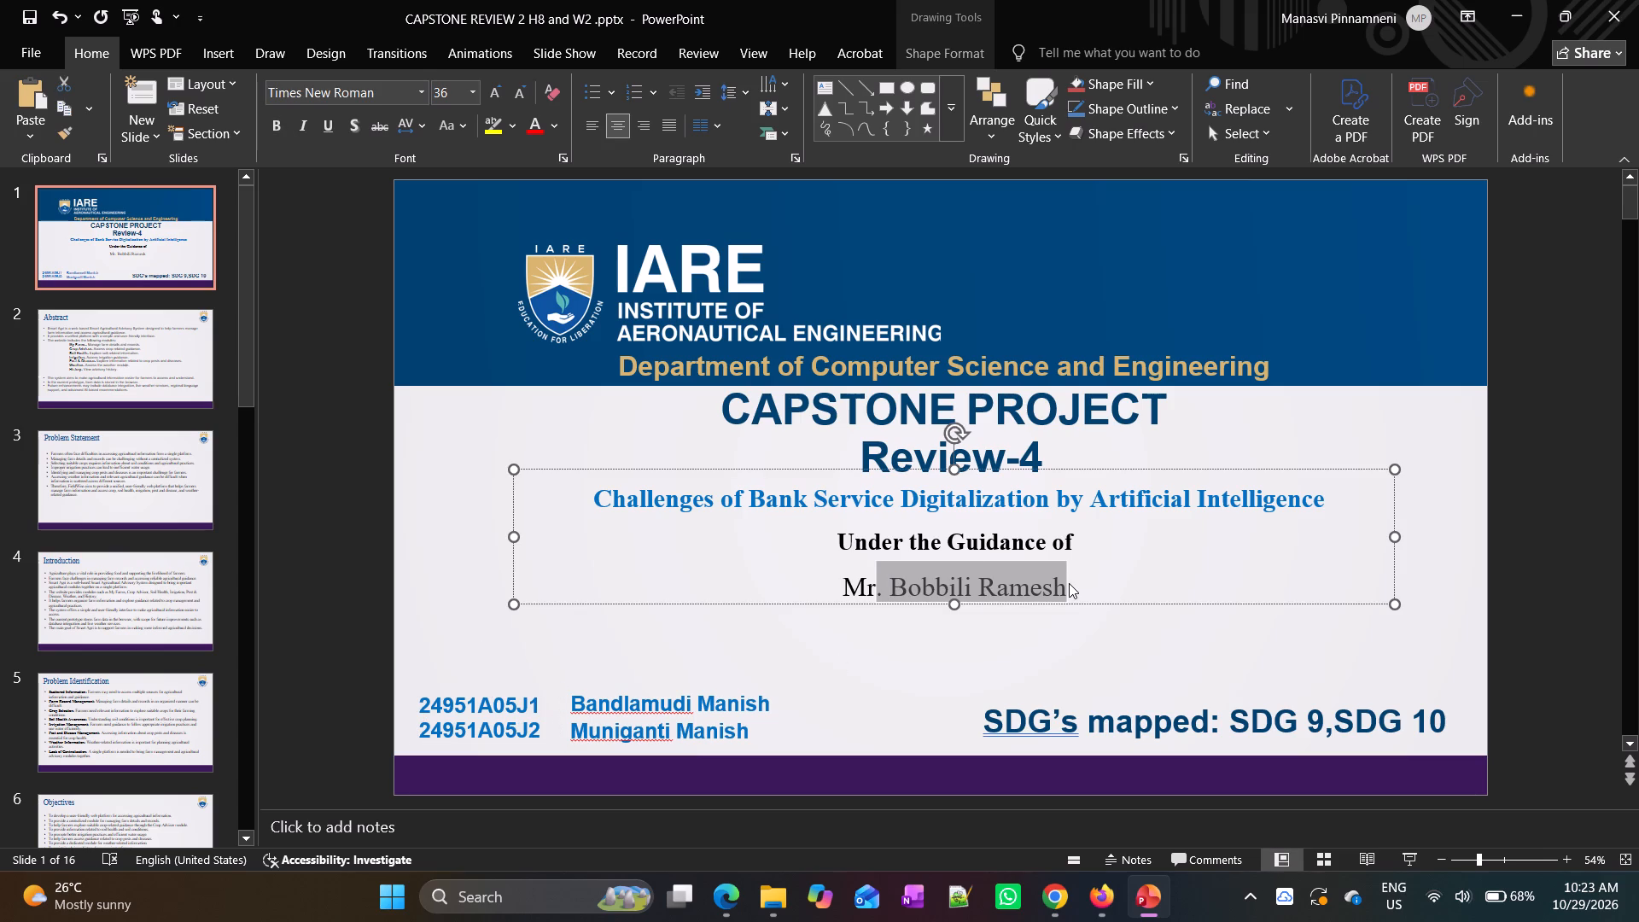
{"action": "key", "text": "ctrl+shift+Left"}
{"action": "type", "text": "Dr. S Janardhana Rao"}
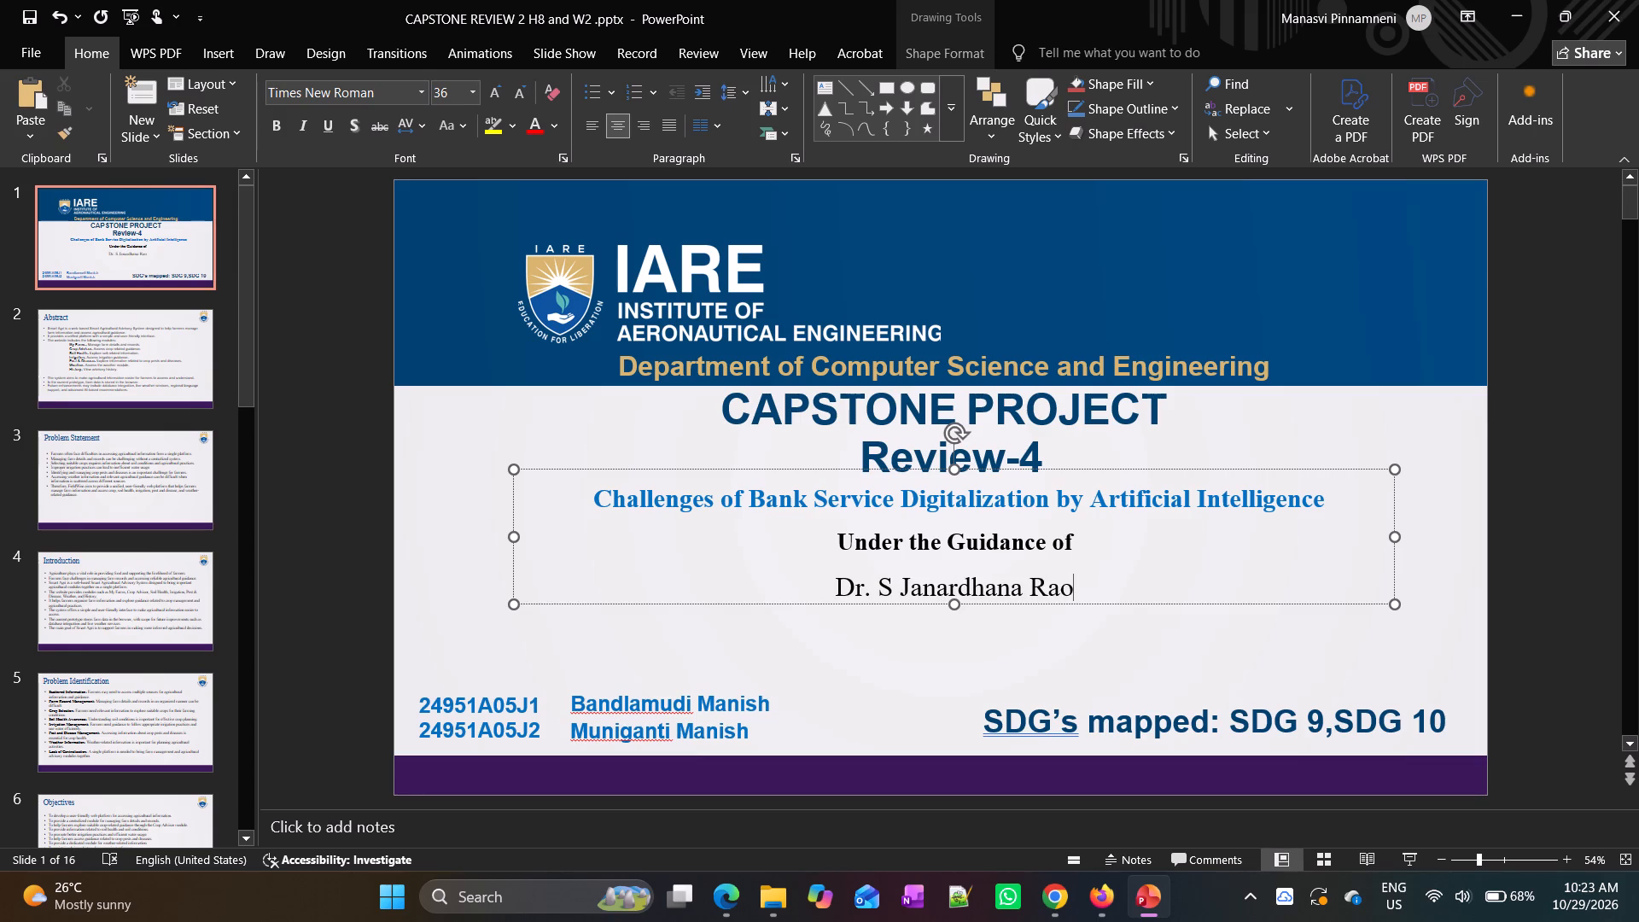
Look up the paper's title in ilovepdf_merged.pdf from the Downloads folder and copy it.
{"action": "left_click", "coordinate": [1326, 498]}
{"action": "key", "text": "ctrl+shift+Up"}
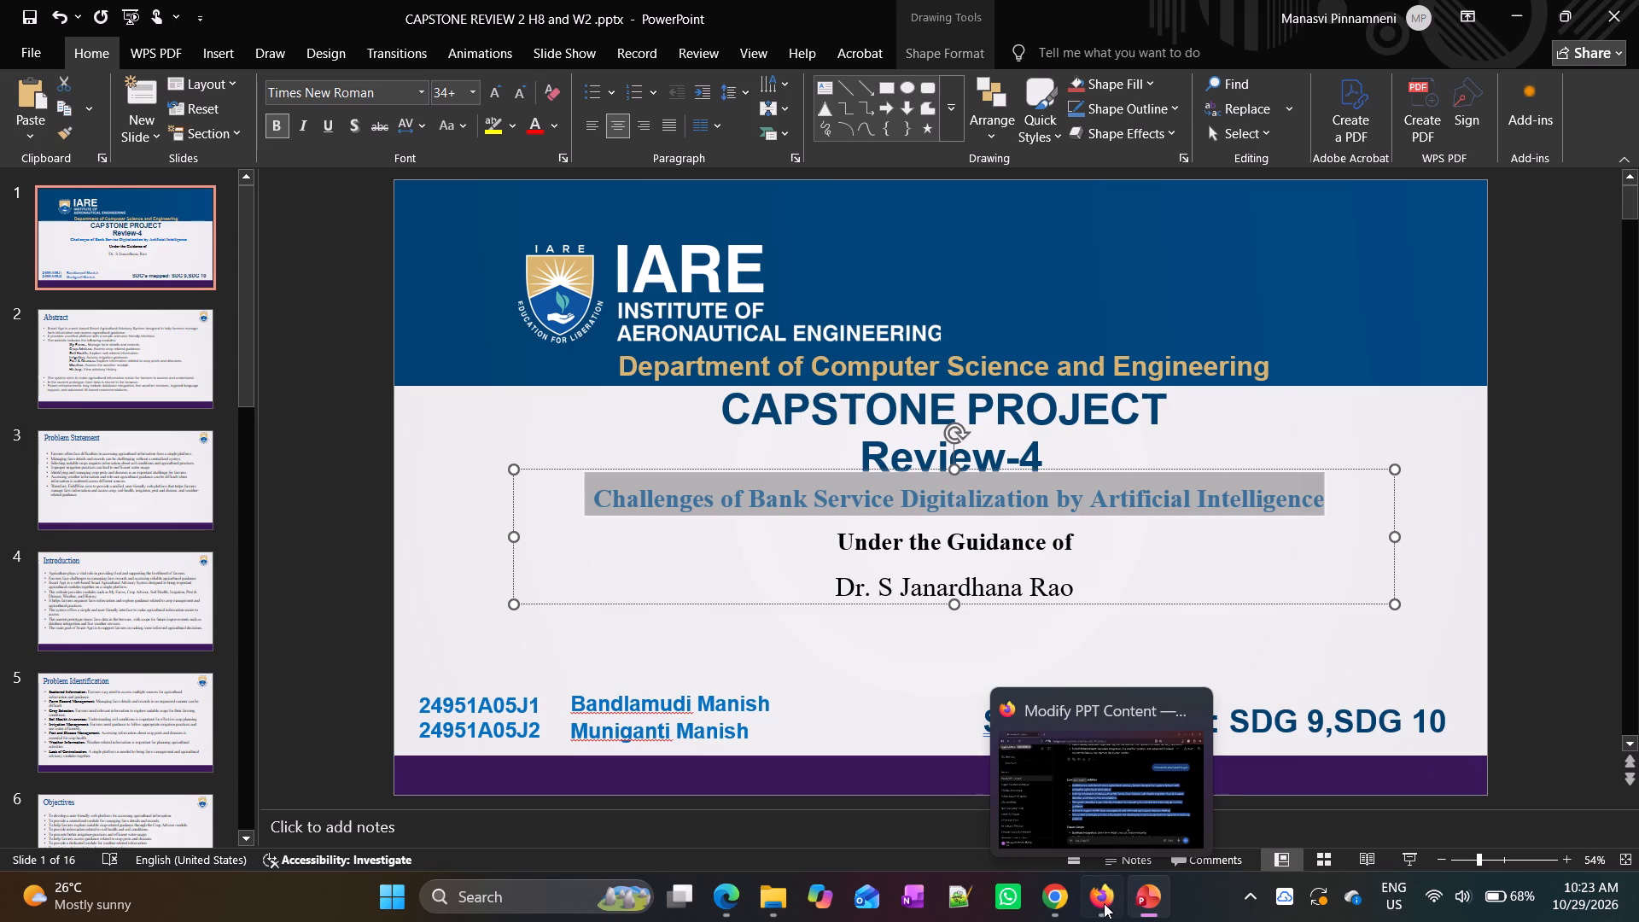
{"action": "left_click", "coordinate": [752, 890]}
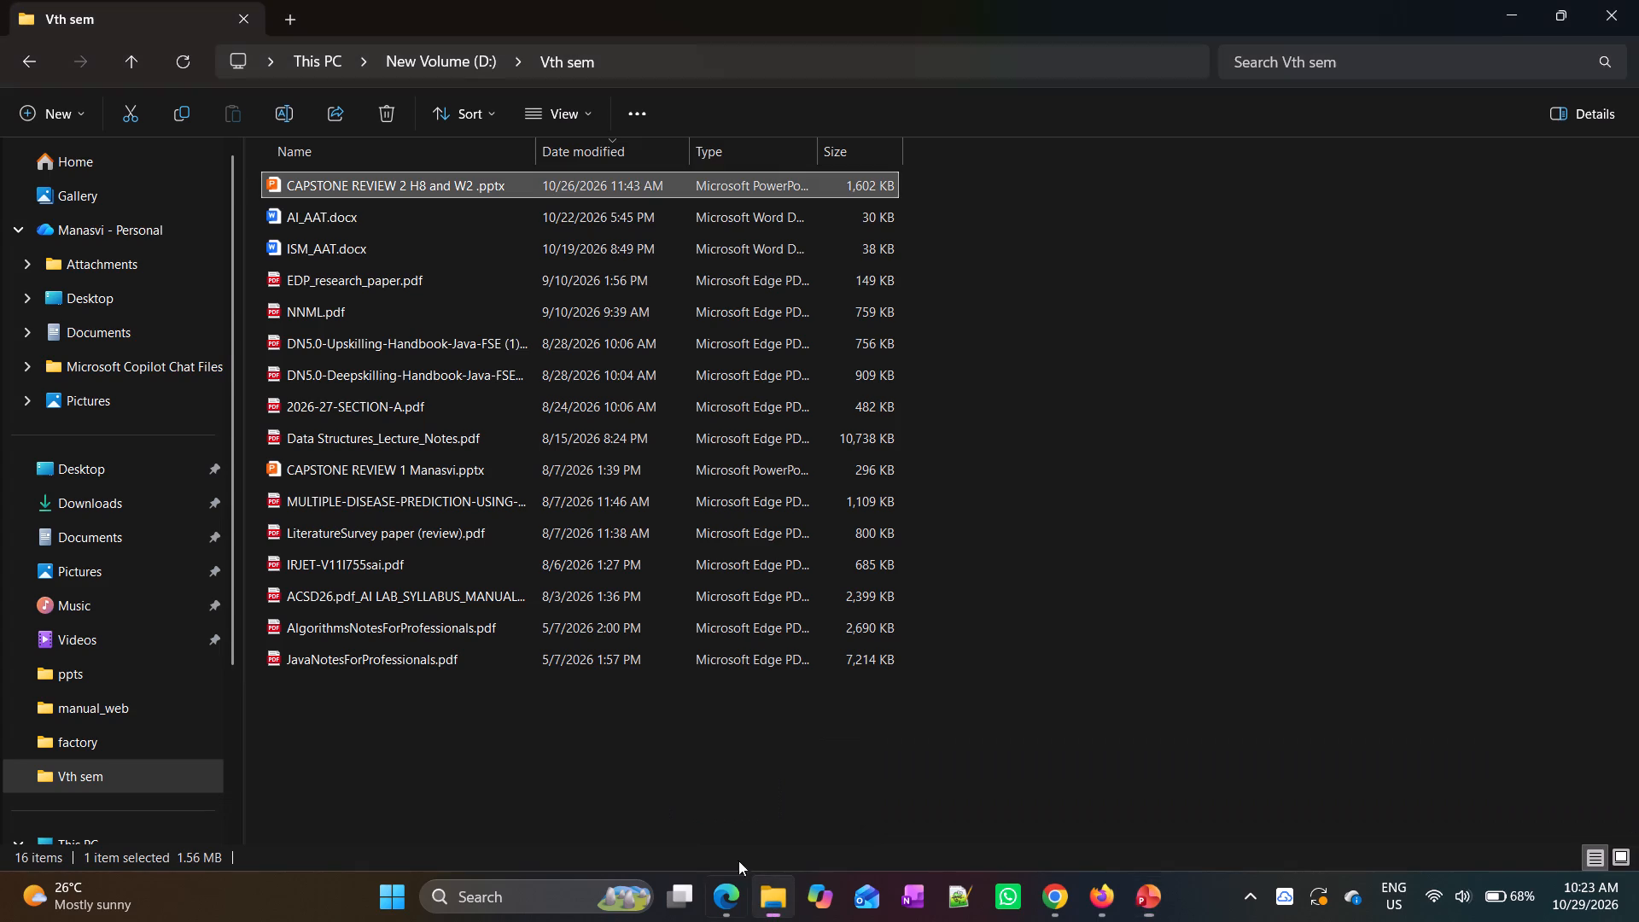
{"action": "left_click", "coordinate": [120, 498]}
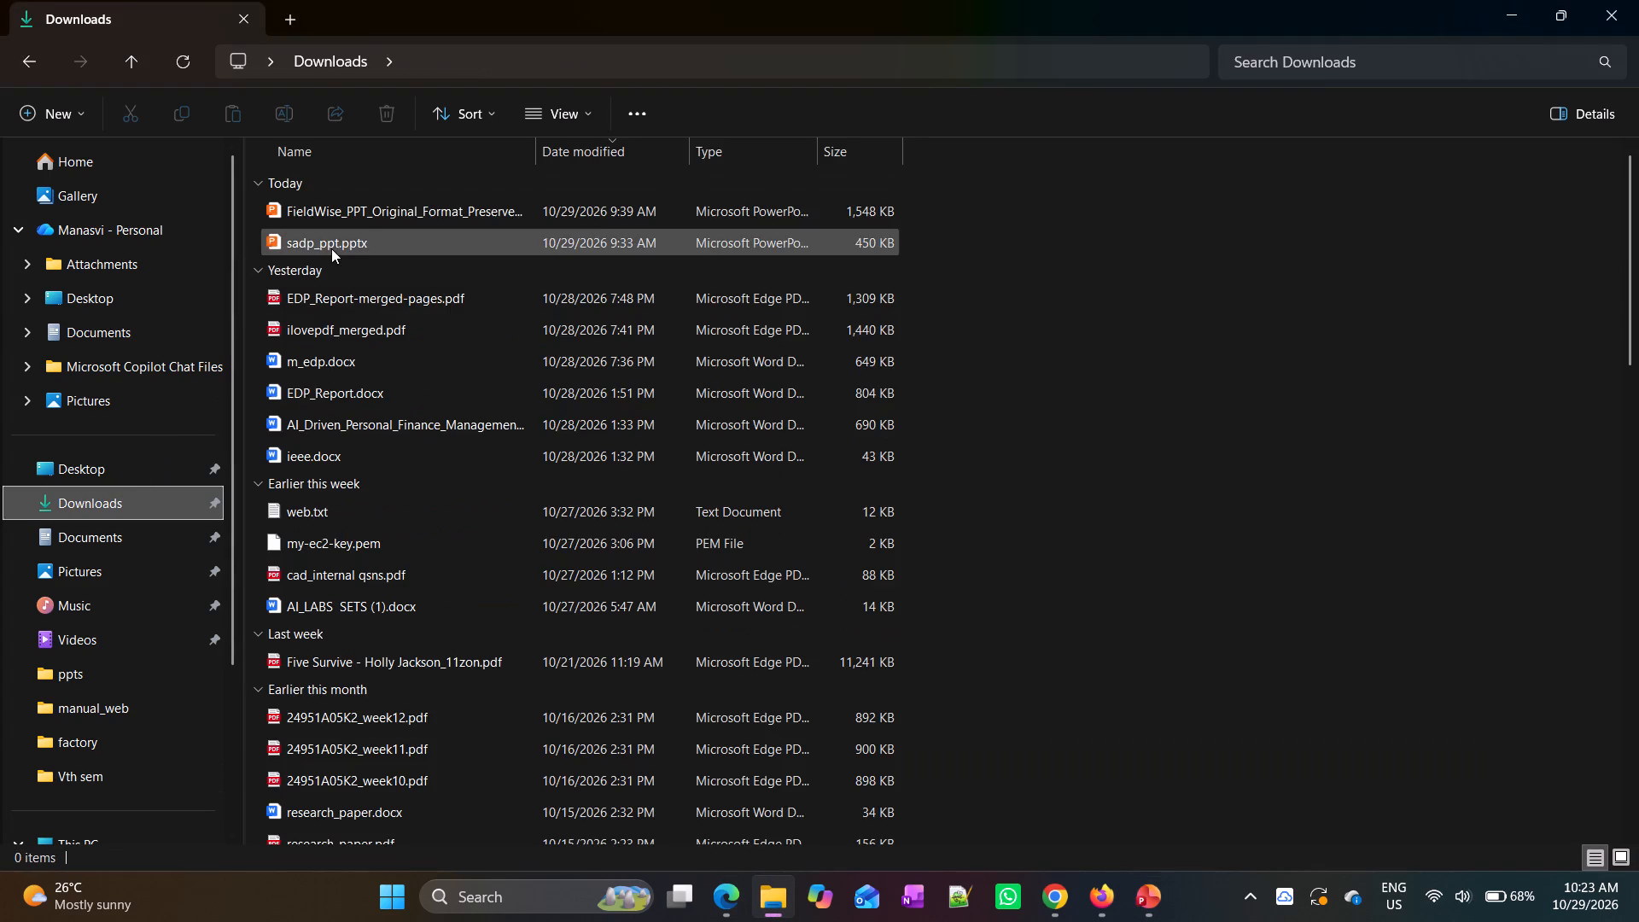
{"action": "double_click", "coordinate": [334, 324]}
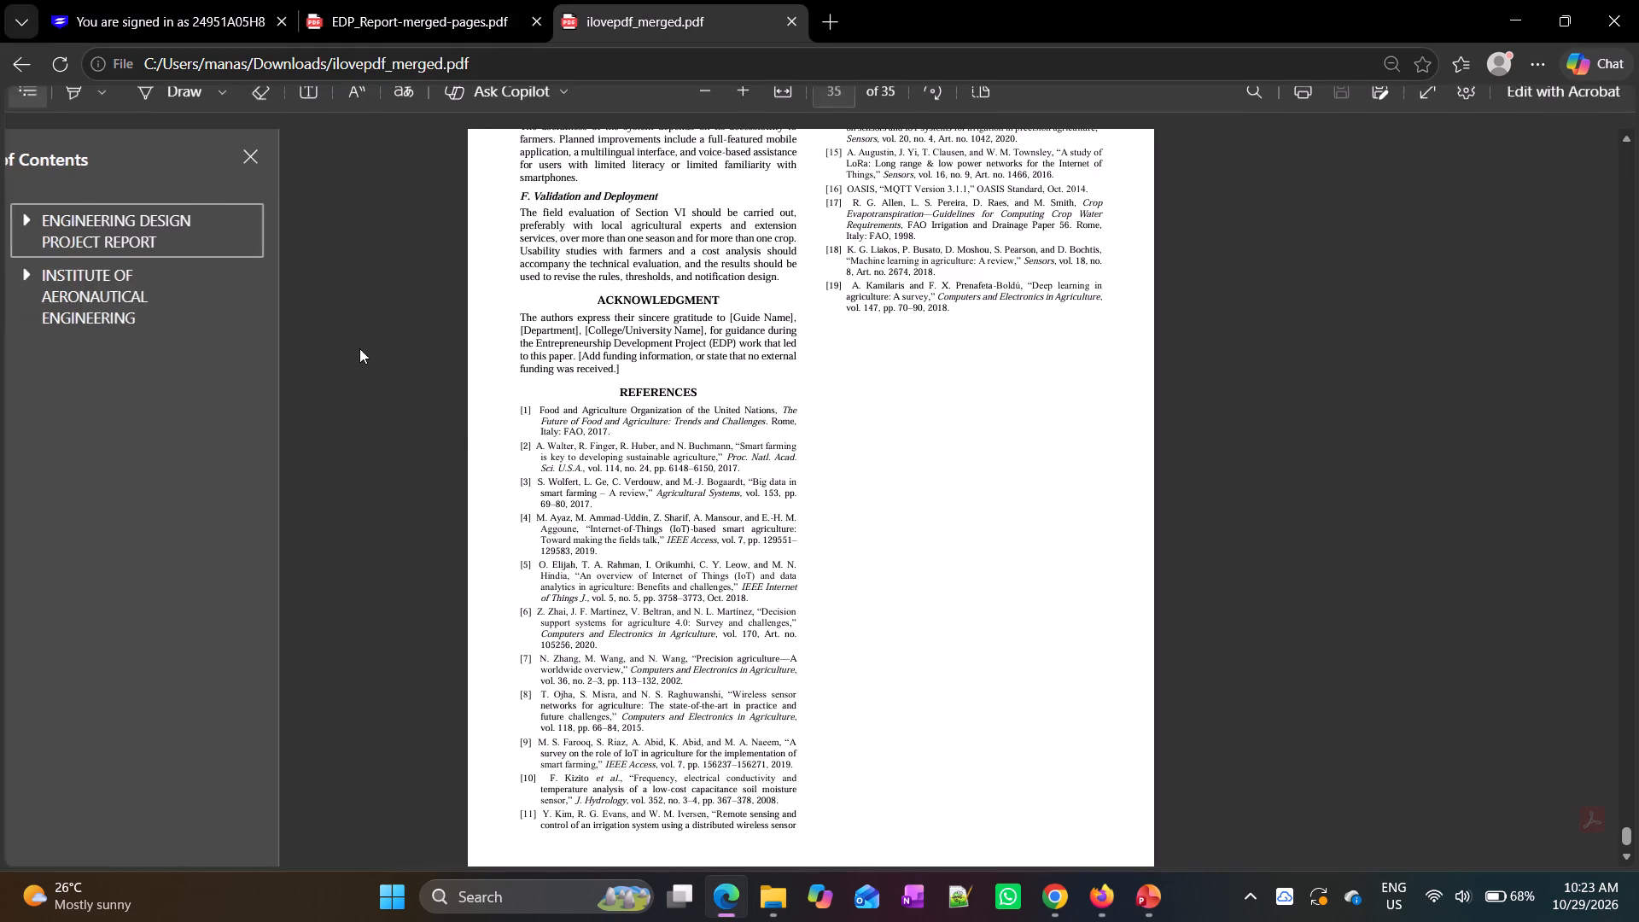
{"action": "scroll", "coordinate": [495, 445], "scroll_direction": "down", "scroll_amount": 4}
{"action": "scroll", "coordinate": [495, 441], "scroll_direction": "up", "scroll_amount": 16}
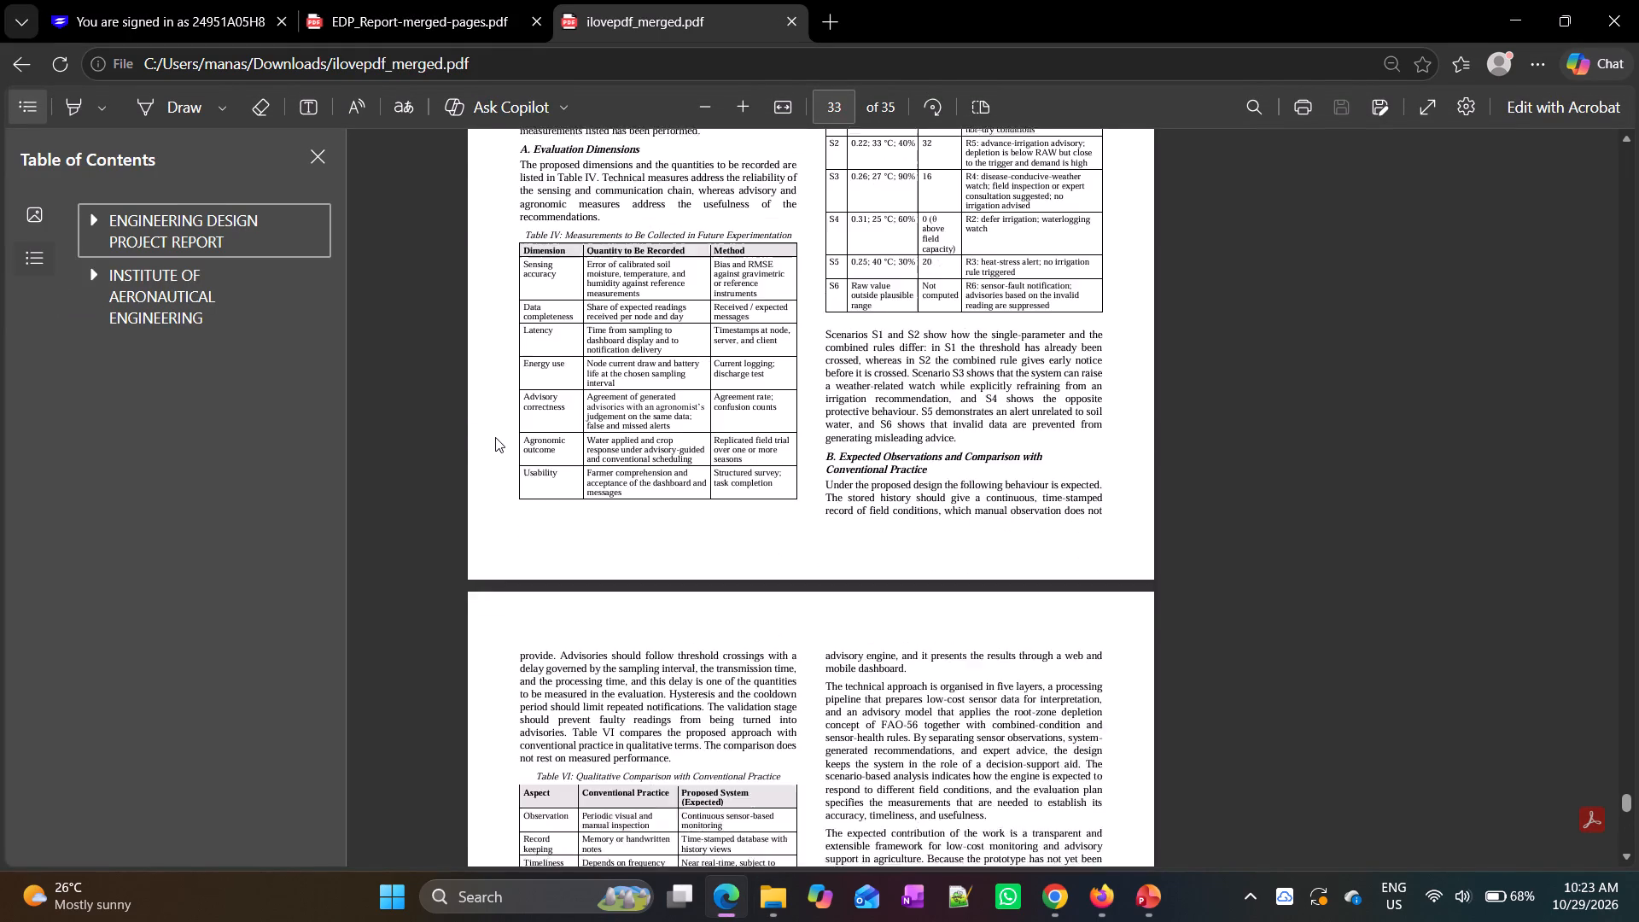
{"action": "scroll", "coordinate": [495, 435], "scroll_direction": "up", "scroll_amount": 20}
{"action": "scroll", "coordinate": [495, 425], "scroll_direction": "up", "scroll_amount": 5}
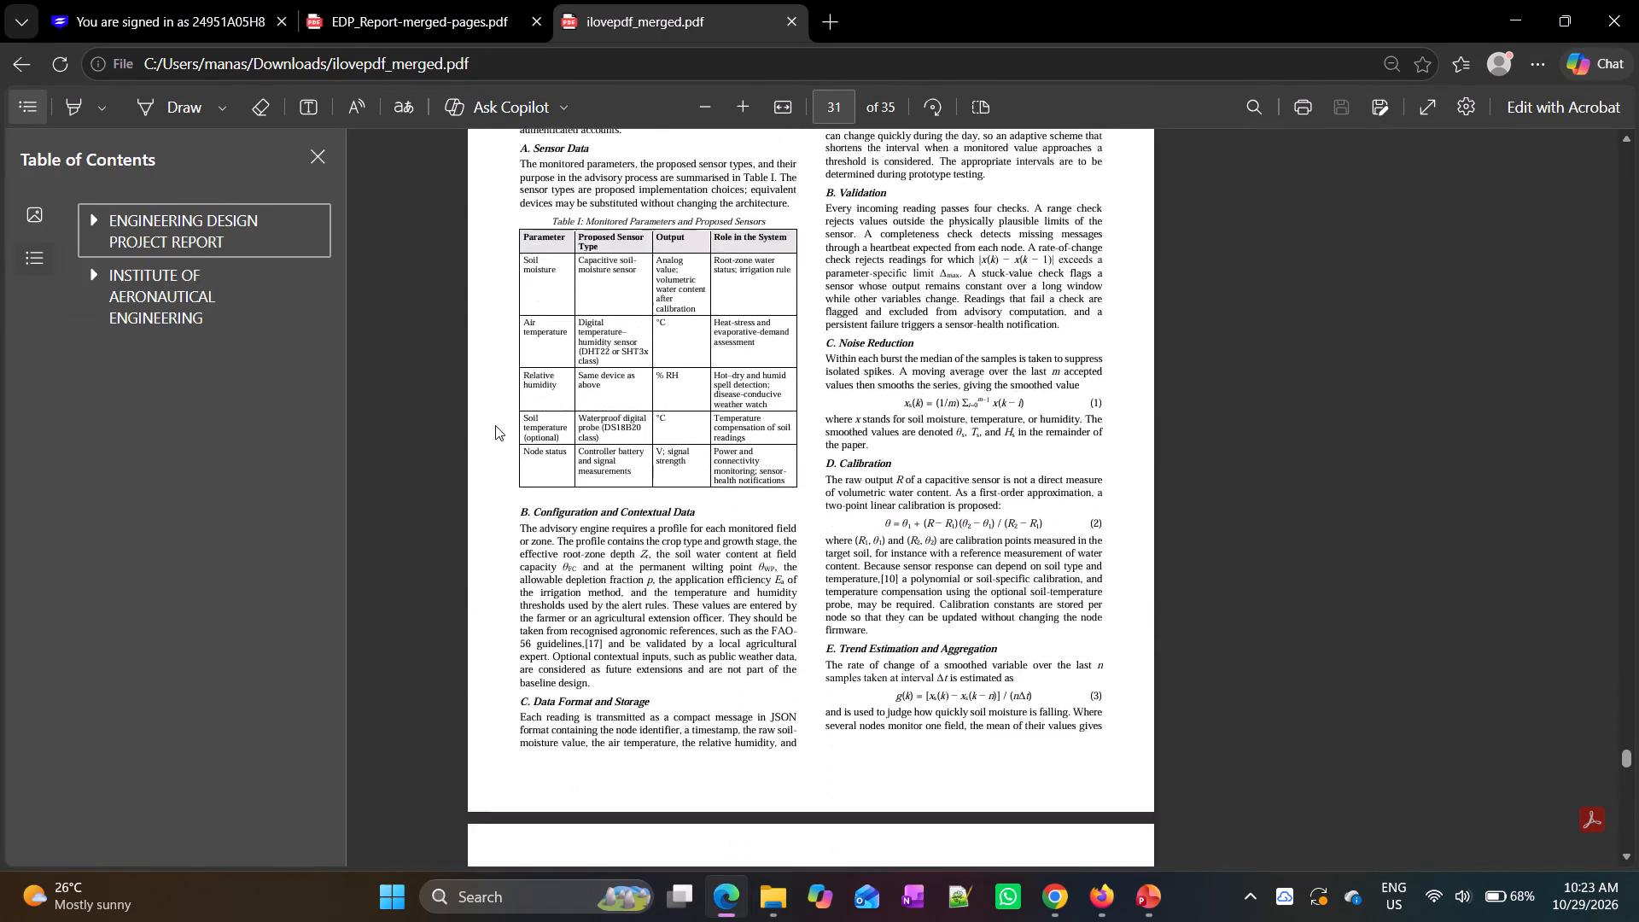
{"action": "scroll", "coordinate": [497, 423], "scroll_direction": "up", "scroll_amount": 20}
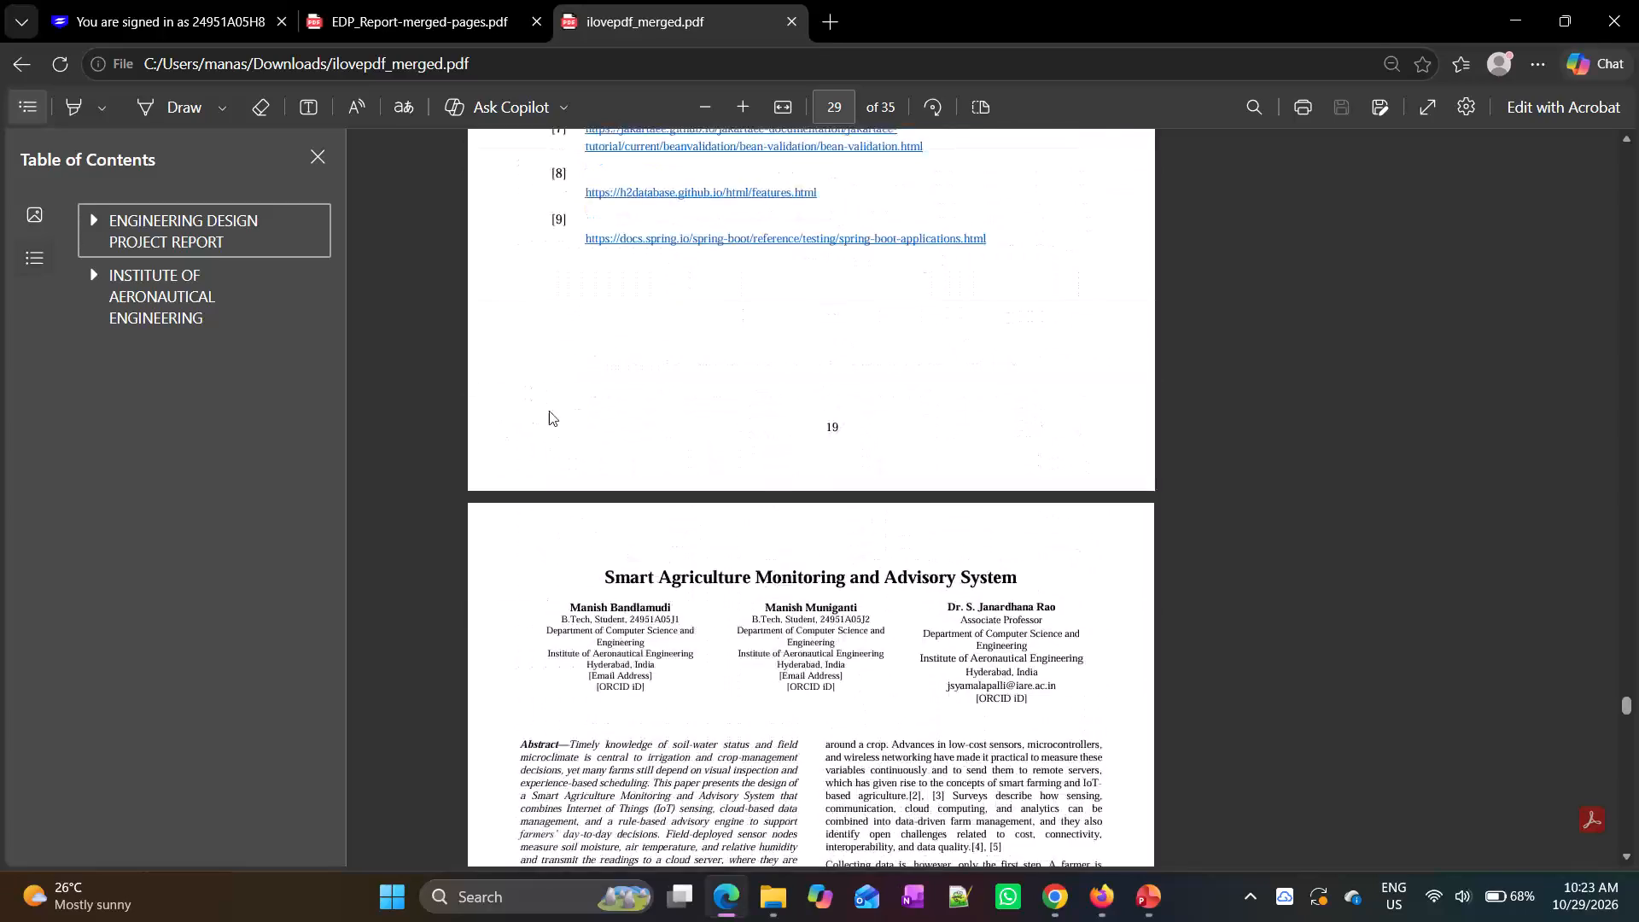
{"action": "left_click_drag", "start_coordinate": [1023, 580], "coordinate": [622, 585]}
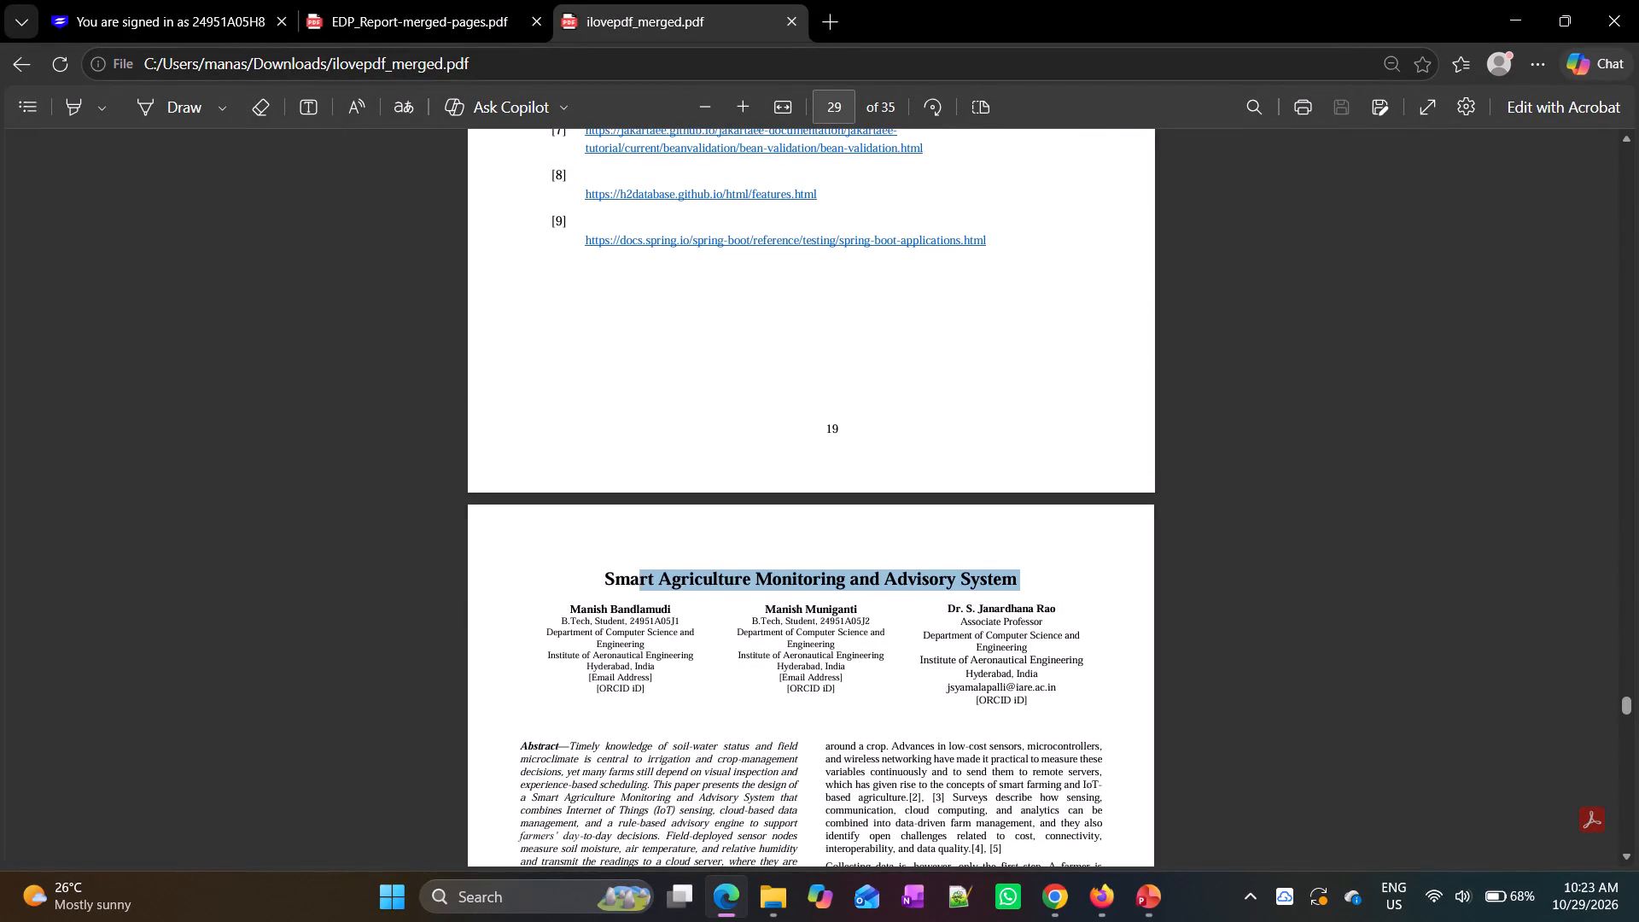
{"action": "left_click_drag", "start_coordinate": [622, 585], "coordinate": [592, 580]}
{"action": "key", "text": "ctrl+c"}
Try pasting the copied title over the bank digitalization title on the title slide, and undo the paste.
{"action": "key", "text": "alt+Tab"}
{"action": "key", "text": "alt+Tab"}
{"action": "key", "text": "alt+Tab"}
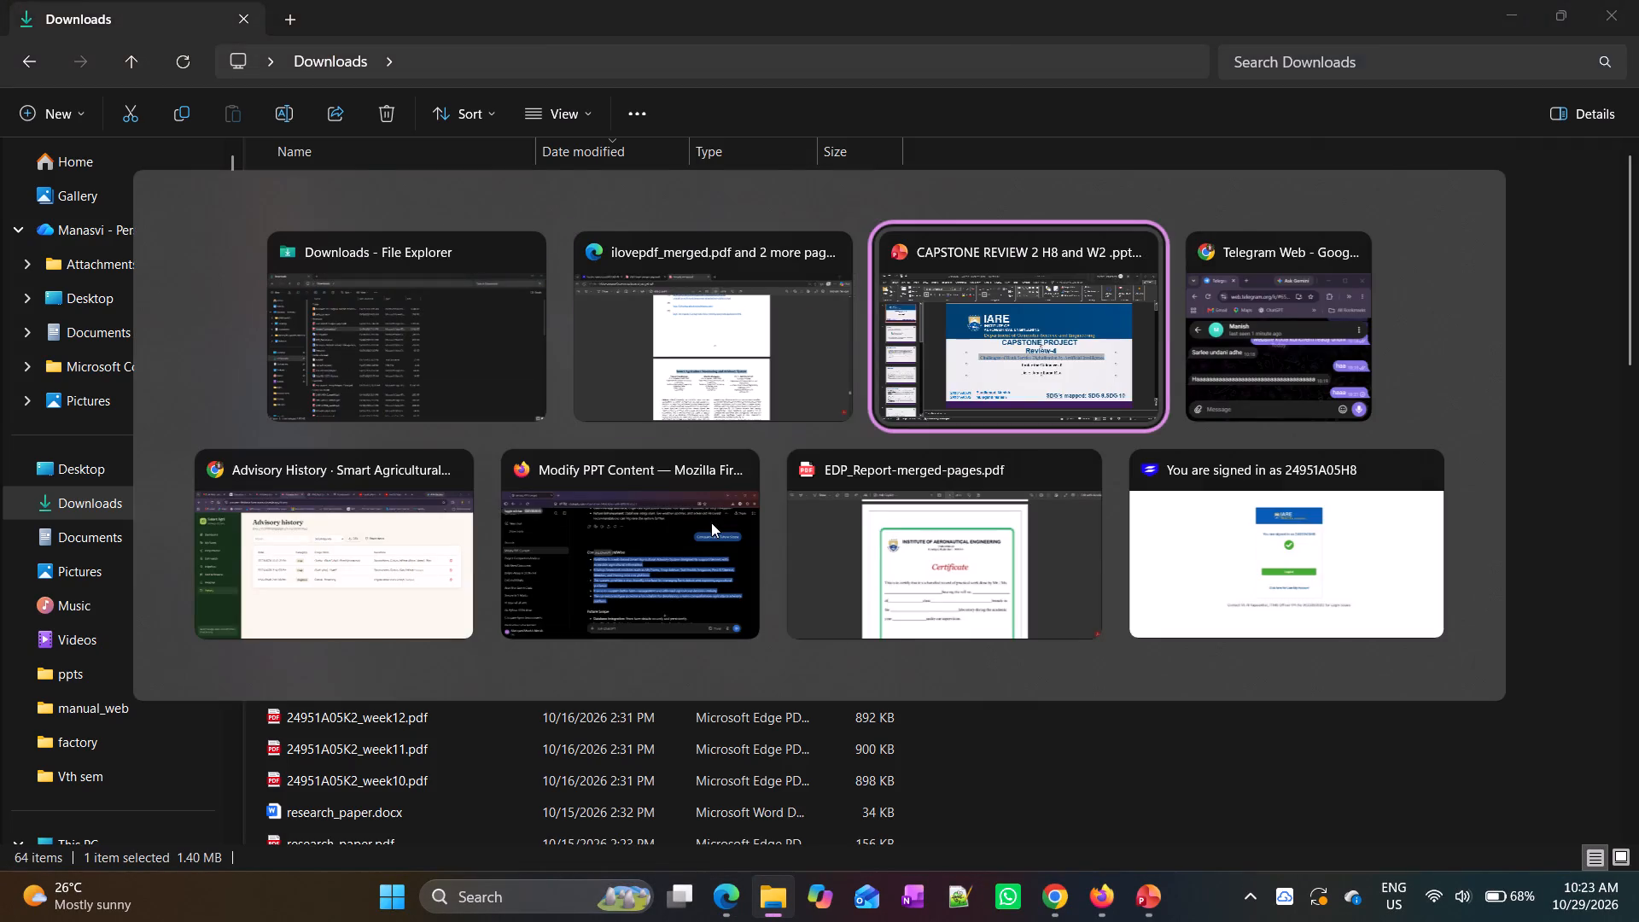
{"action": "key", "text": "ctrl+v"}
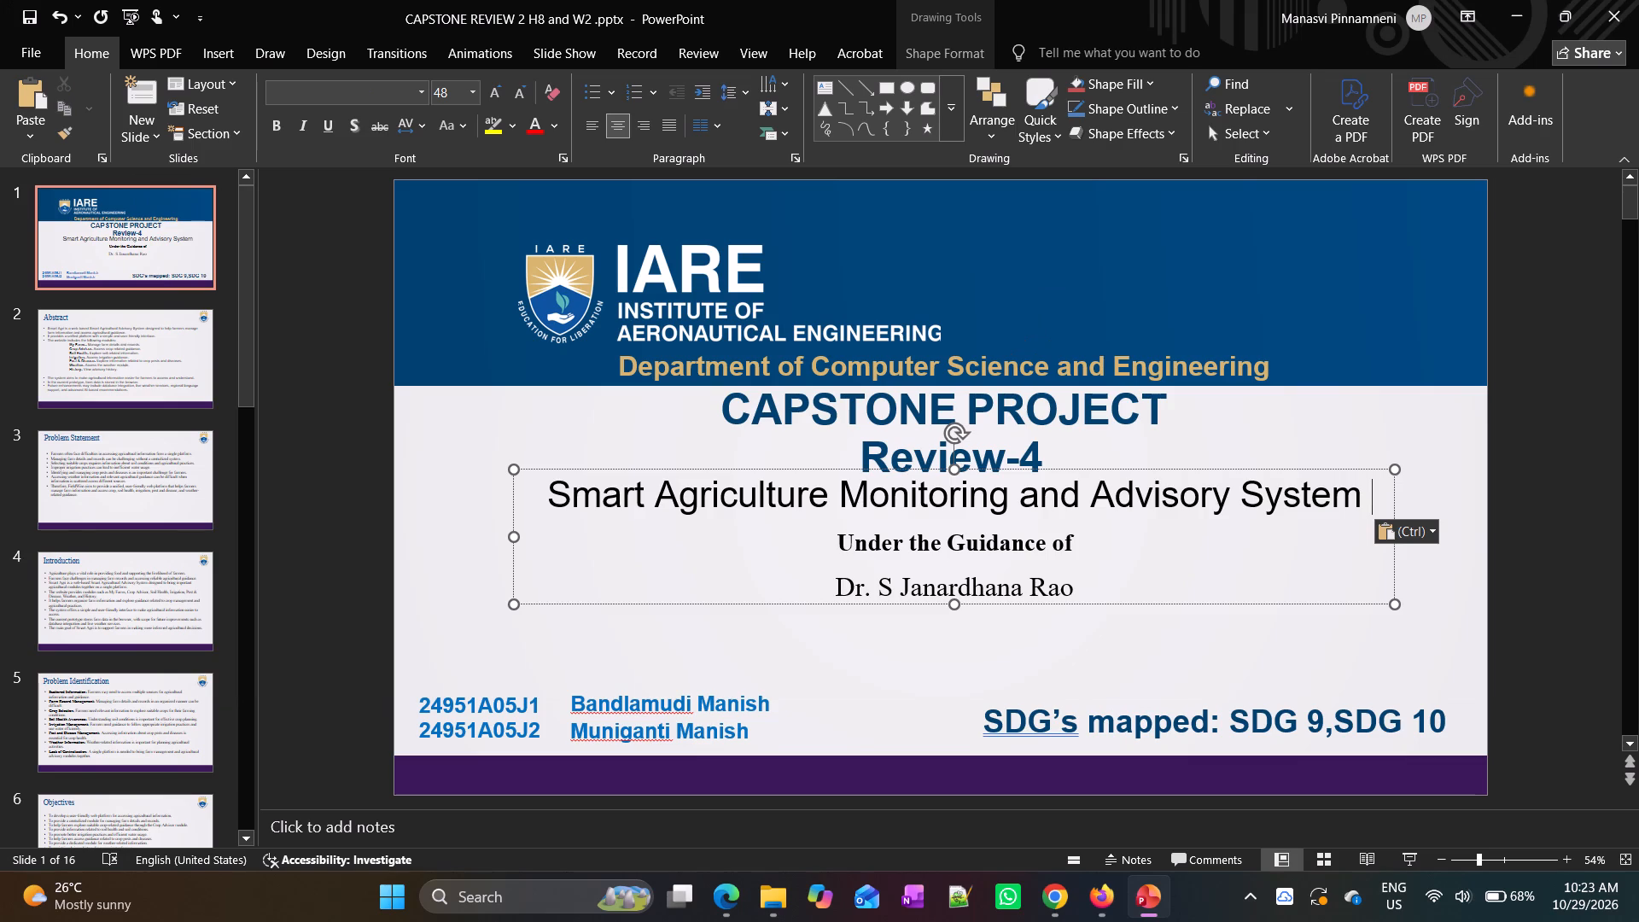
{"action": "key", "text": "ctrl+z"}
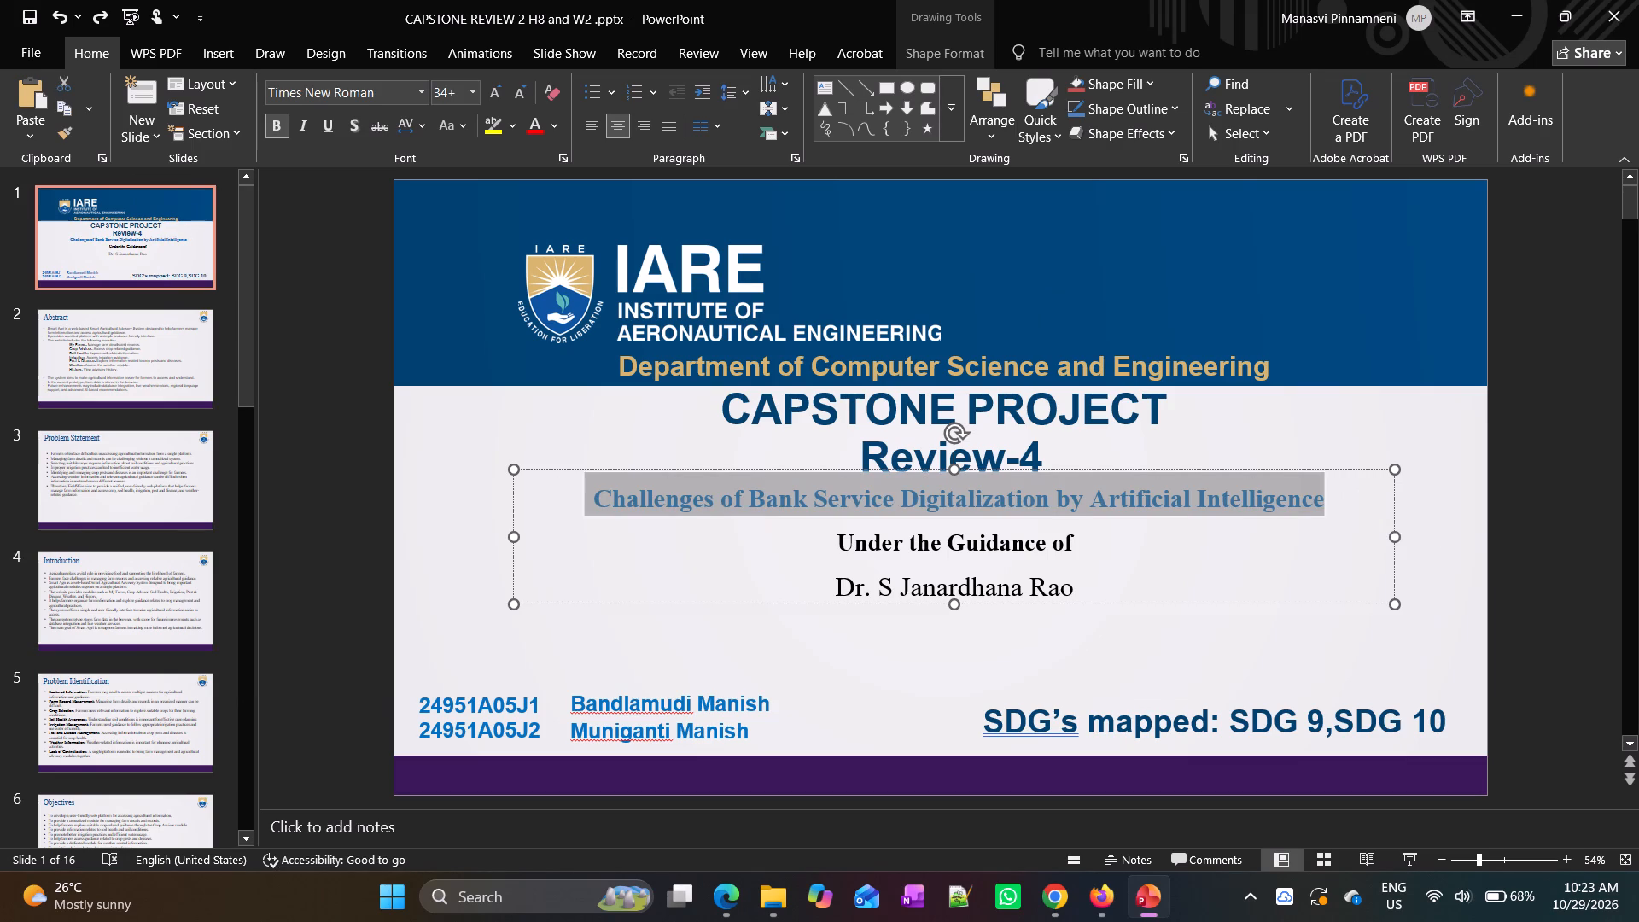
Delete the title slide's project title text that follows the word "Challenges".
{"action": "key", "text": "ctrl+shift+Right"}
{"action": "key", "text": "ctrl+shift+Right"}
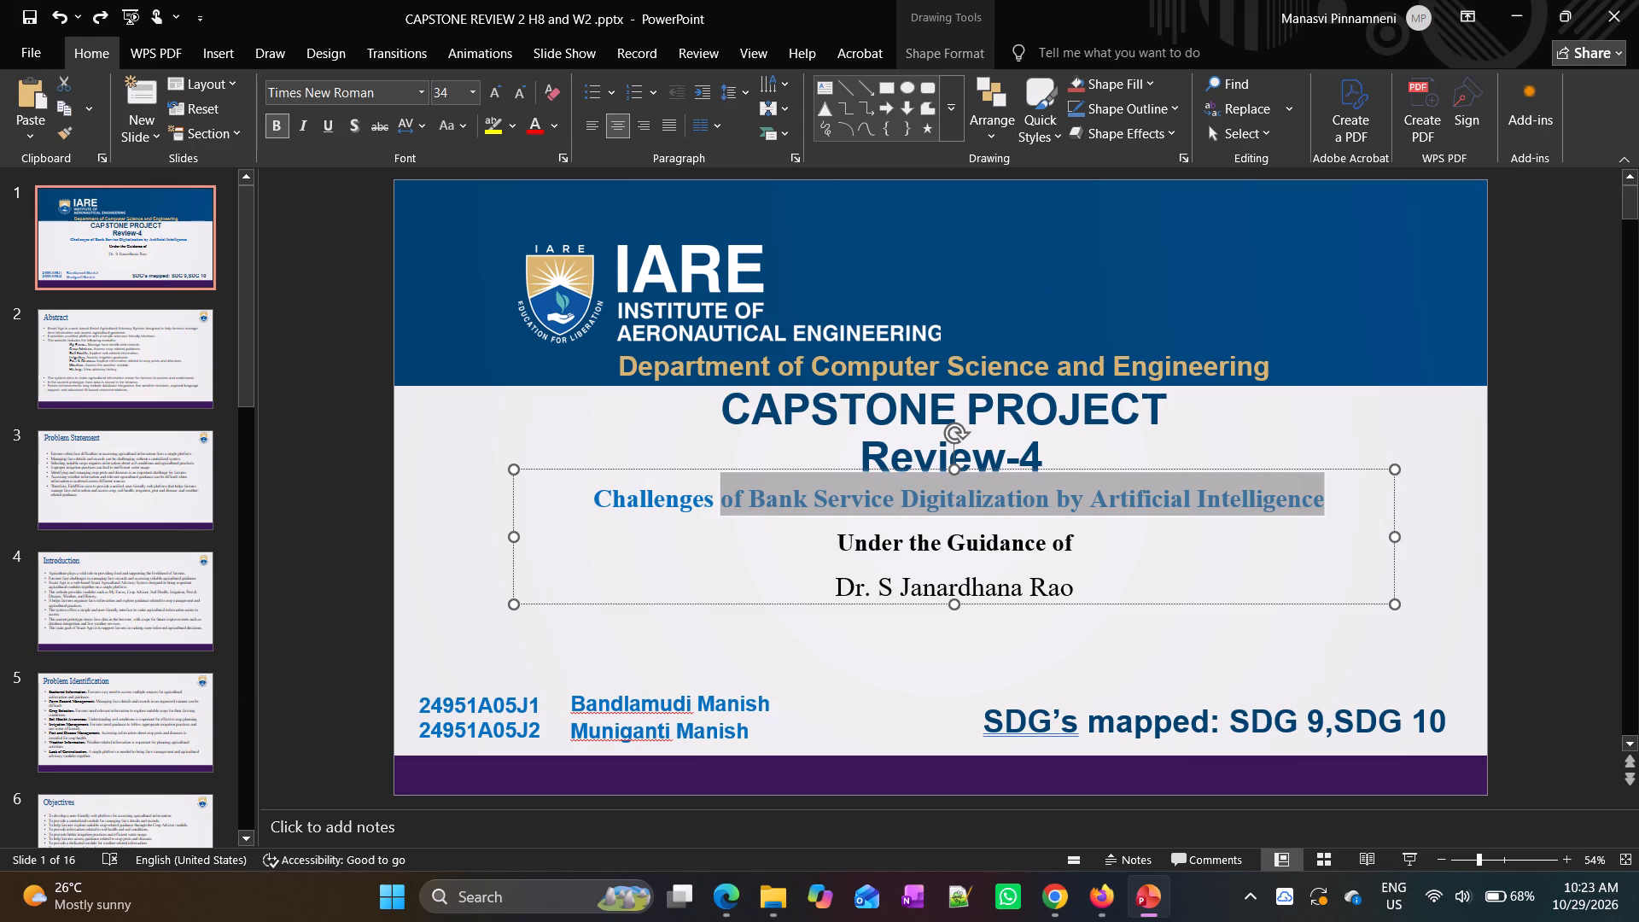
{"action": "key", "text": "BackSpace"}
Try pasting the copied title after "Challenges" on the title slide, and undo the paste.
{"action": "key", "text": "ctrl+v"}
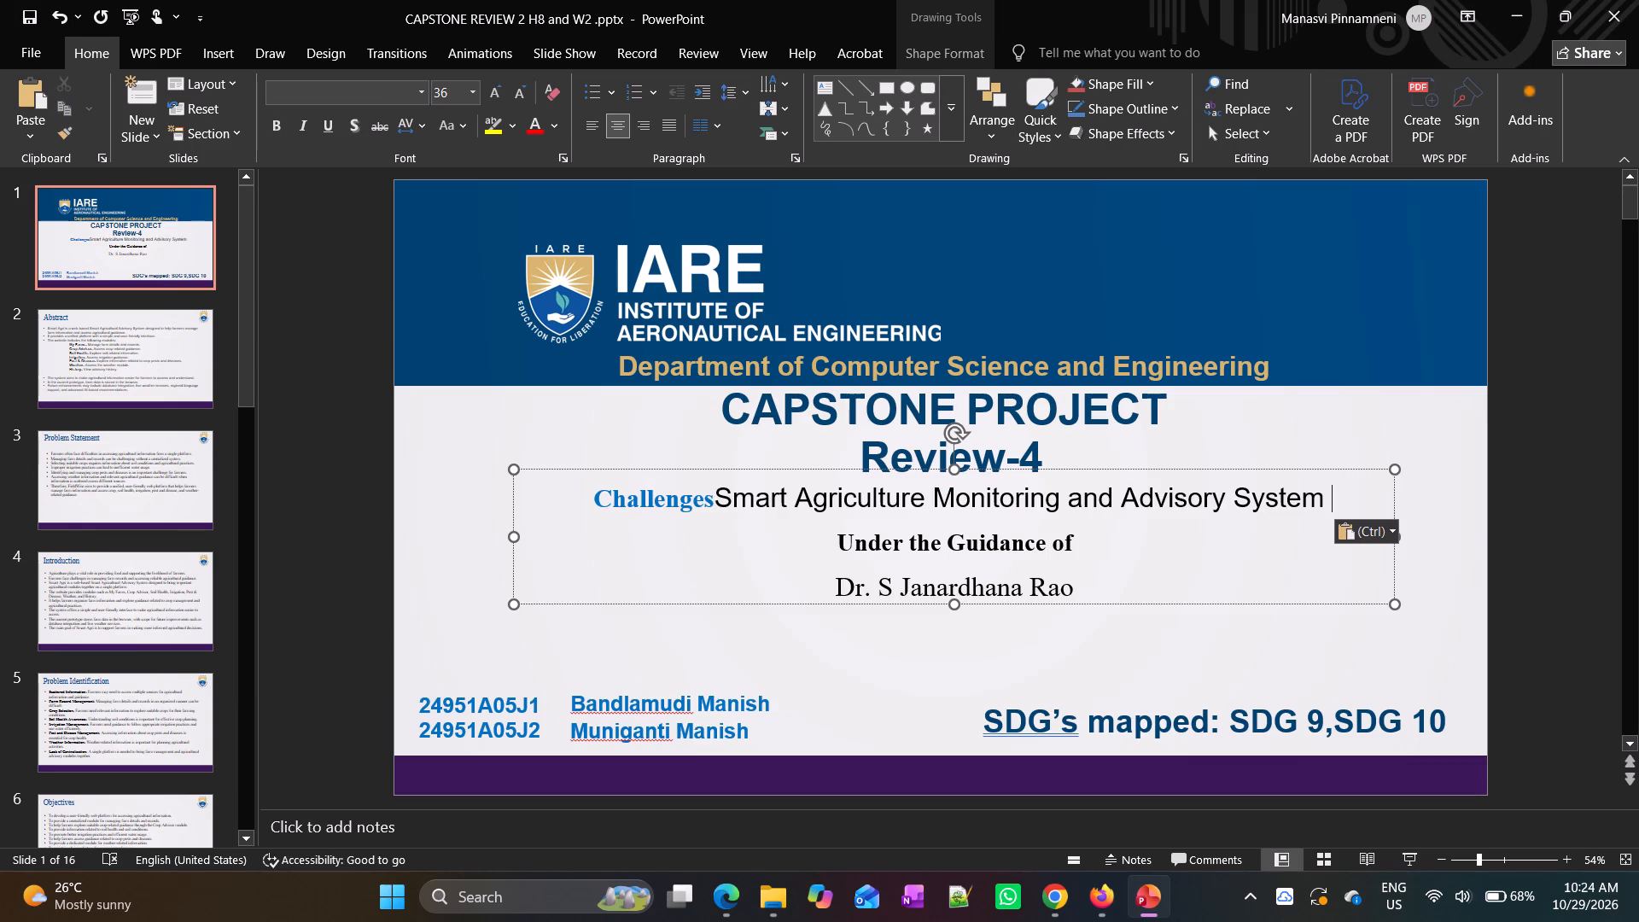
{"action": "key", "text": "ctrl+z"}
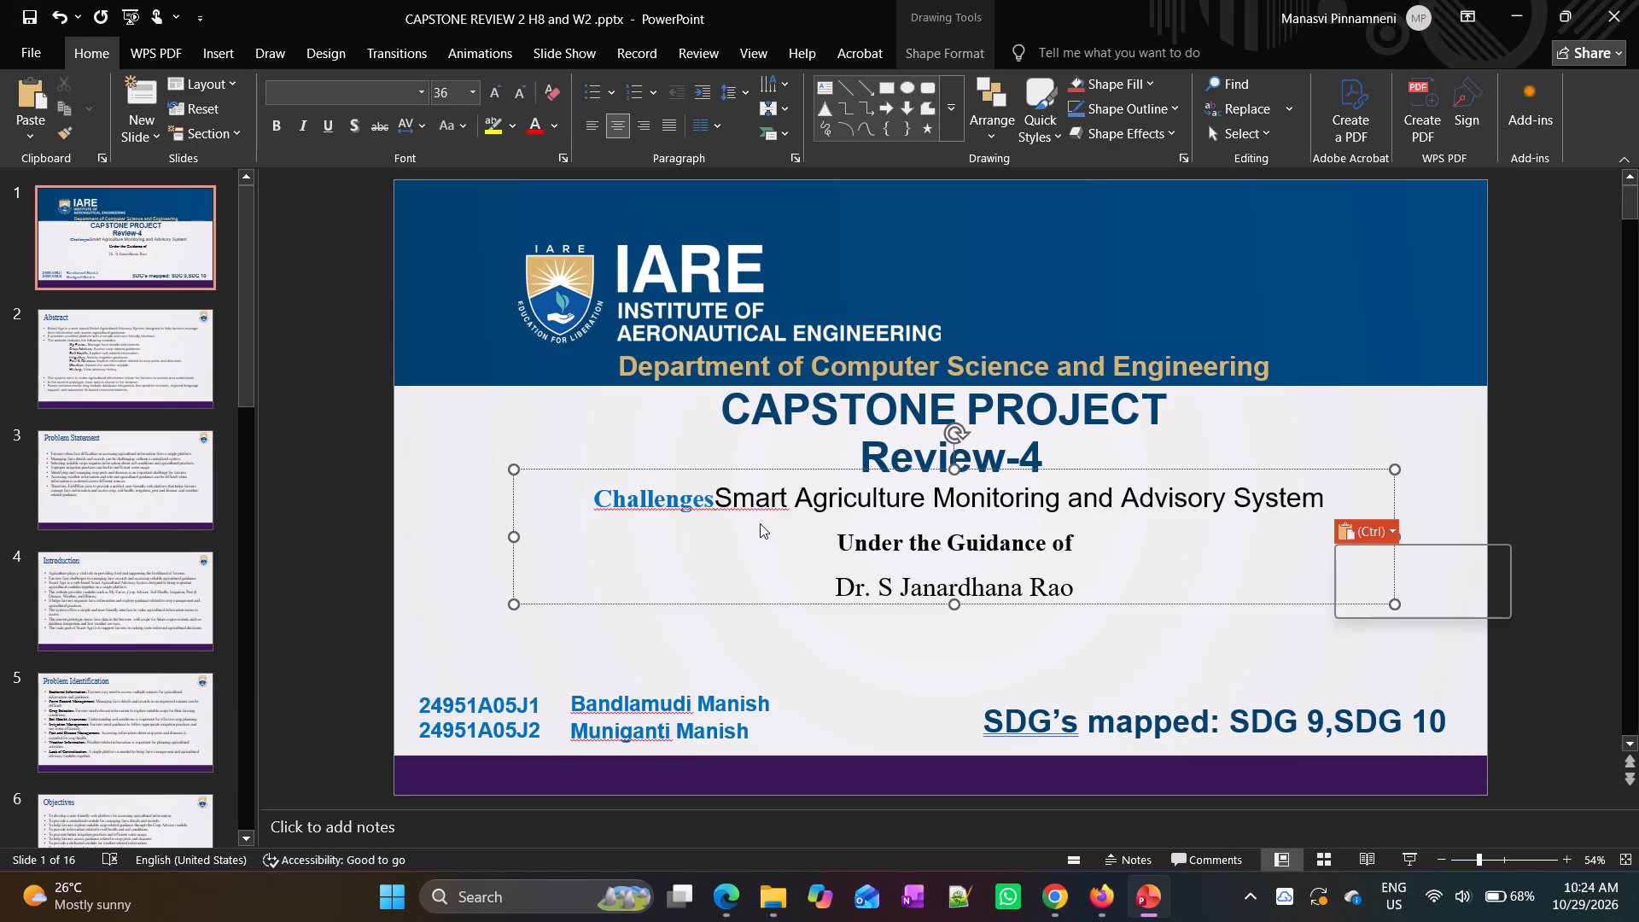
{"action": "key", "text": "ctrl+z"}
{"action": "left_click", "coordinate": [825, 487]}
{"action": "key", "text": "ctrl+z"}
Replace "Challenges" with the project title "Smart Agriculture Monitoring and Advisory System" in the existing bold blue formatting, checking the wording against the PDF.
{"action": "key", "text": "BackSpace"}
{"action": "key", "text": "BackSpace"}
{"action": "key", "text": "BackSpace"}
{"action": "key", "text": "BackSpace"}
{"action": "key", "text": "BackSpace"}
{"action": "key", "text": "BackSpace"}
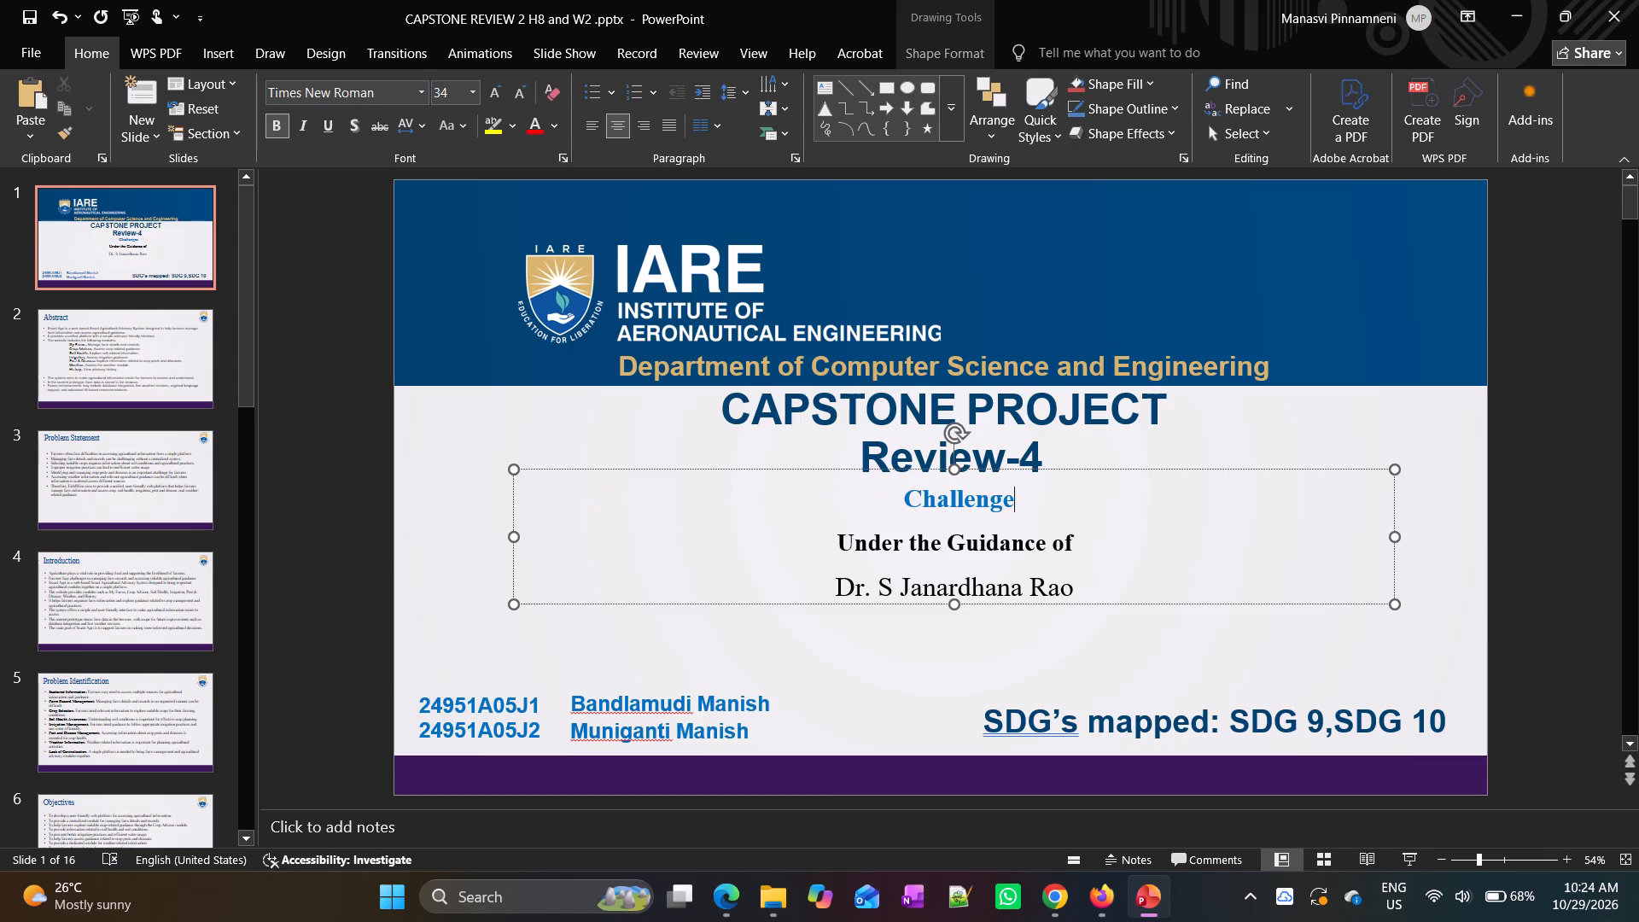
{"action": "key", "text": "BackSpace"}
{"action": "key", "text": "BackSpace"}
{"action": "key", "text": "shift+BackSpace"}
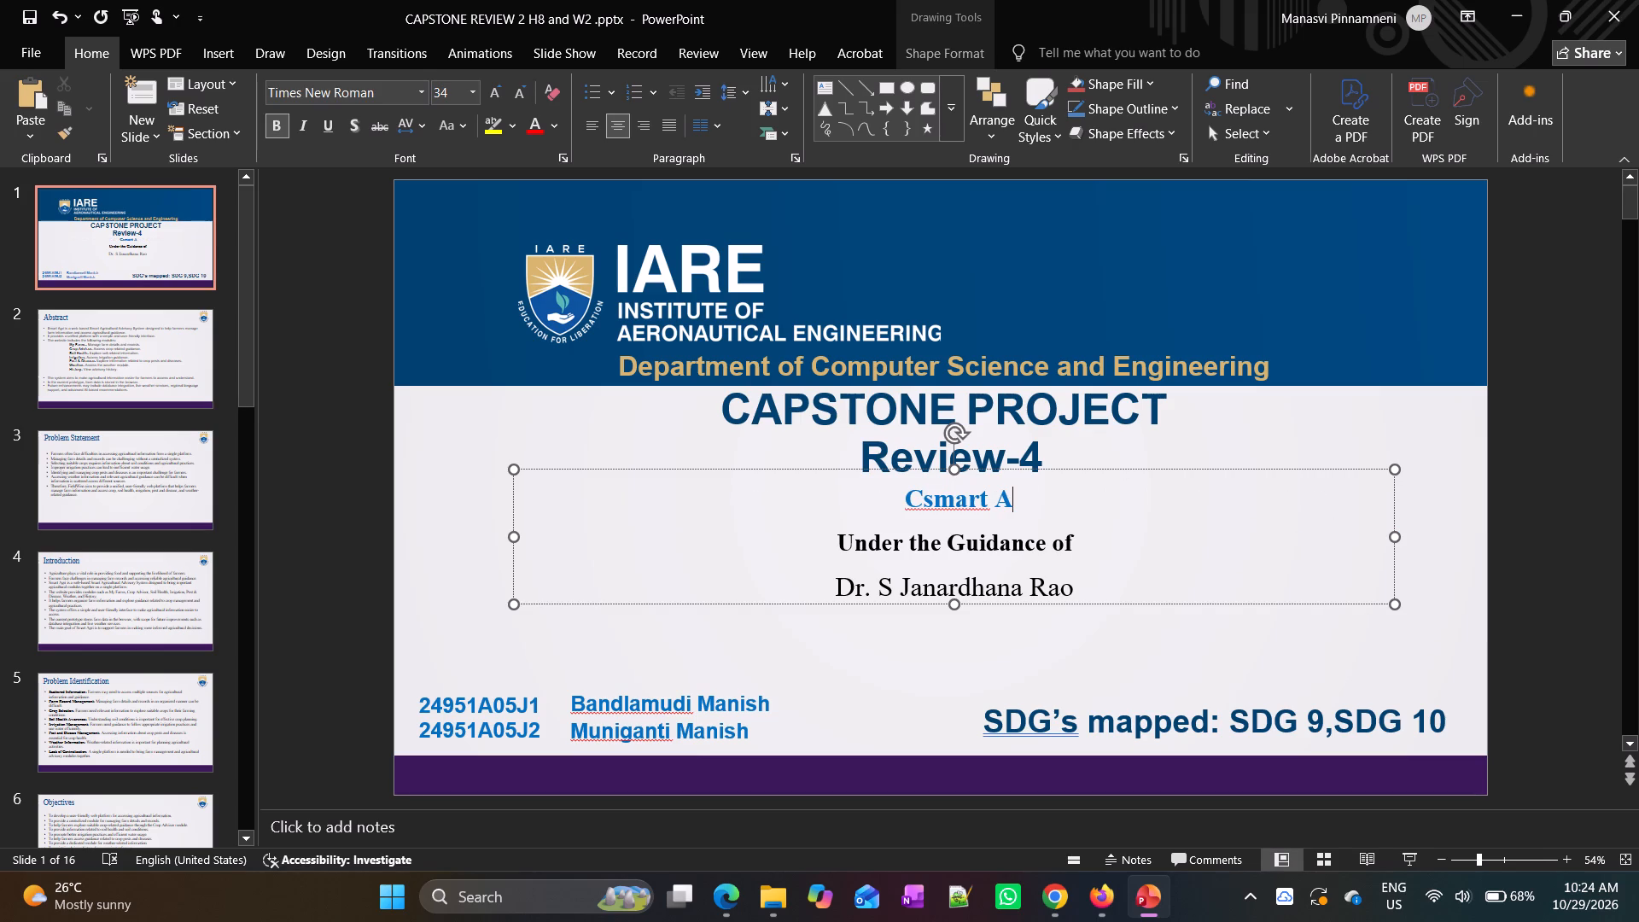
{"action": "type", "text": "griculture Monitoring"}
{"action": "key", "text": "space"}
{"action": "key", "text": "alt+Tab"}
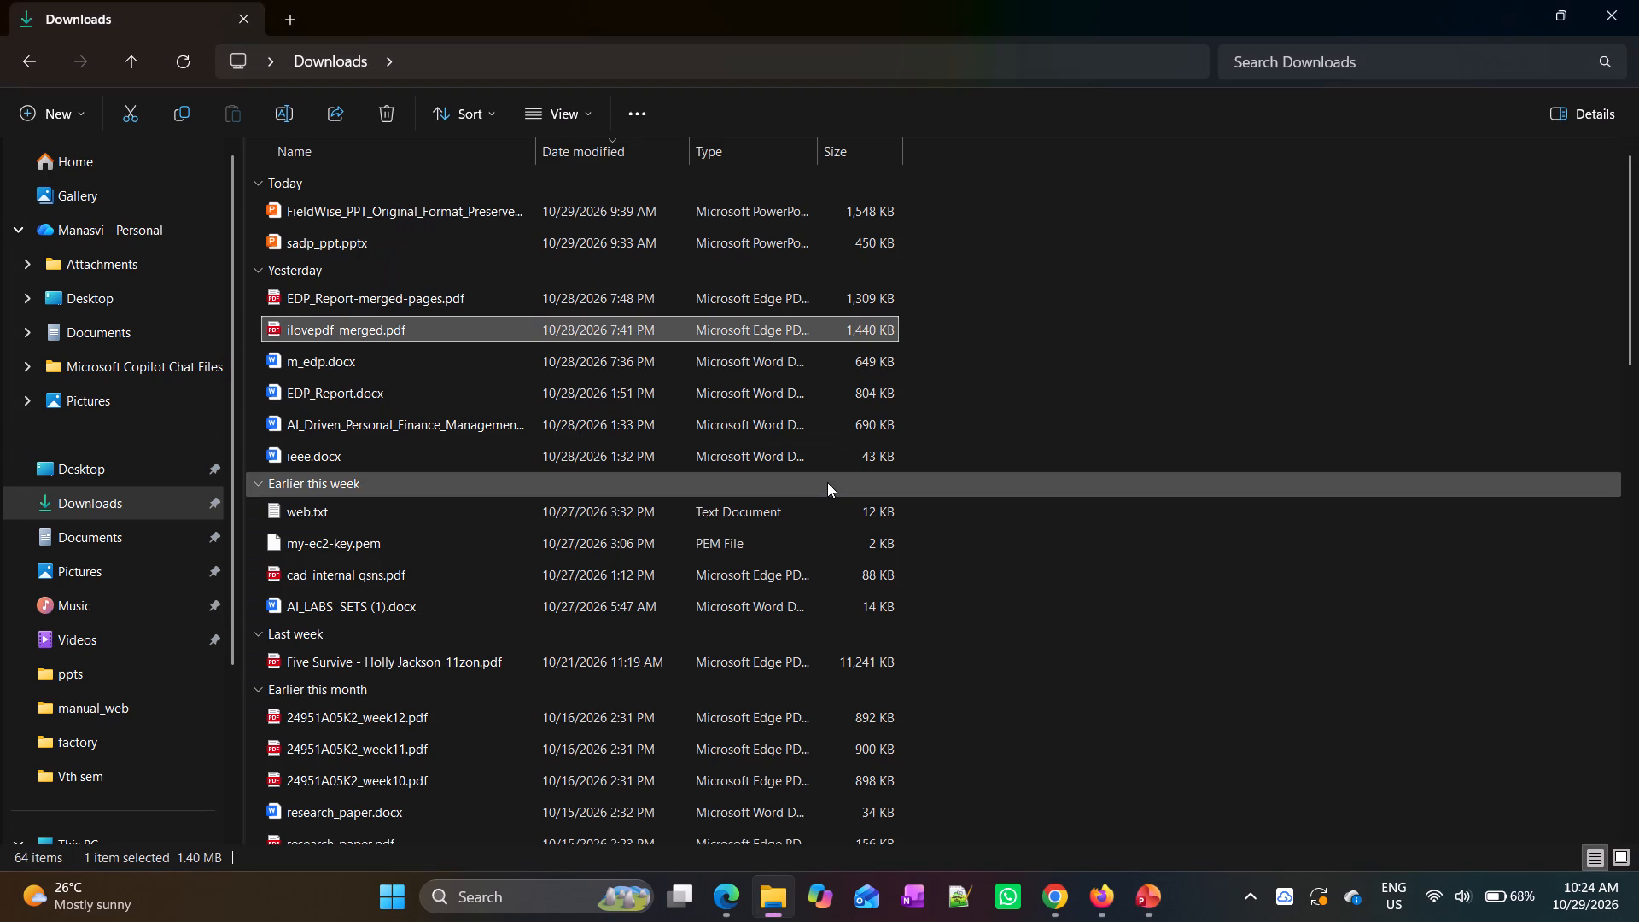
{"action": "left_click", "coordinate": [726, 899]}
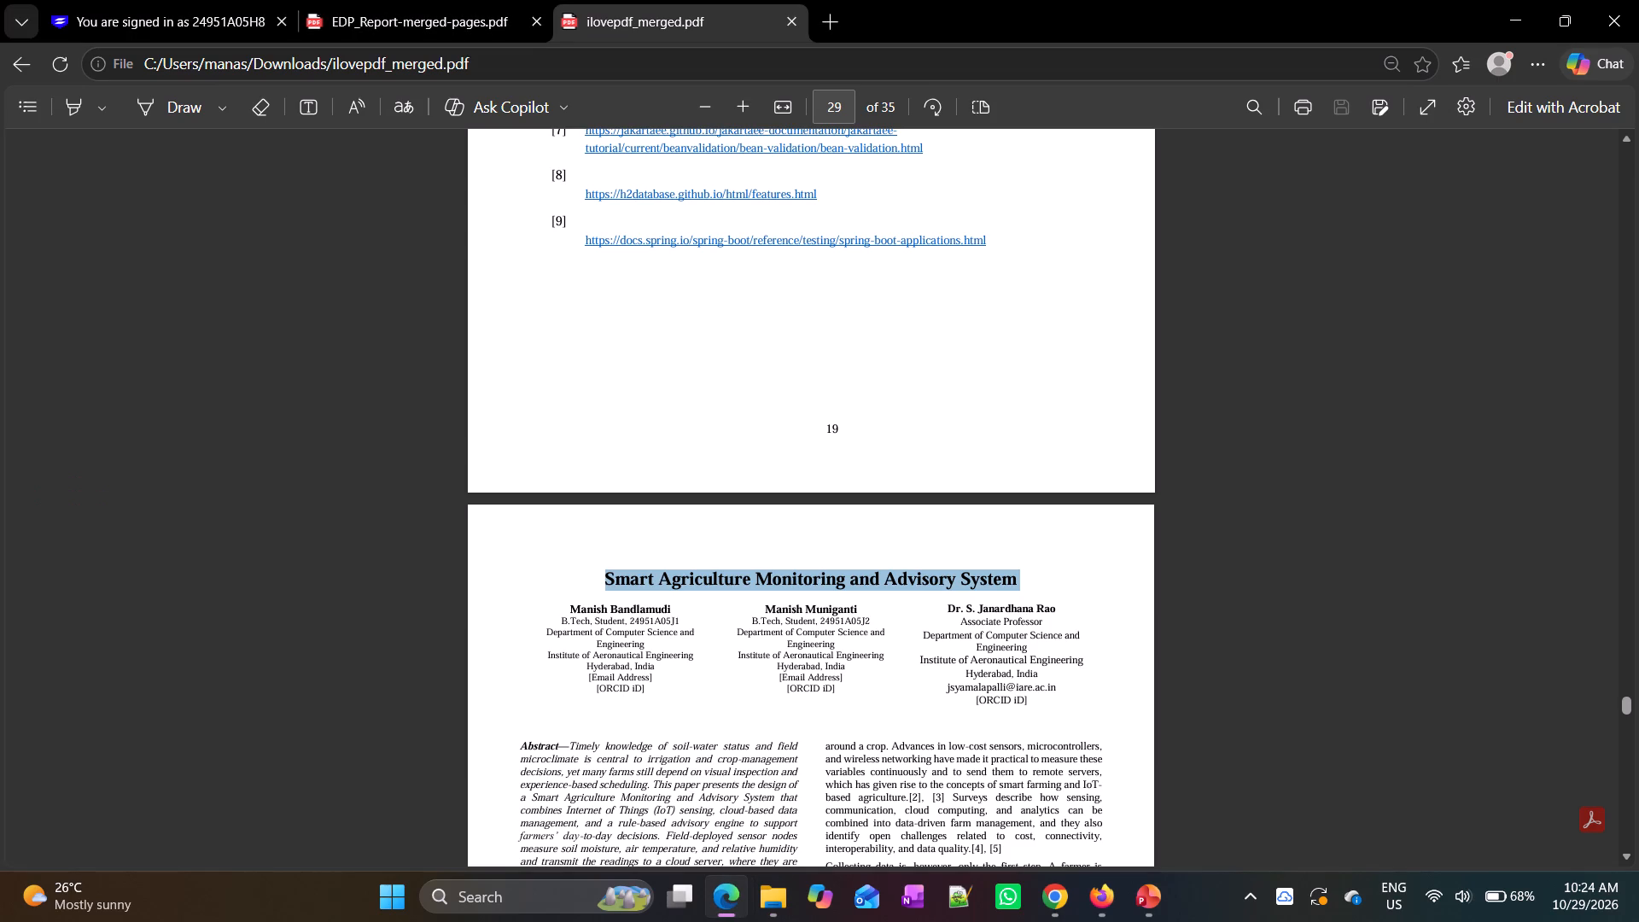
{"action": "key", "text": "alt+Tab"}
{"action": "key", "text": "alt+Tab"}
{"action": "key", "text": "alt+Tab"}
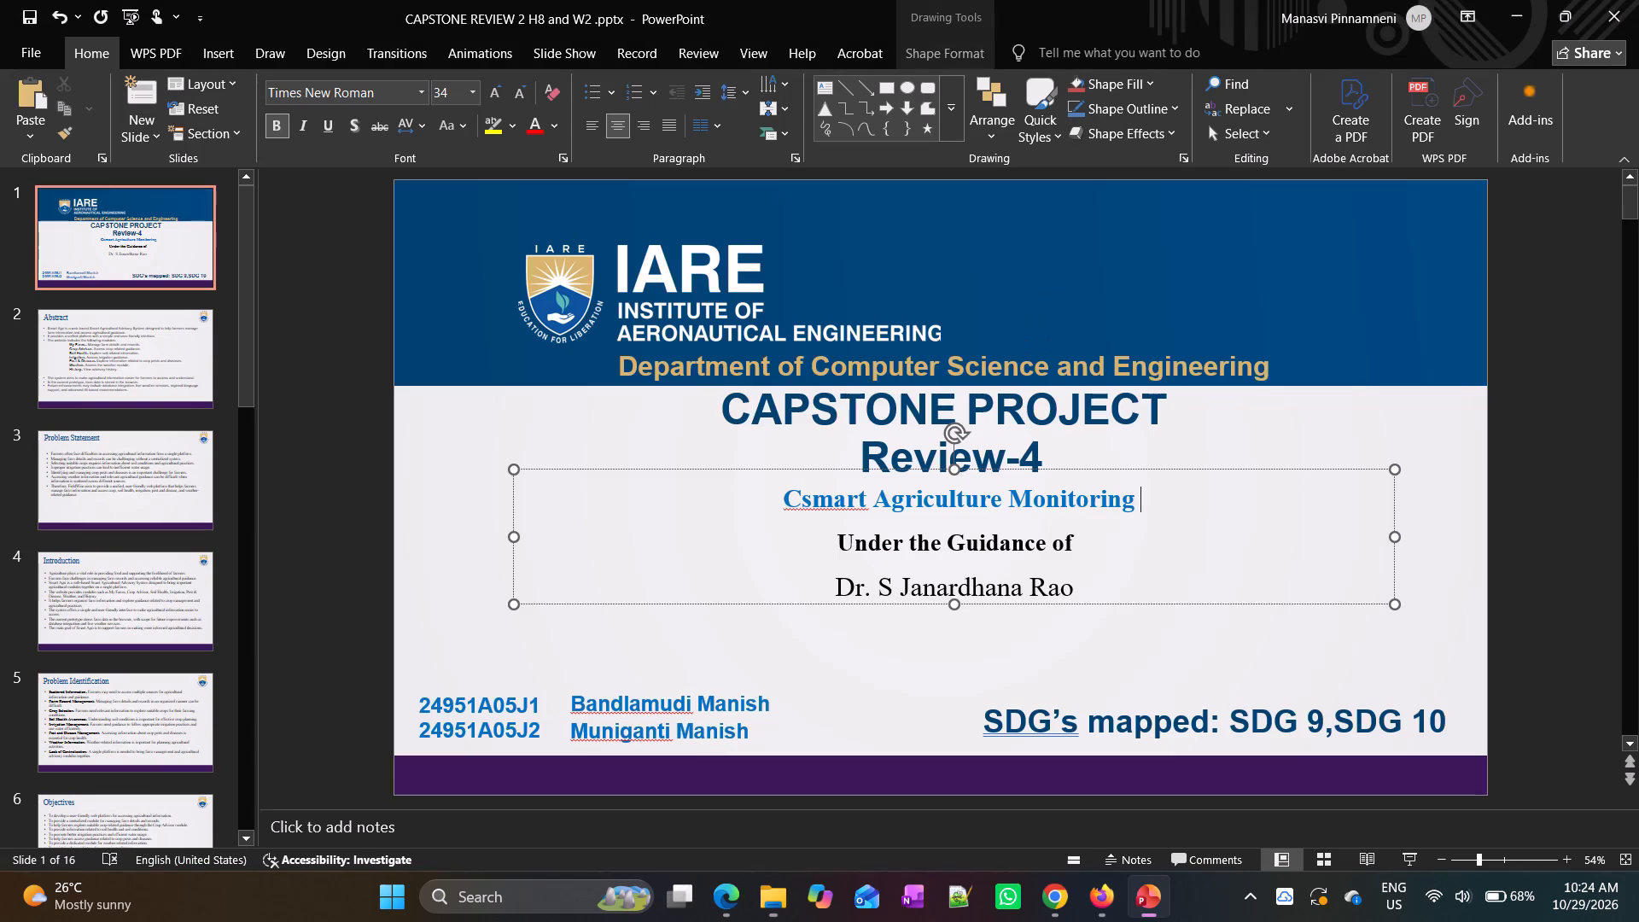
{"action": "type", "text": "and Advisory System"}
Correct the first word of the project title so it reads "Smart" with a single capital S.
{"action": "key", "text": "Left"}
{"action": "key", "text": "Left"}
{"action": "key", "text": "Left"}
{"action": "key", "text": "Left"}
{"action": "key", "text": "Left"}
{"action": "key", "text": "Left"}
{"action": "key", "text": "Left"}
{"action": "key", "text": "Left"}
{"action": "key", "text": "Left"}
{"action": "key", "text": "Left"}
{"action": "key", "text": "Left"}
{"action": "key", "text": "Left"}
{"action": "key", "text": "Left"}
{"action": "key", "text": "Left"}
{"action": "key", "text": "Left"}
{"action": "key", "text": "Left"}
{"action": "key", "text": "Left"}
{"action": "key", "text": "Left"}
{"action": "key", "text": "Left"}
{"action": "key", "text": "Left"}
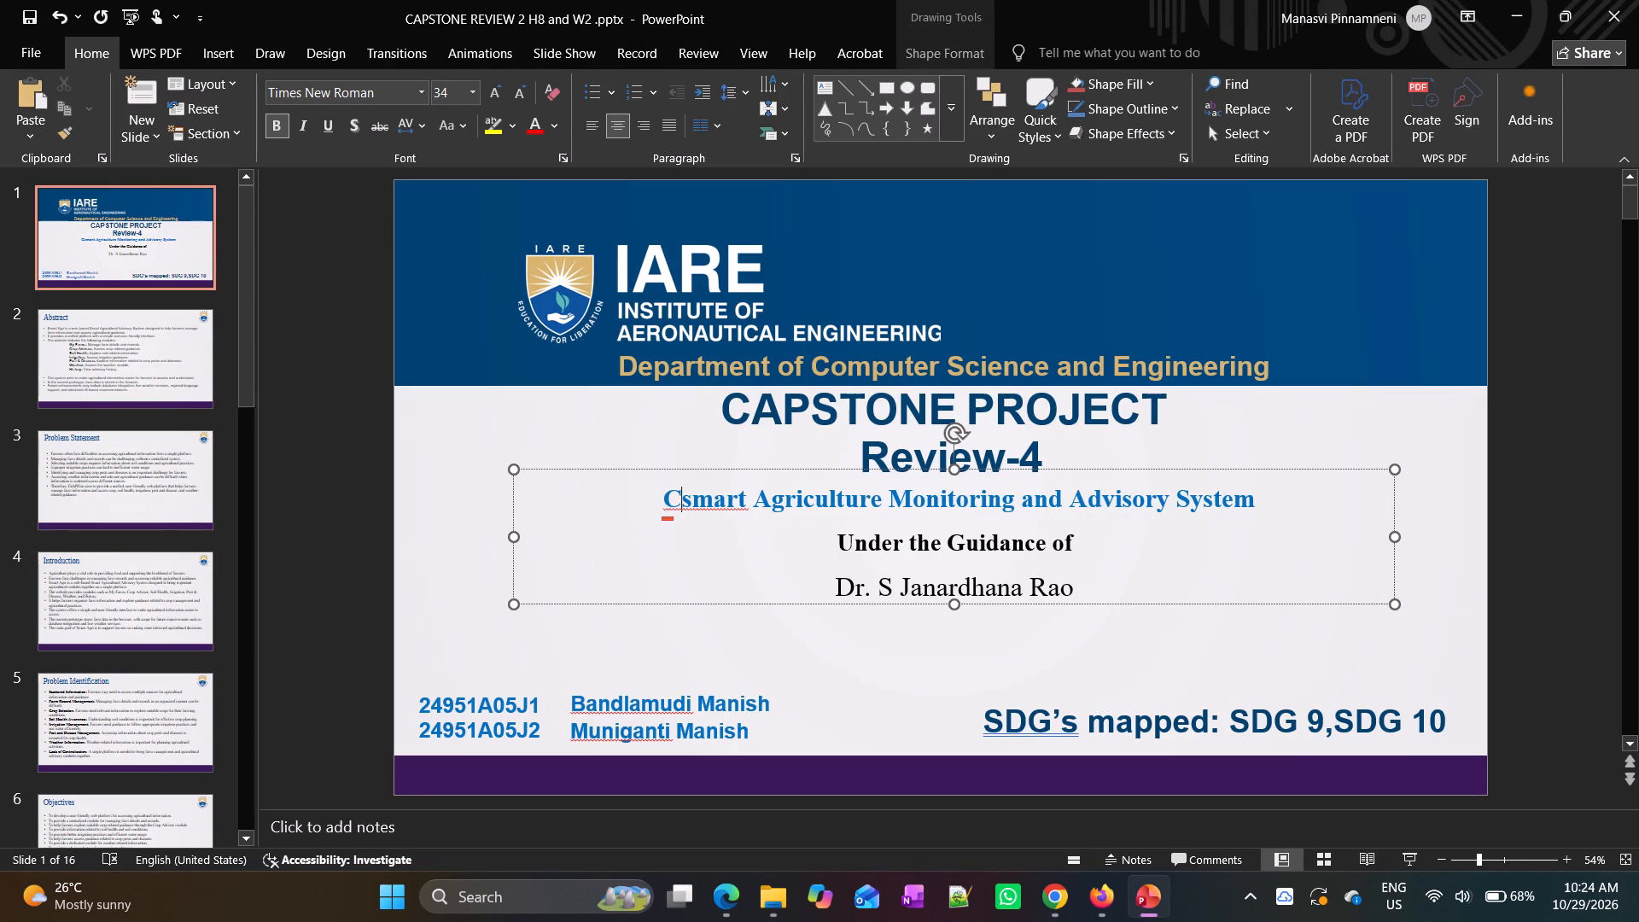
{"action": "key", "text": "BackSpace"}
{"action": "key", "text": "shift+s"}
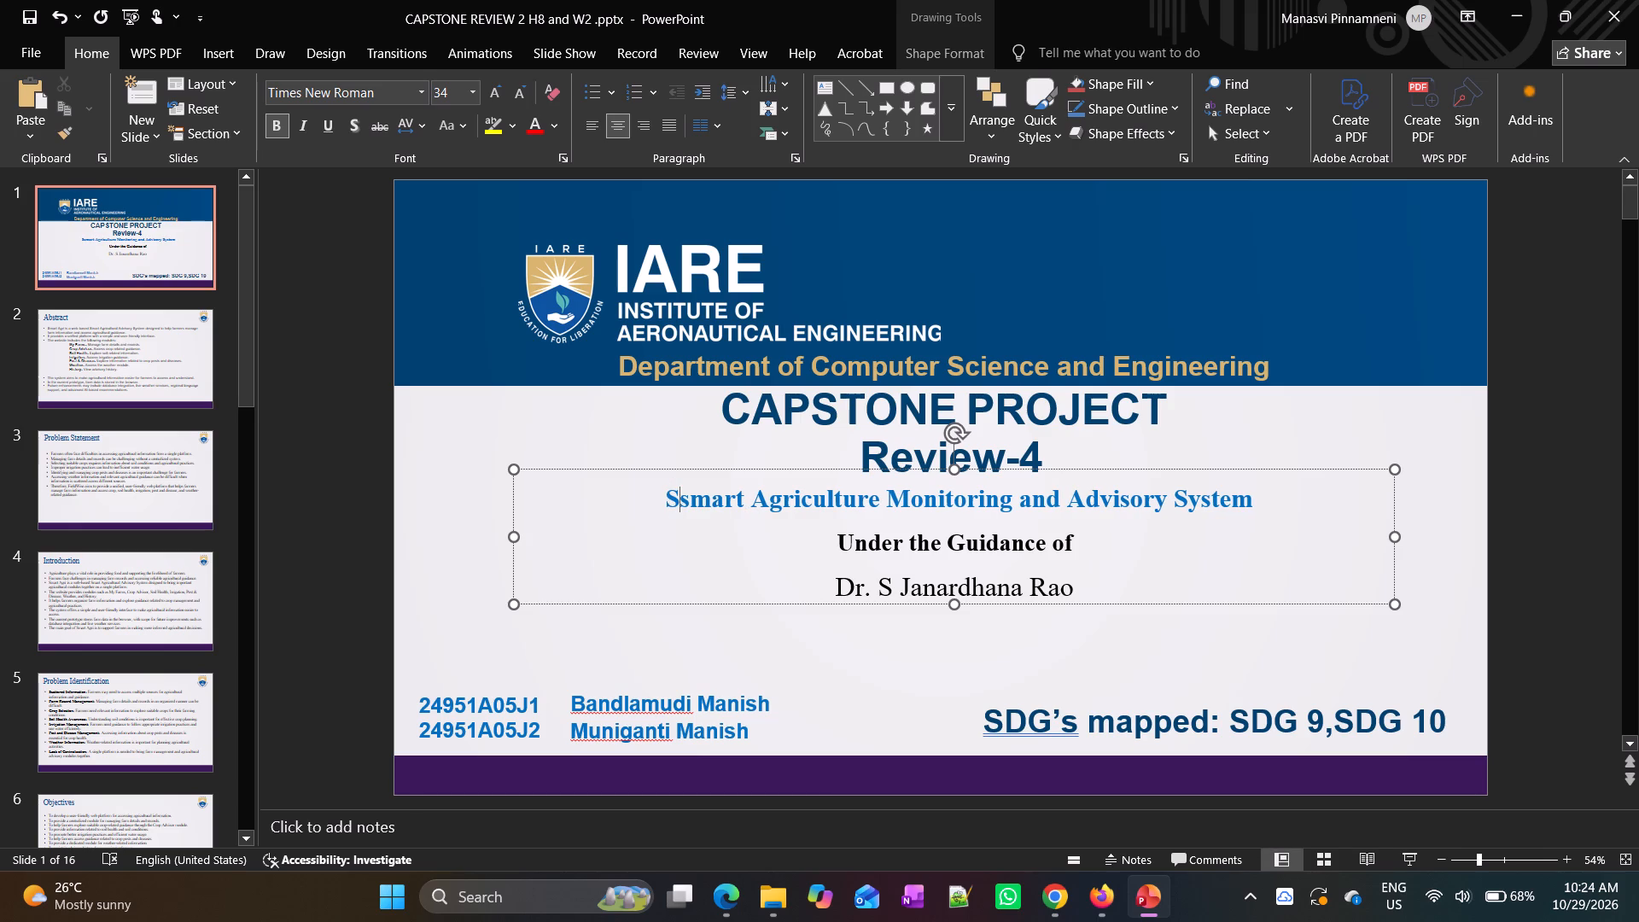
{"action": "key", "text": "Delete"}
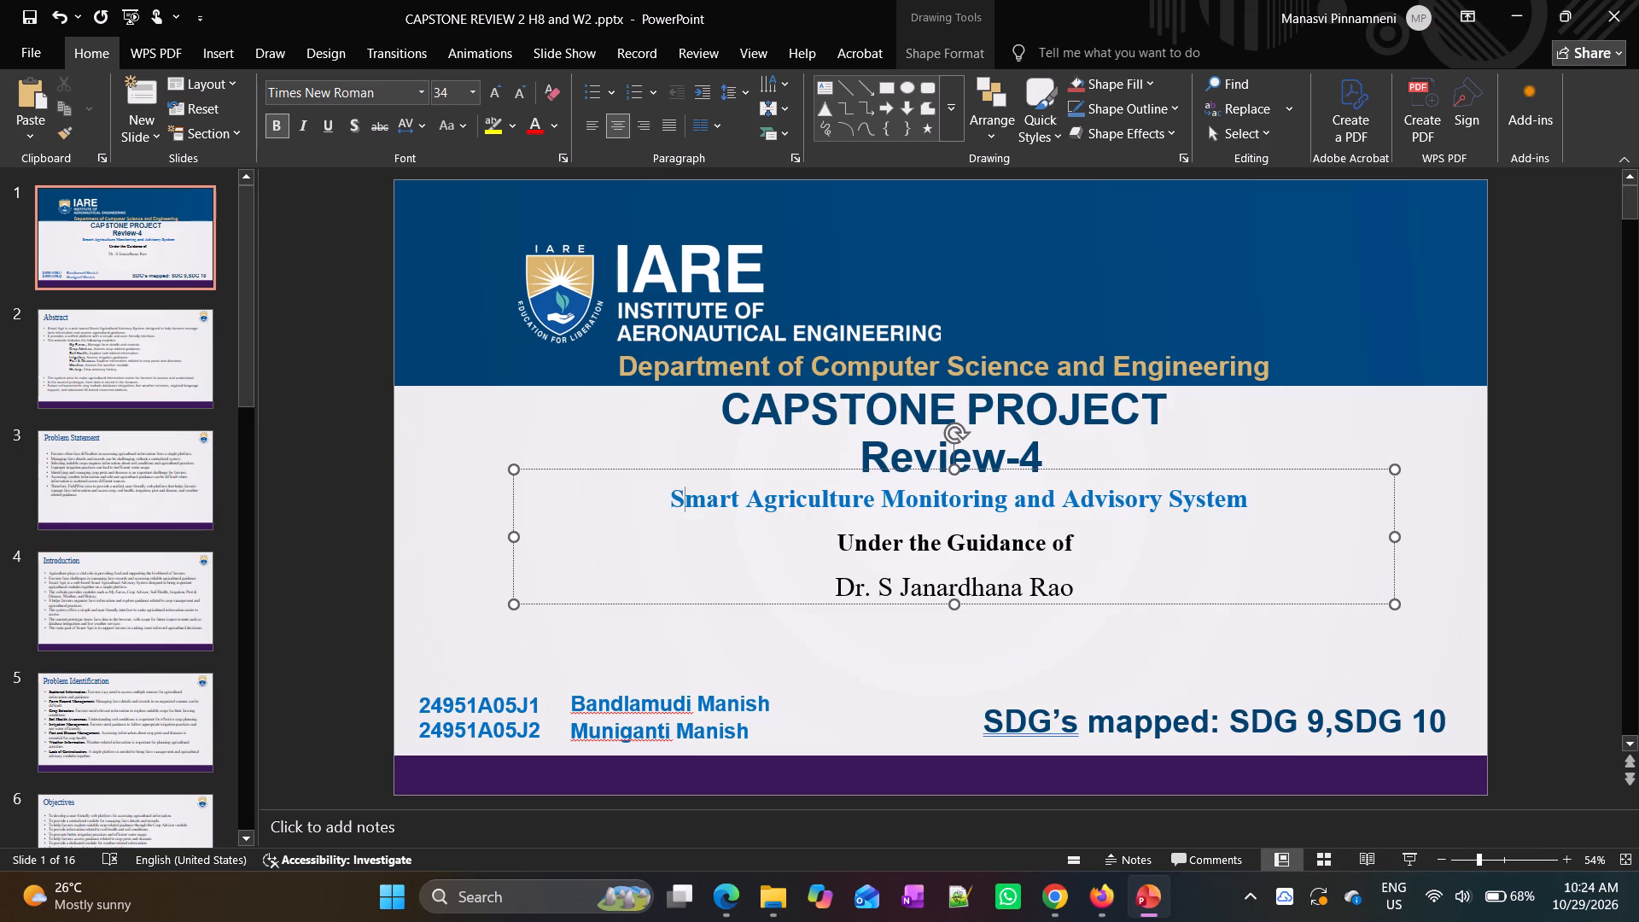
Replace the heading "CAPSTONE PROJECT Review-4" on the title slide with "Engineering Design Project".
{"action": "left_click", "coordinate": [1048, 458]}
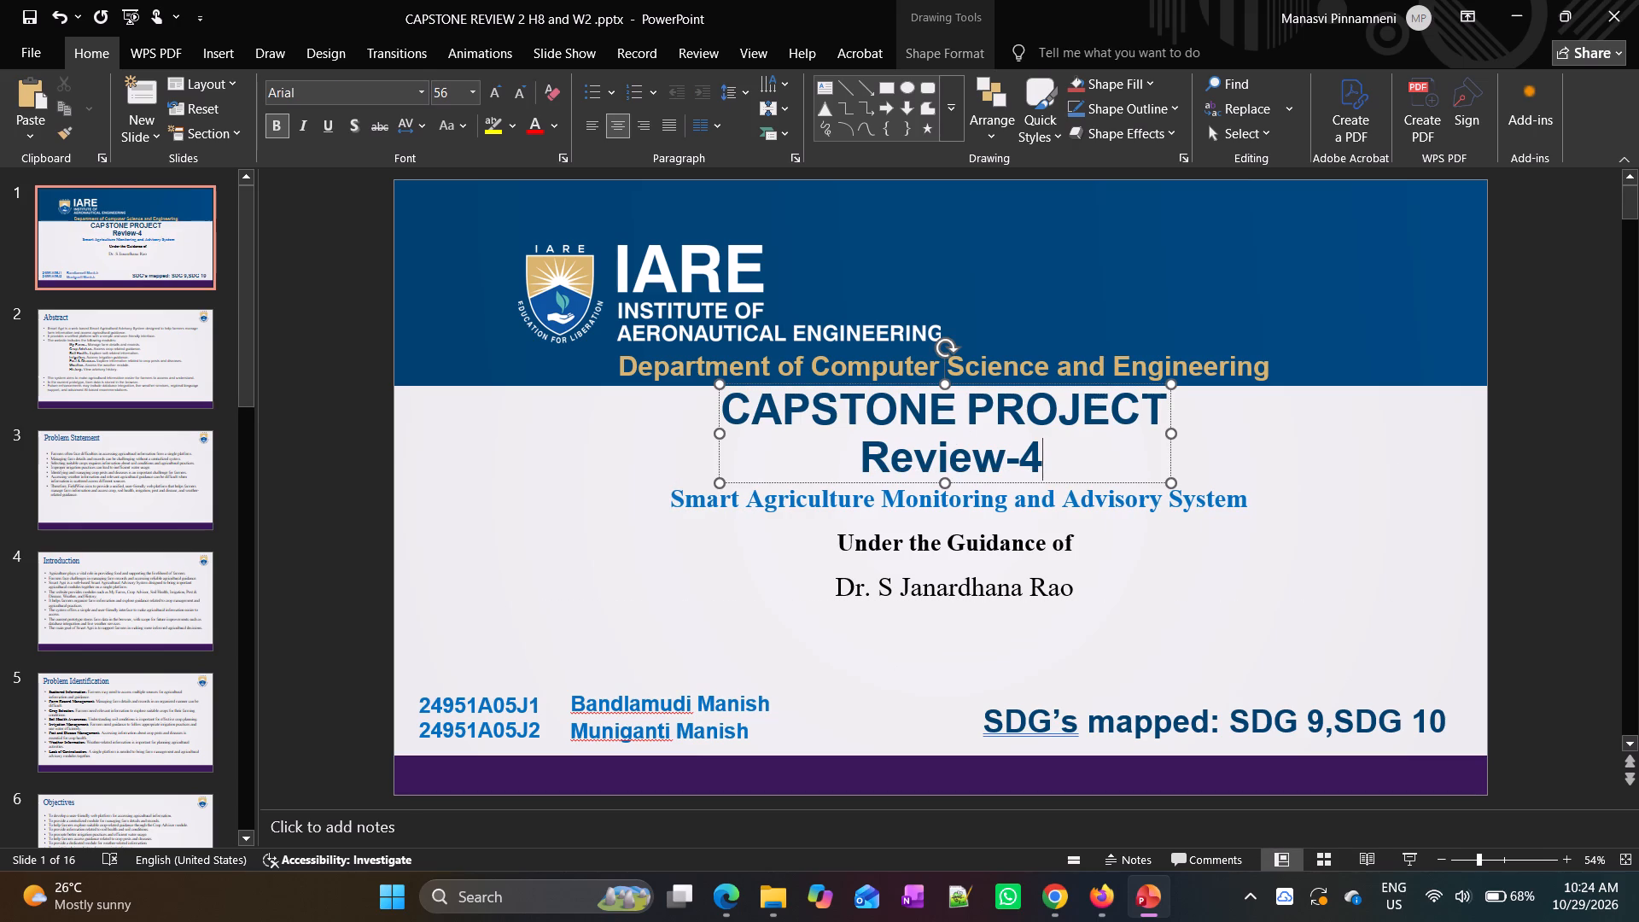
{"action": "key", "text": "ctrl+shift+Up"}
{"action": "key", "text": "ctrl+shift+Up"}
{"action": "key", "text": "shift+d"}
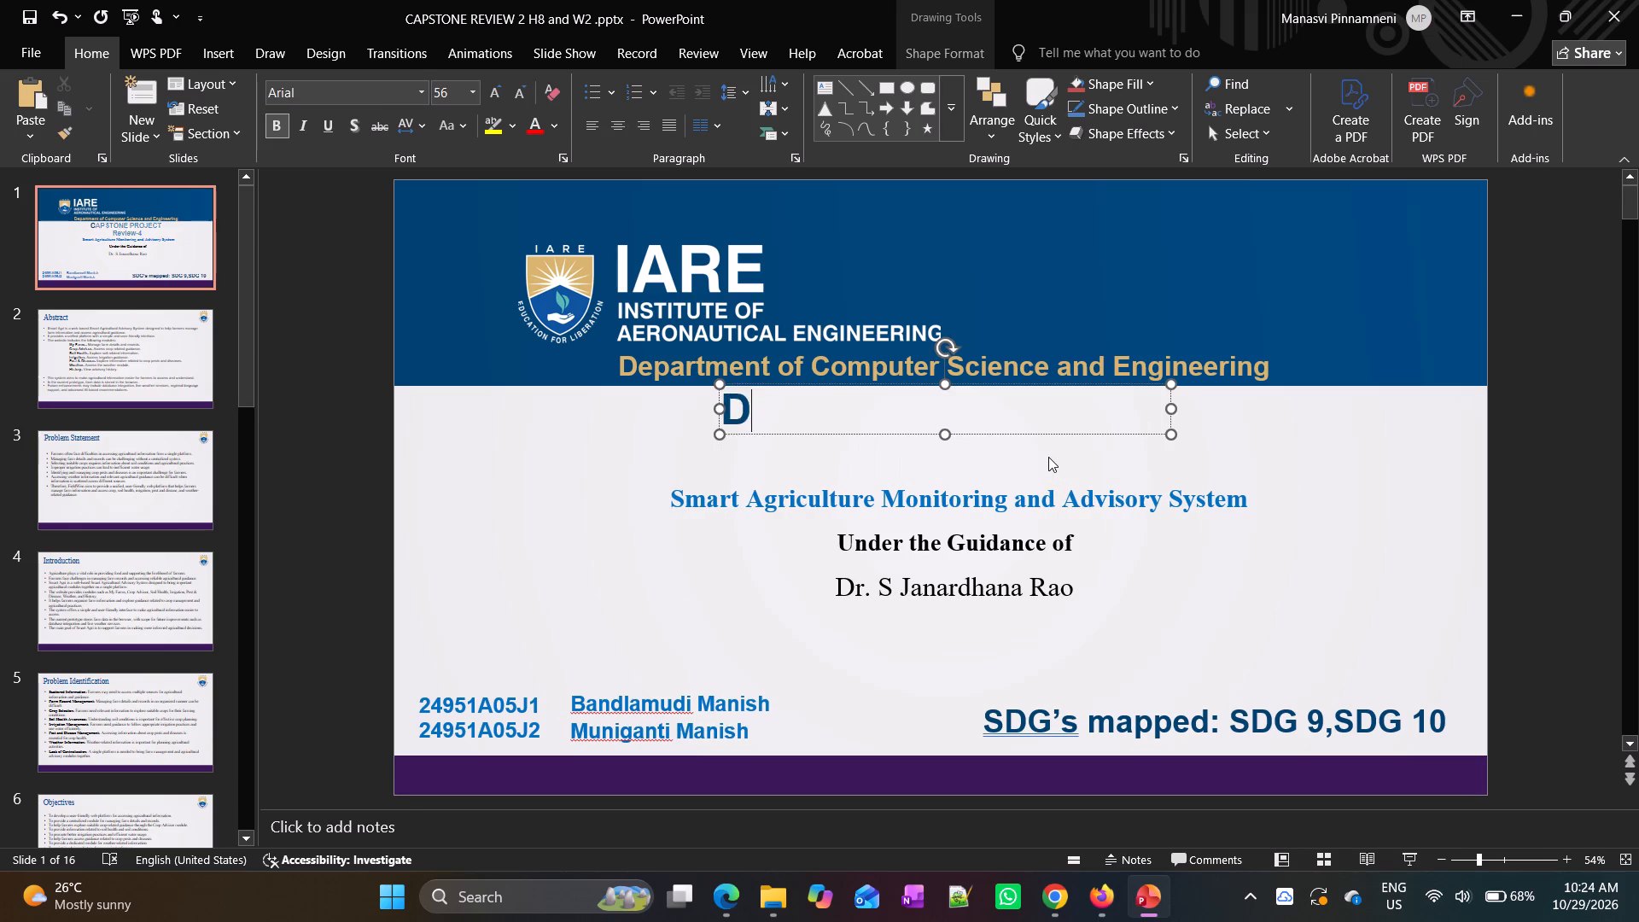
{"action": "key", "text": "shift+BackSpace"}
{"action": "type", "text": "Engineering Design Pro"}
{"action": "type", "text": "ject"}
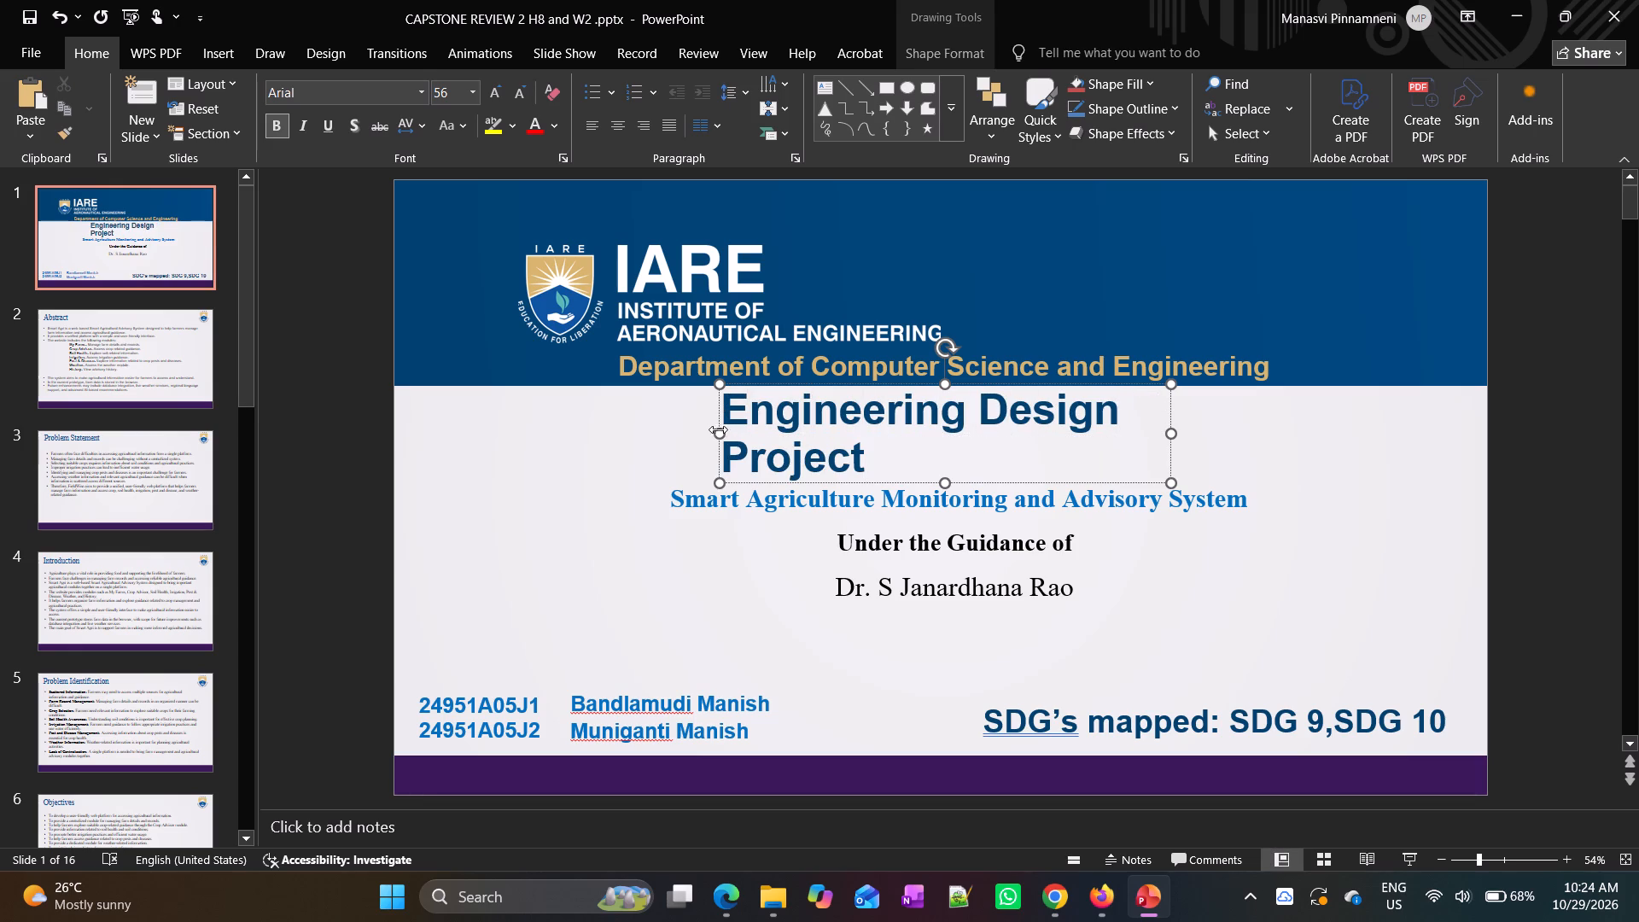
Widen the Engineering Design Project heading box to fit one line and move it roughly centred above the project title.
{"action": "left_click_drag", "start_coordinate": [716, 429], "coordinate": [599, 440]}
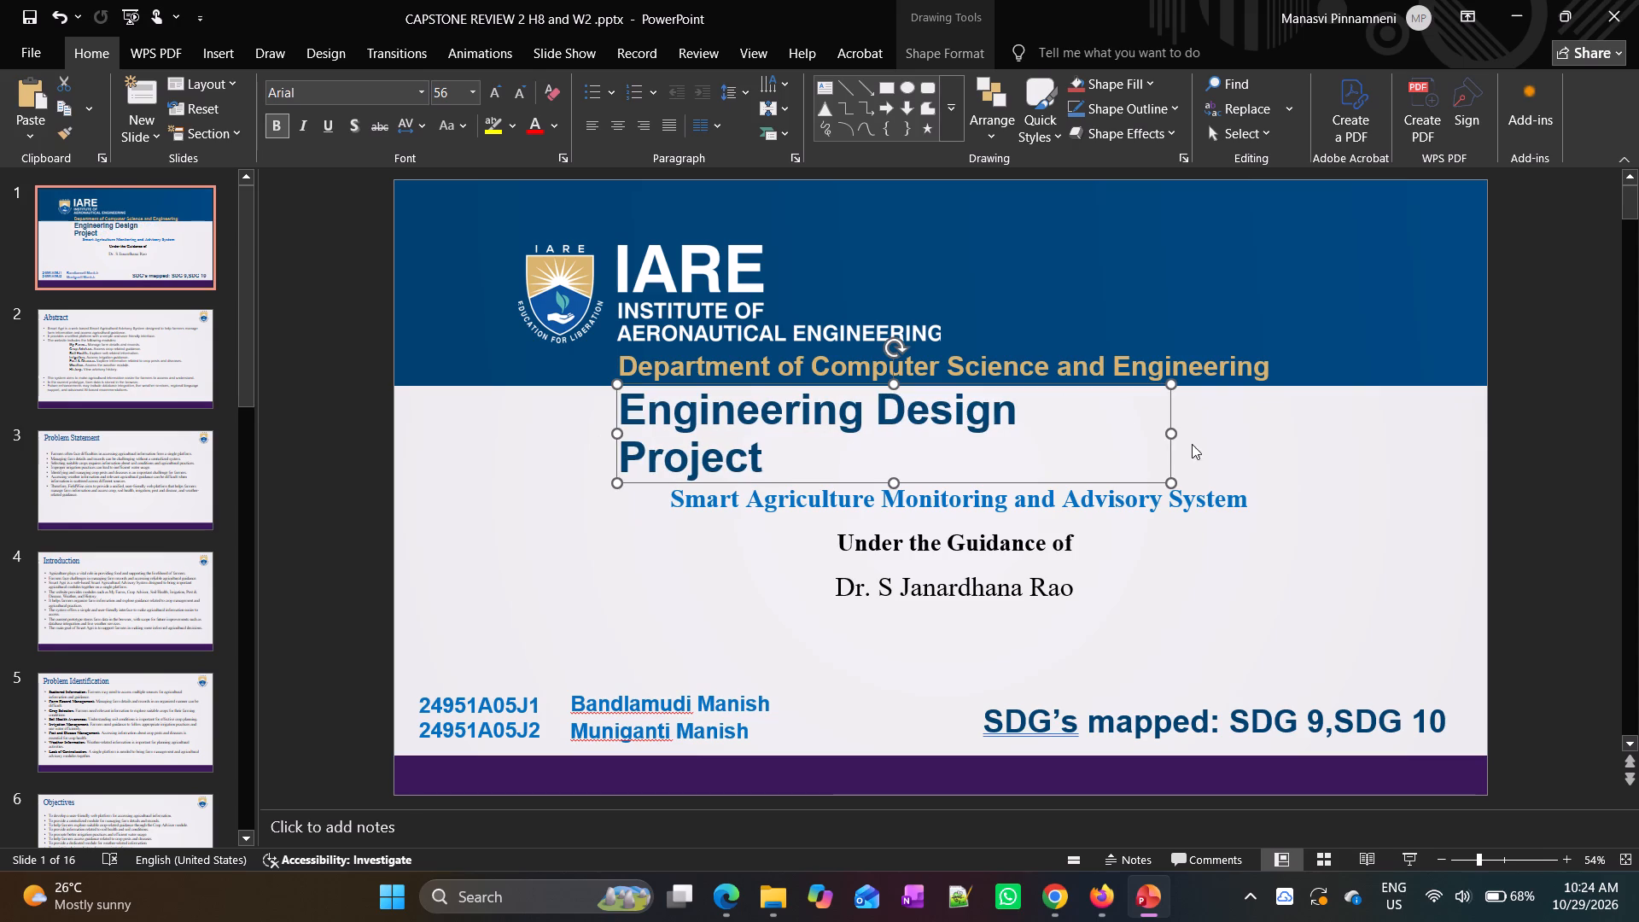
{"action": "left_click_drag", "start_coordinate": [1175, 435], "coordinate": [1255, 421]}
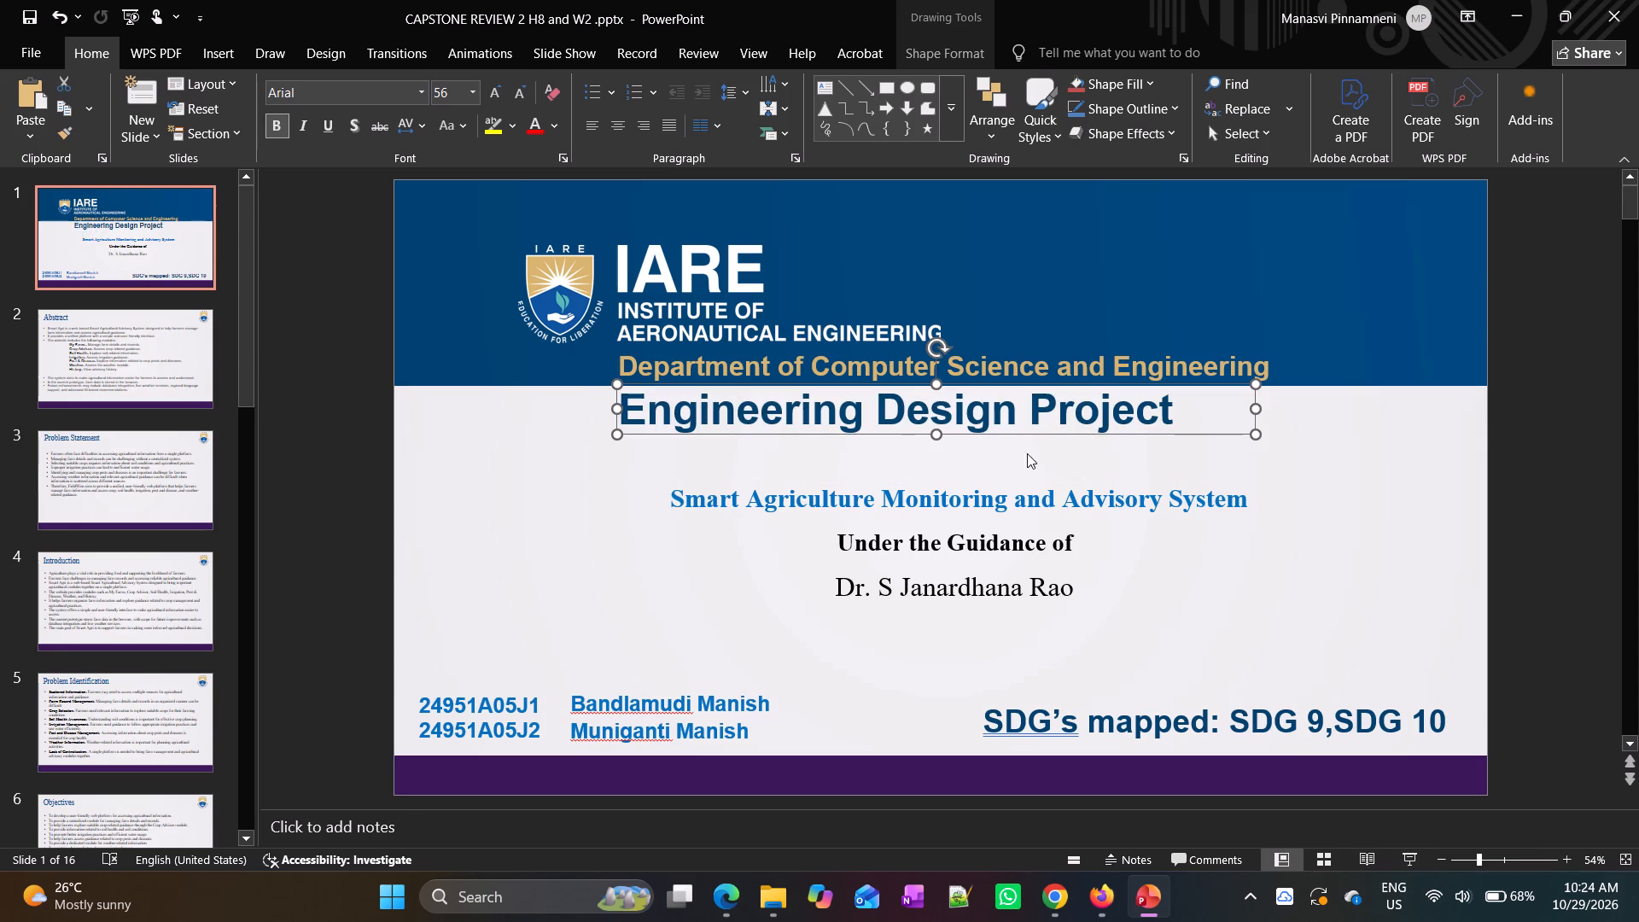
{"action": "left_click_drag", "start_coordinate": [1034, 434], "coordinate": [1062, 454]}
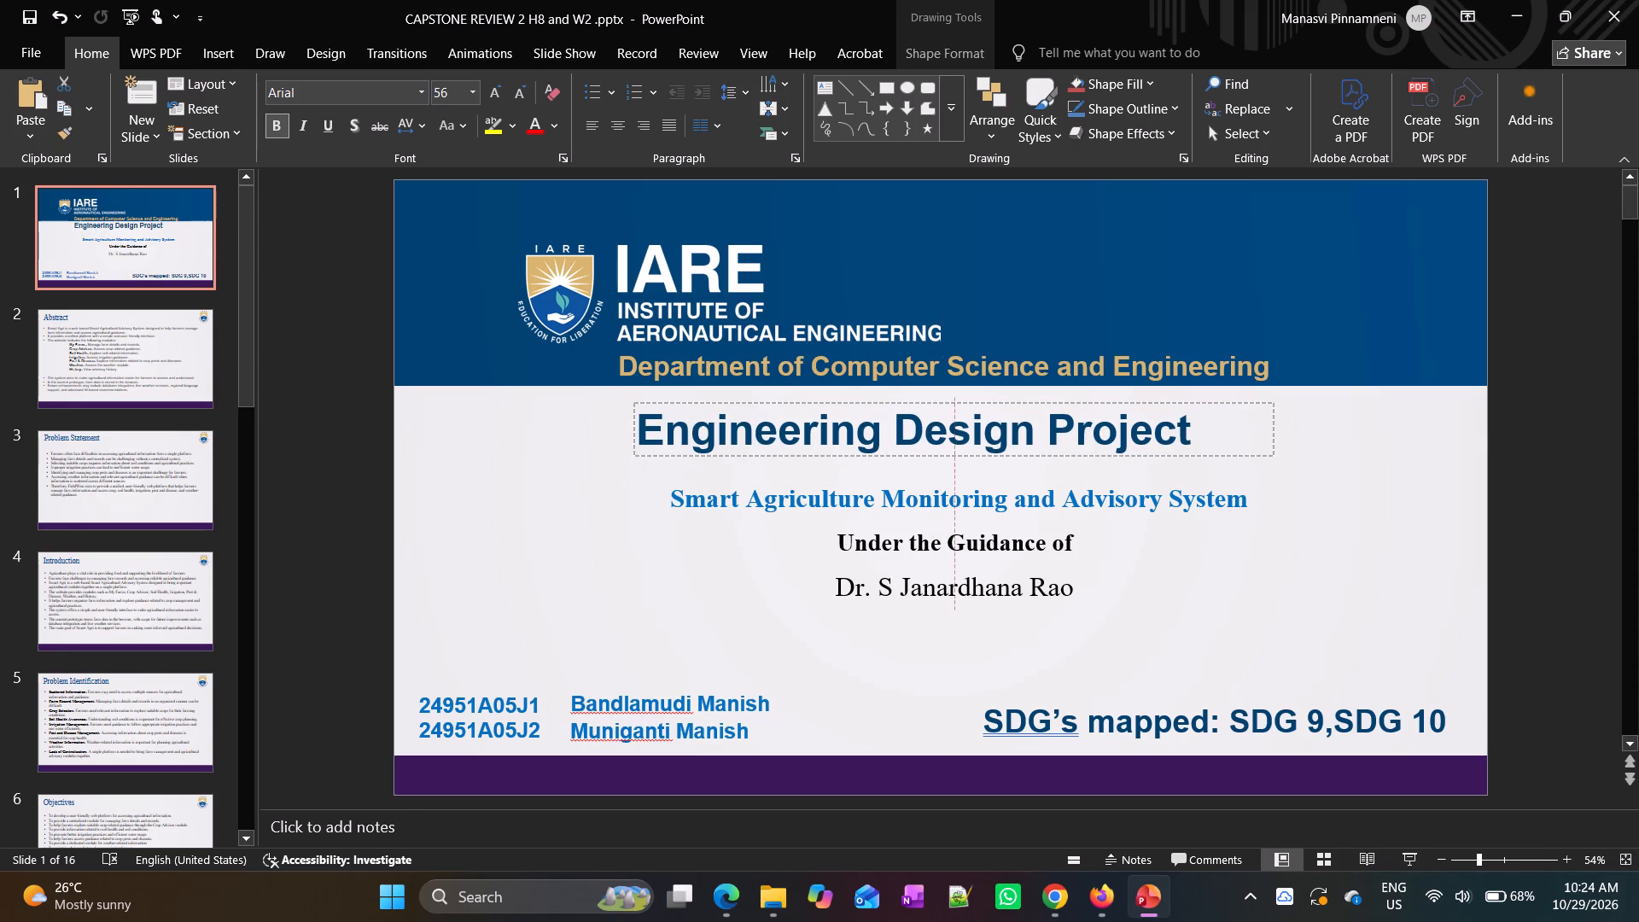
{"action": "left_click_drag", "start_coordinate": [1062, 454], "coordinate": [1094, 445]}
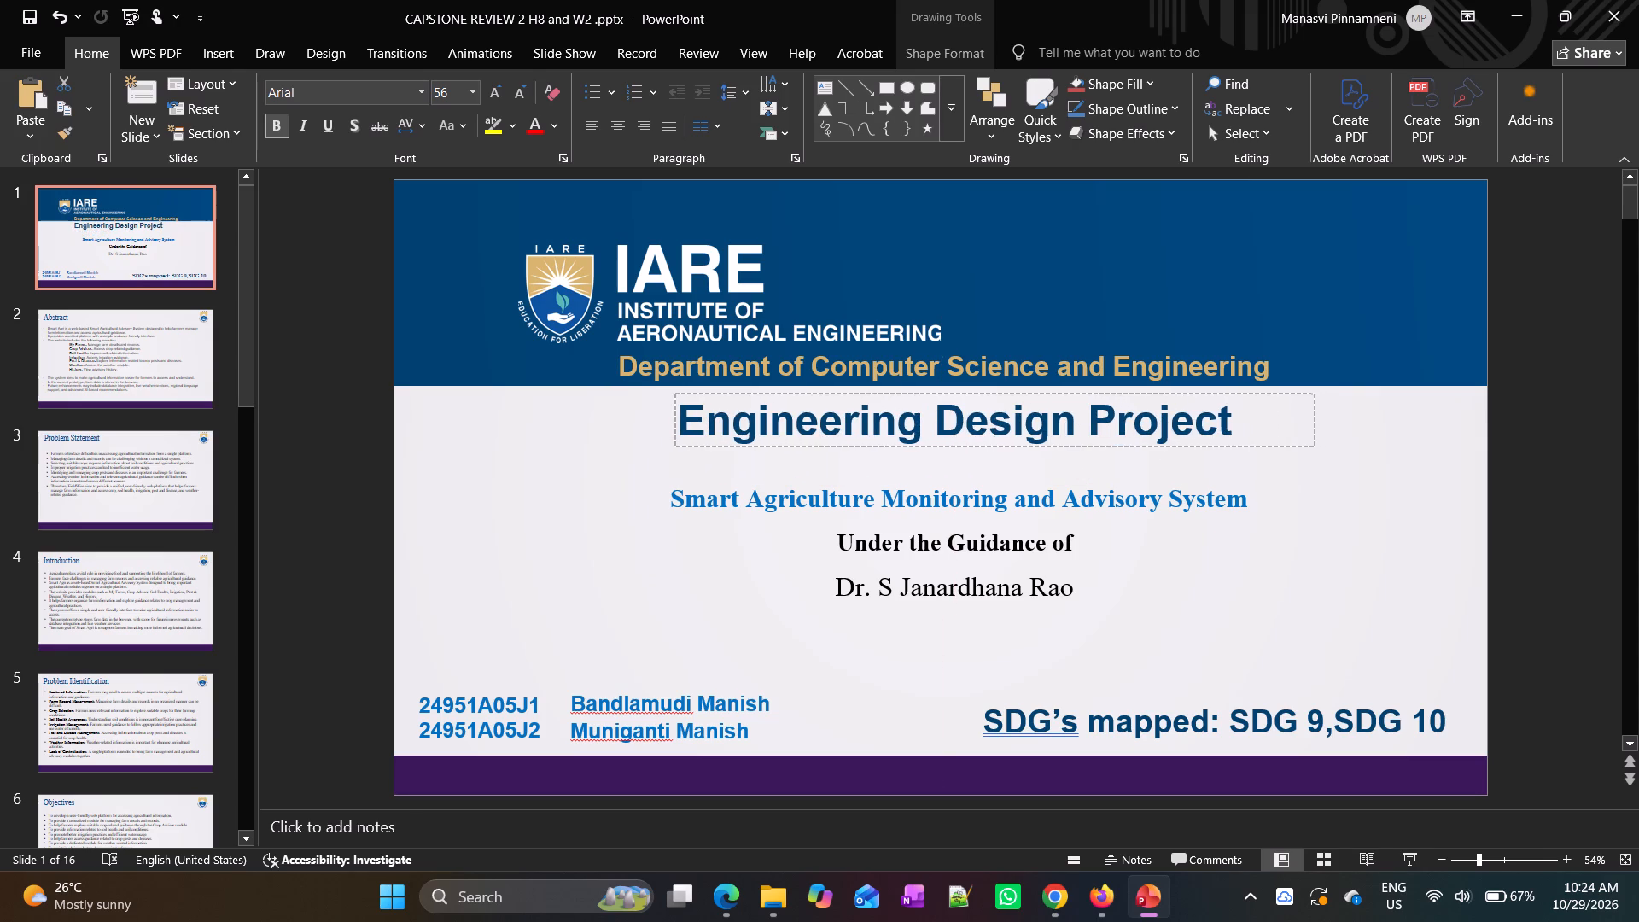
{"action": "left_click_drag", "start_coordinate": [1094, 445], "coordinate": [1094, 446]}
{"action": "left_click", "coordinate": [1322, 535]}
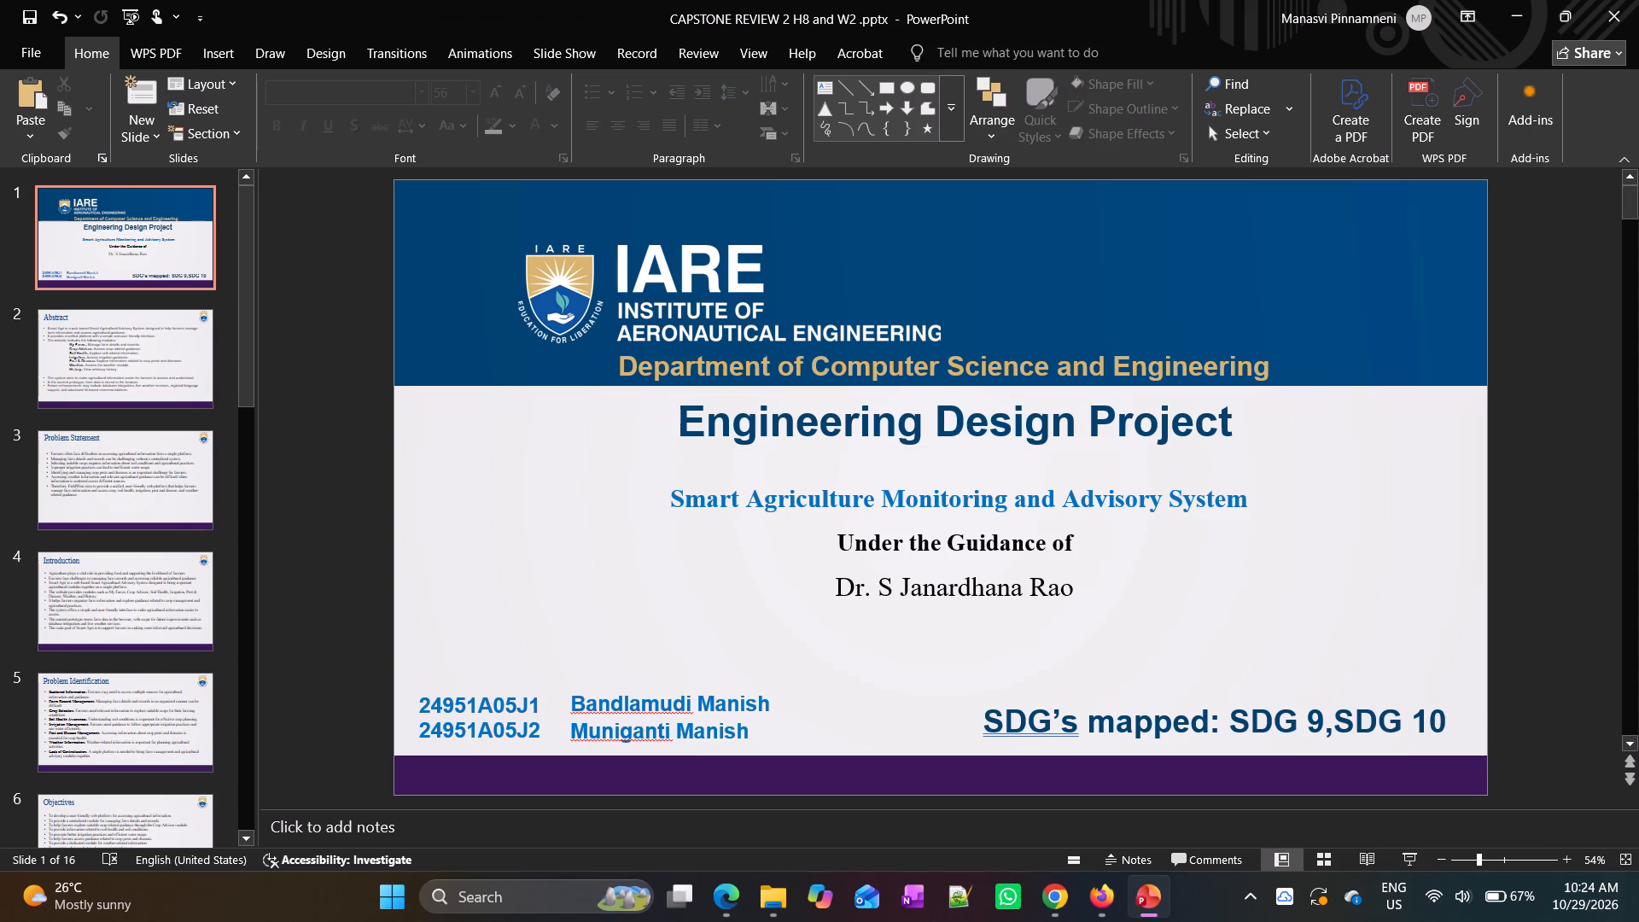
Delete the "SDG's mapped: SDG 9,SDG 10" text box from the title slide.
{"action": "left_click", "coordinate": [1292, 727]}
{"action": "left_click", "coordinate": [1275, 703]}
{"action": "left_click", "coordinate": [1274, 700]}
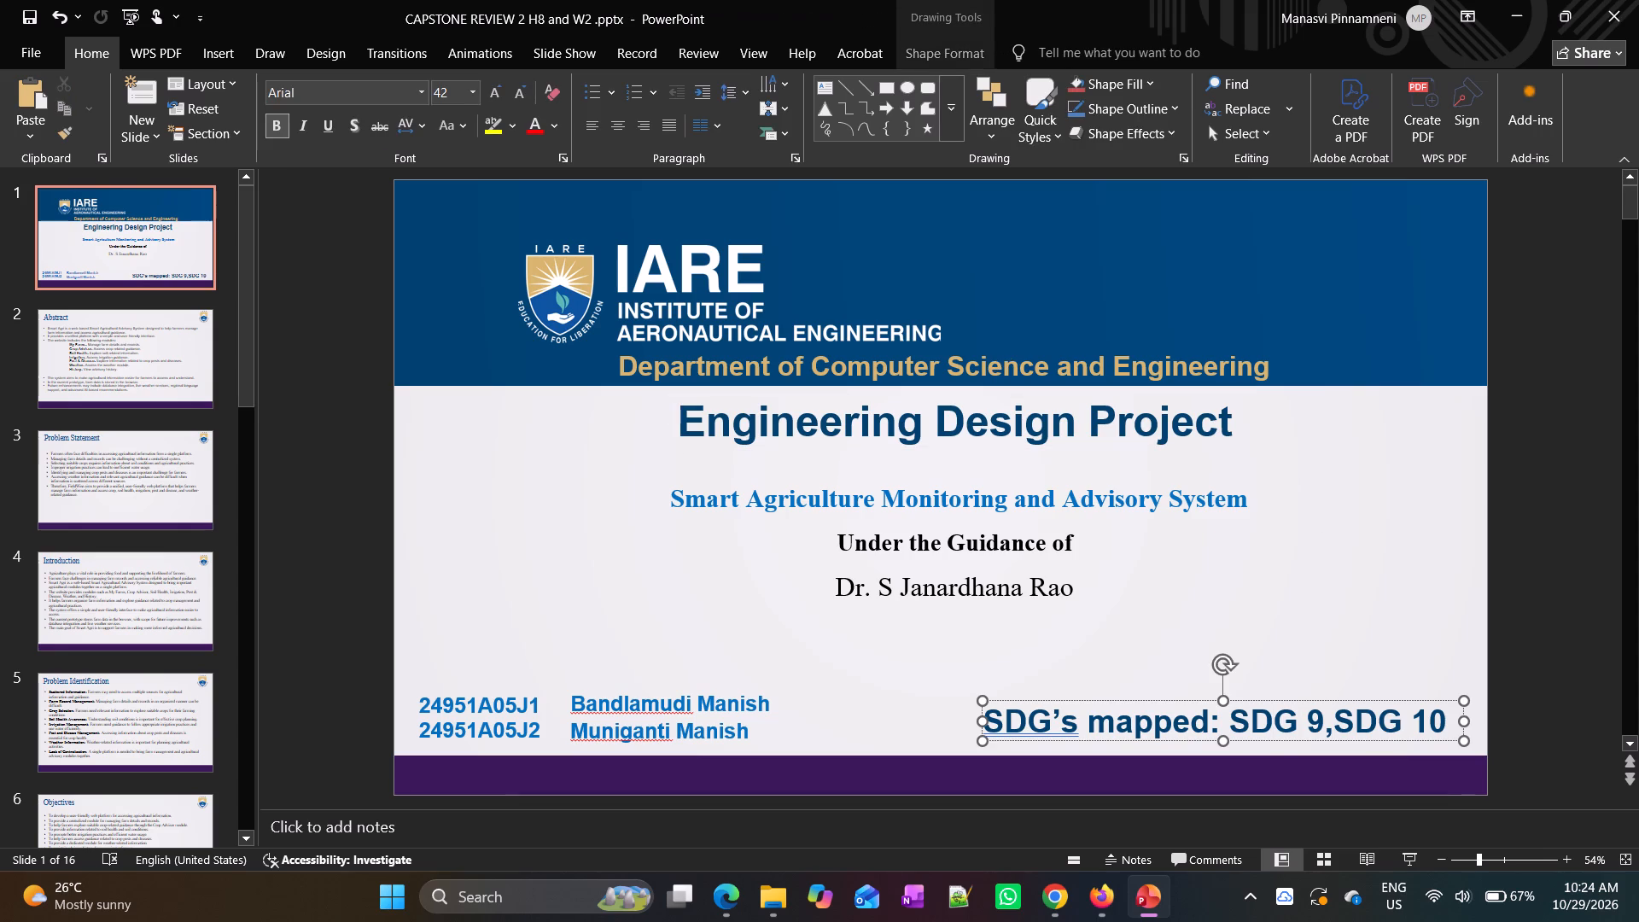
{"action": "key", "text": "Delete"}
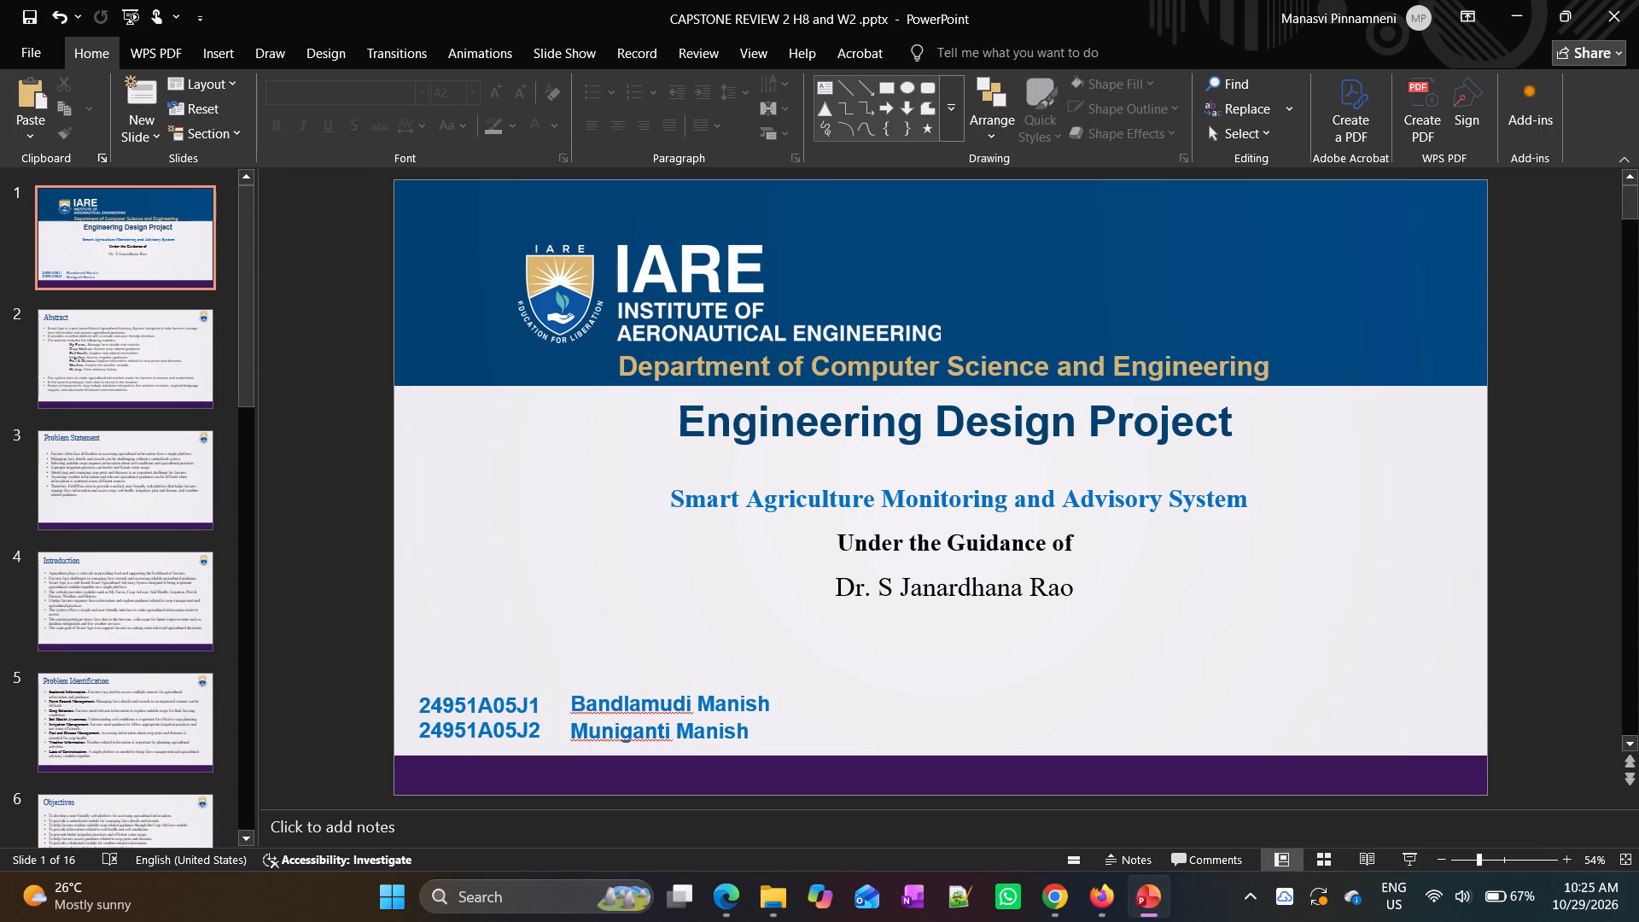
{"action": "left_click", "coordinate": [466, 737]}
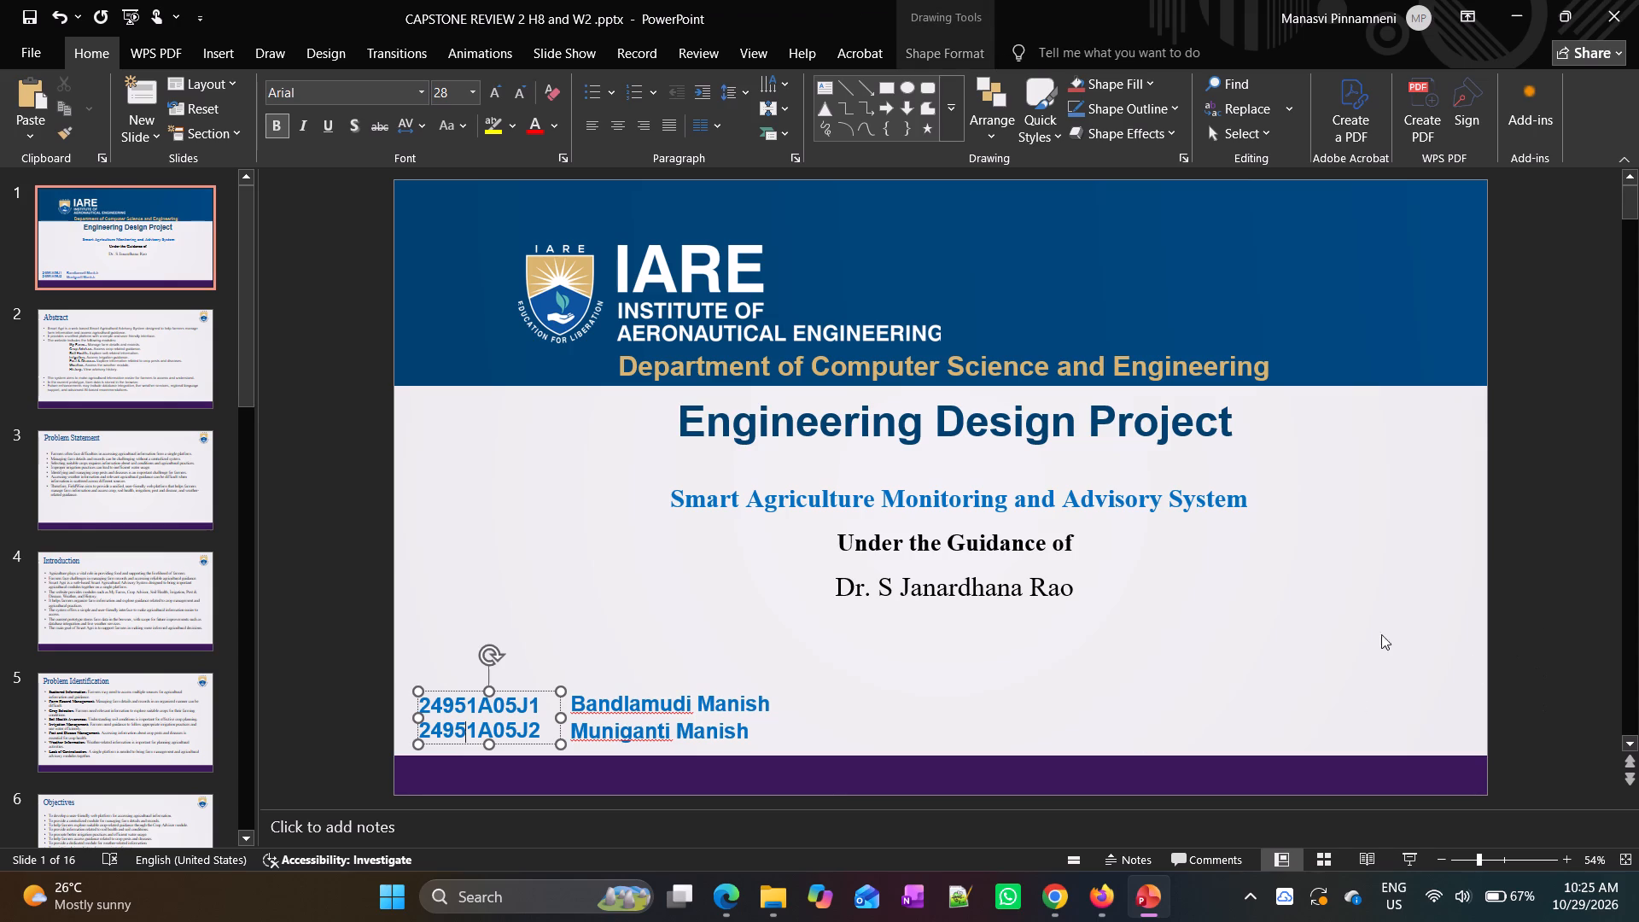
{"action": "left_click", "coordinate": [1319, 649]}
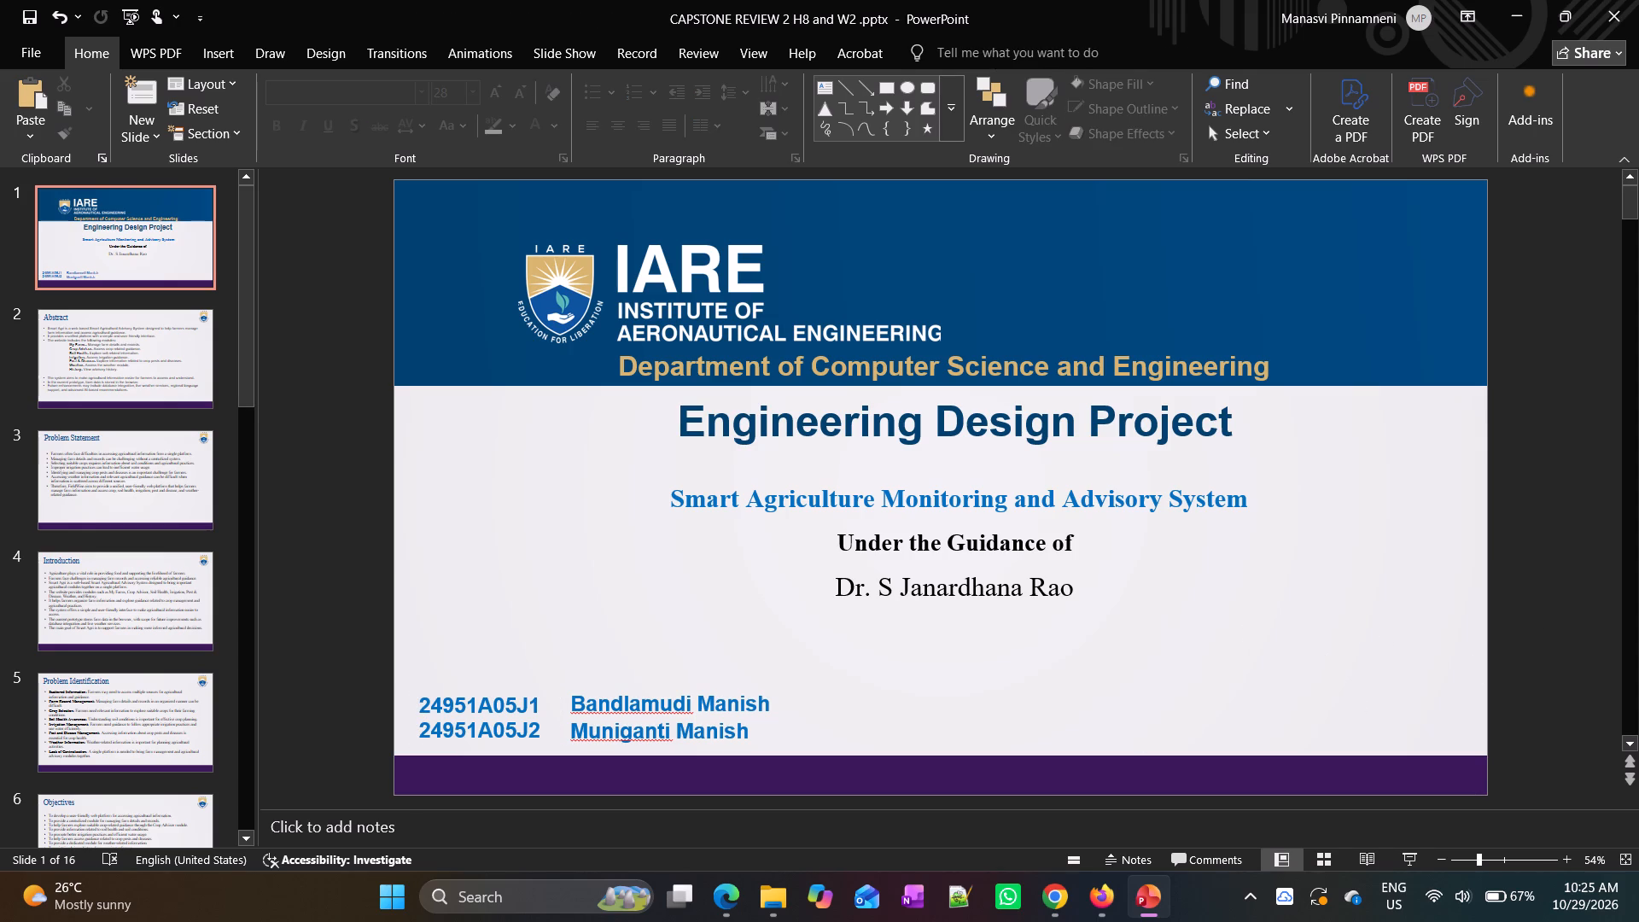
Review the slides after the title slide, through Gaps in Existing Systems and Proposed Work, for content that still needs adapting.
{"action": "key", "text": "Down"}
{"action": "key", "text": "Down"}
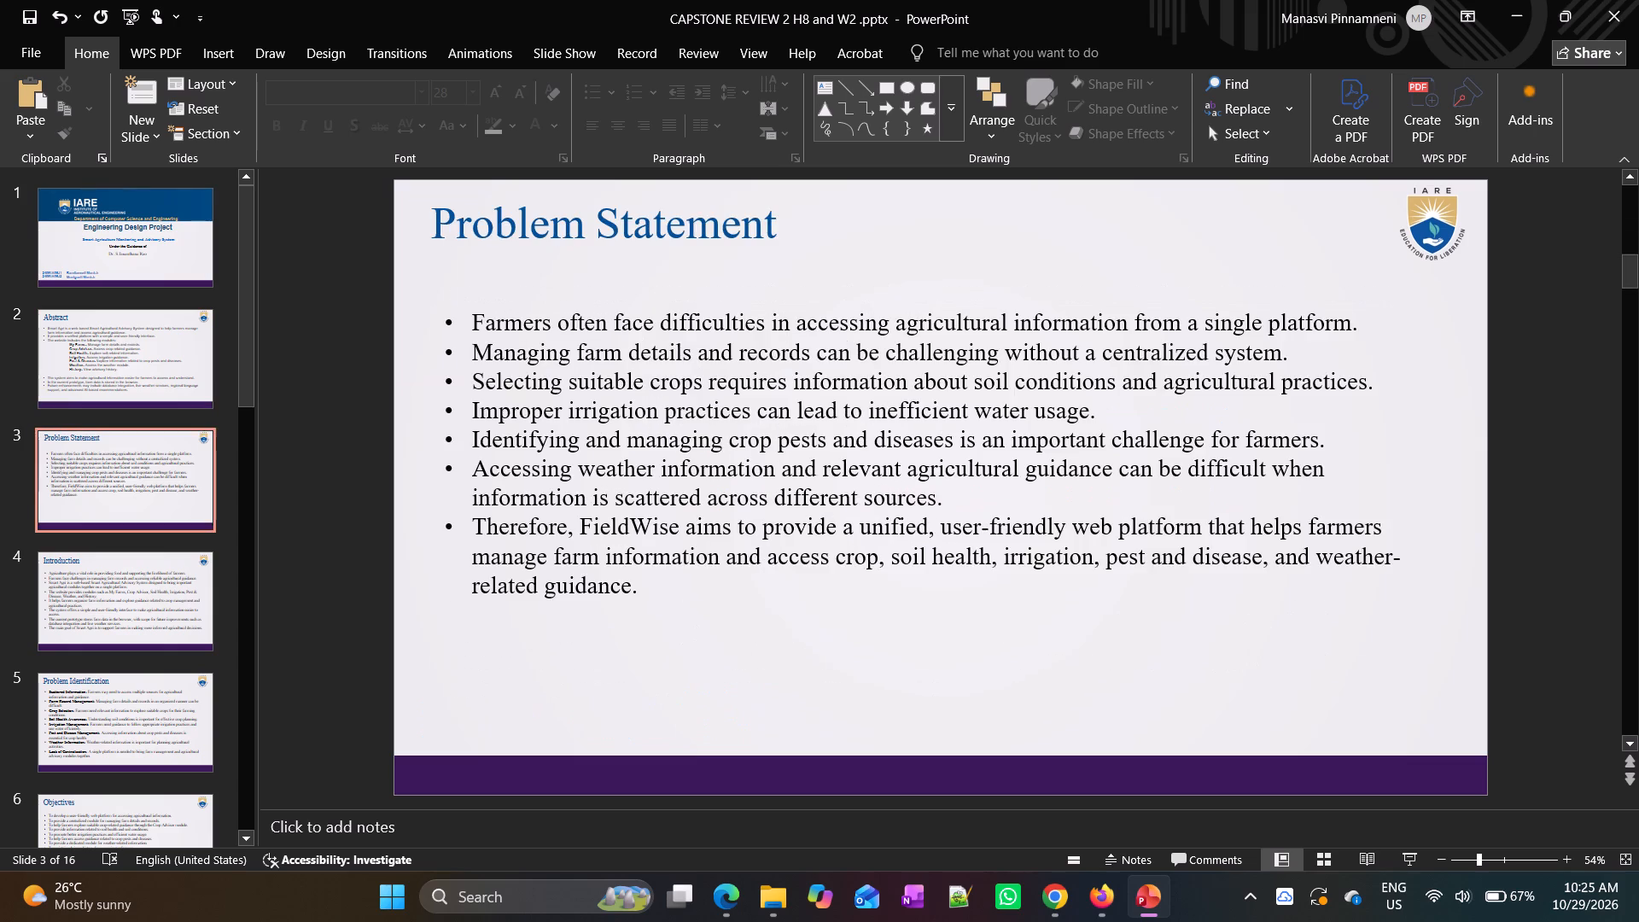
{"action": "key", "text": "Down"}
{"action": "key", "text": "Down"}
{"action": "key", "text": "Down"}
{"action": "key", "text": "Down"}
{"action": "key", "text": "Down"}
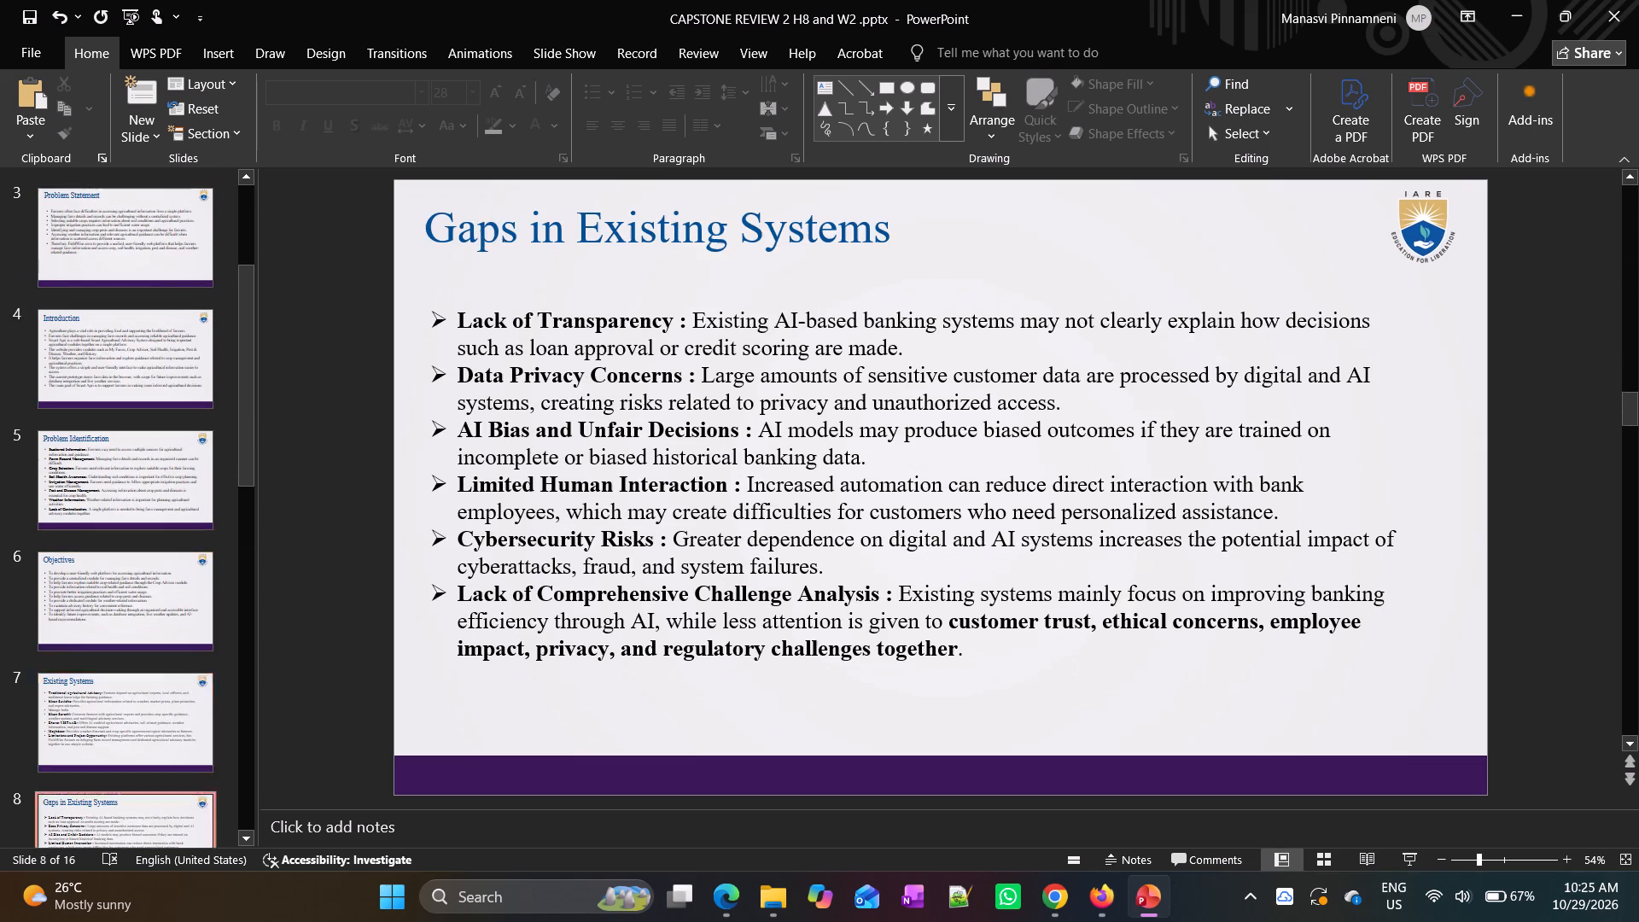
{"action": "key", "text": "Down"}
Return to the Existing Systems slide and bring up the operations available for that slide.
{"action": "key", "text": "Up"}
{"action": "key", "text": "Up"}
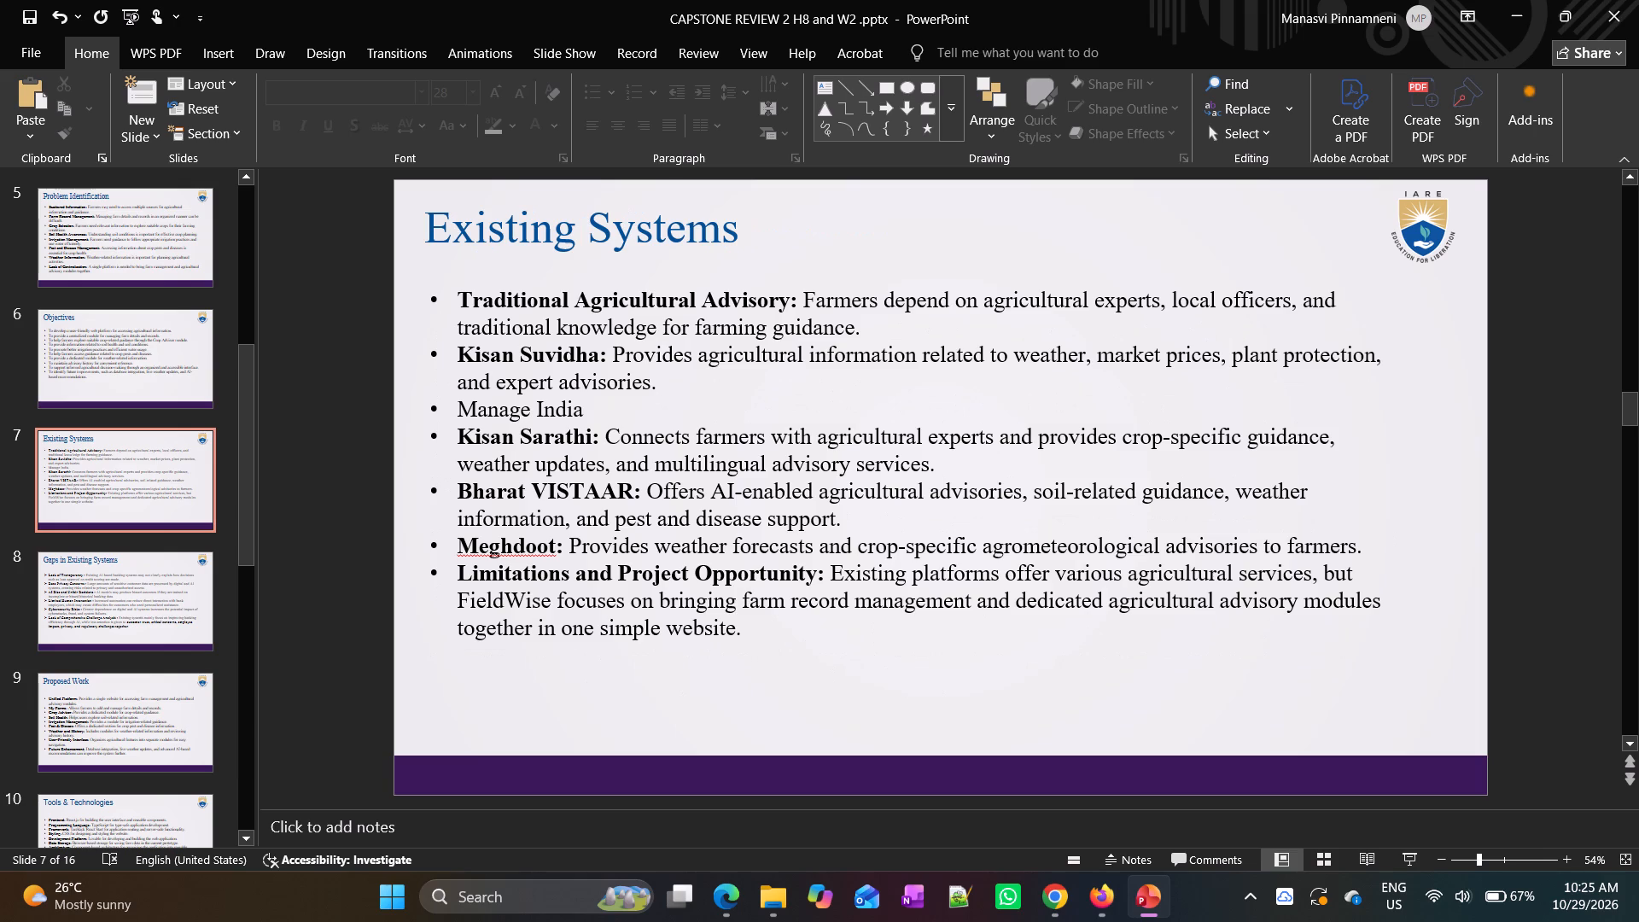
{"action": "right_click", "coordinate": [147, 521]}
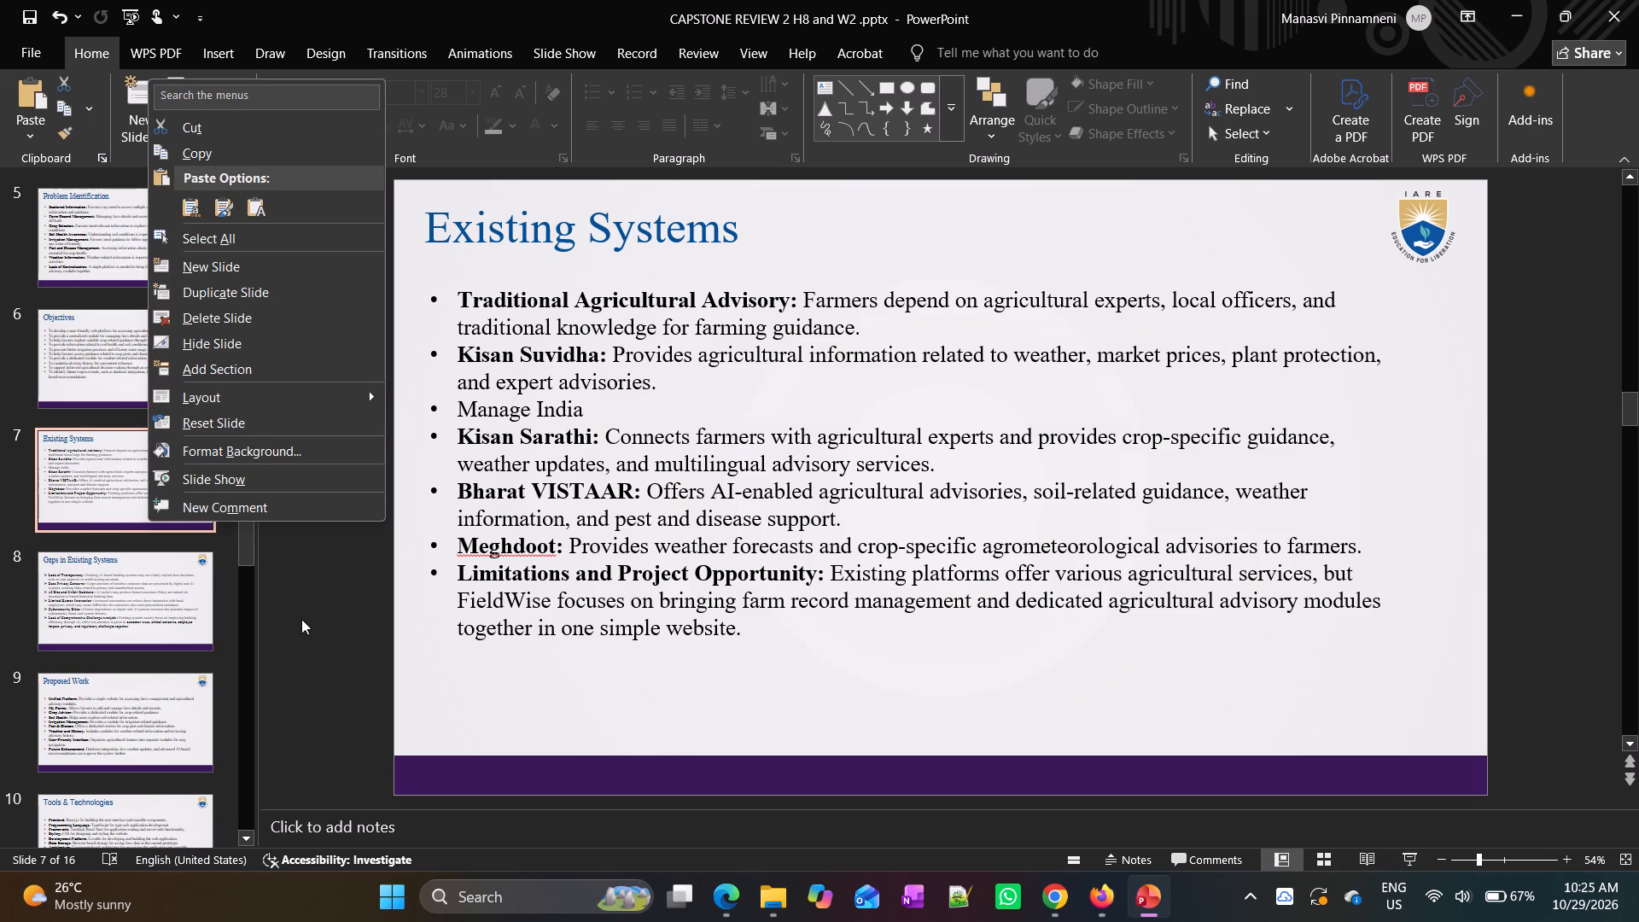
Review the remaining slides from Gaps in Existing Systems through the closing Thank You slide for content that still needs adapting.
{"action": "left_click", "coordinate": [326, 620]}
{"action": "left_click", "coordinate": [173, 630]}
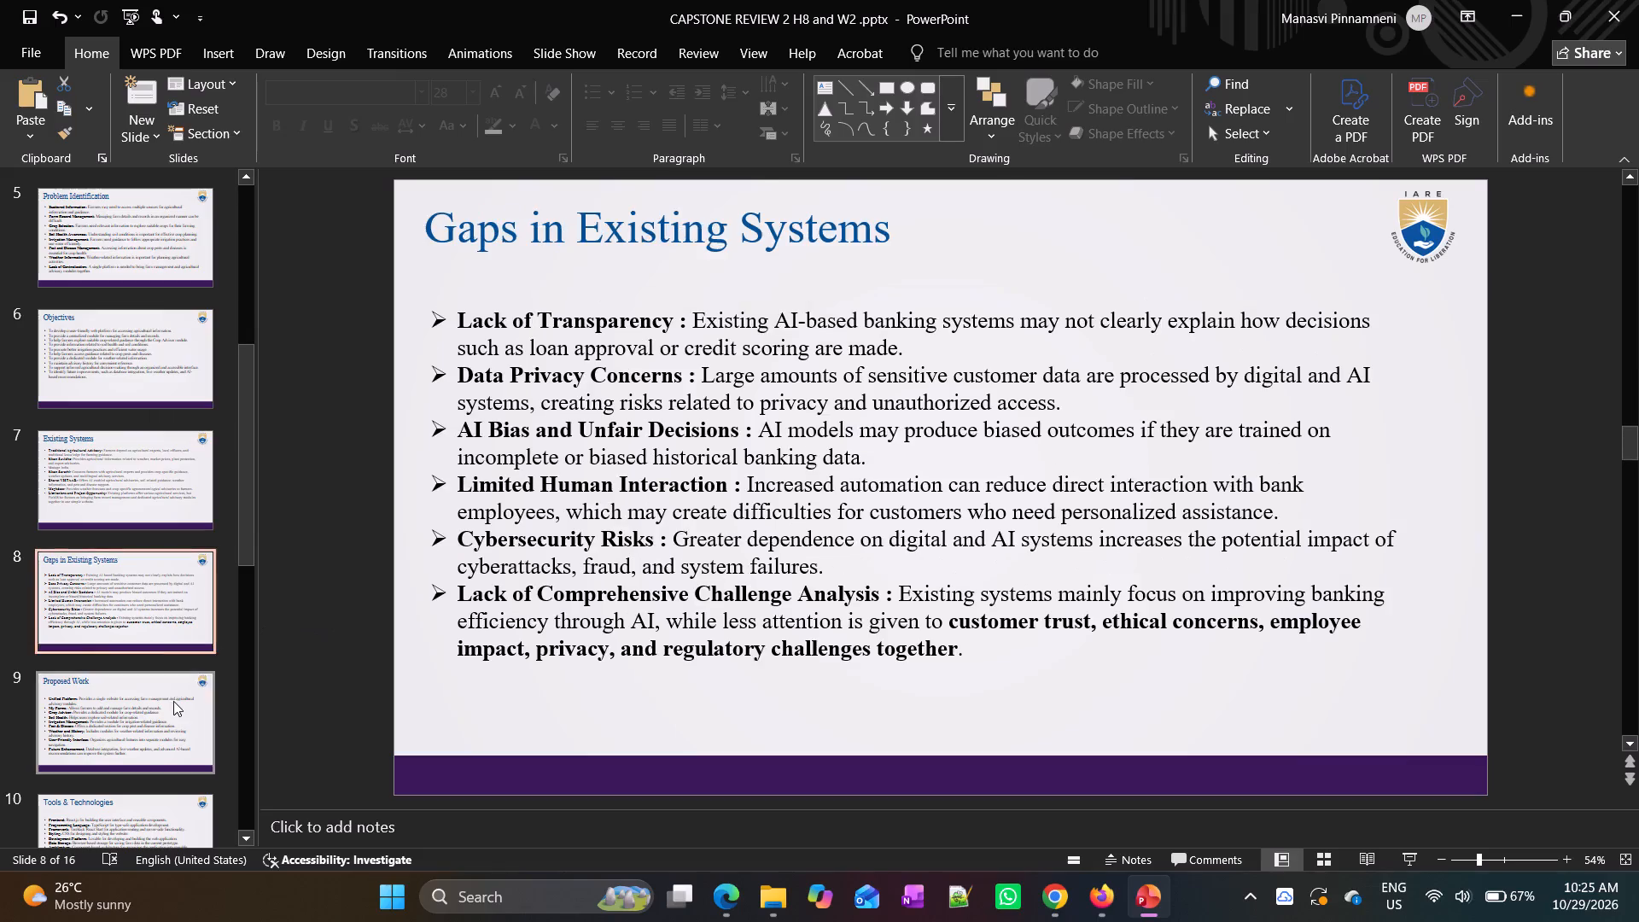
{"action": "left_click", "coordinate": [174, 701]}
{"action": "left_click", "coordinate": [155, 802]}
{"action": "key", "text": "Down"}
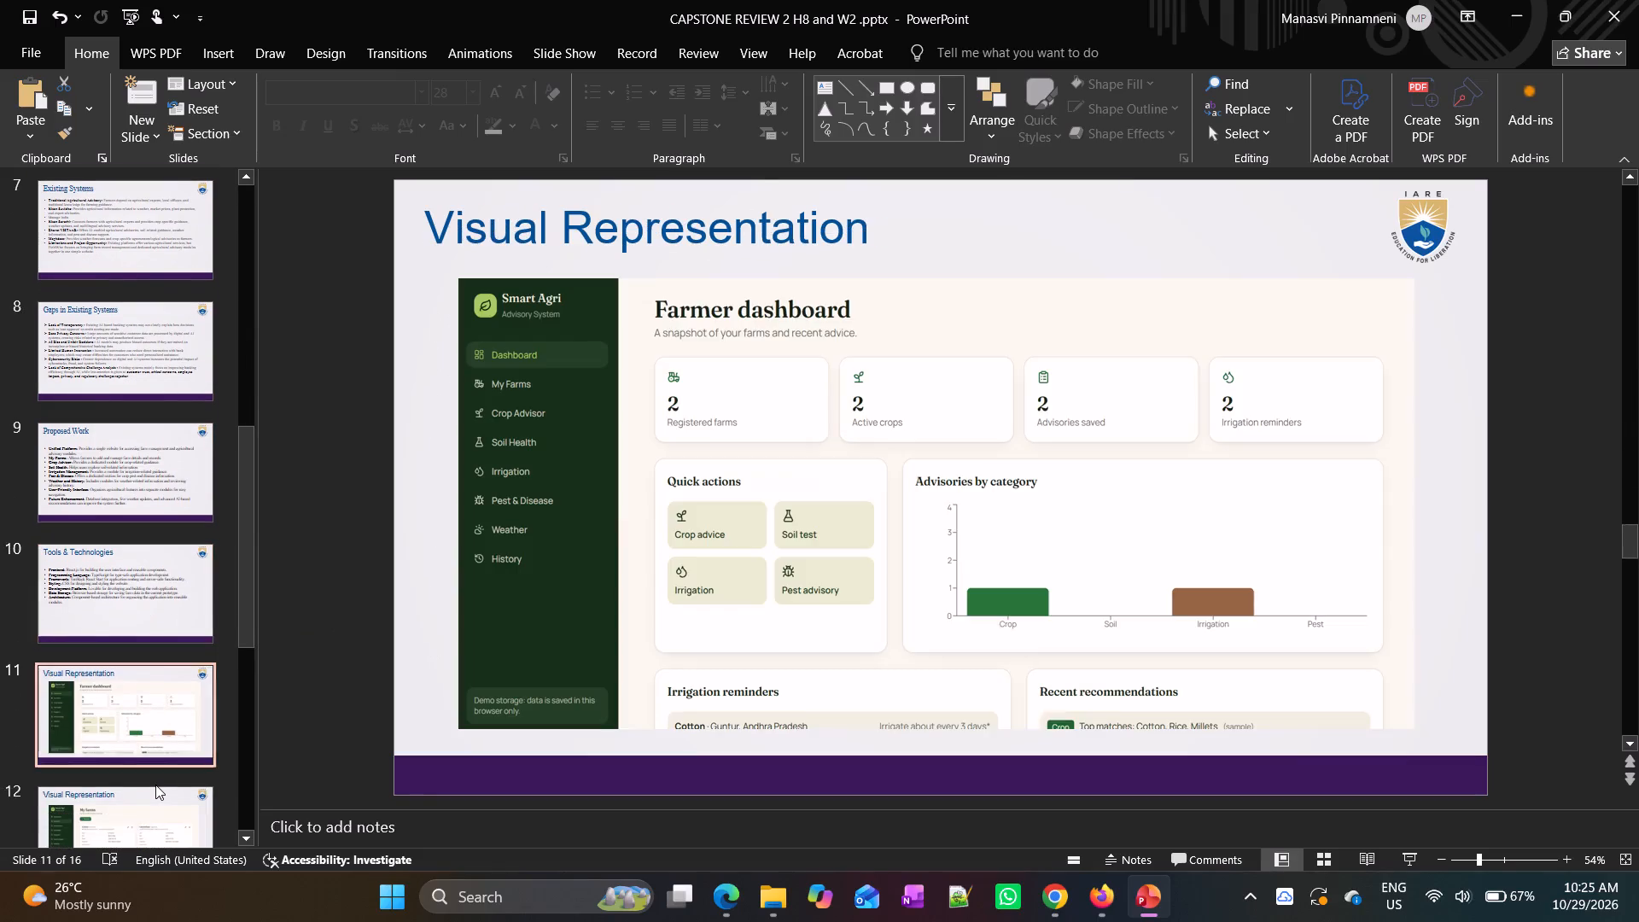
{"action": "key", "text": "Down"}
{"action": "key", "text": "Down"}
{"action": "key", "text": "Down"}
{"action": "key", "text": "Down"}
{"action": "key", "text": "Down"}
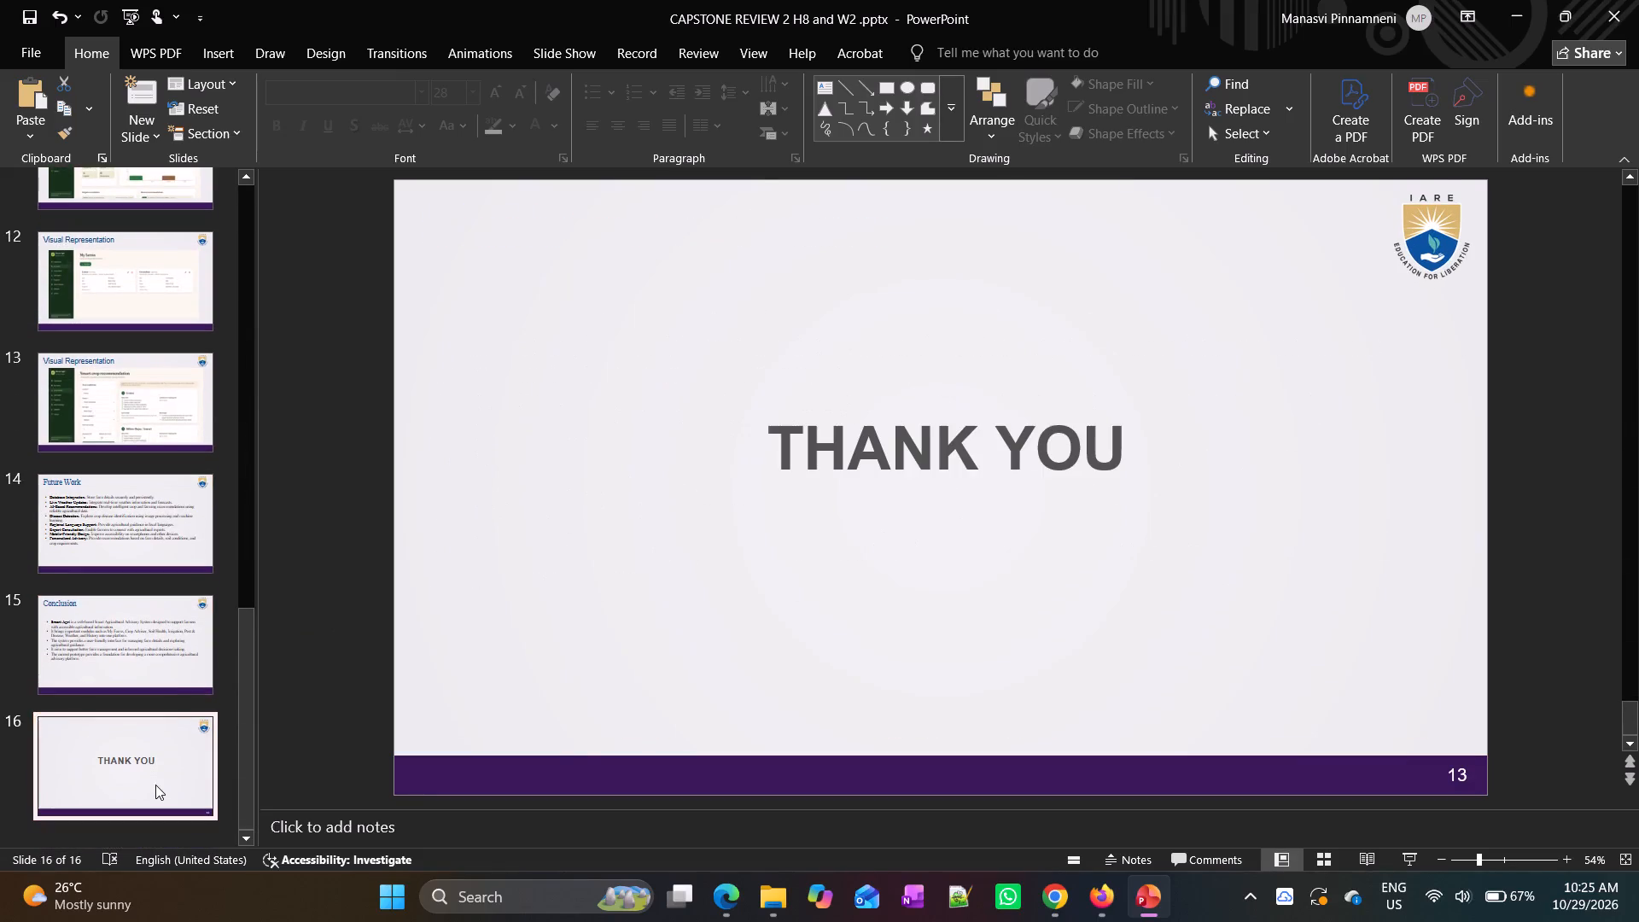